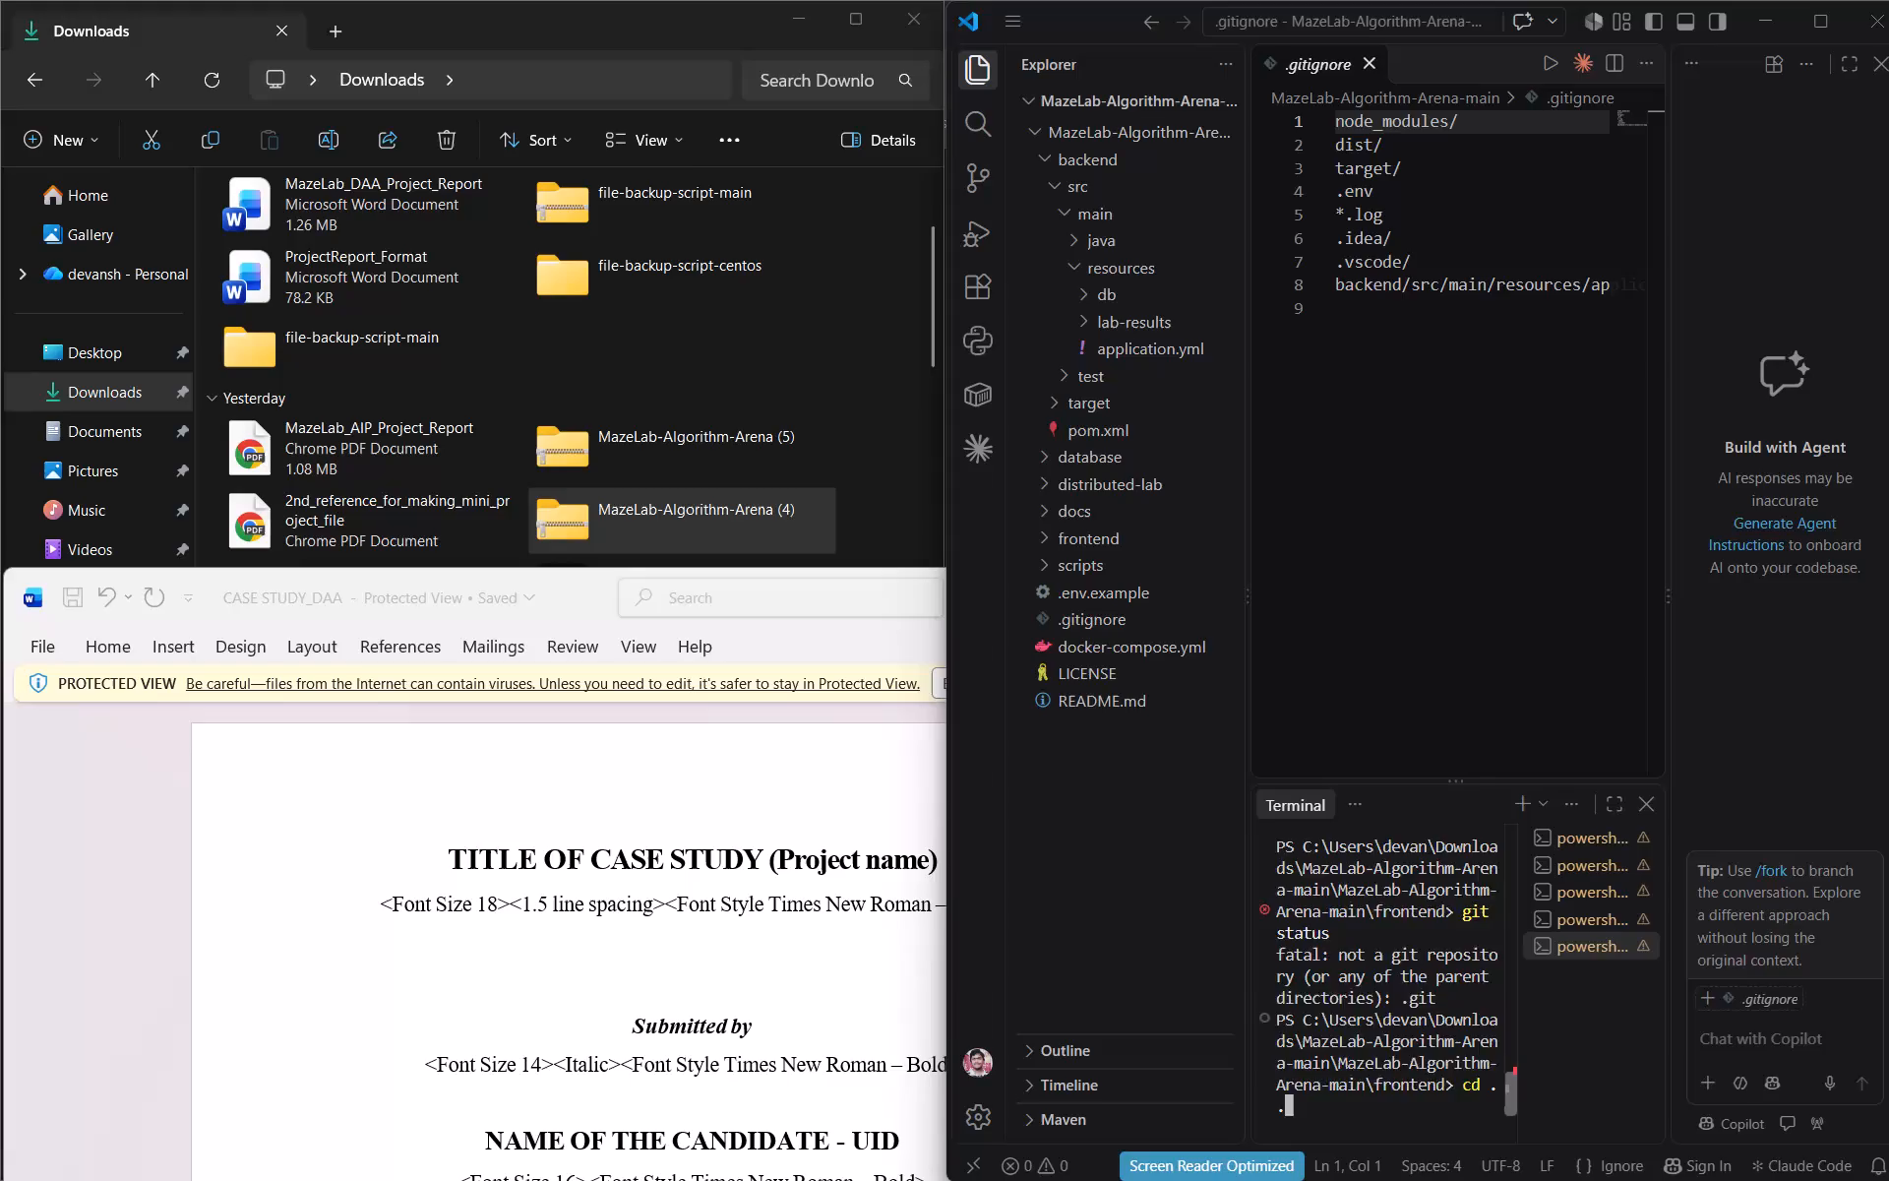
Move the terminal up one folder from frontend and check the Git status there.
key(Return)
key(Up)
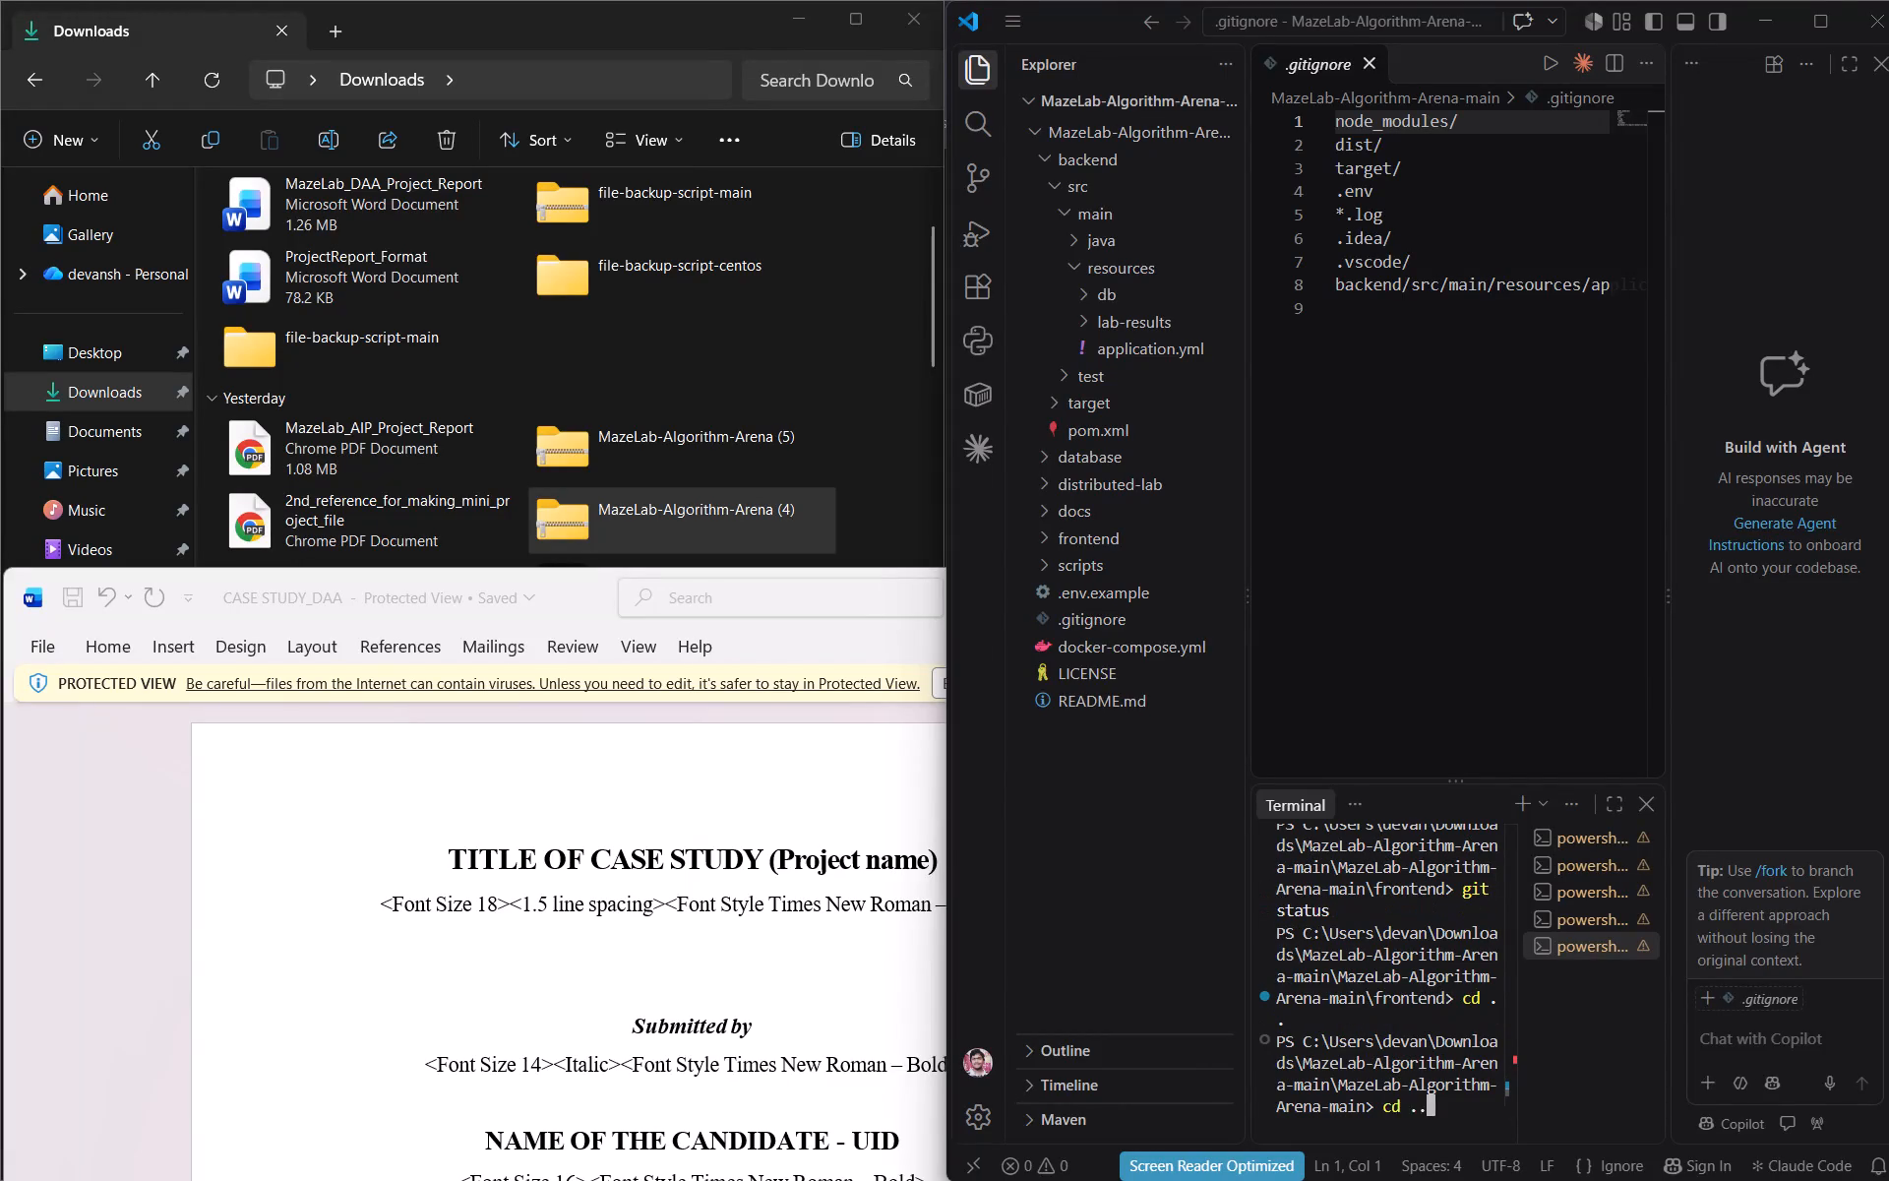
key(Up)
key(Return)
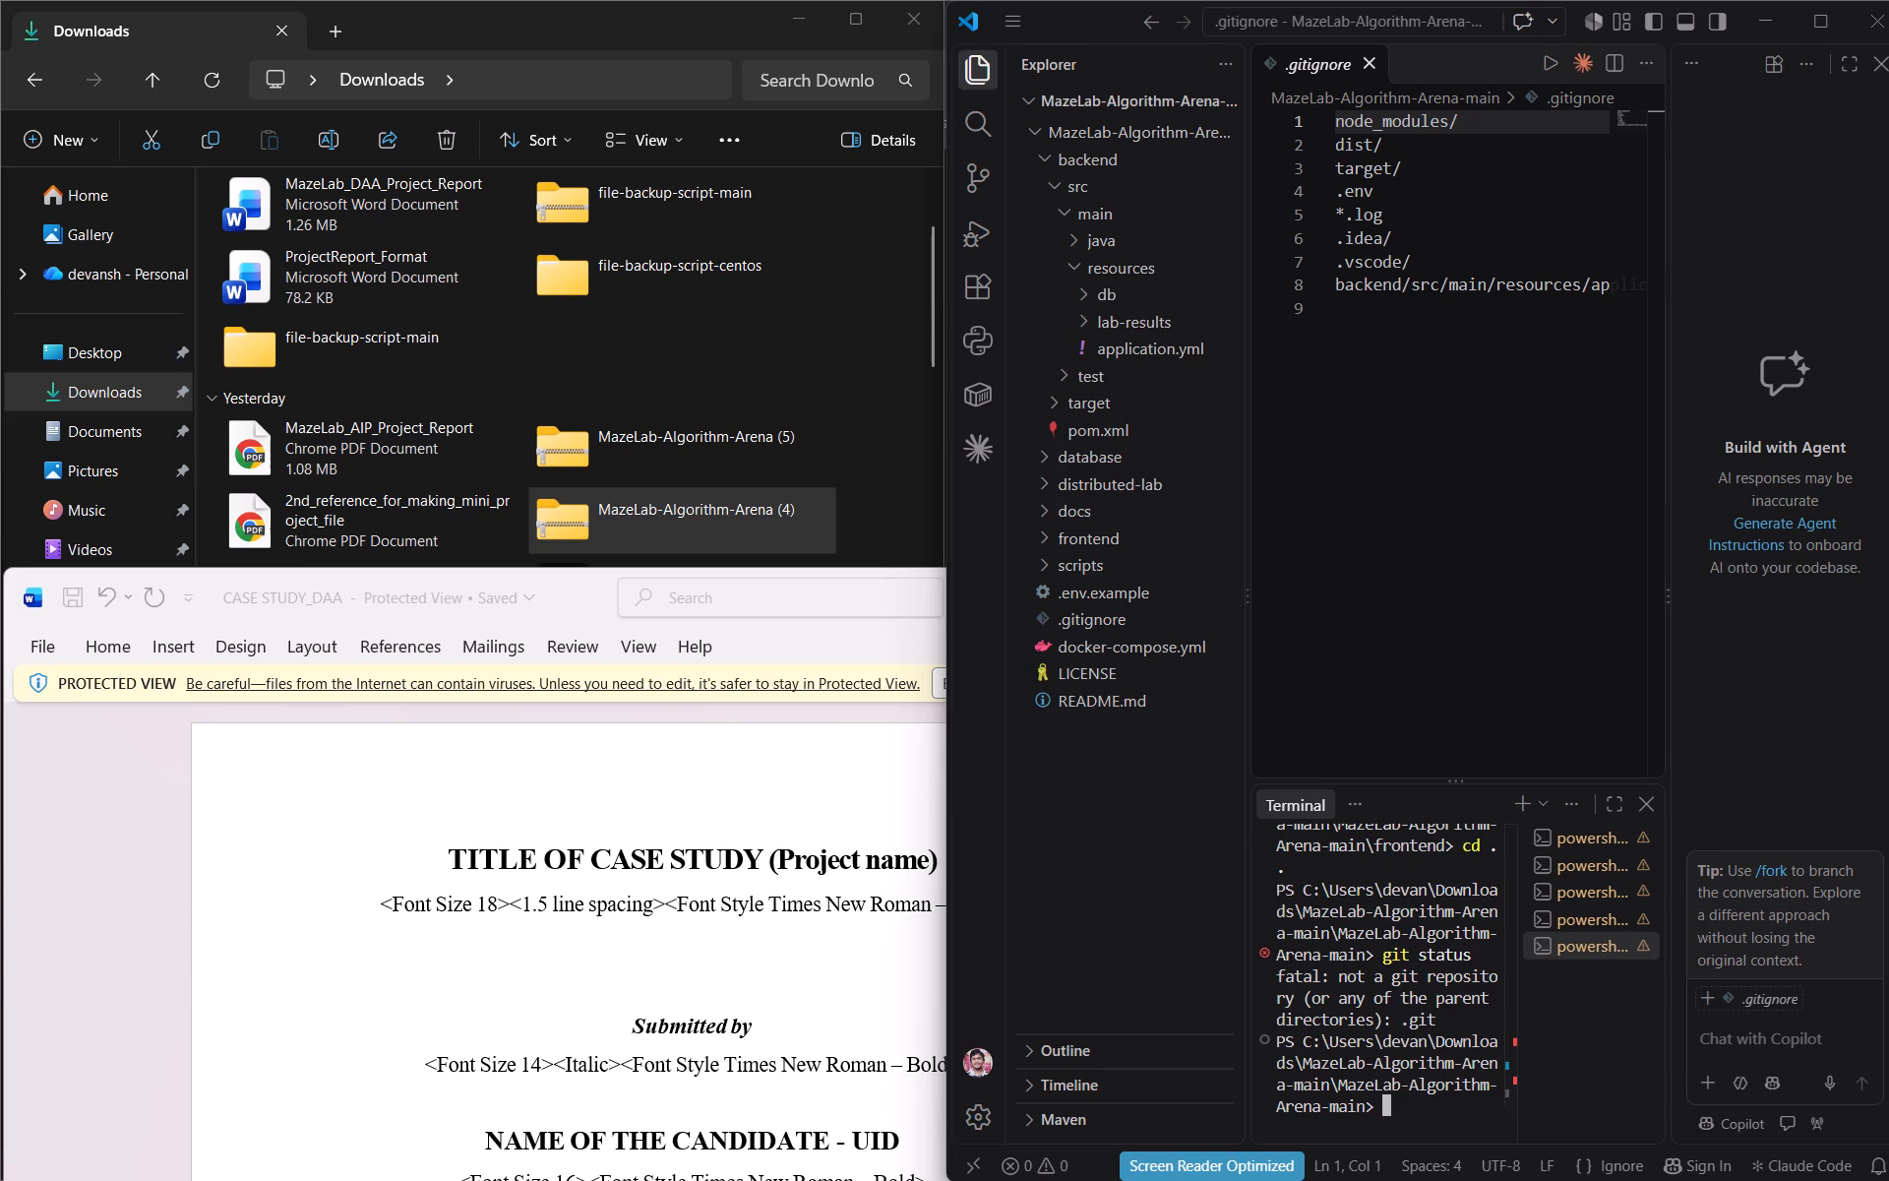
Open docker-compose.yml from the project tree and view its contents.
click(1074, 648)
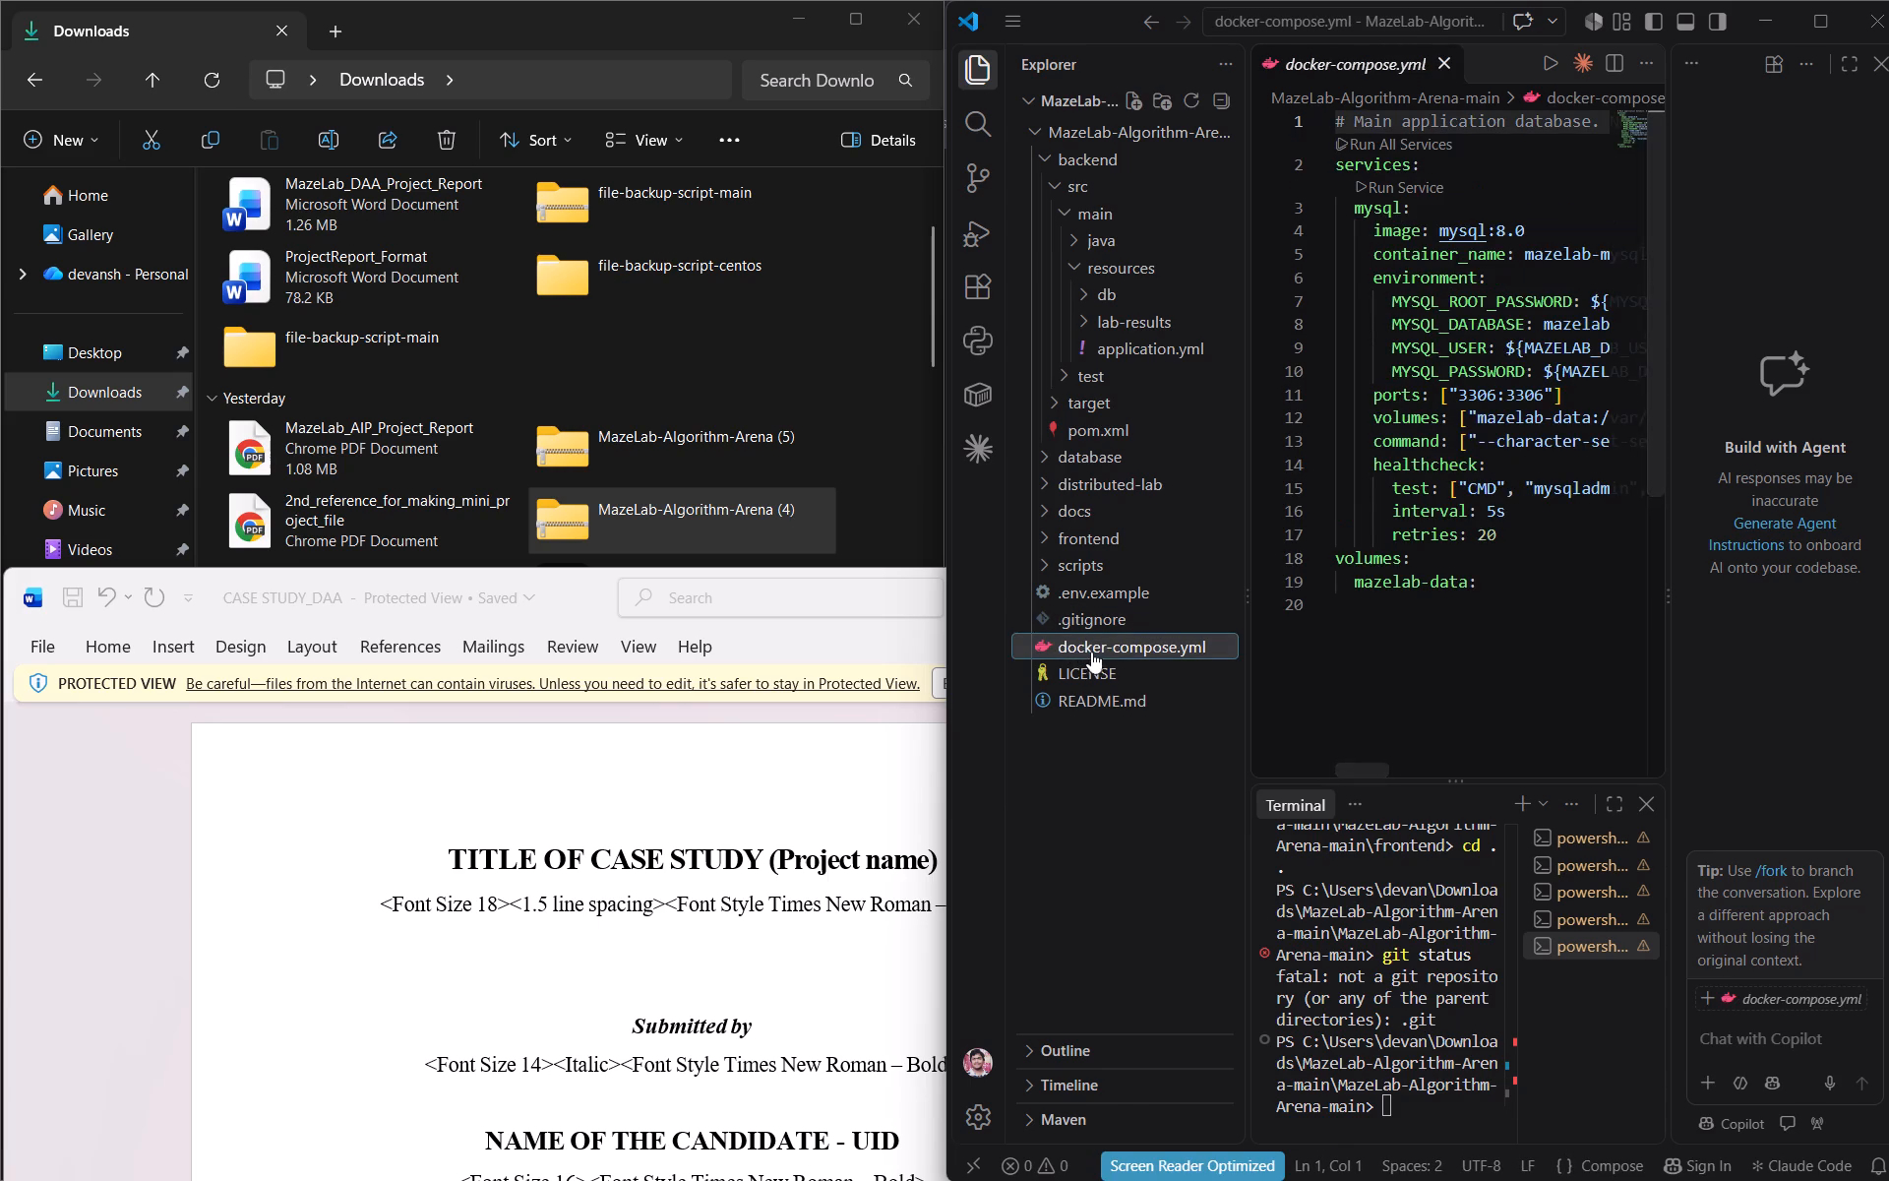
click(1043, 485)
click(1043, 485)
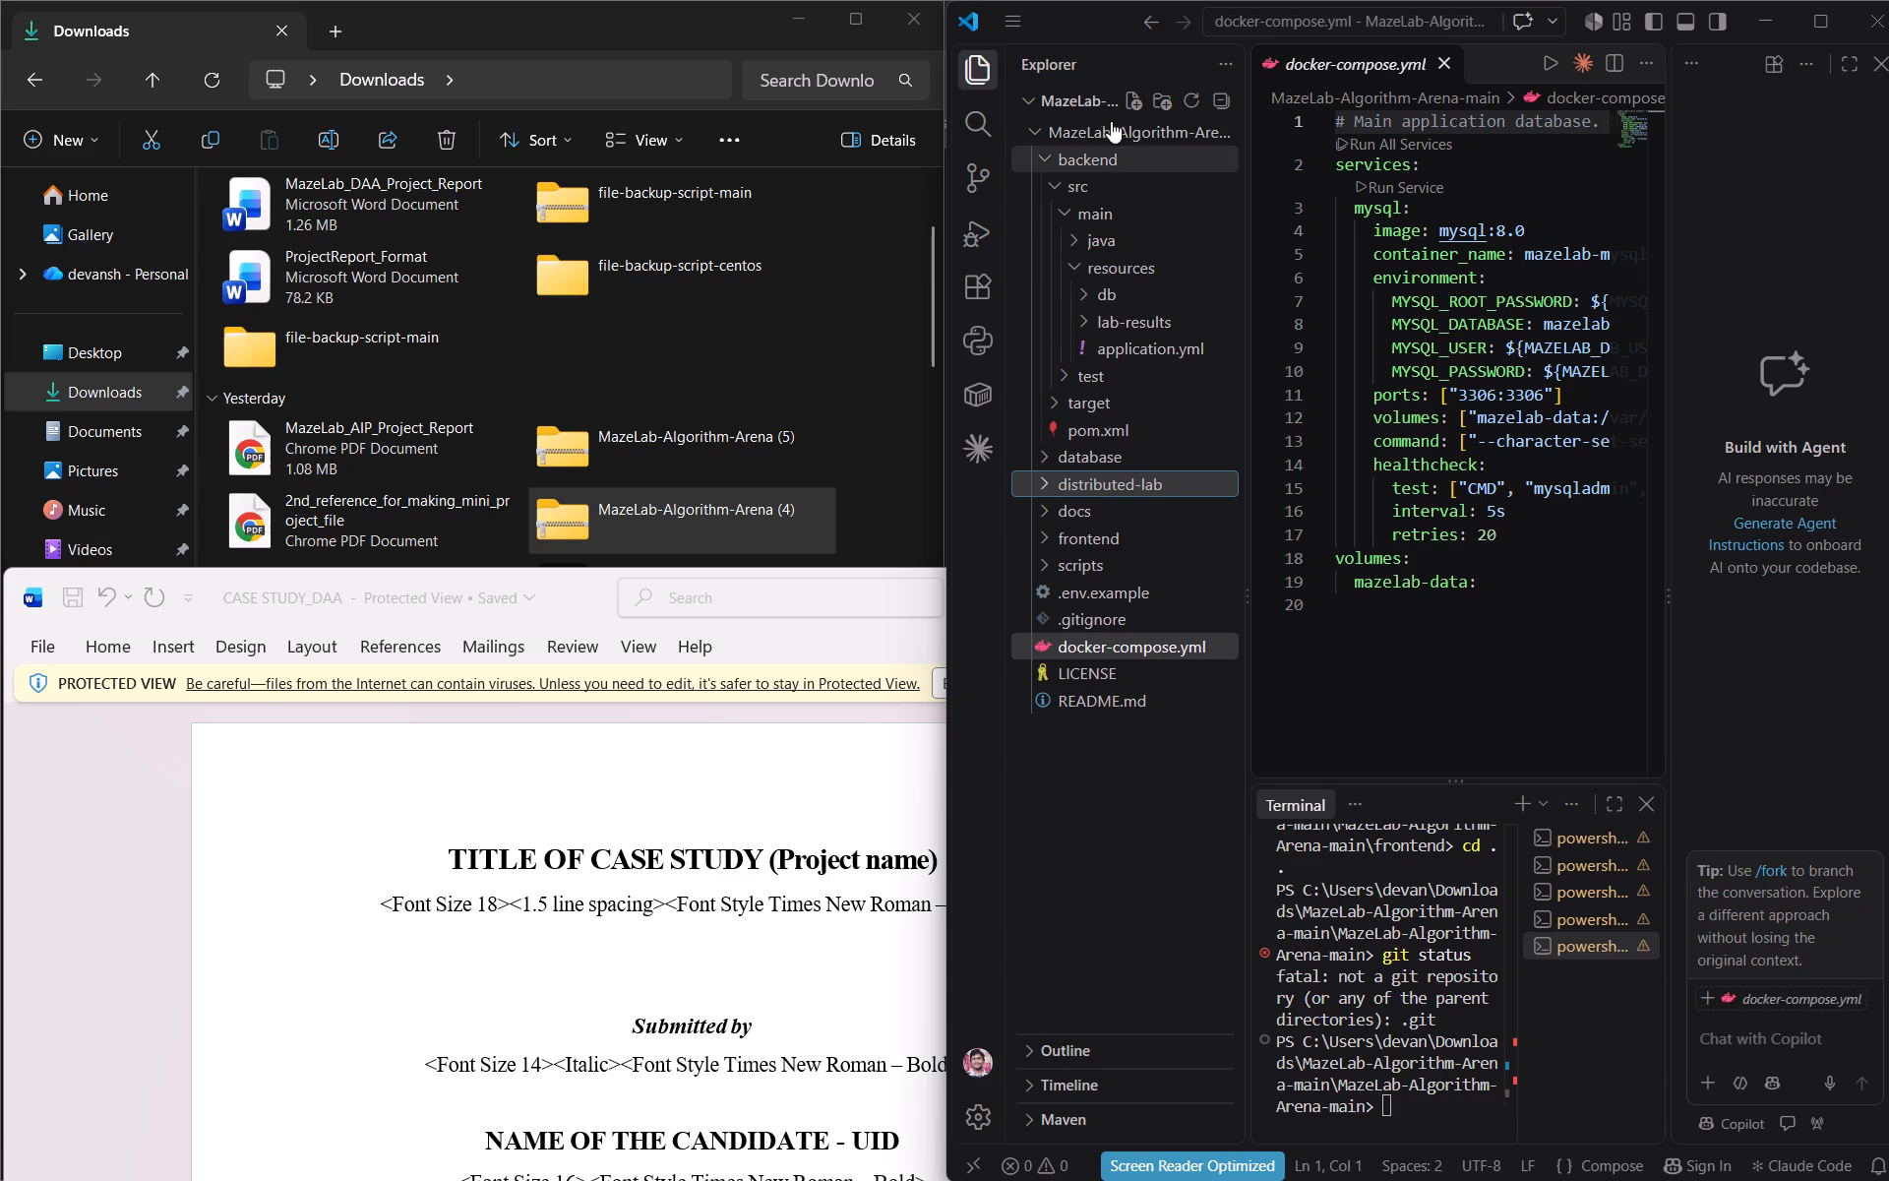
click(1015, 28)
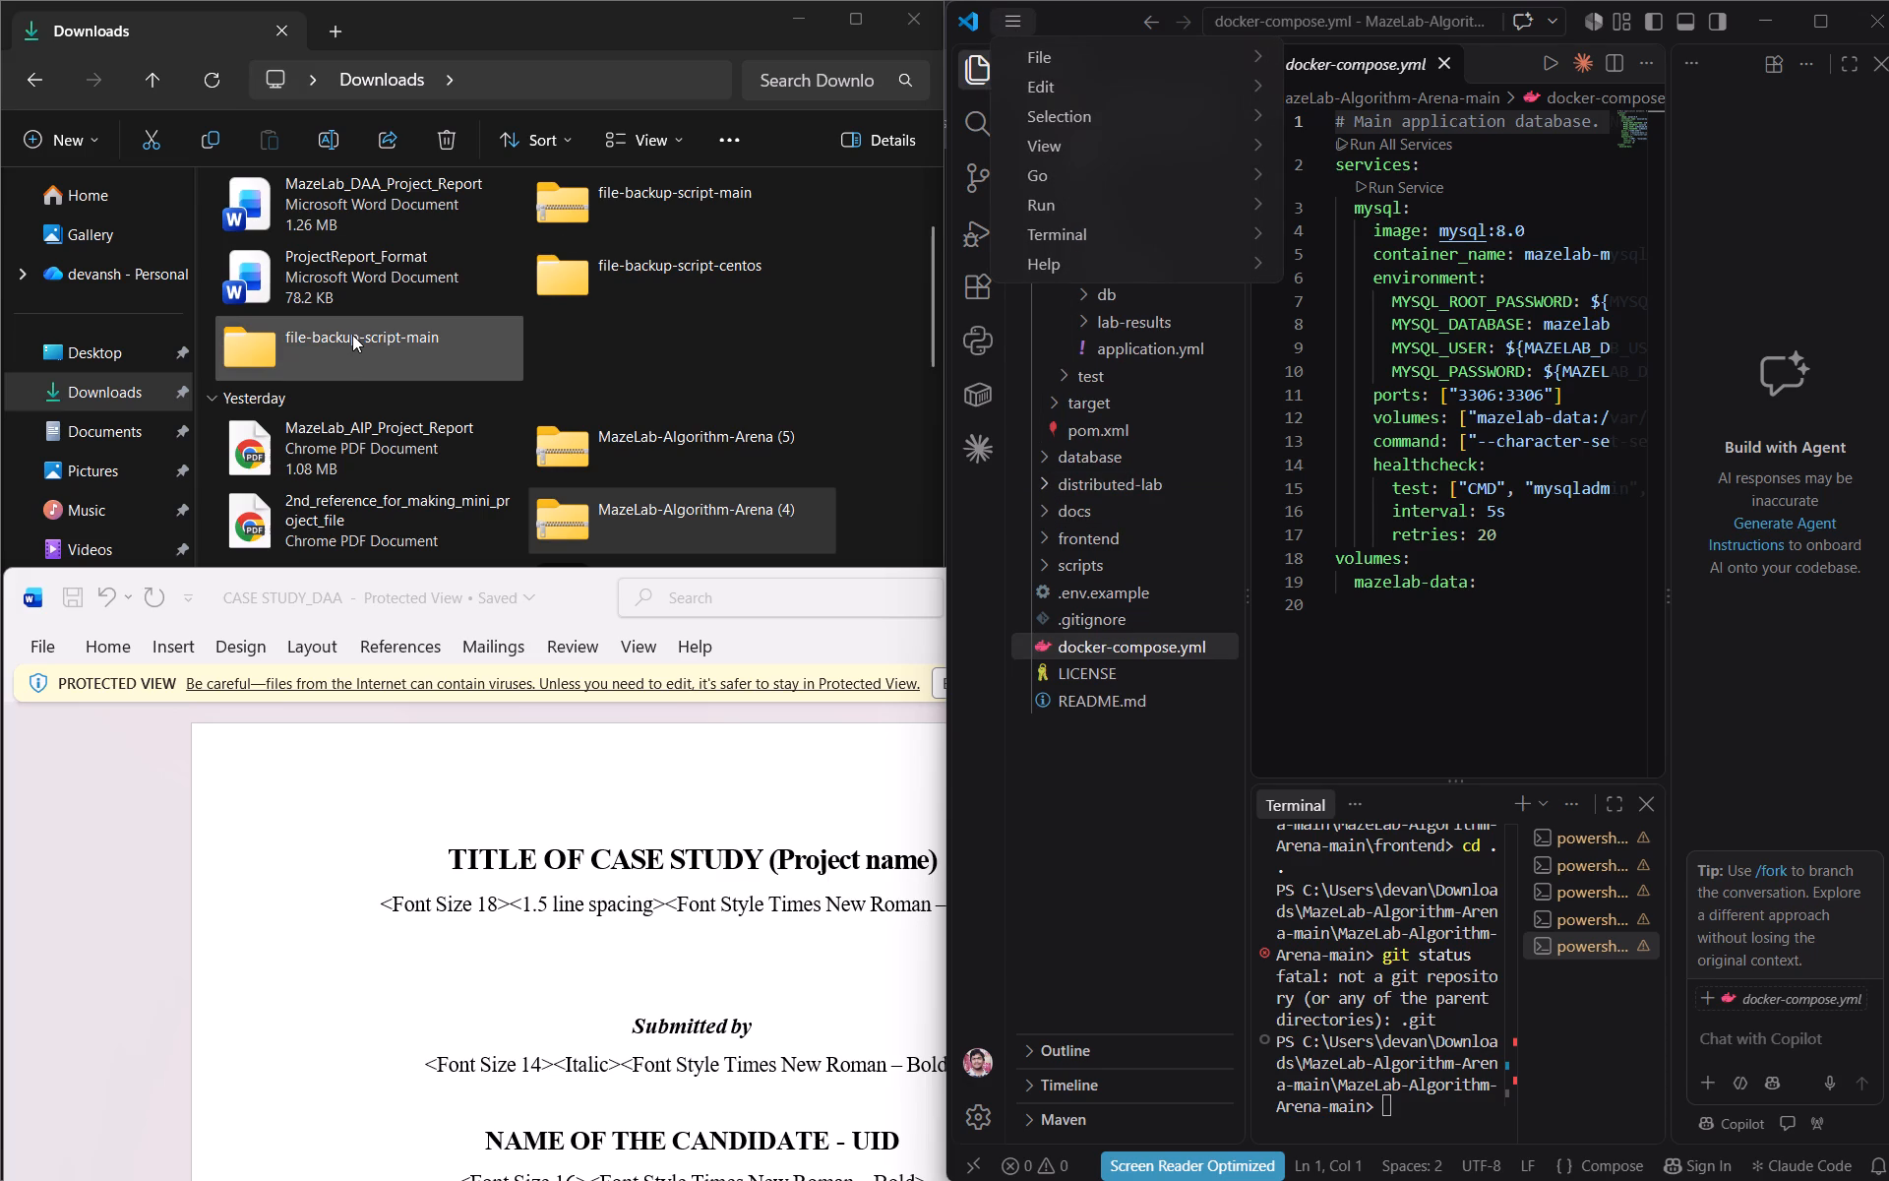
scroll(546, 584, down, 3)
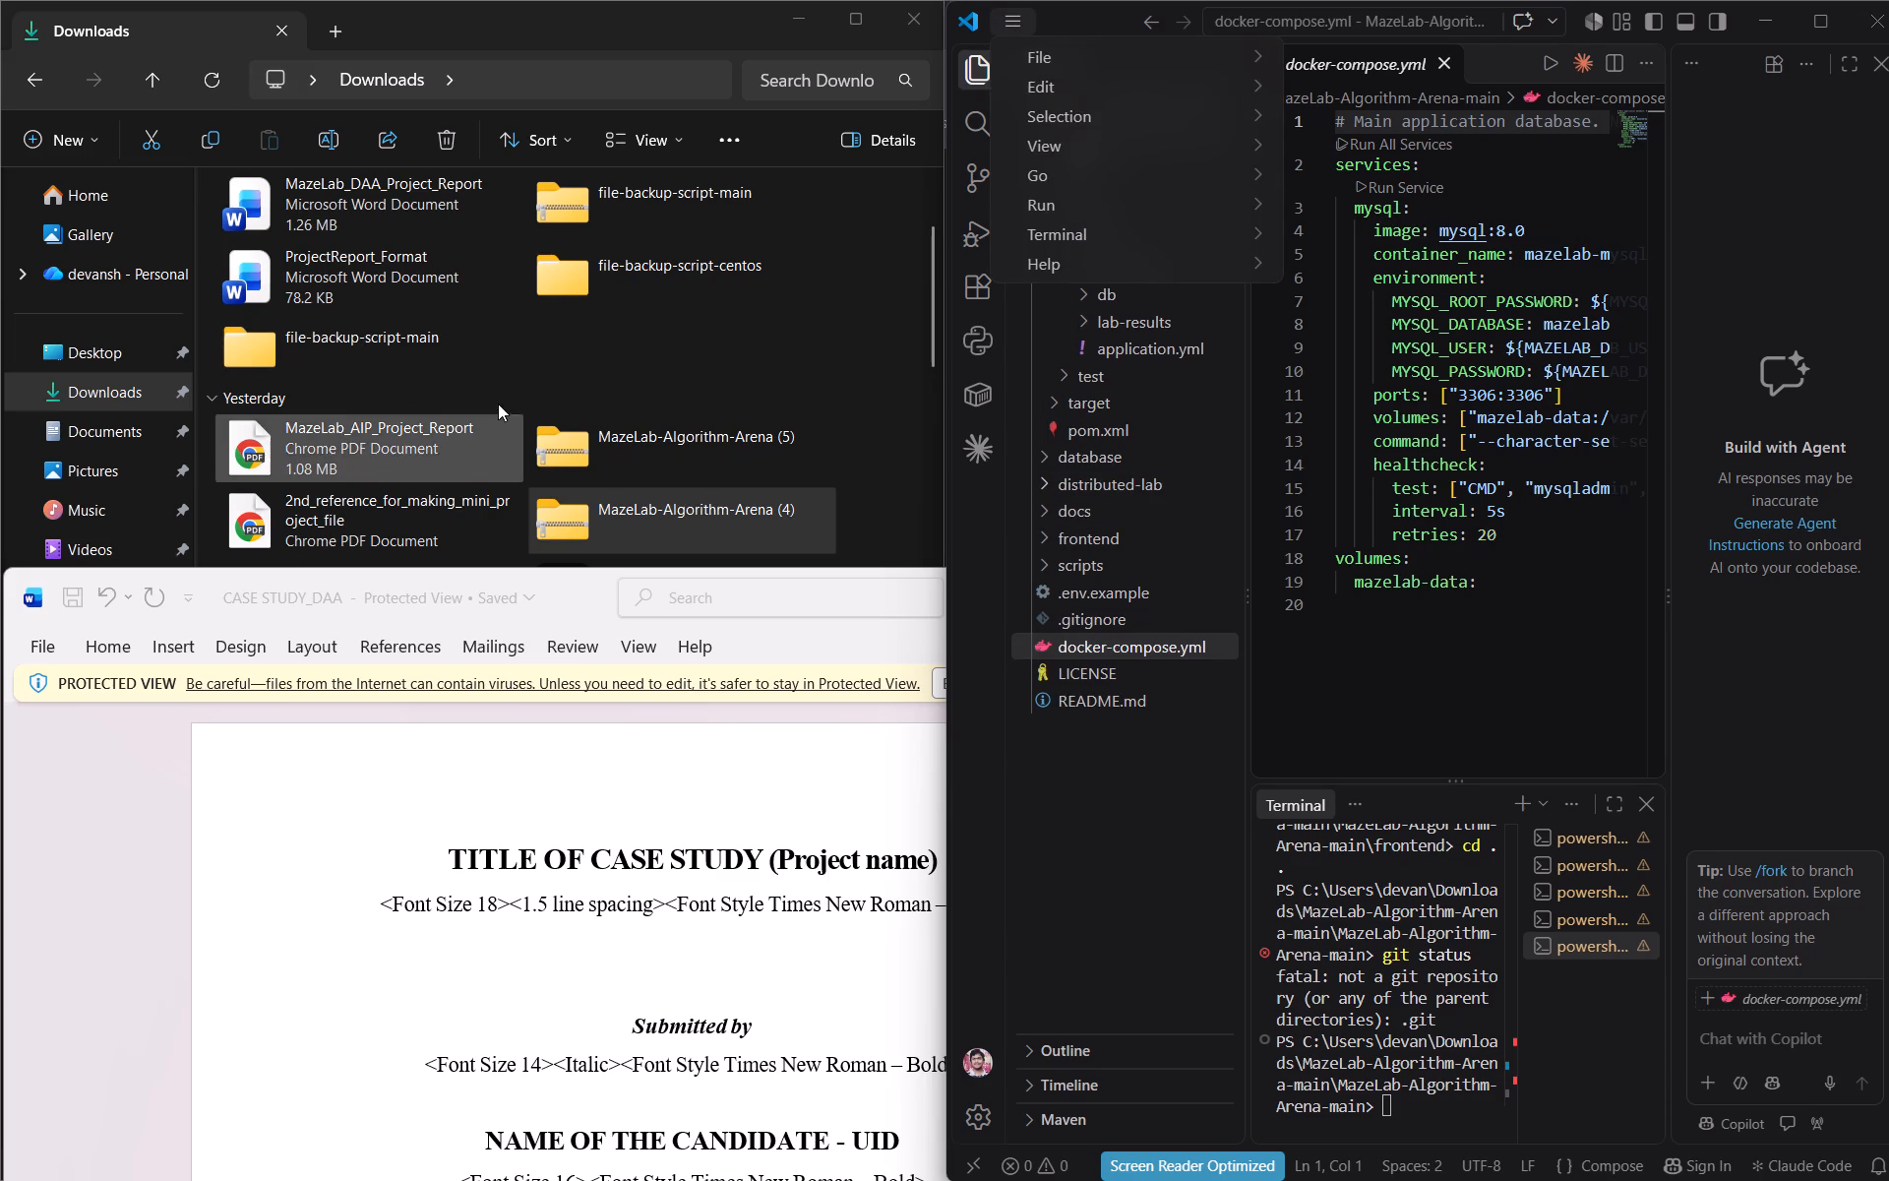
scroll(498, 404, down, 1)
click(429, 448)
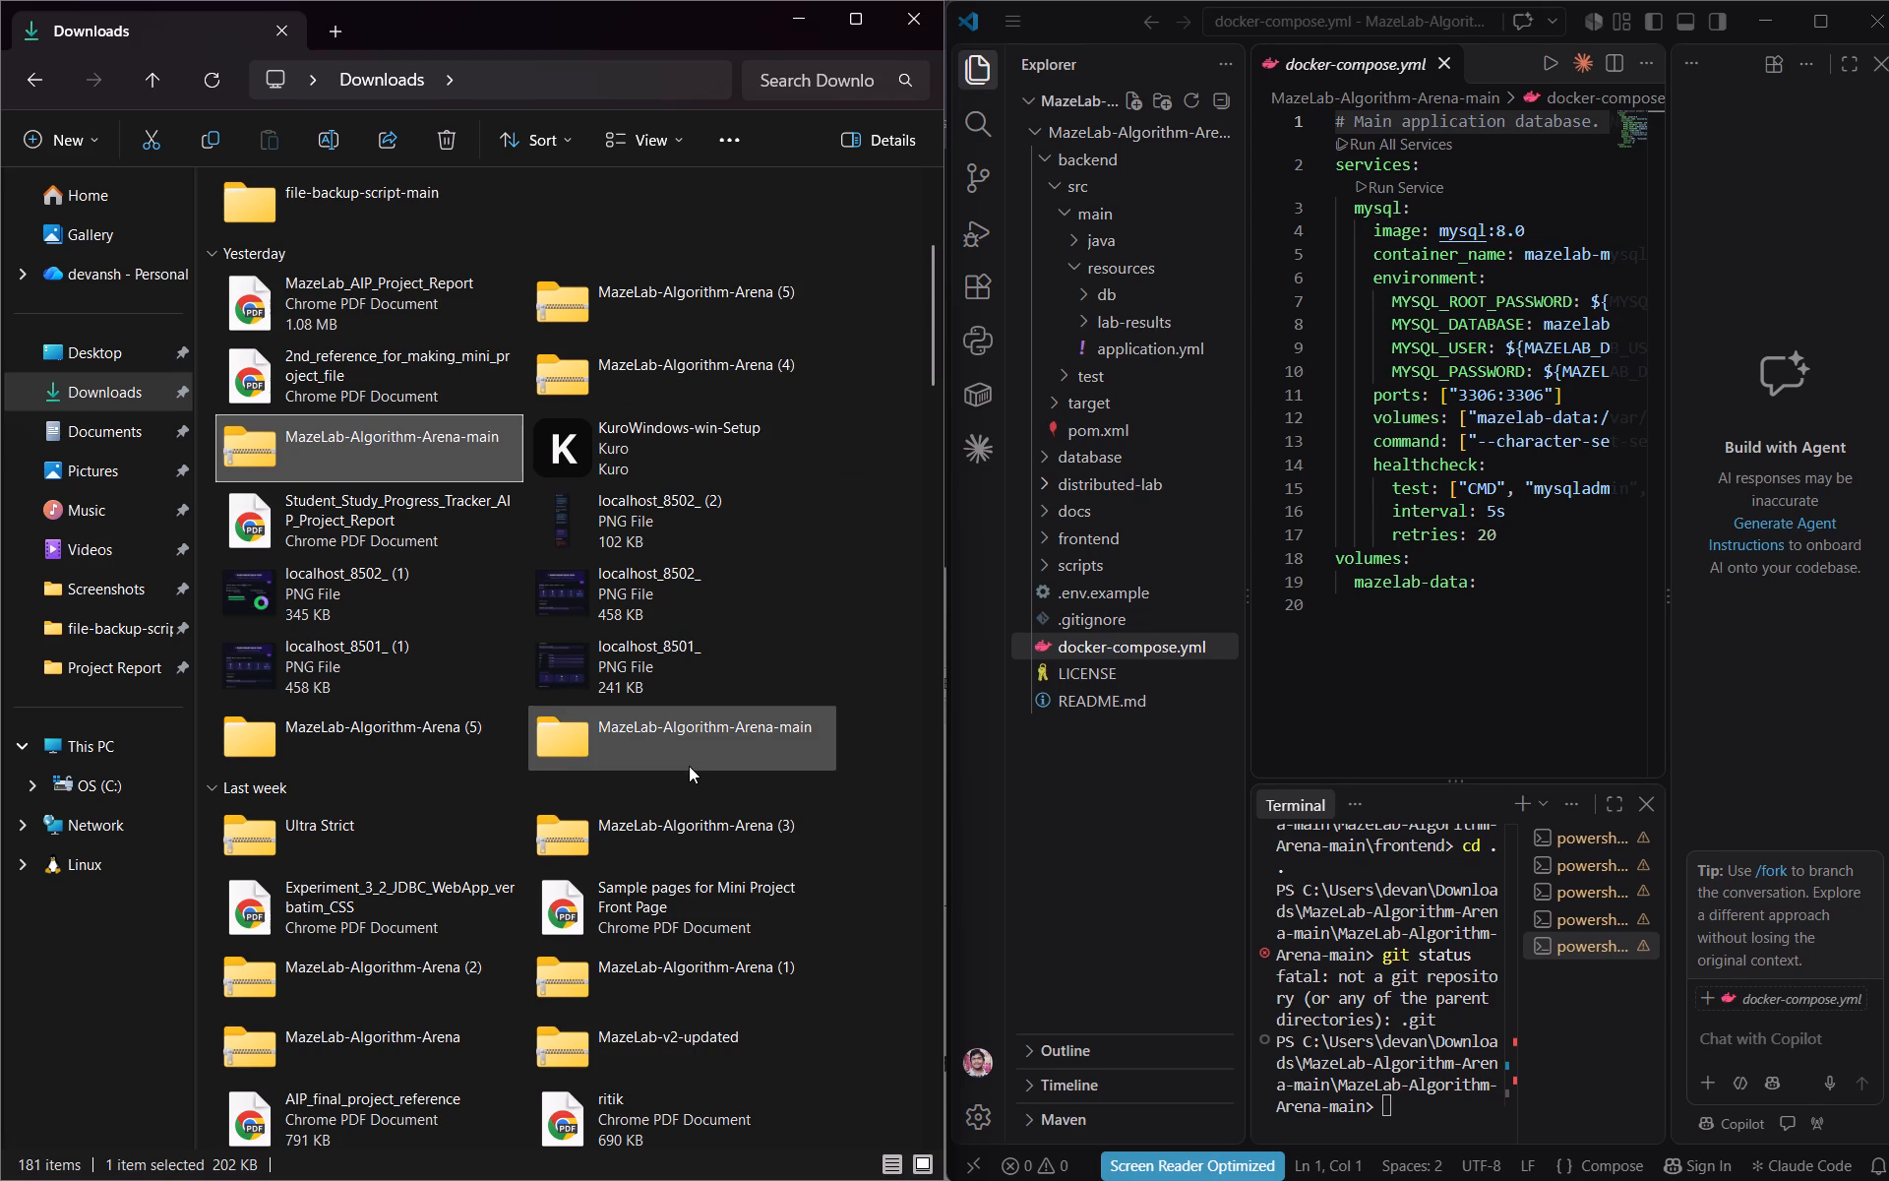
scroll(689, 766, down, 2)
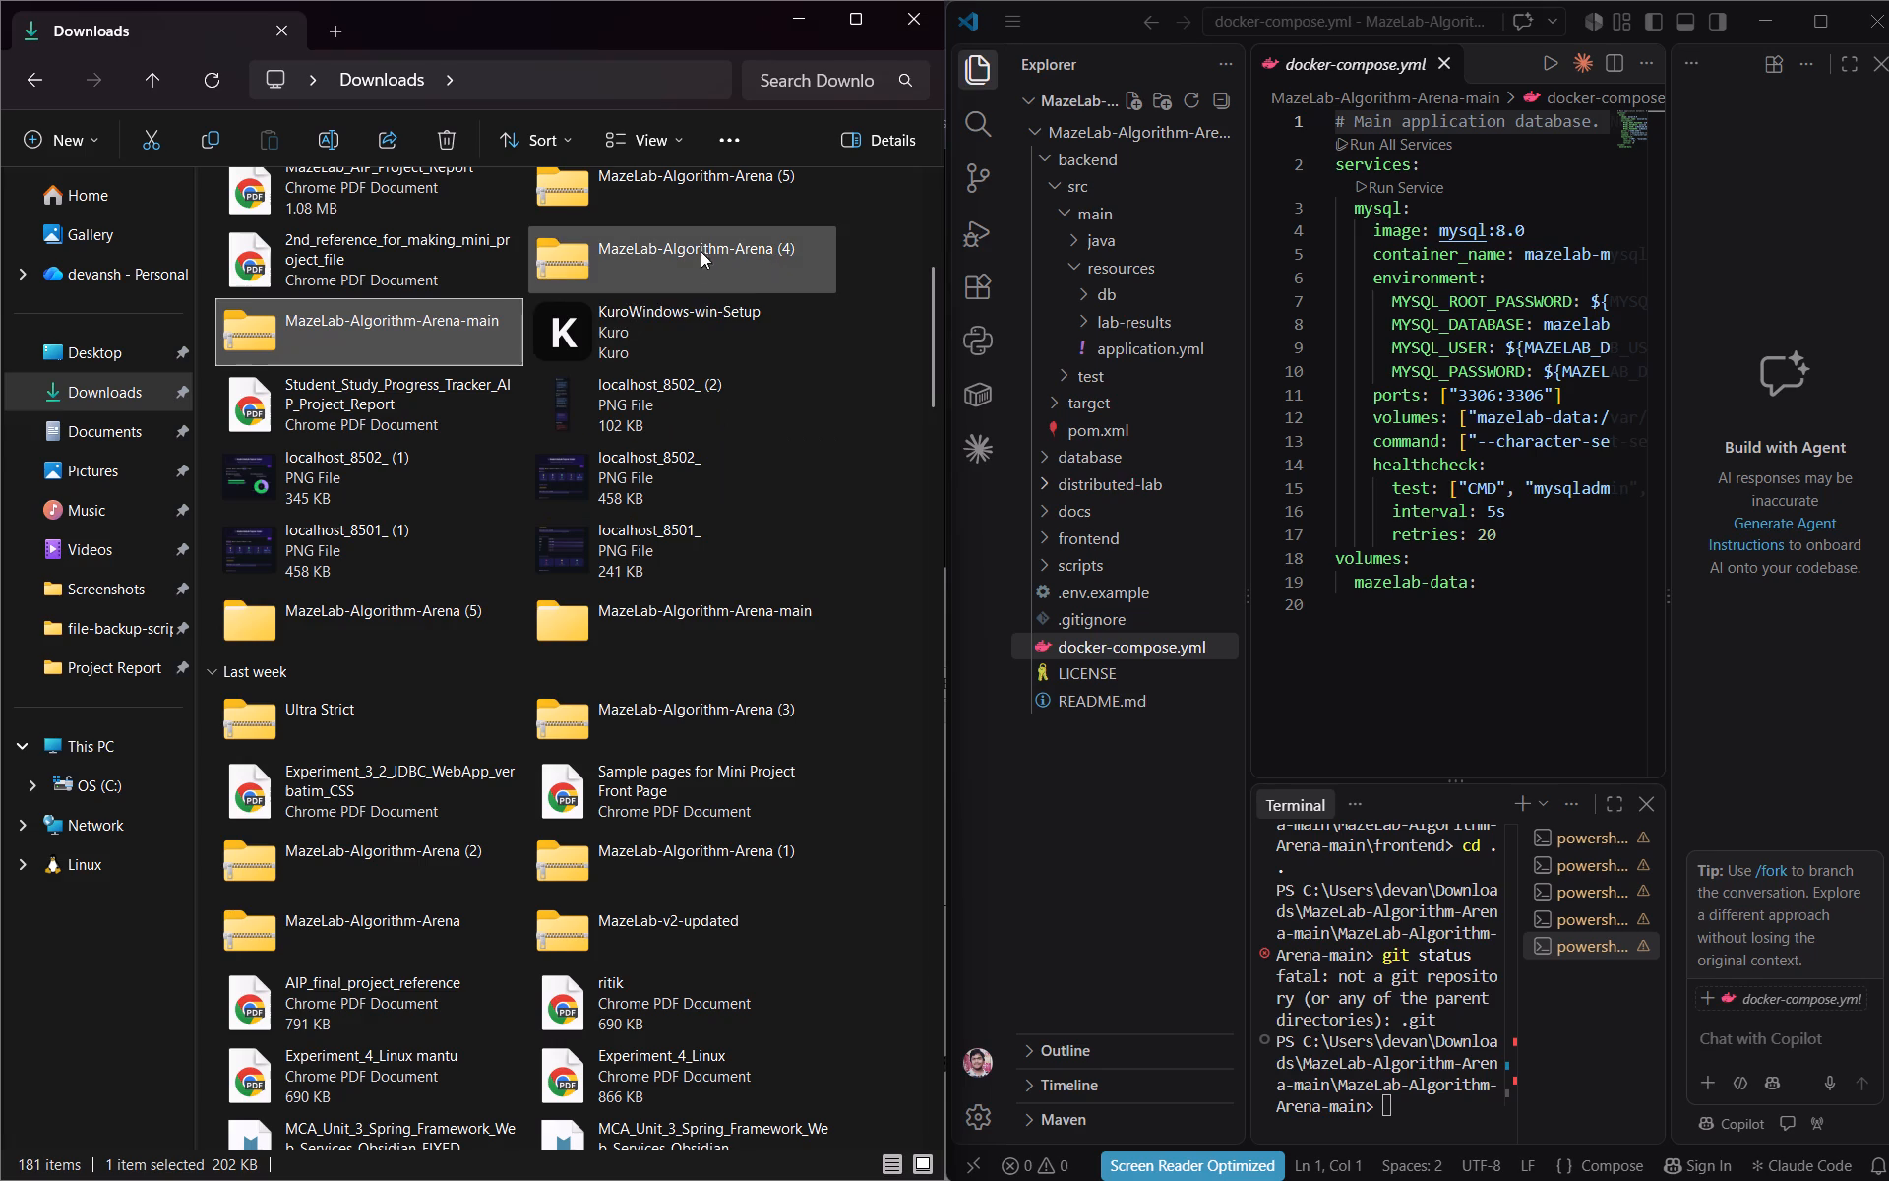
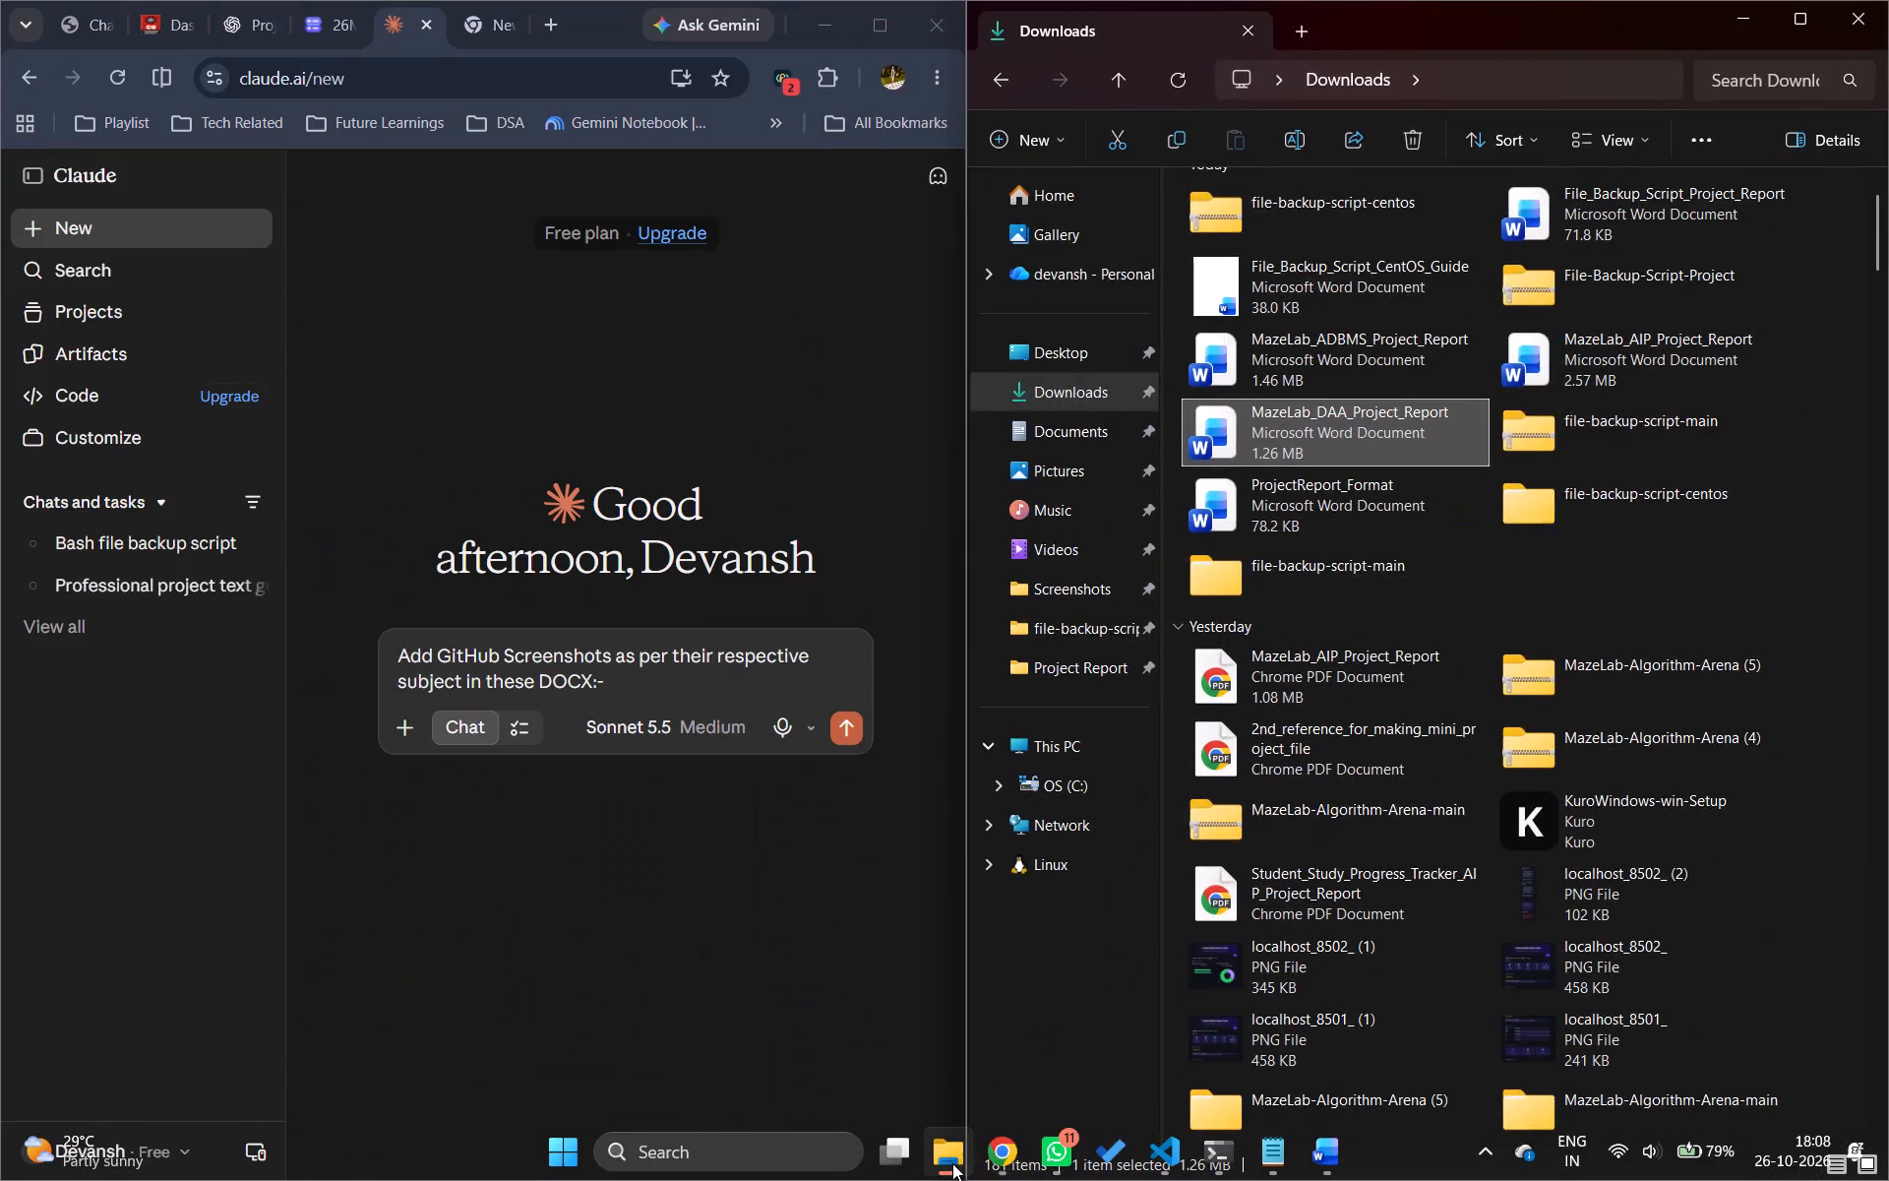
Return from Downloads to the Project Report folder in File Explorer.
click(1004, 90)
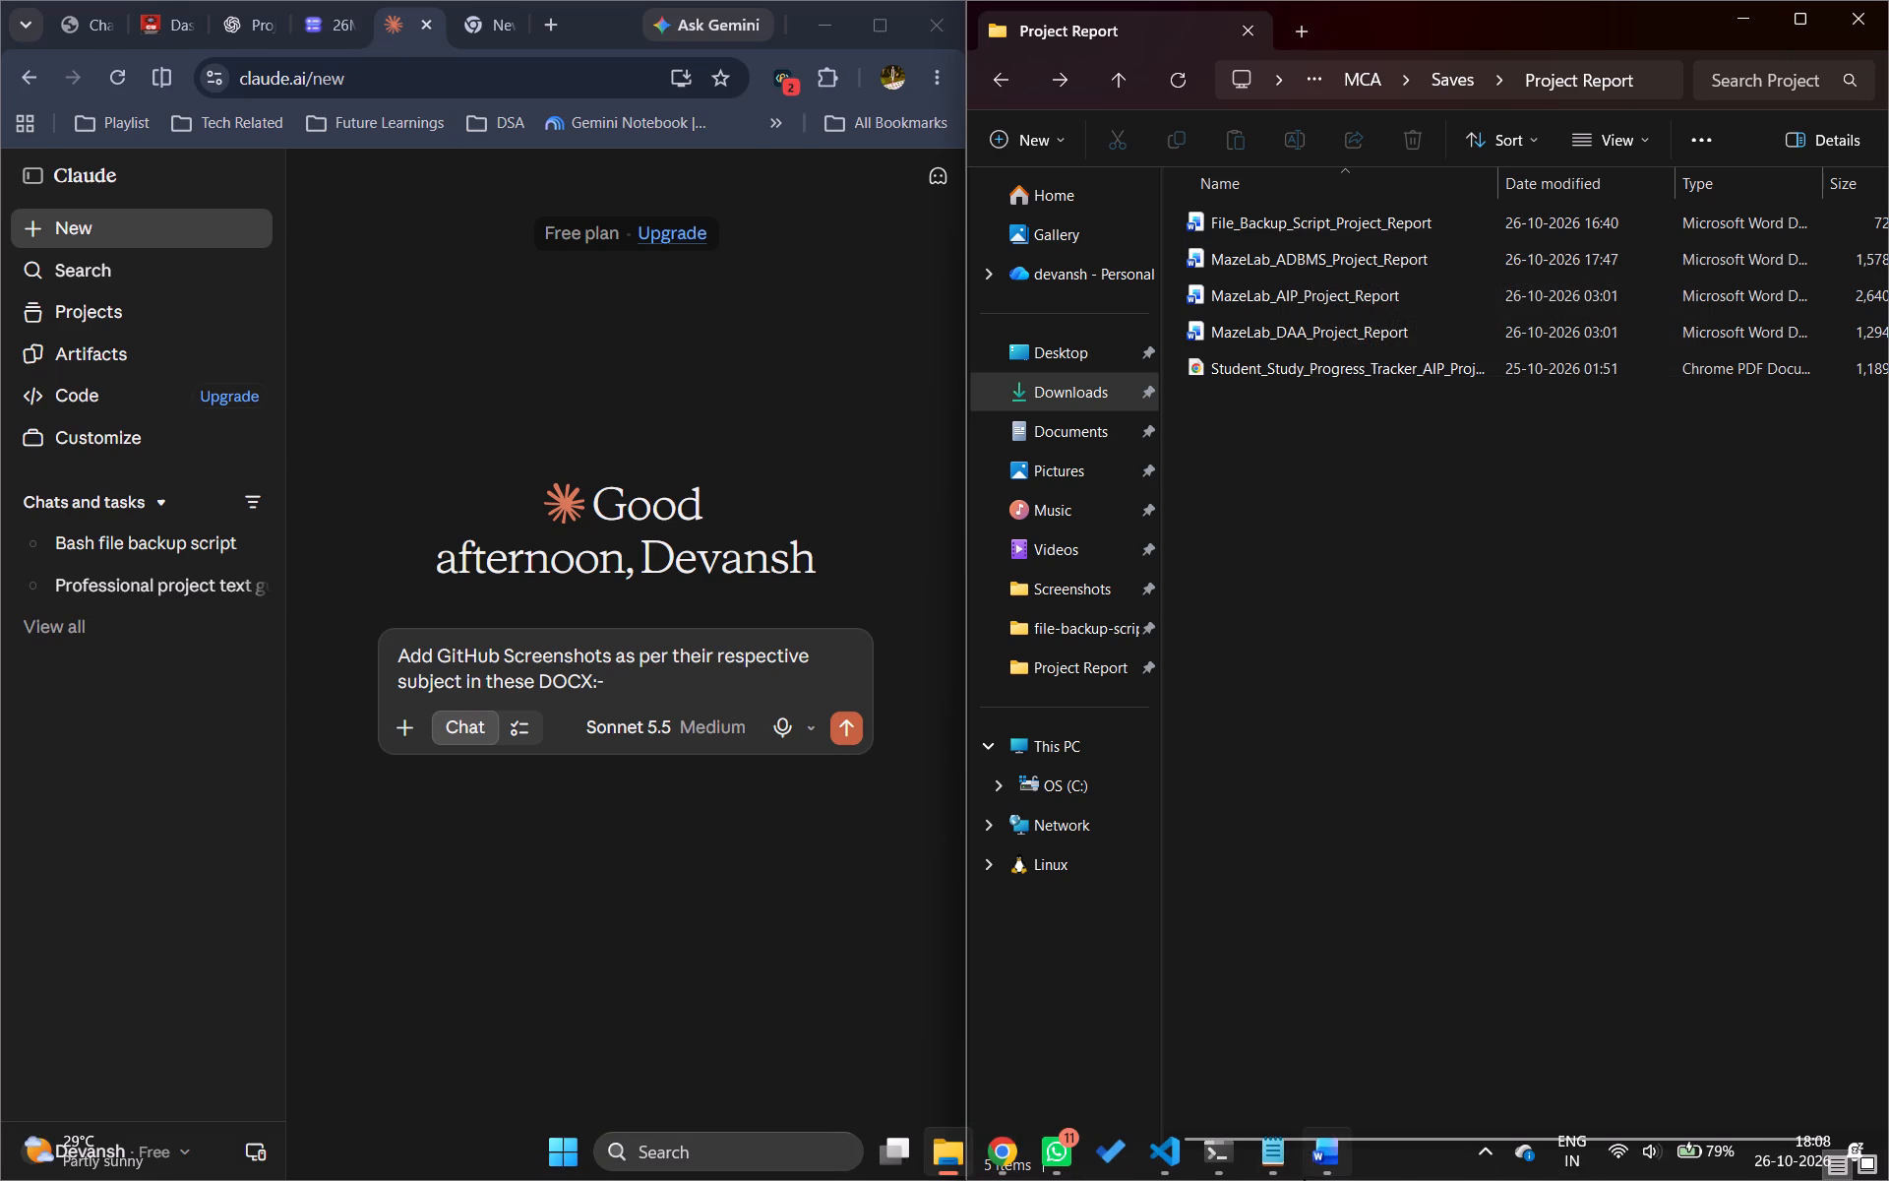
Switch to Word and bring the open CASE STUDY_DAA document to the front.
click(1354, 1155)
click(1351, 1155)
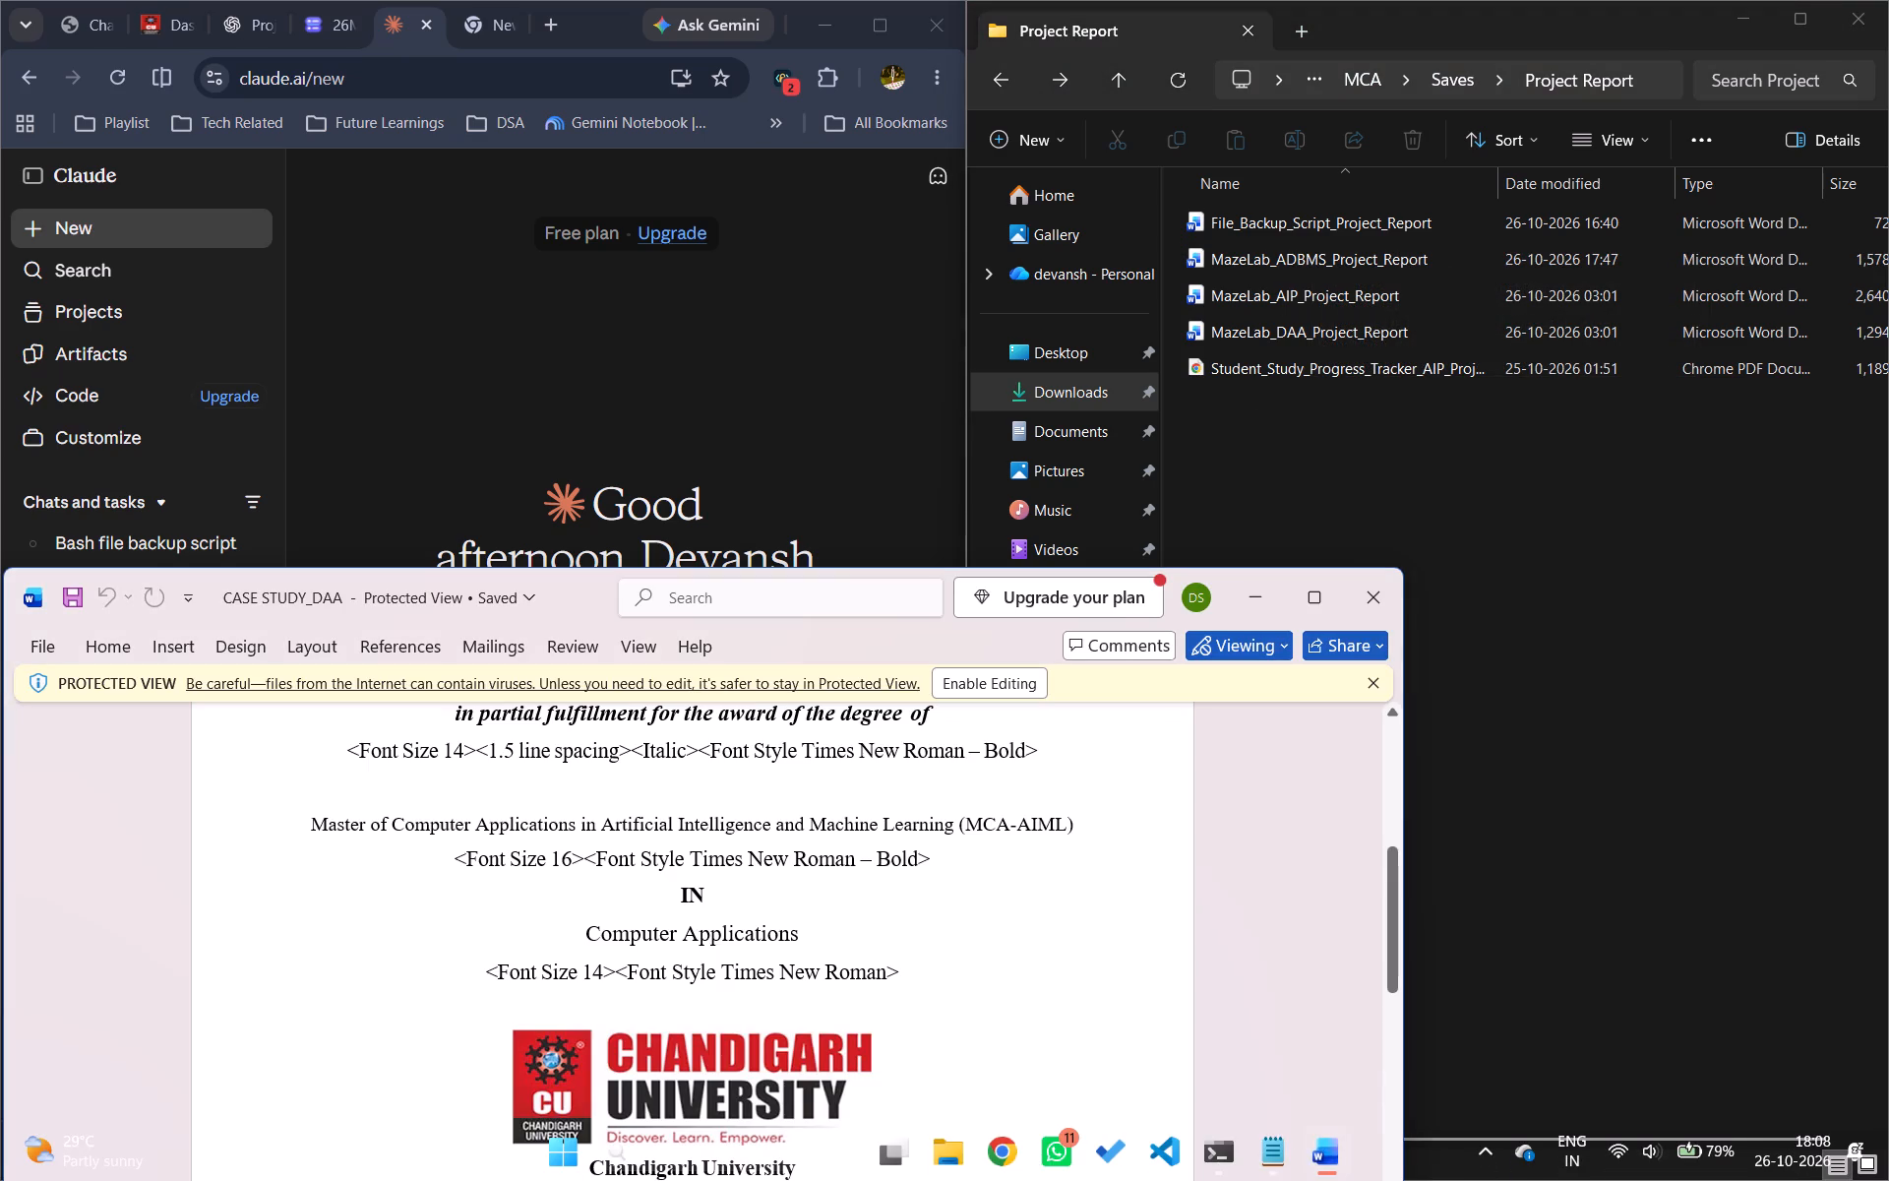
Open MazeLab_AIP_Project_Report from the Project Report folder and place the text cursor before the student's name under Submitted By.
scroll(1053, 961, down, 4)
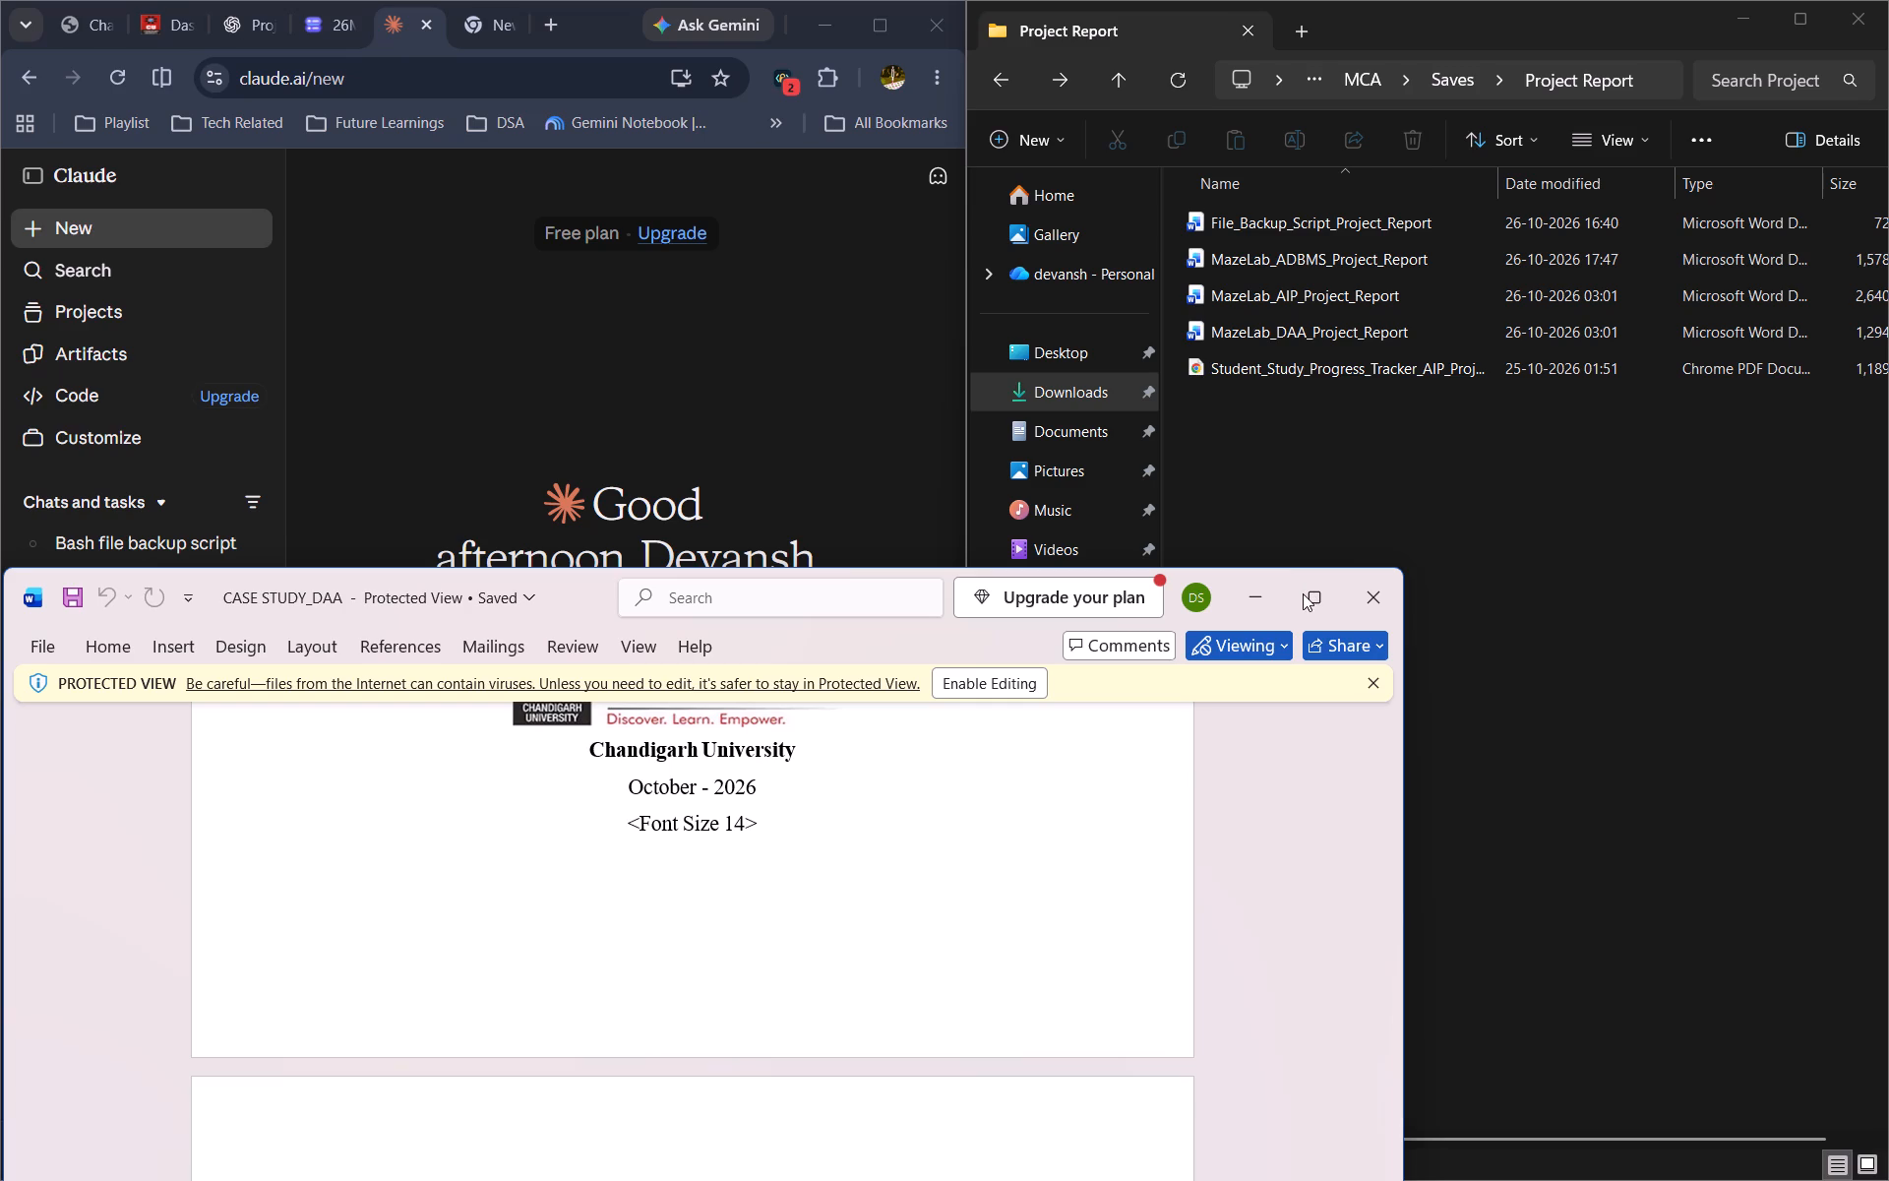
scroll(925, 962, up, 3)
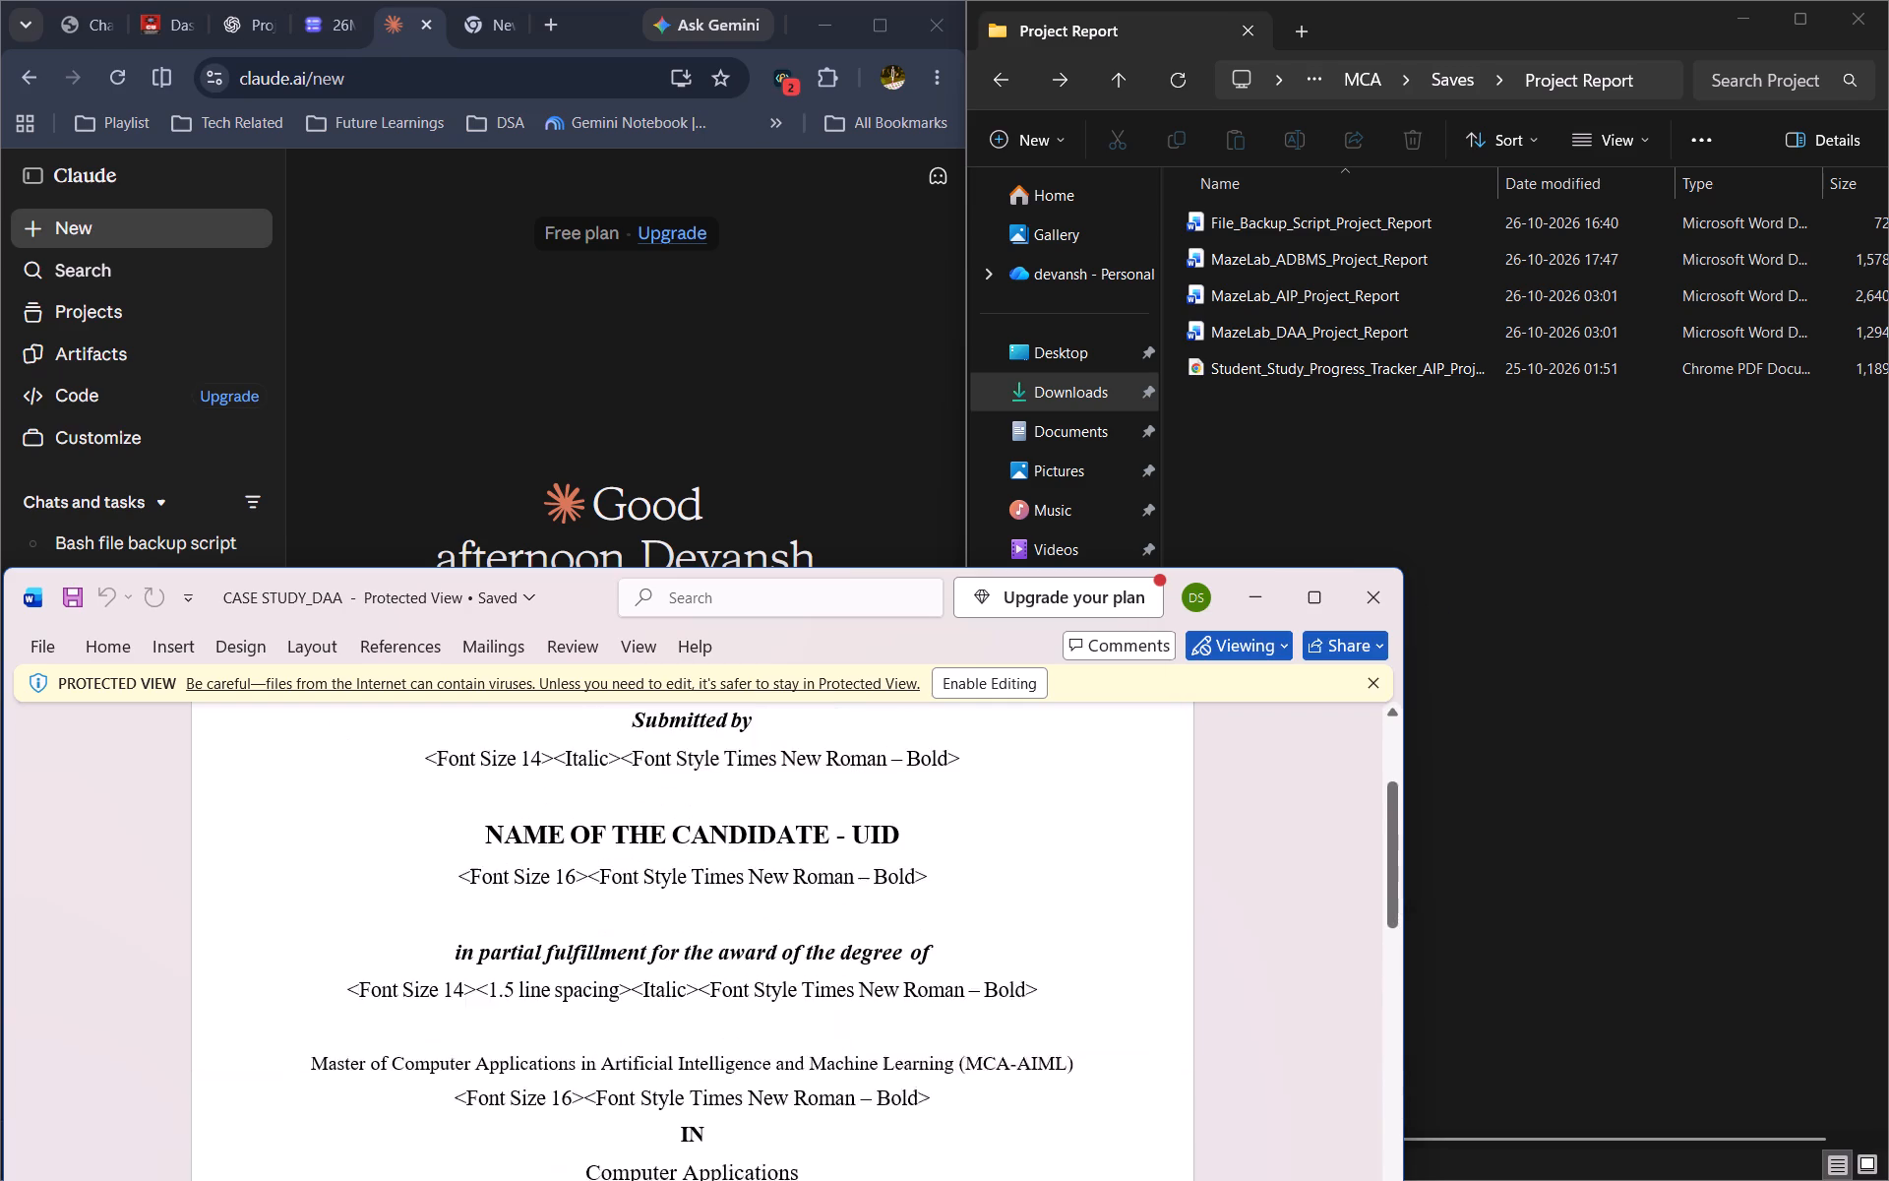
scroll(925, 962, up, 4)
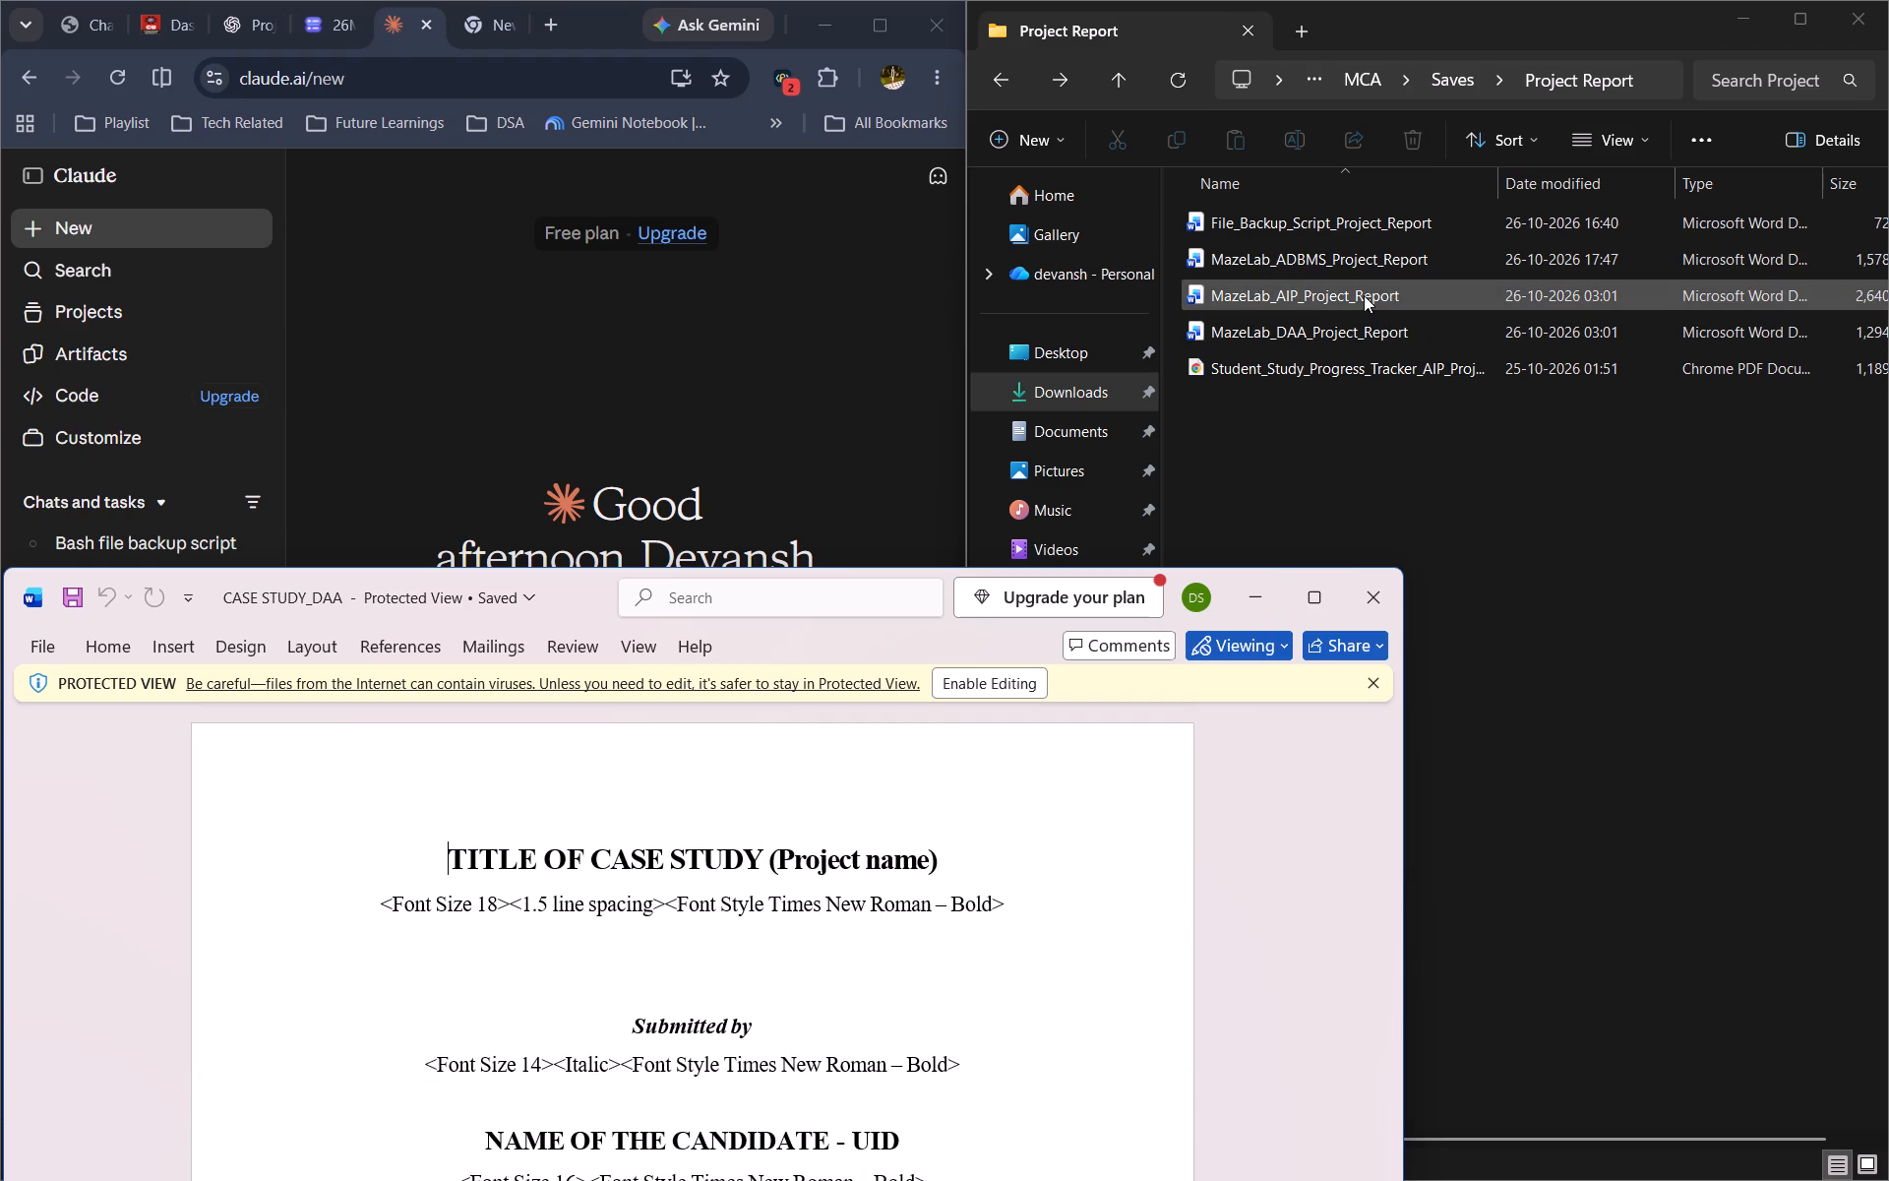
double_click(1364, 295)
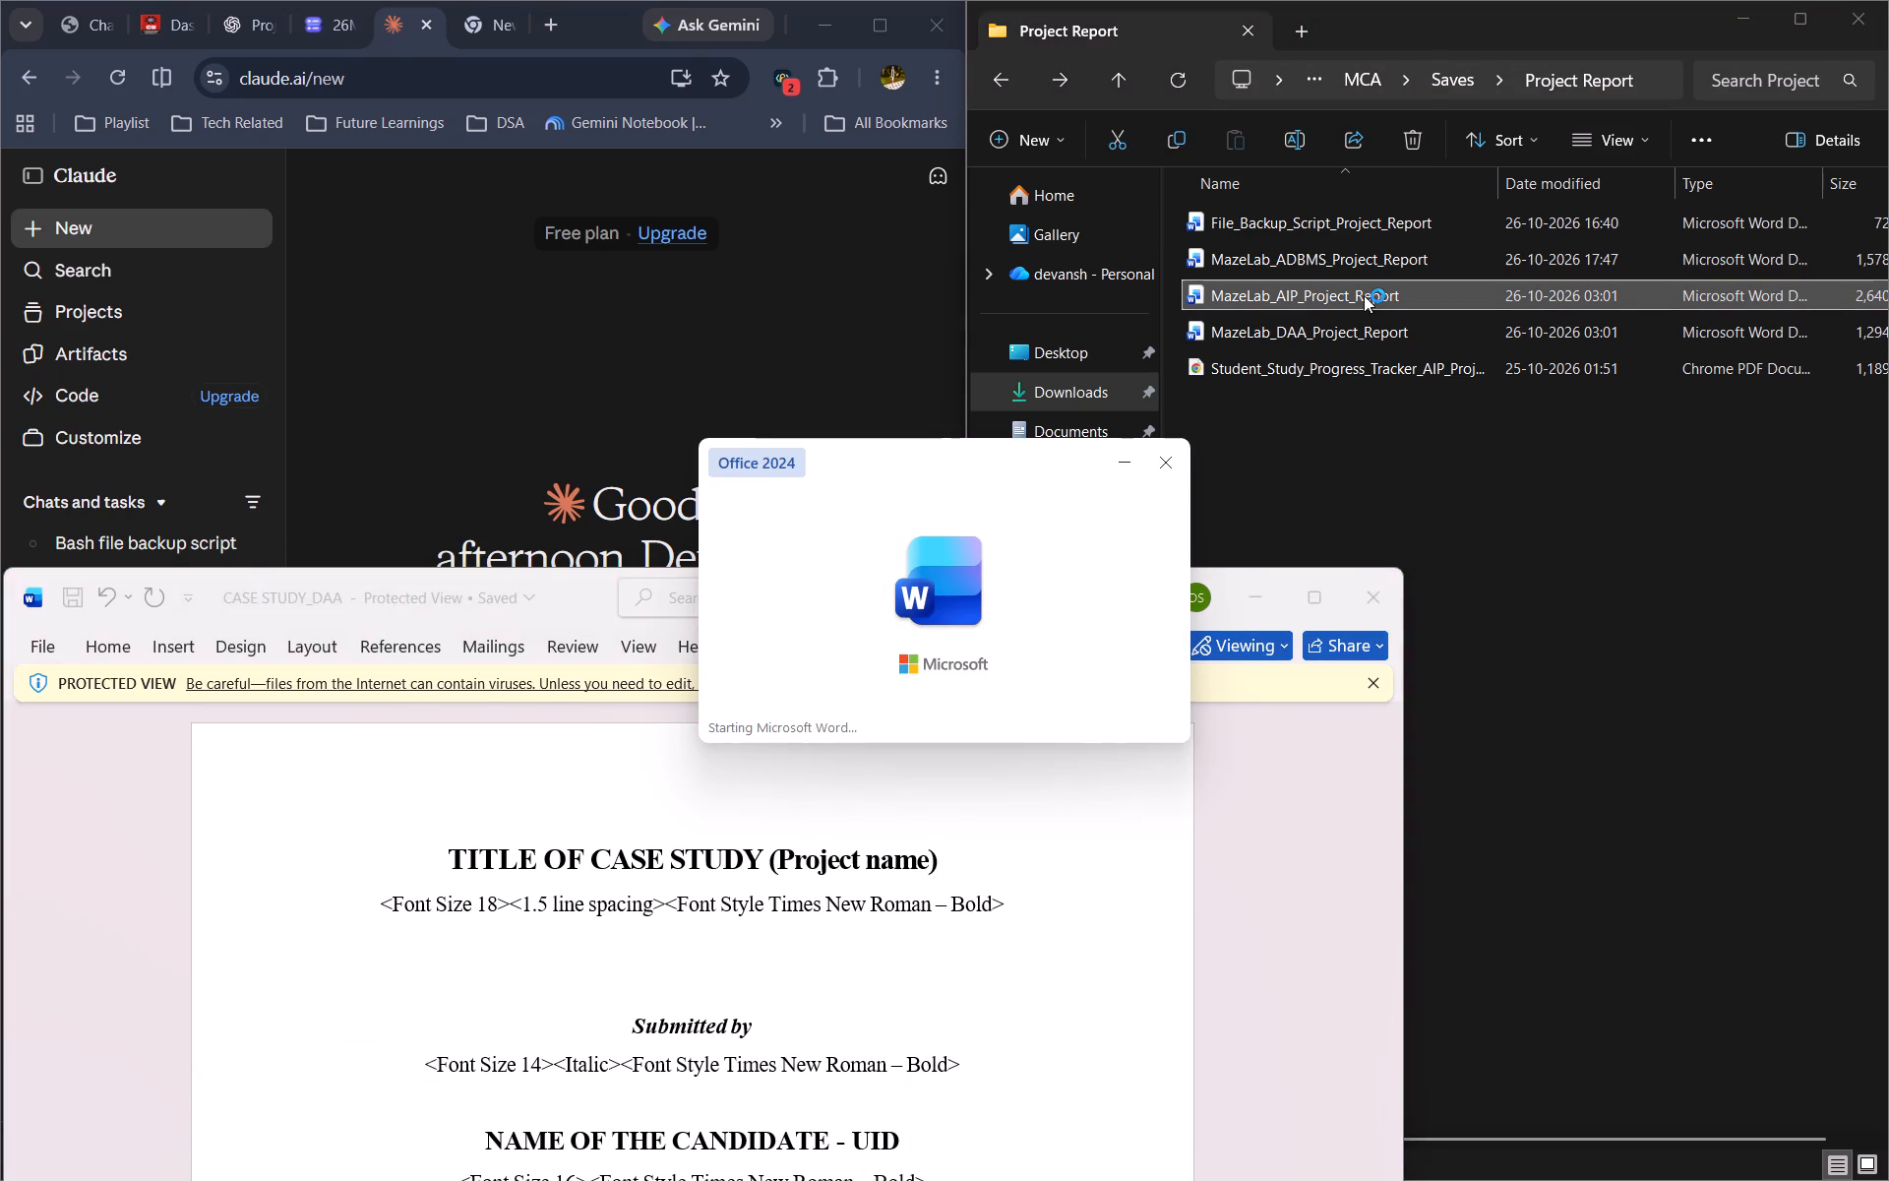
scroll(1096, 411, down, 3)
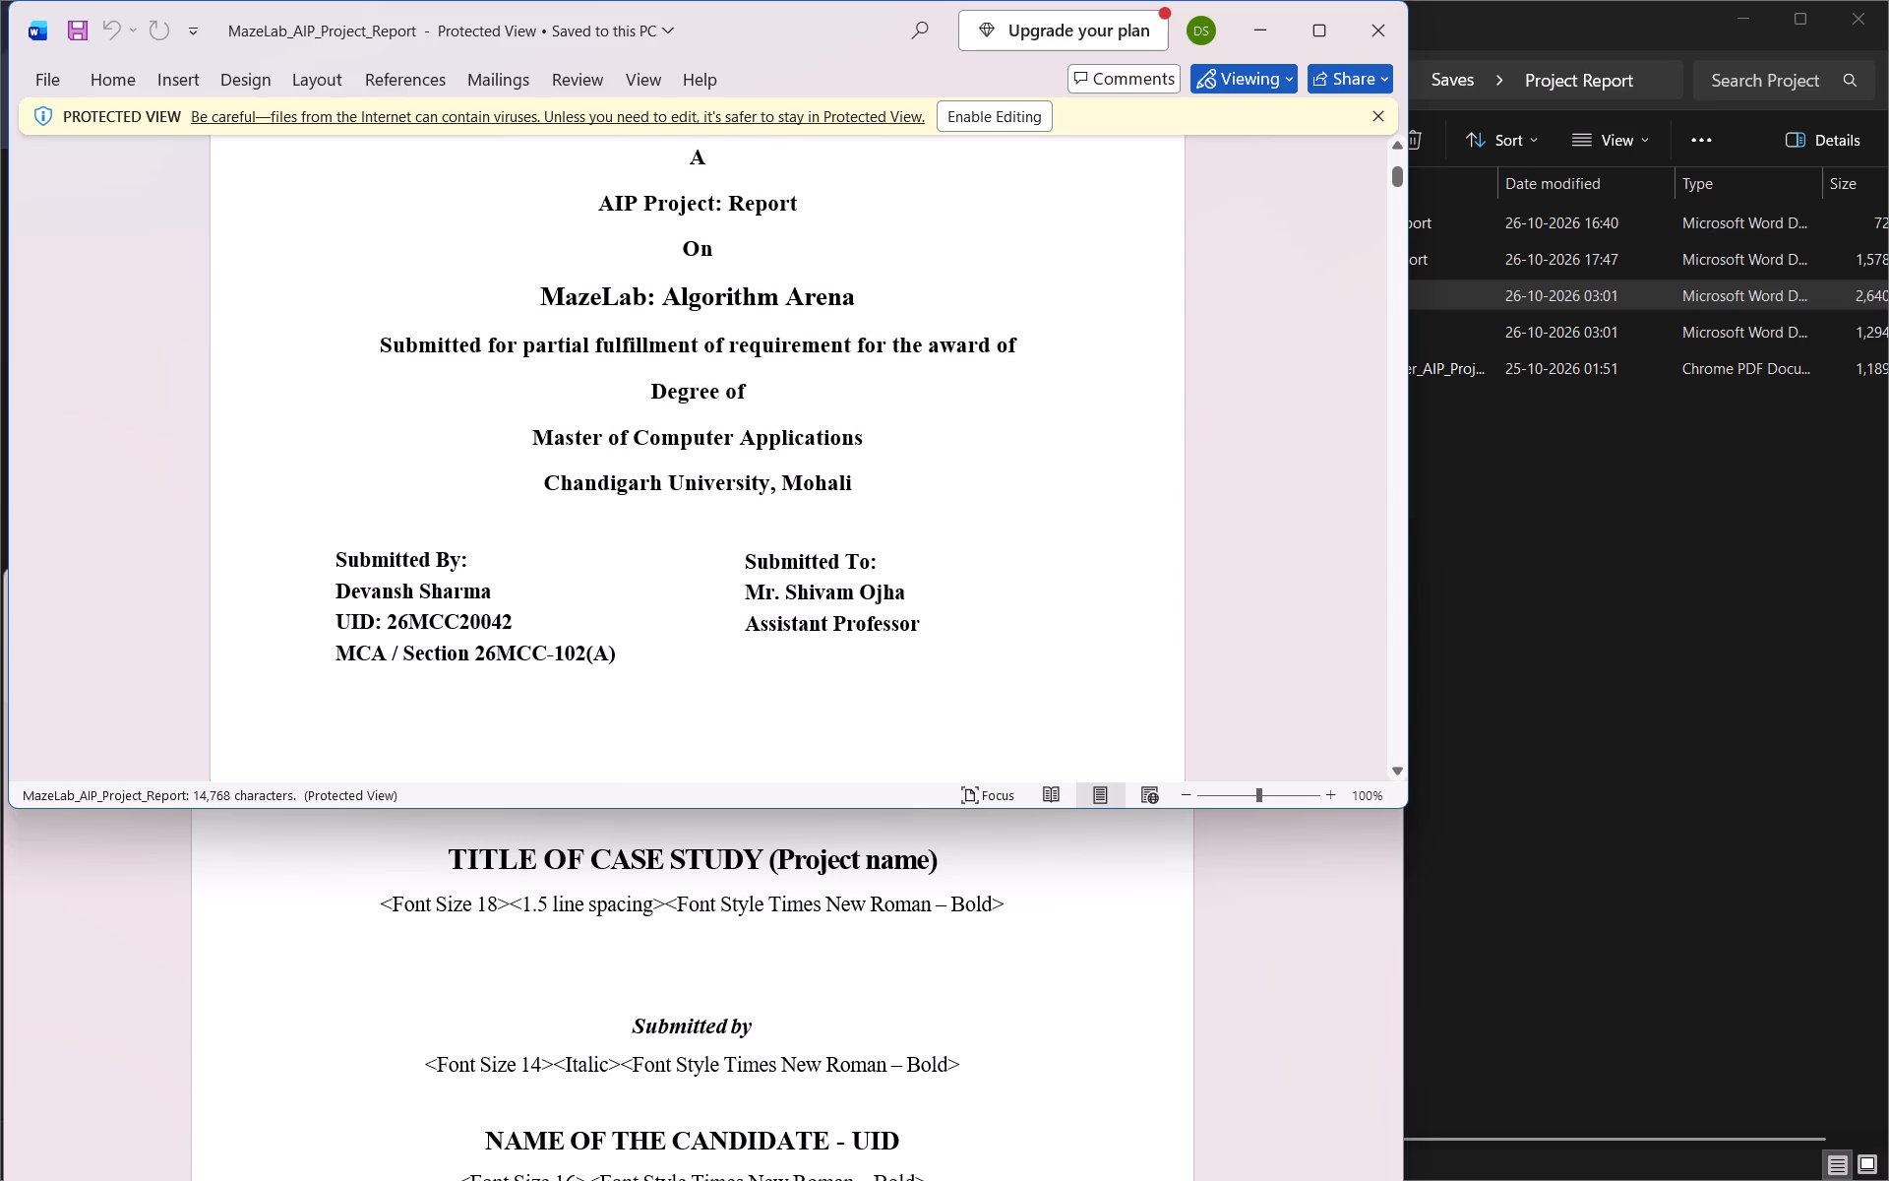
click(747, 566)
click(486, 590)
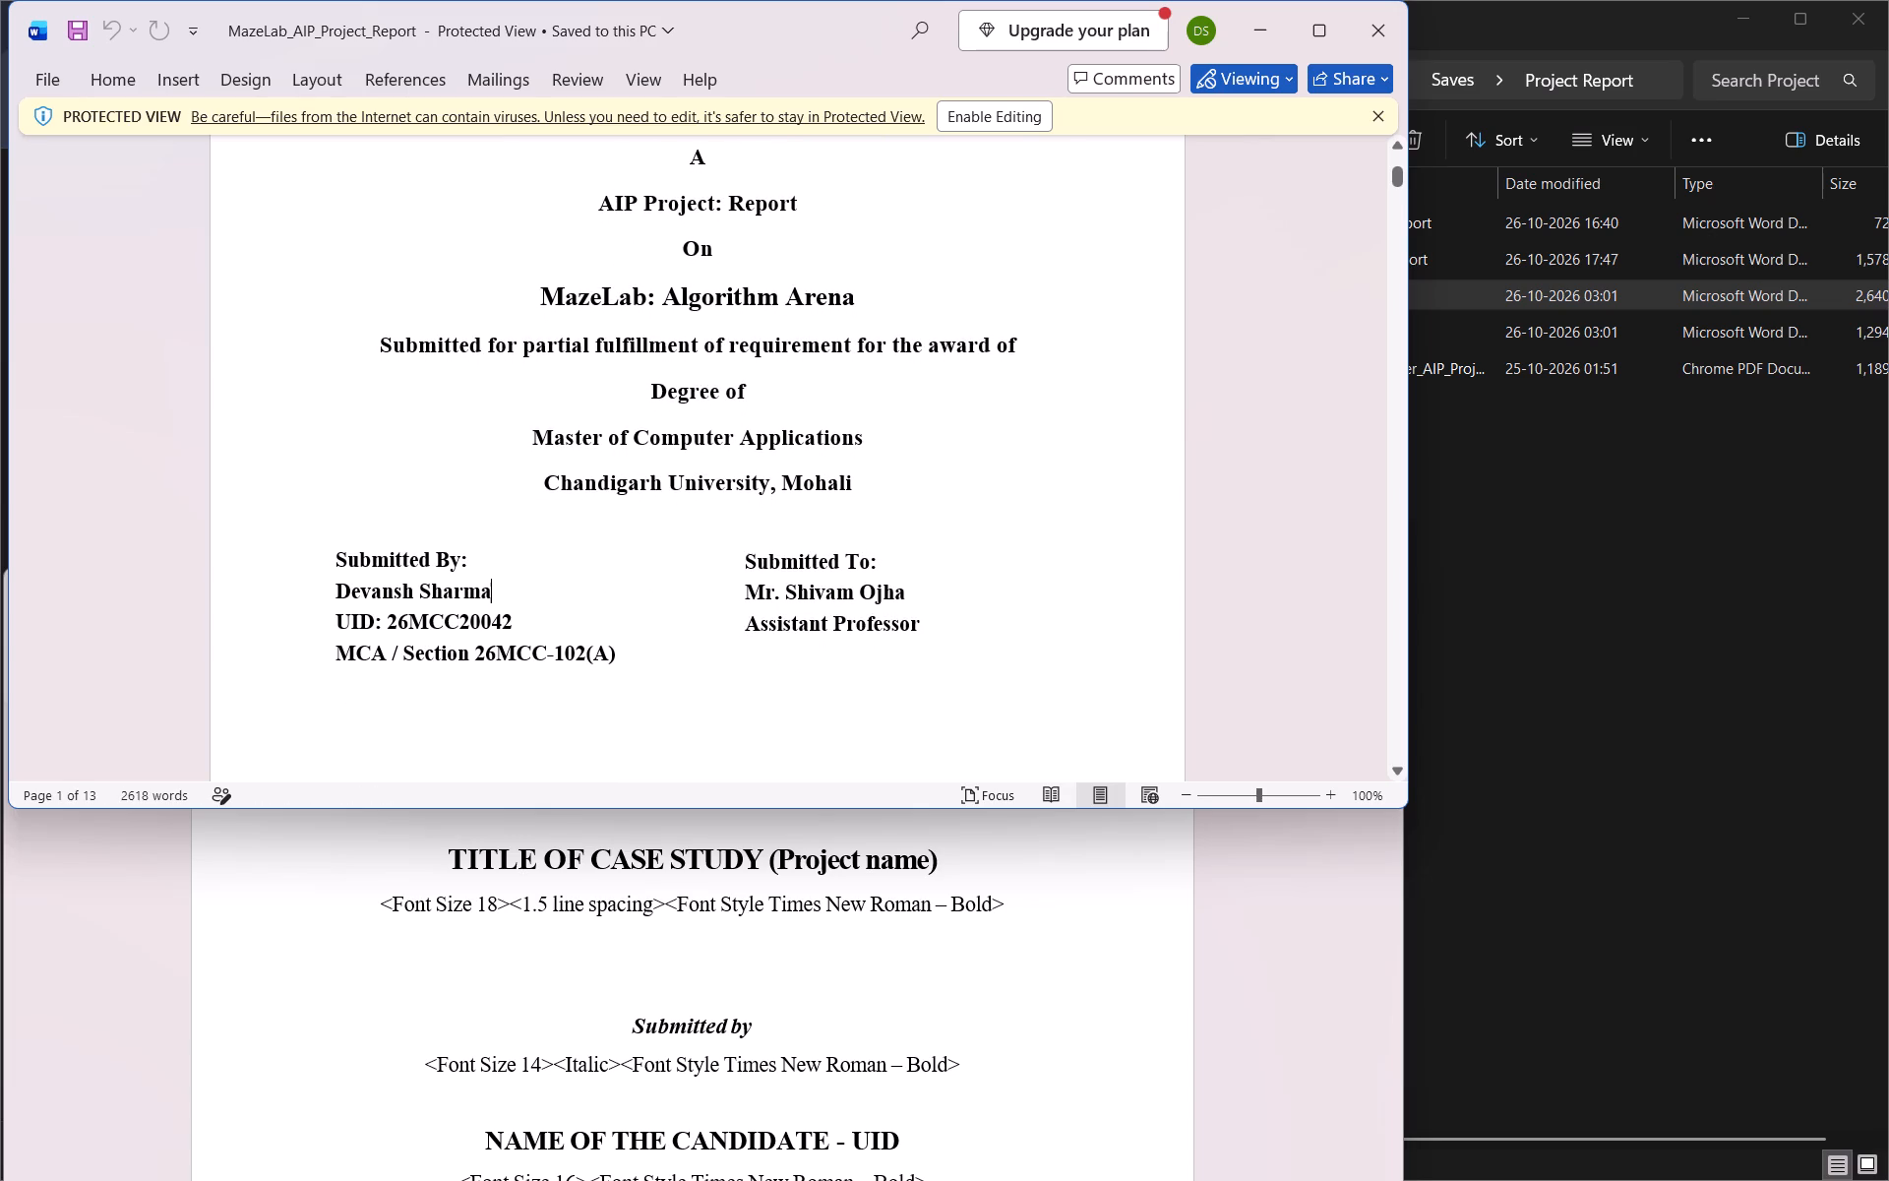
key(Left)
key(Left)
key(Left)
key(Left)
key(Left)
key(Left)
key(Left)
key(Left)
key(Left)
key(Left)
key(Left)
key(Left)
key(Left)
key(Left)
Open MazeLab_ADBMS_Project_Report from the Project Report folder and copy the word "Designation" under Submitted To on its cover page.
click(1116, 916)
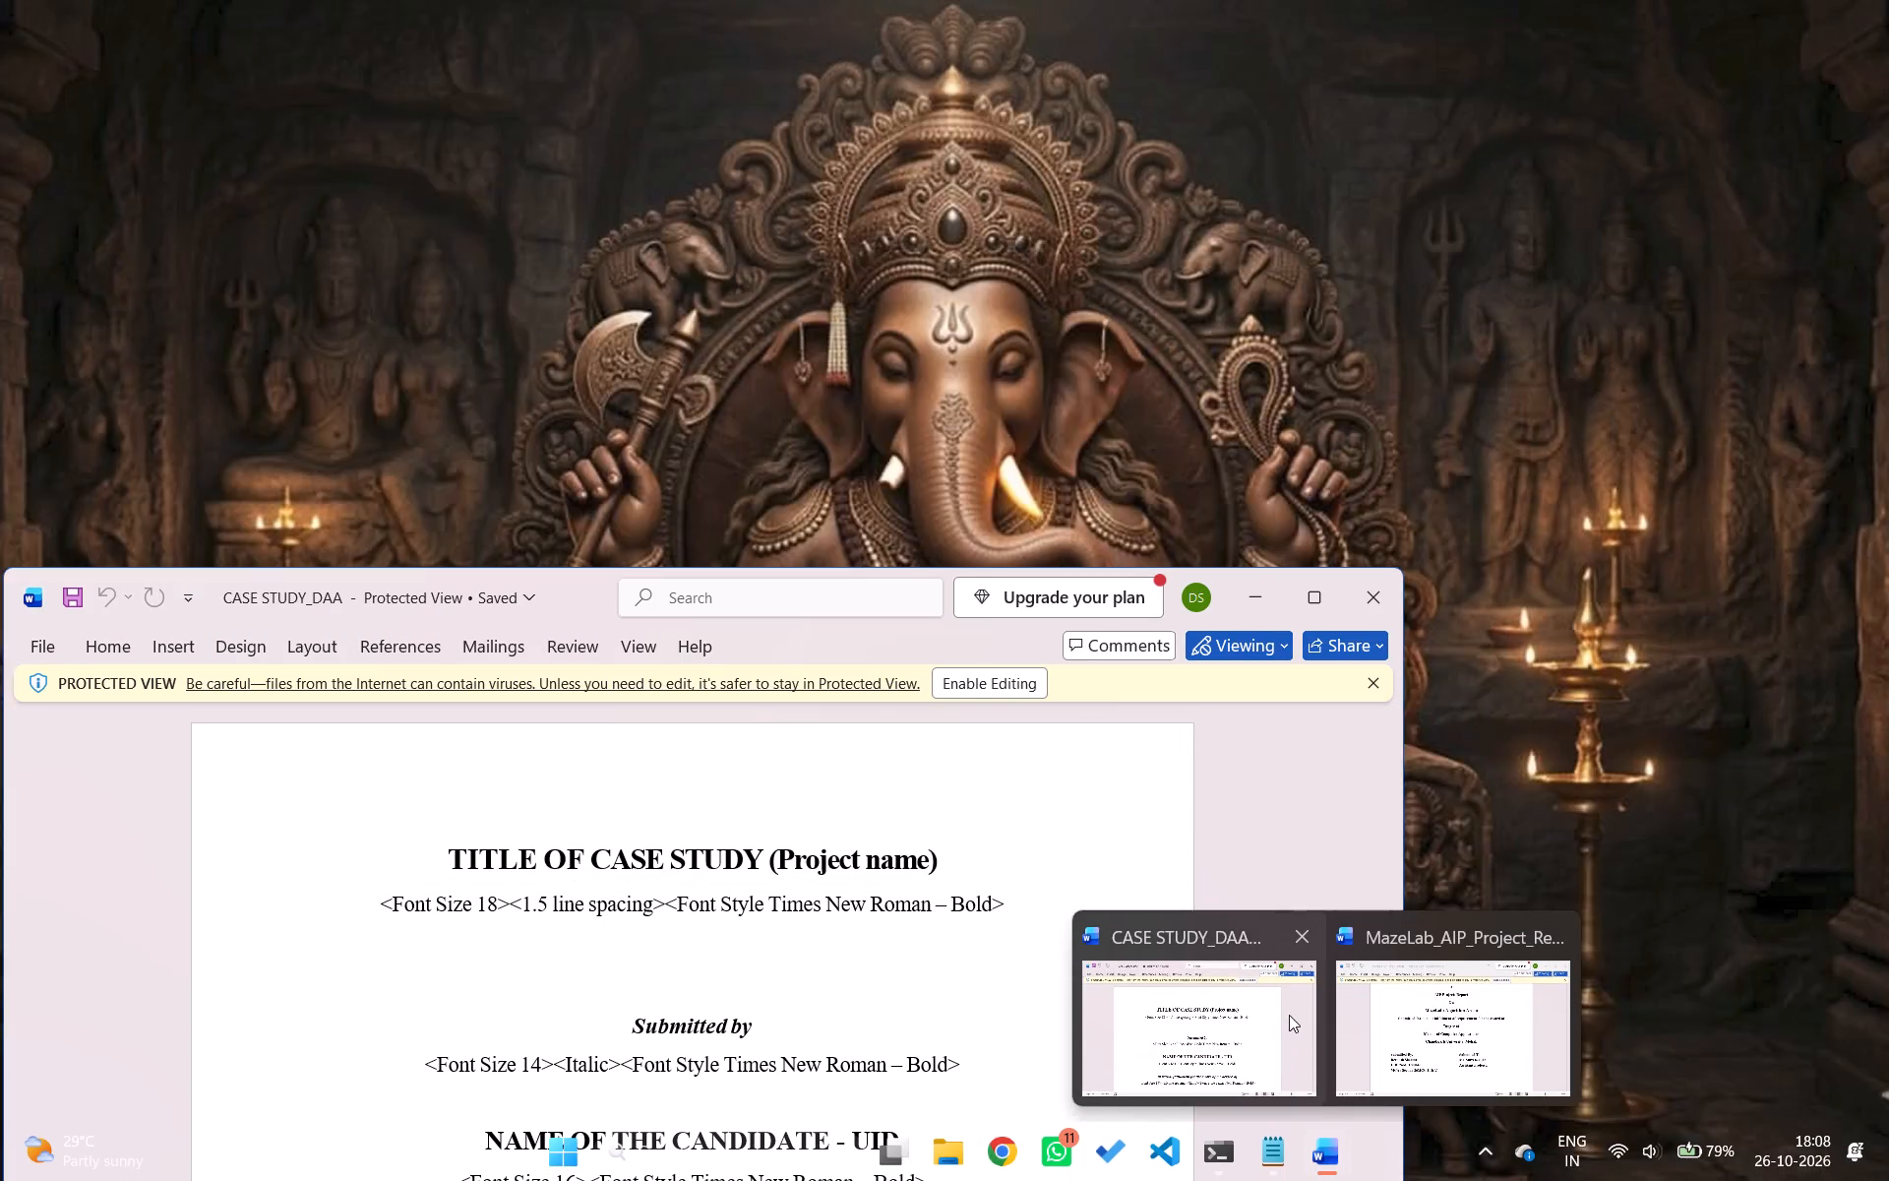
click(1608, 437)
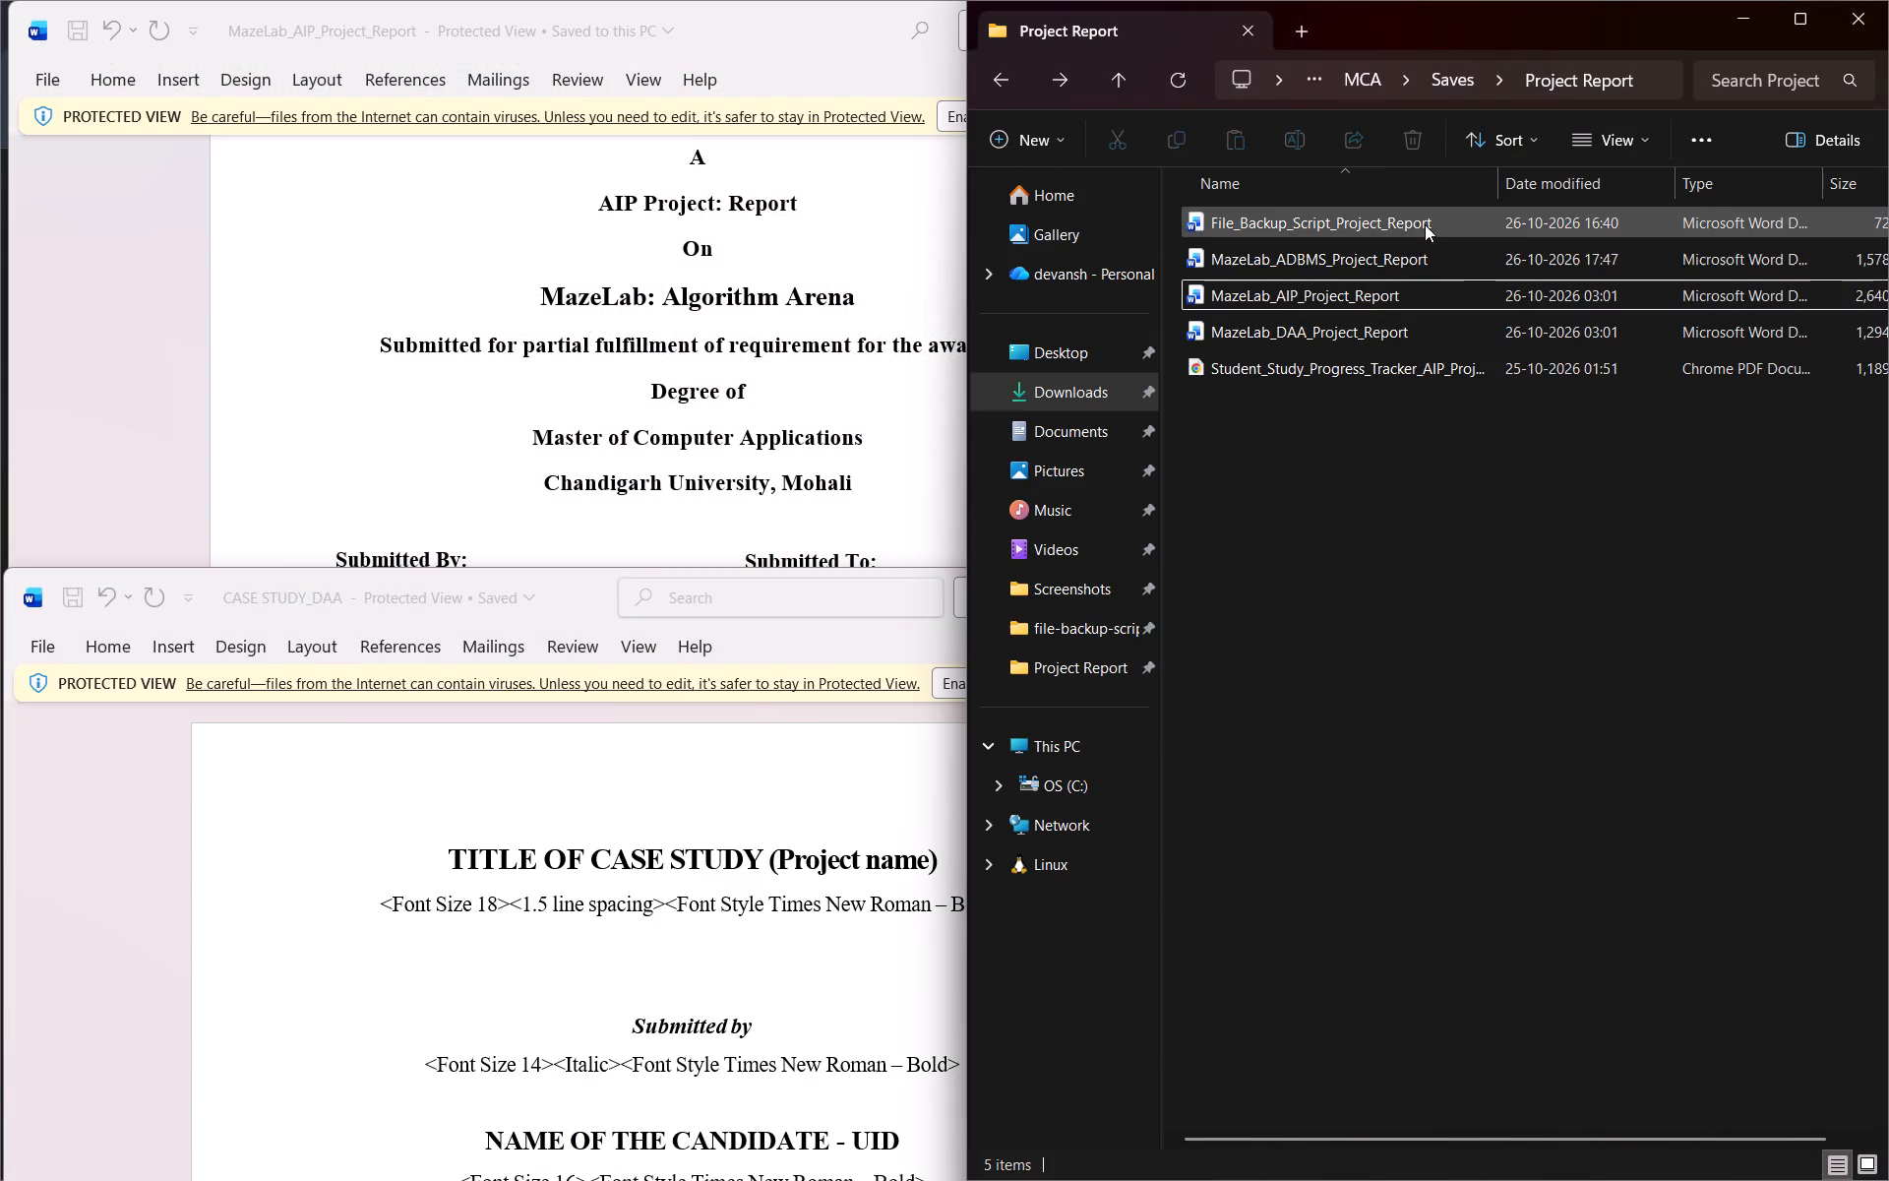
double_click(1397, 246)
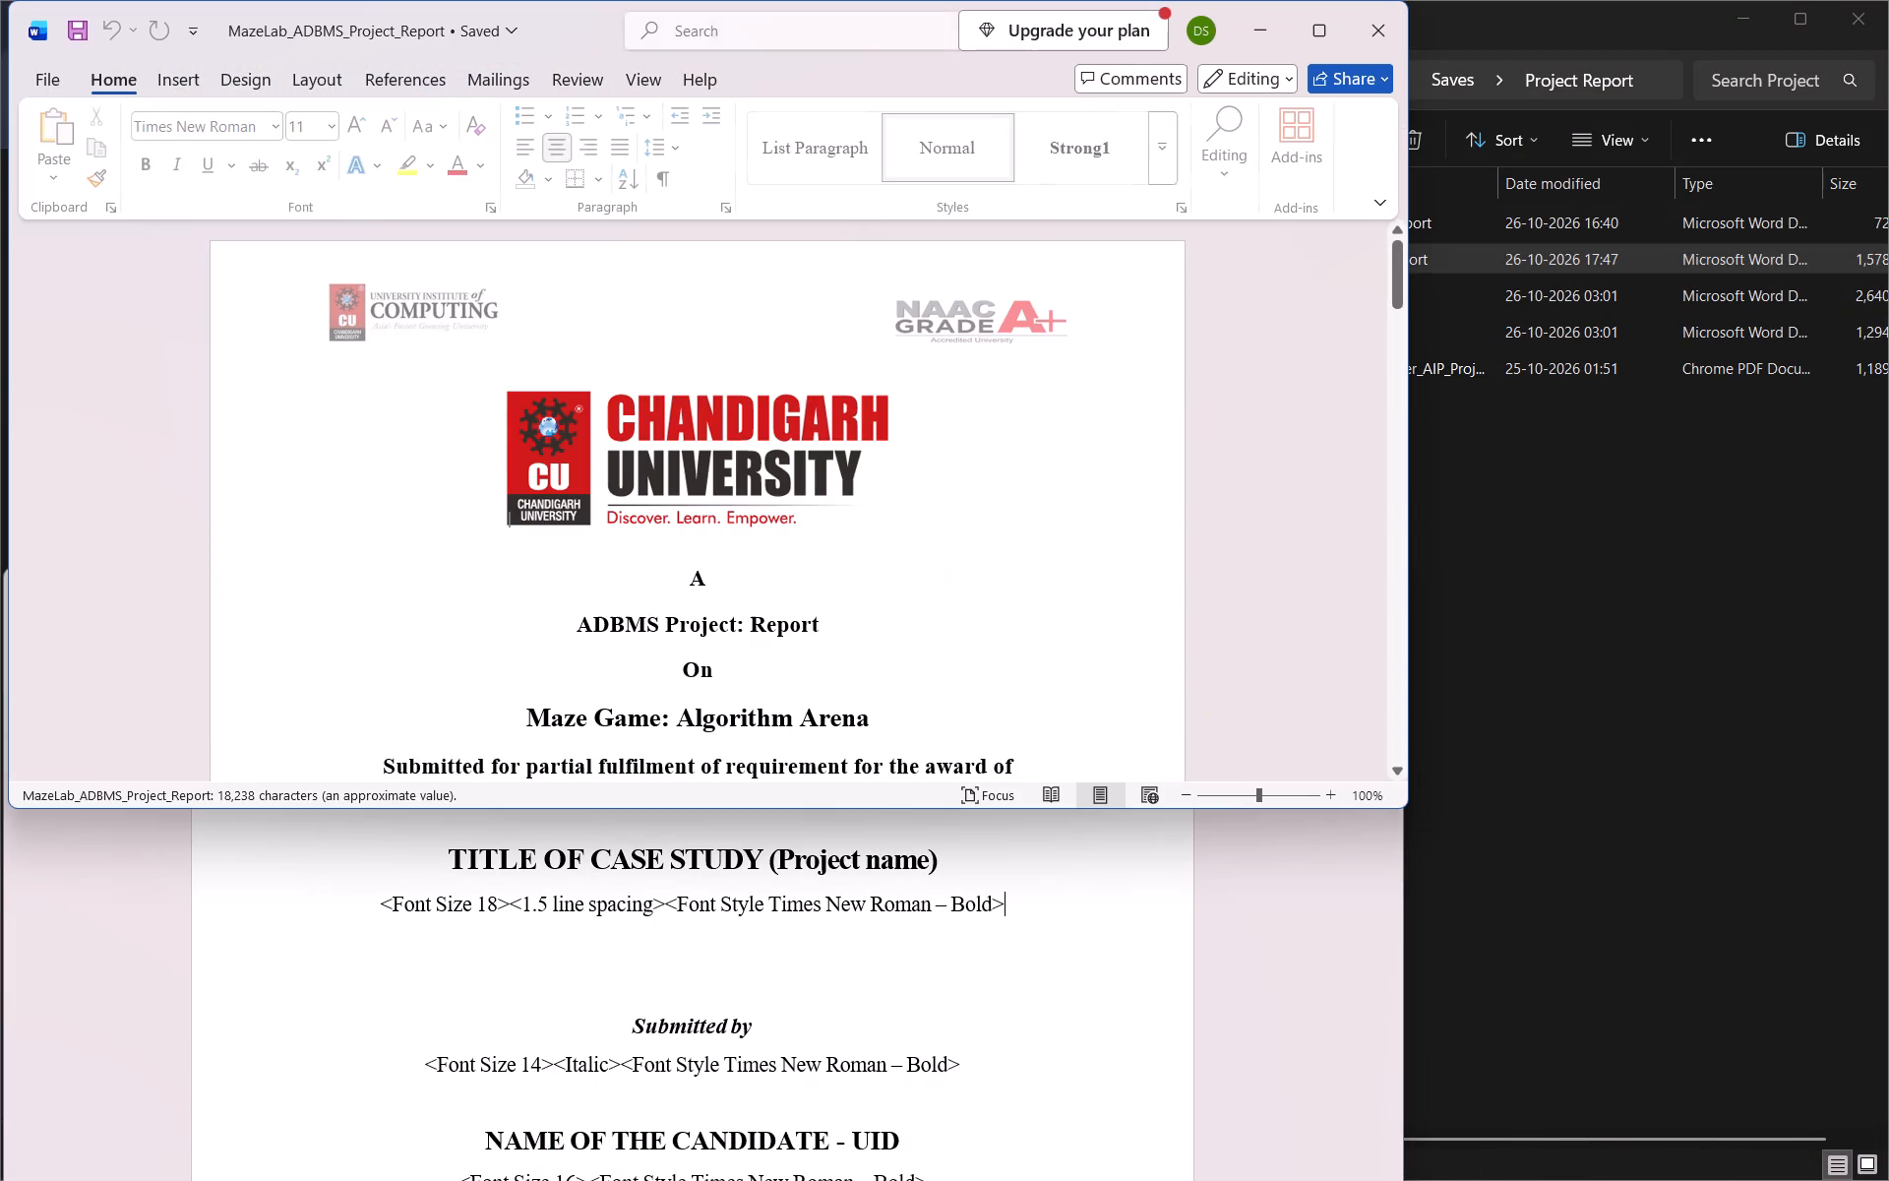
scroll(896, 655, down, 3)
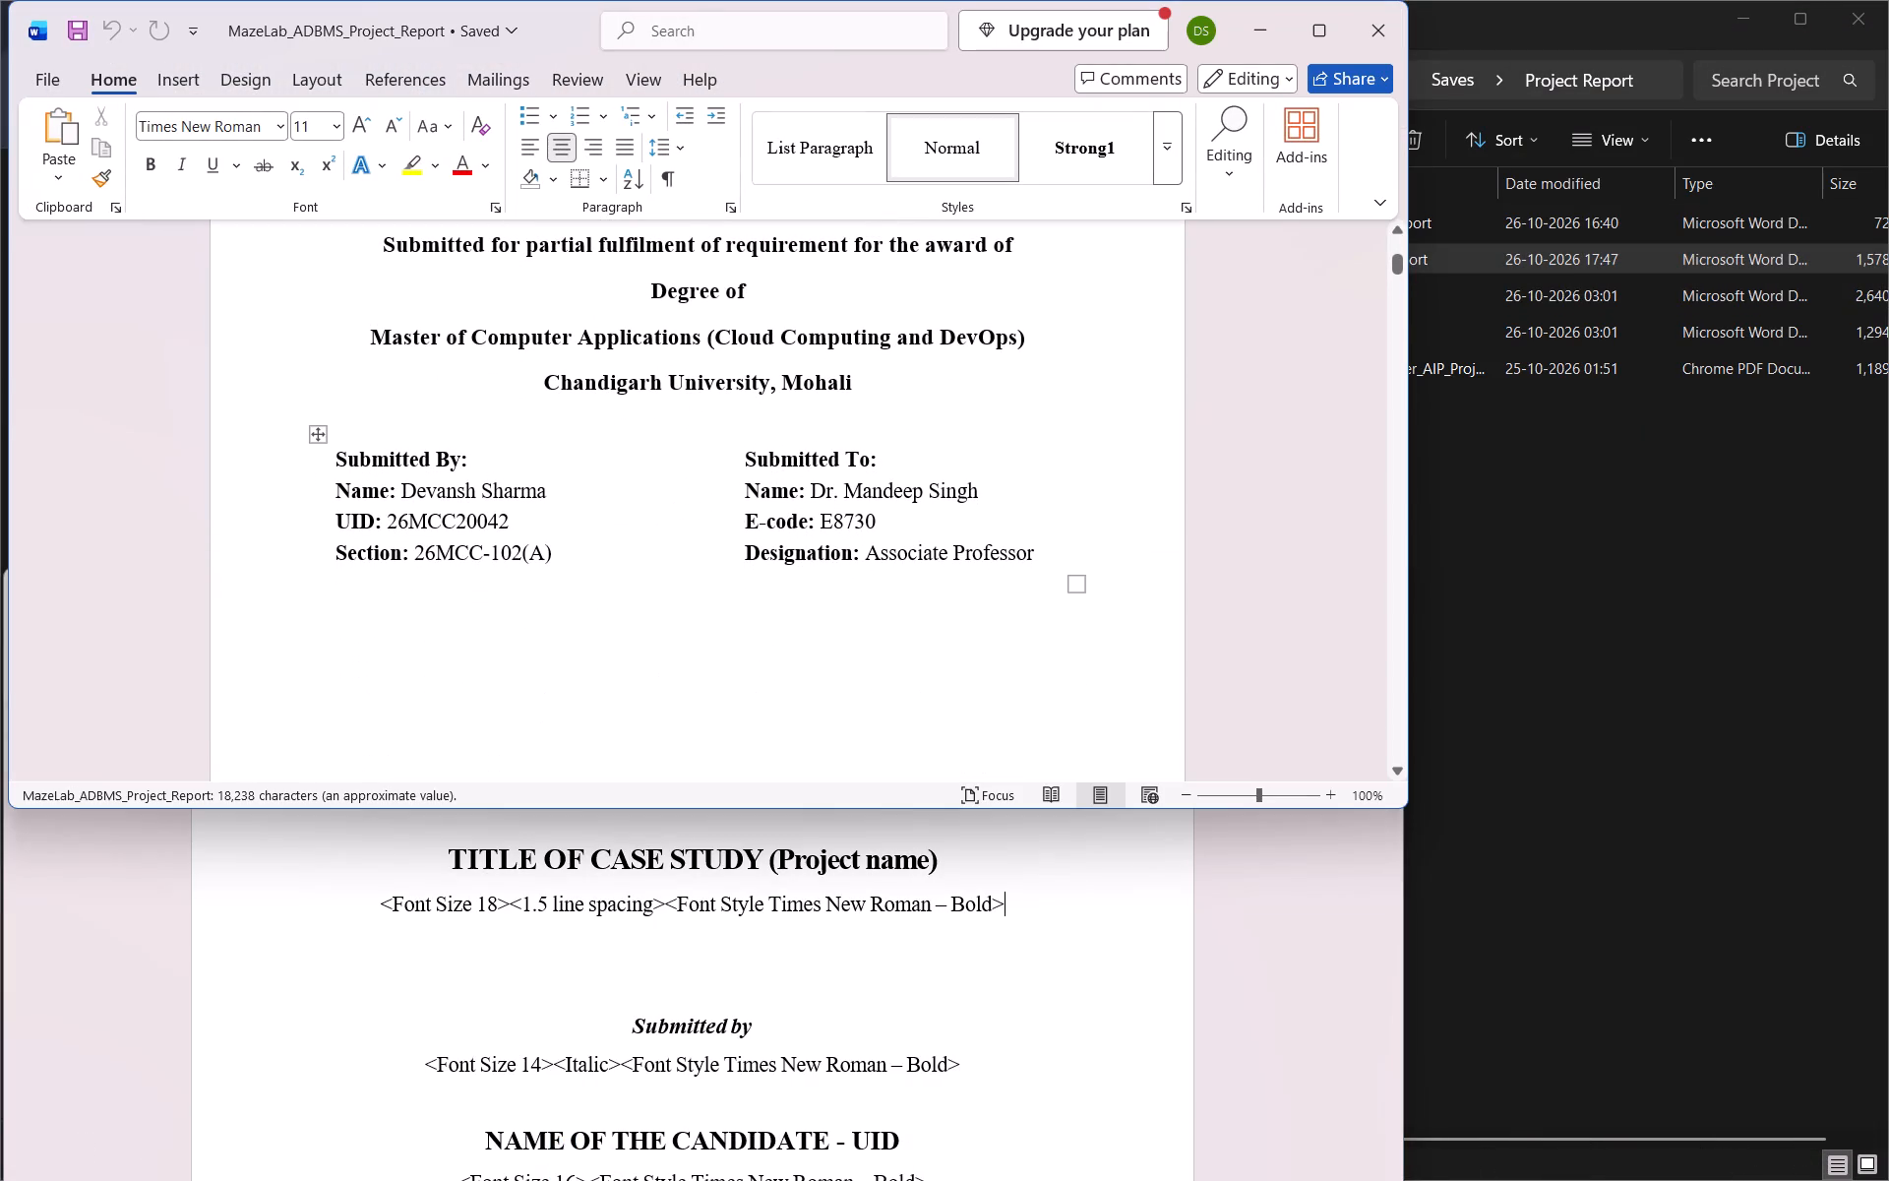
double_click(796, 555)
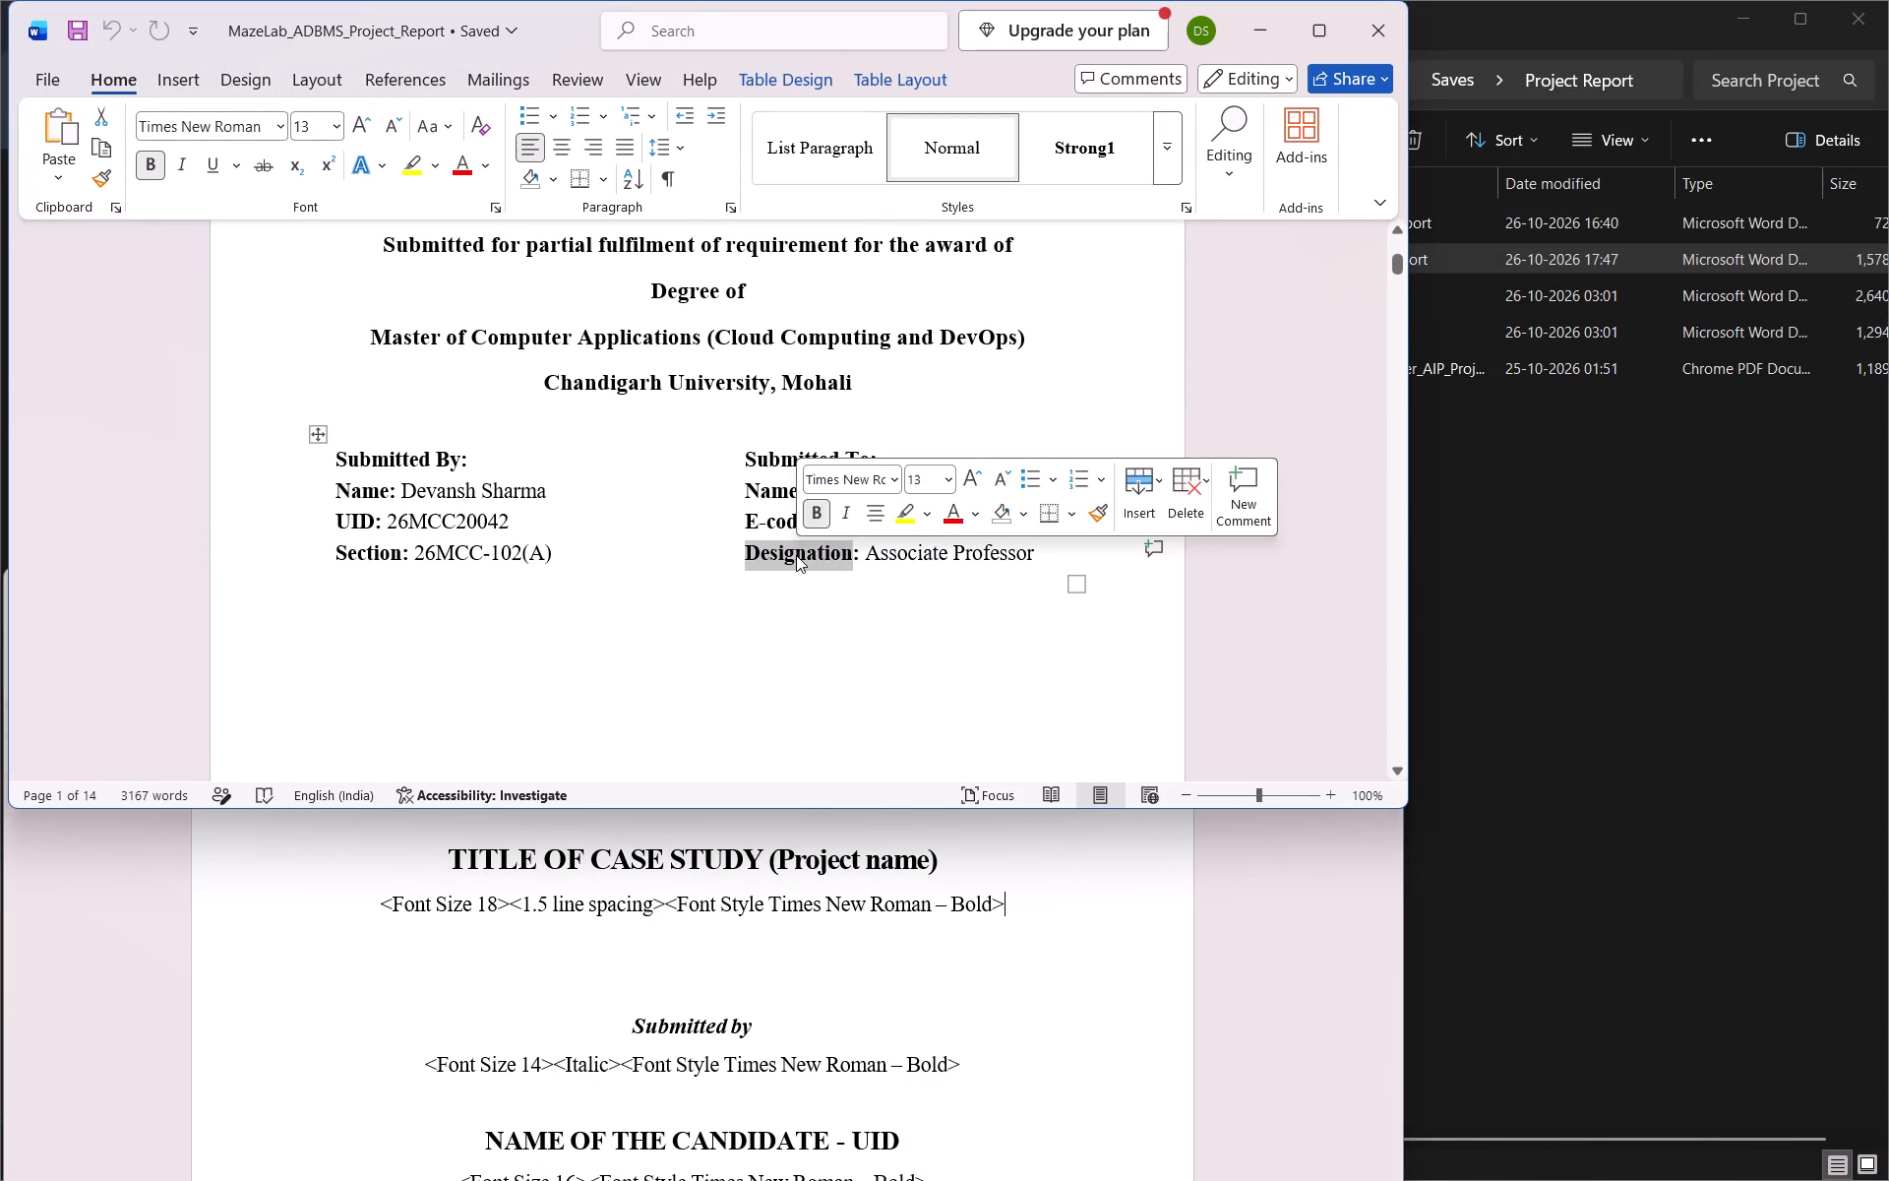
key(ctrl+c)
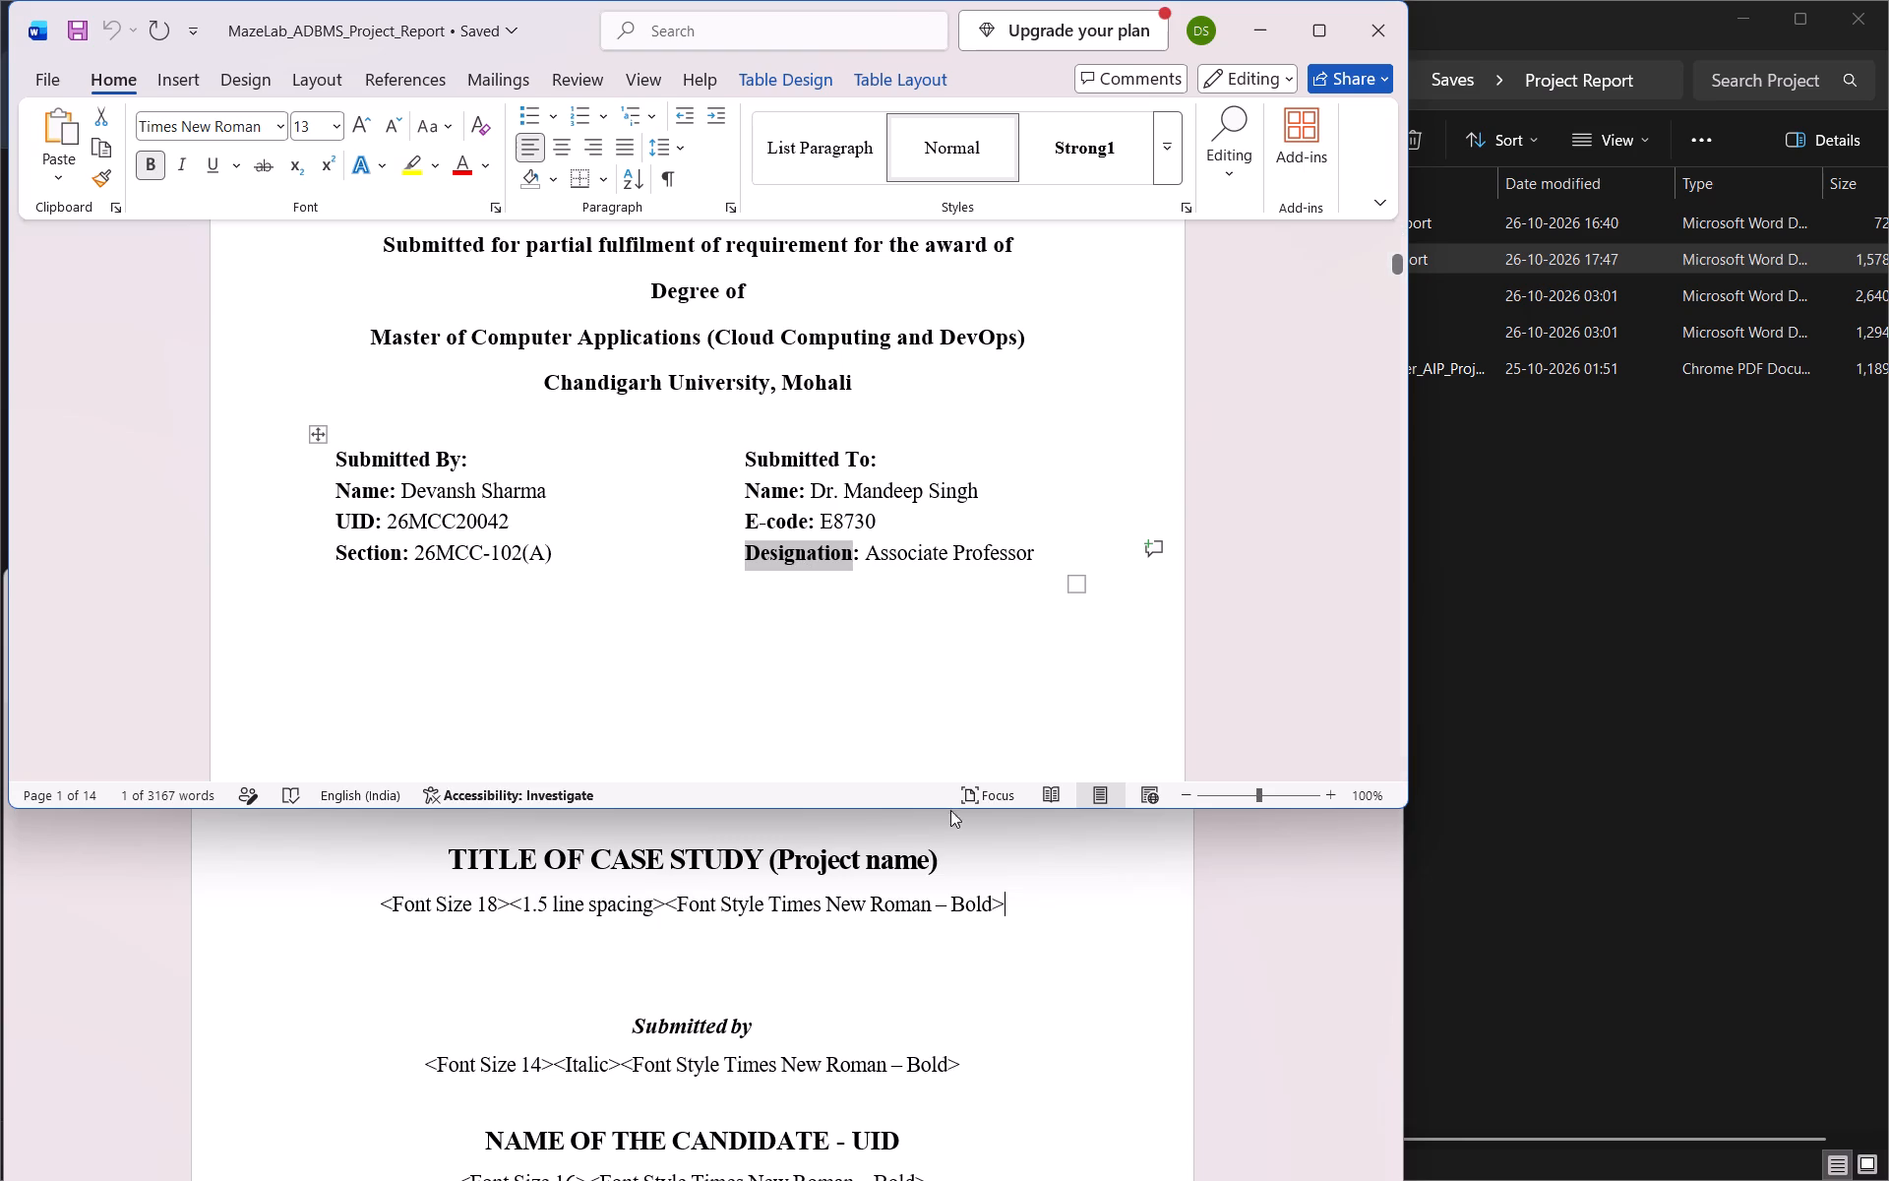
Minimize the CASE STUDY_DAA document and switch back to MazeLab_AIP_Project_Report.
click(884, 912)
scroll(784, 959, down, 2)
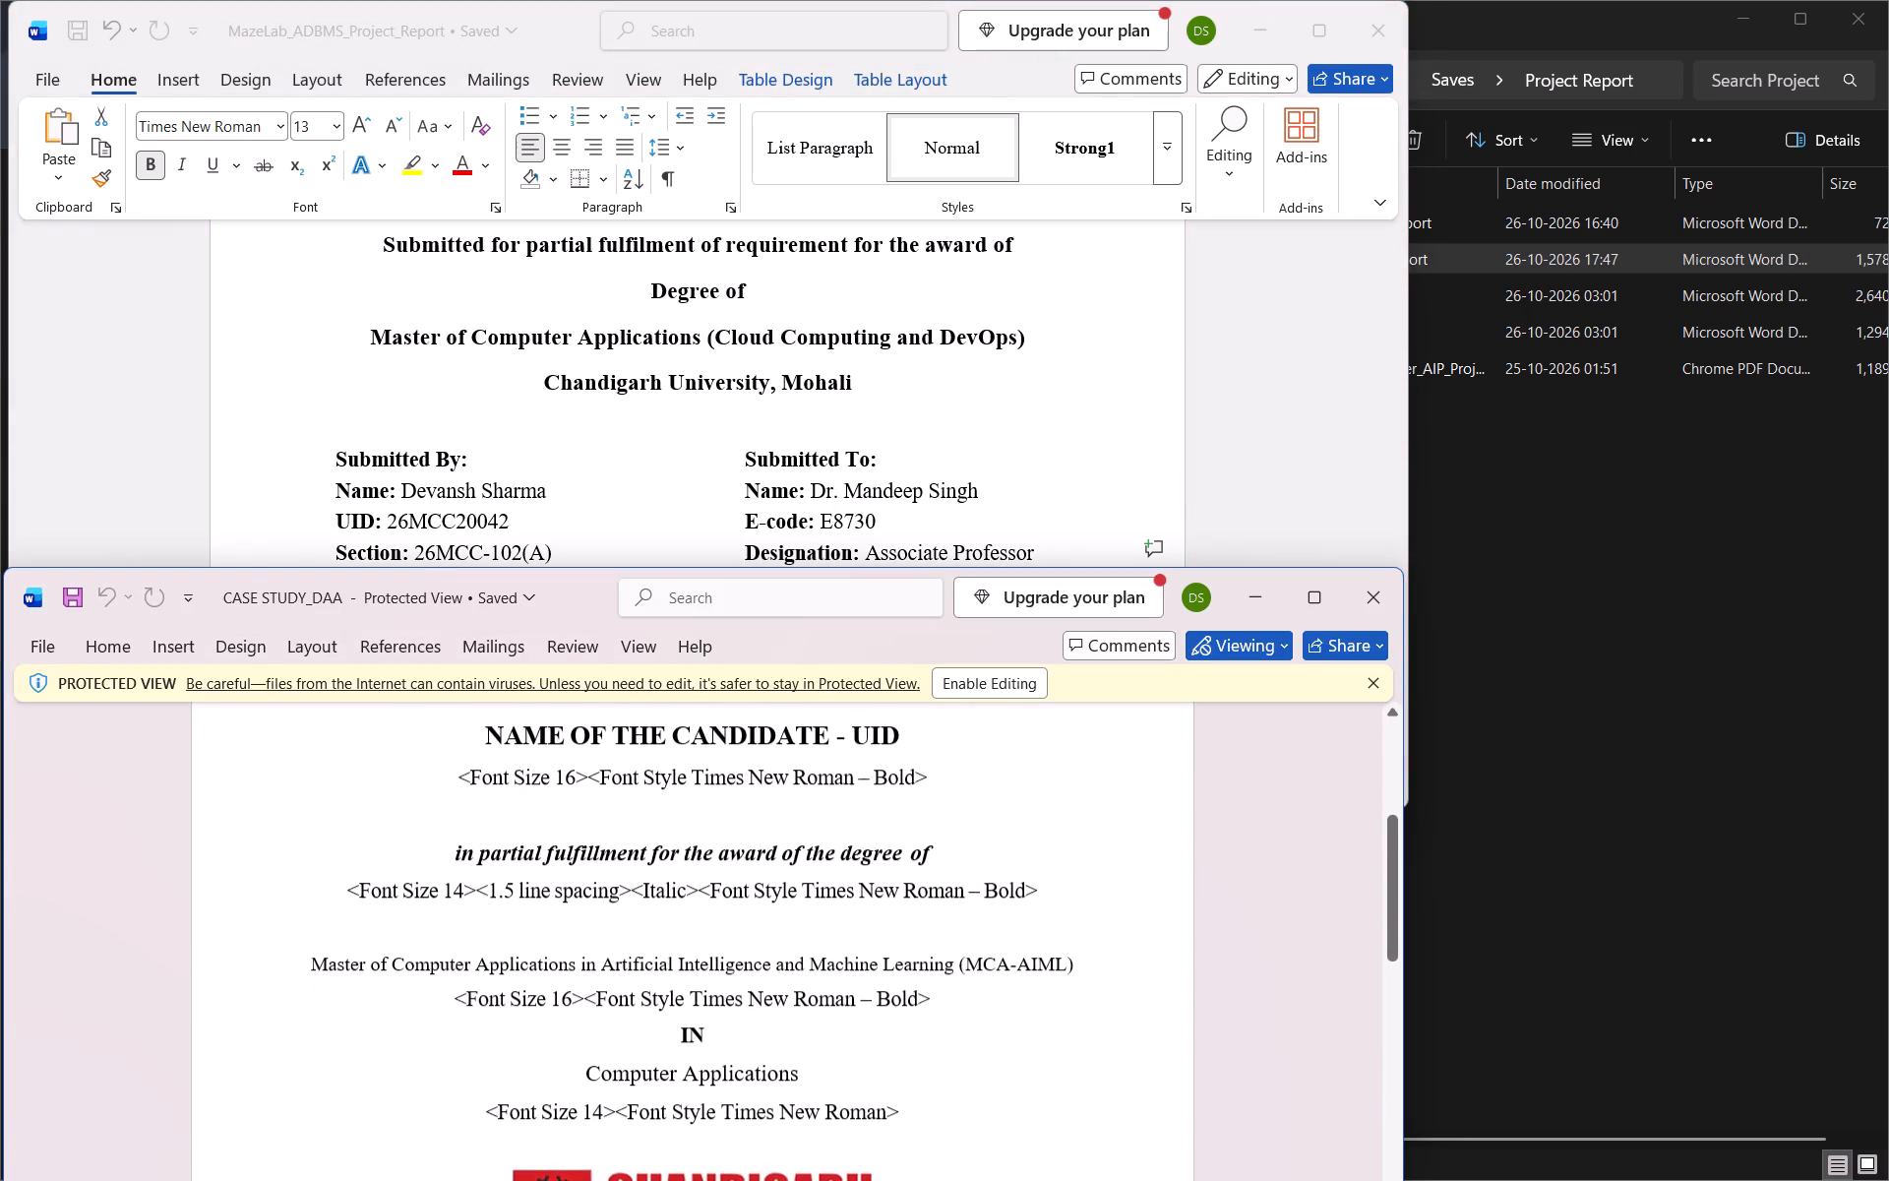
click(1255, 591)
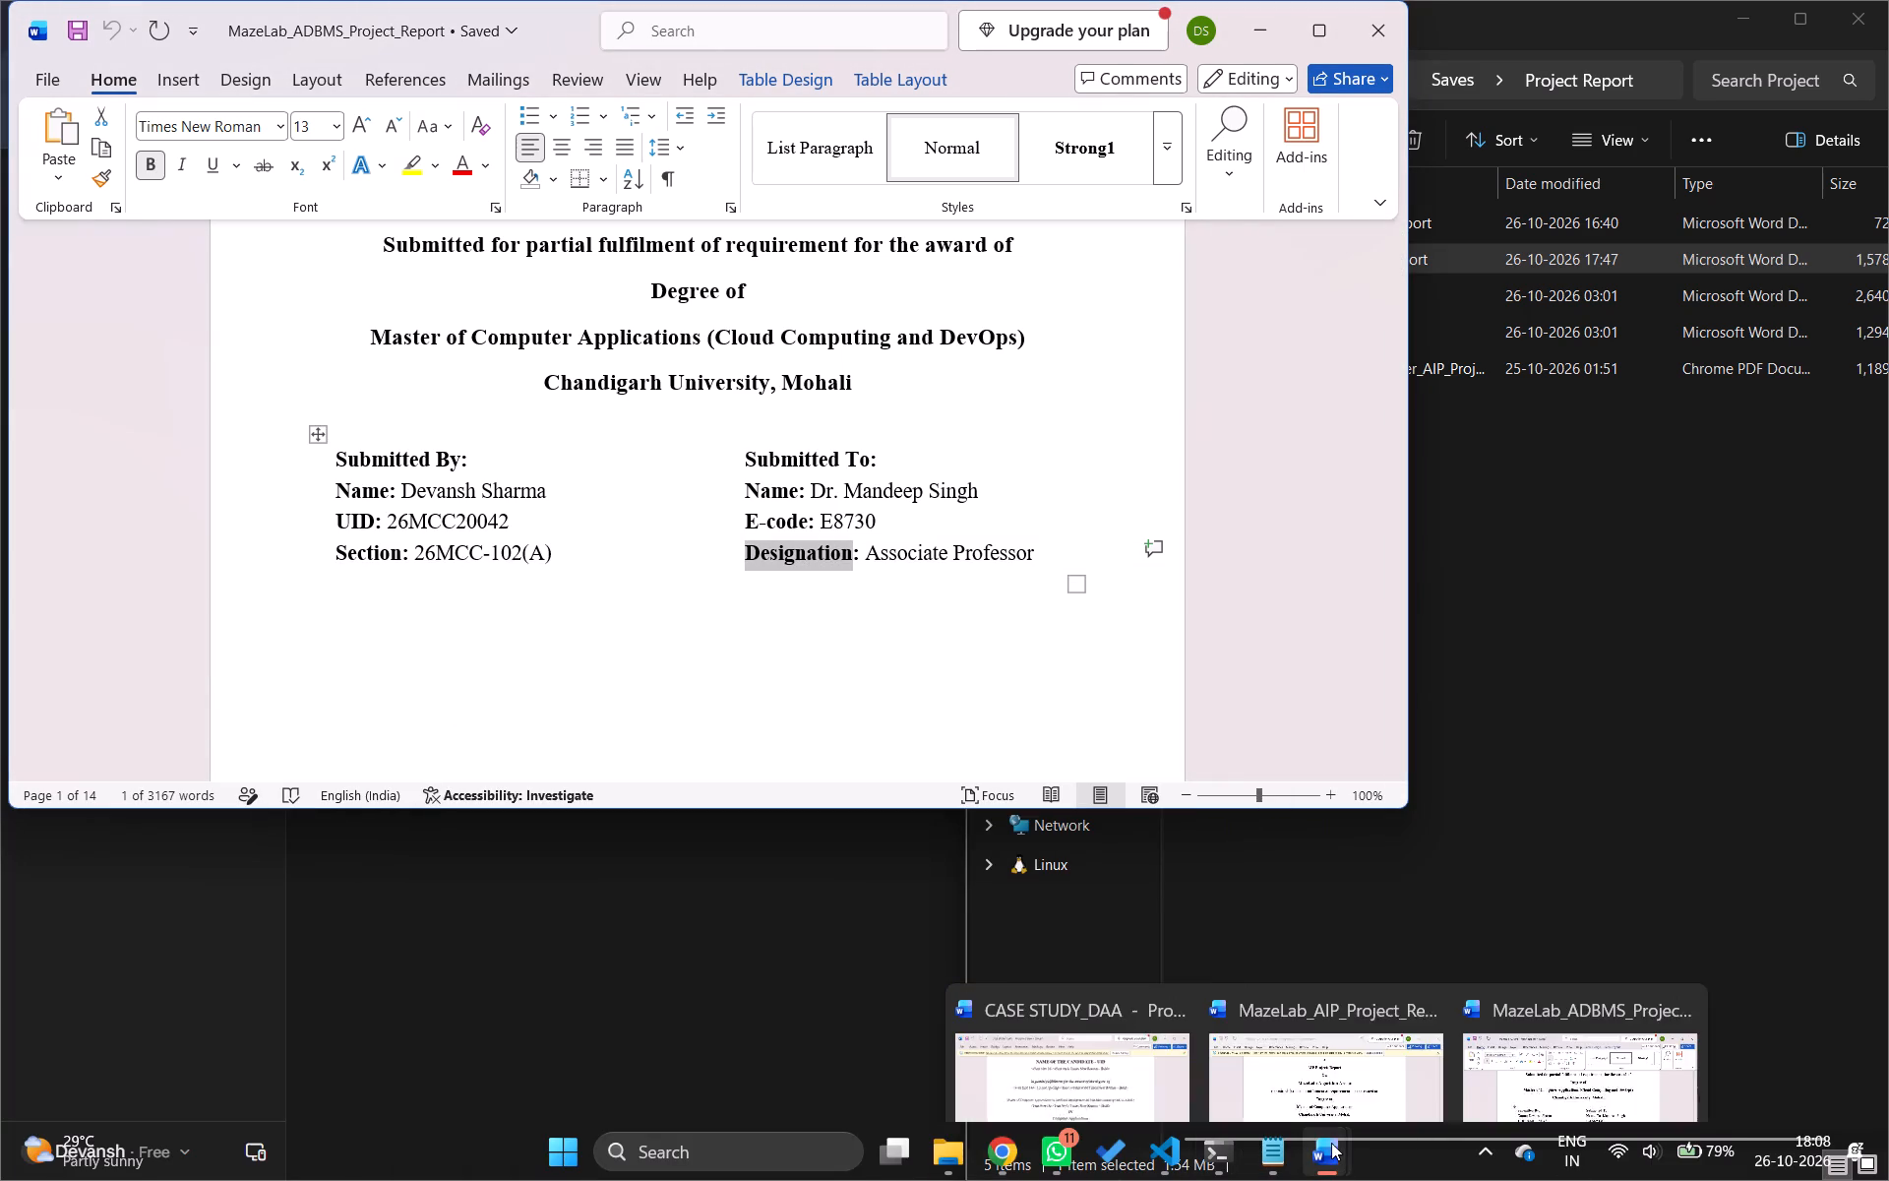
click(1348, 1036)
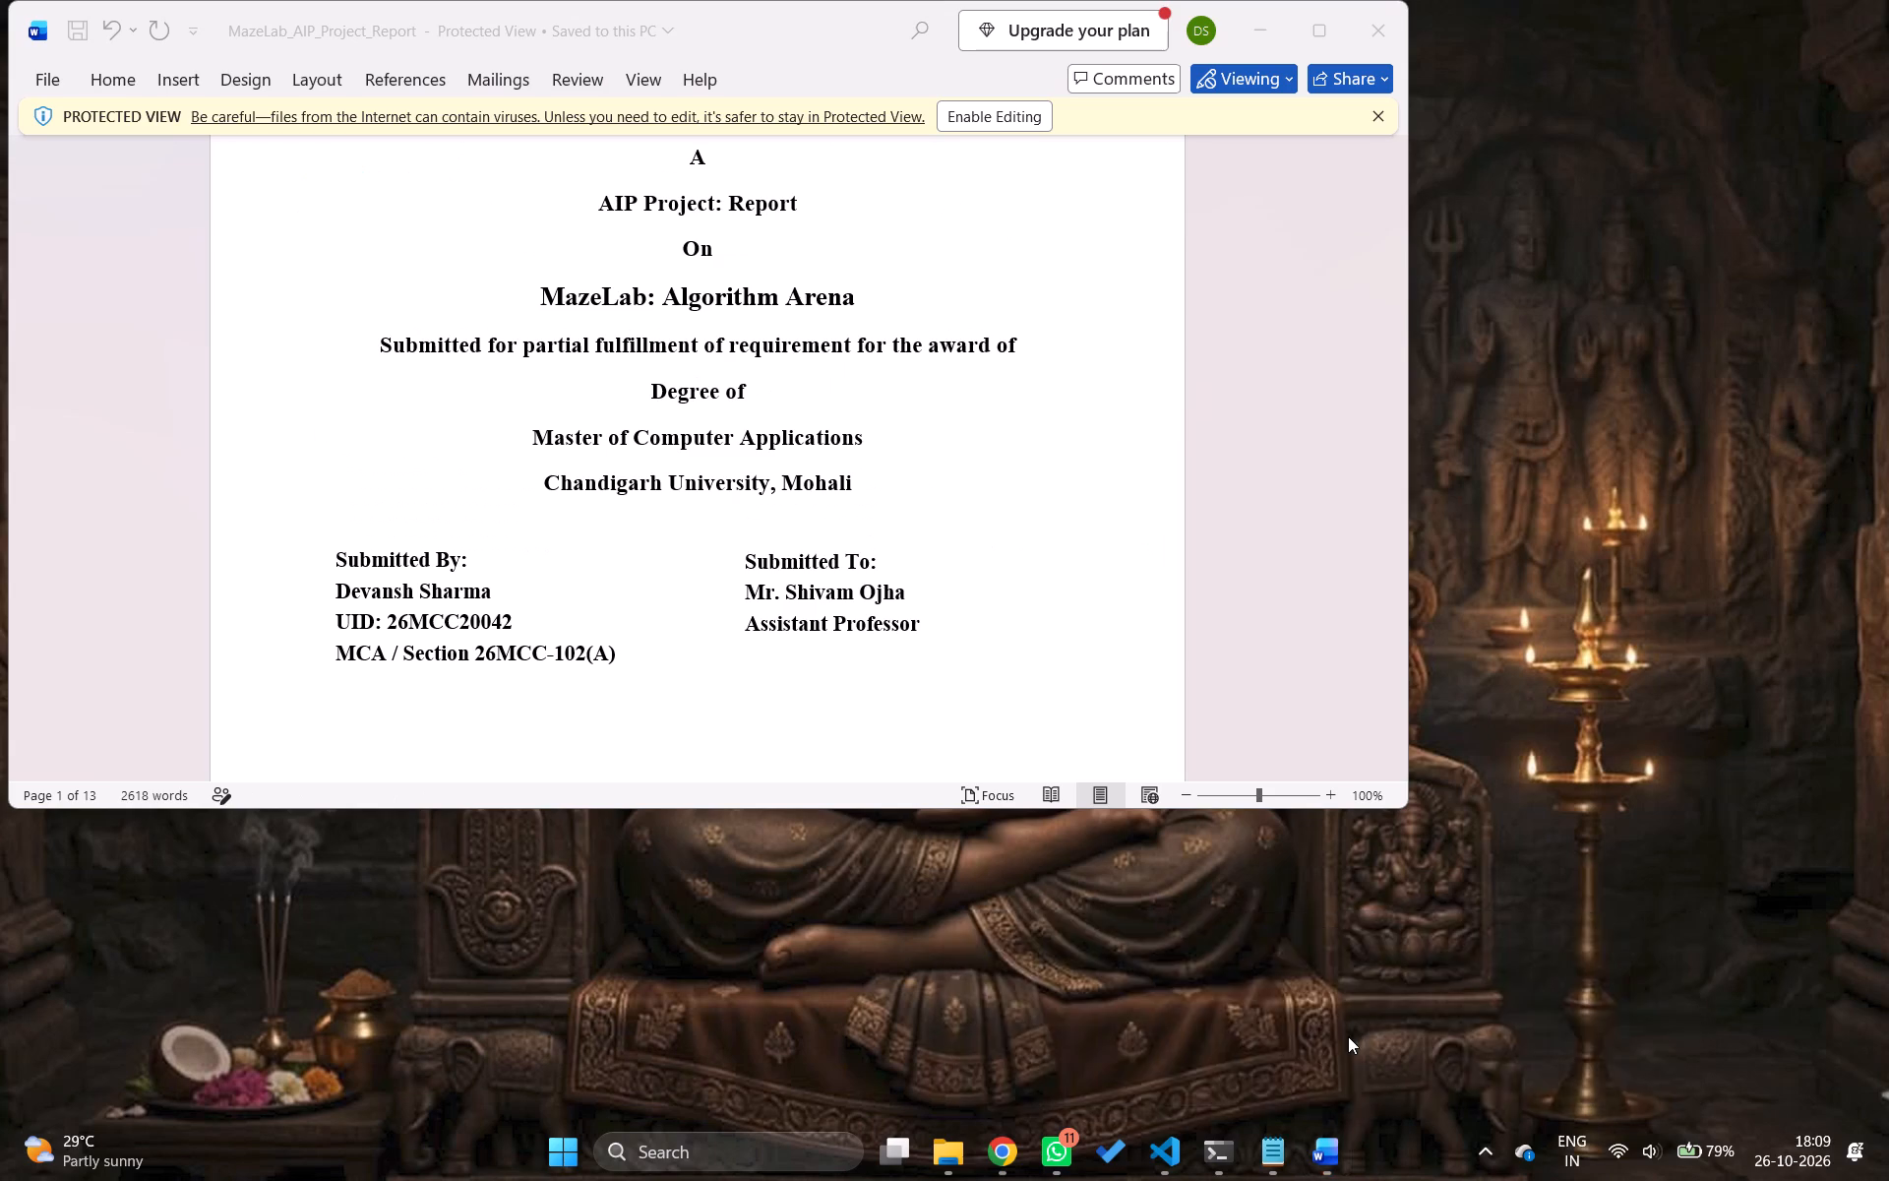
Enable editing of the report and insert the copied label "Designation:" before "Assistant Professor" under Submitted To on the cover page.
click(750, 625)
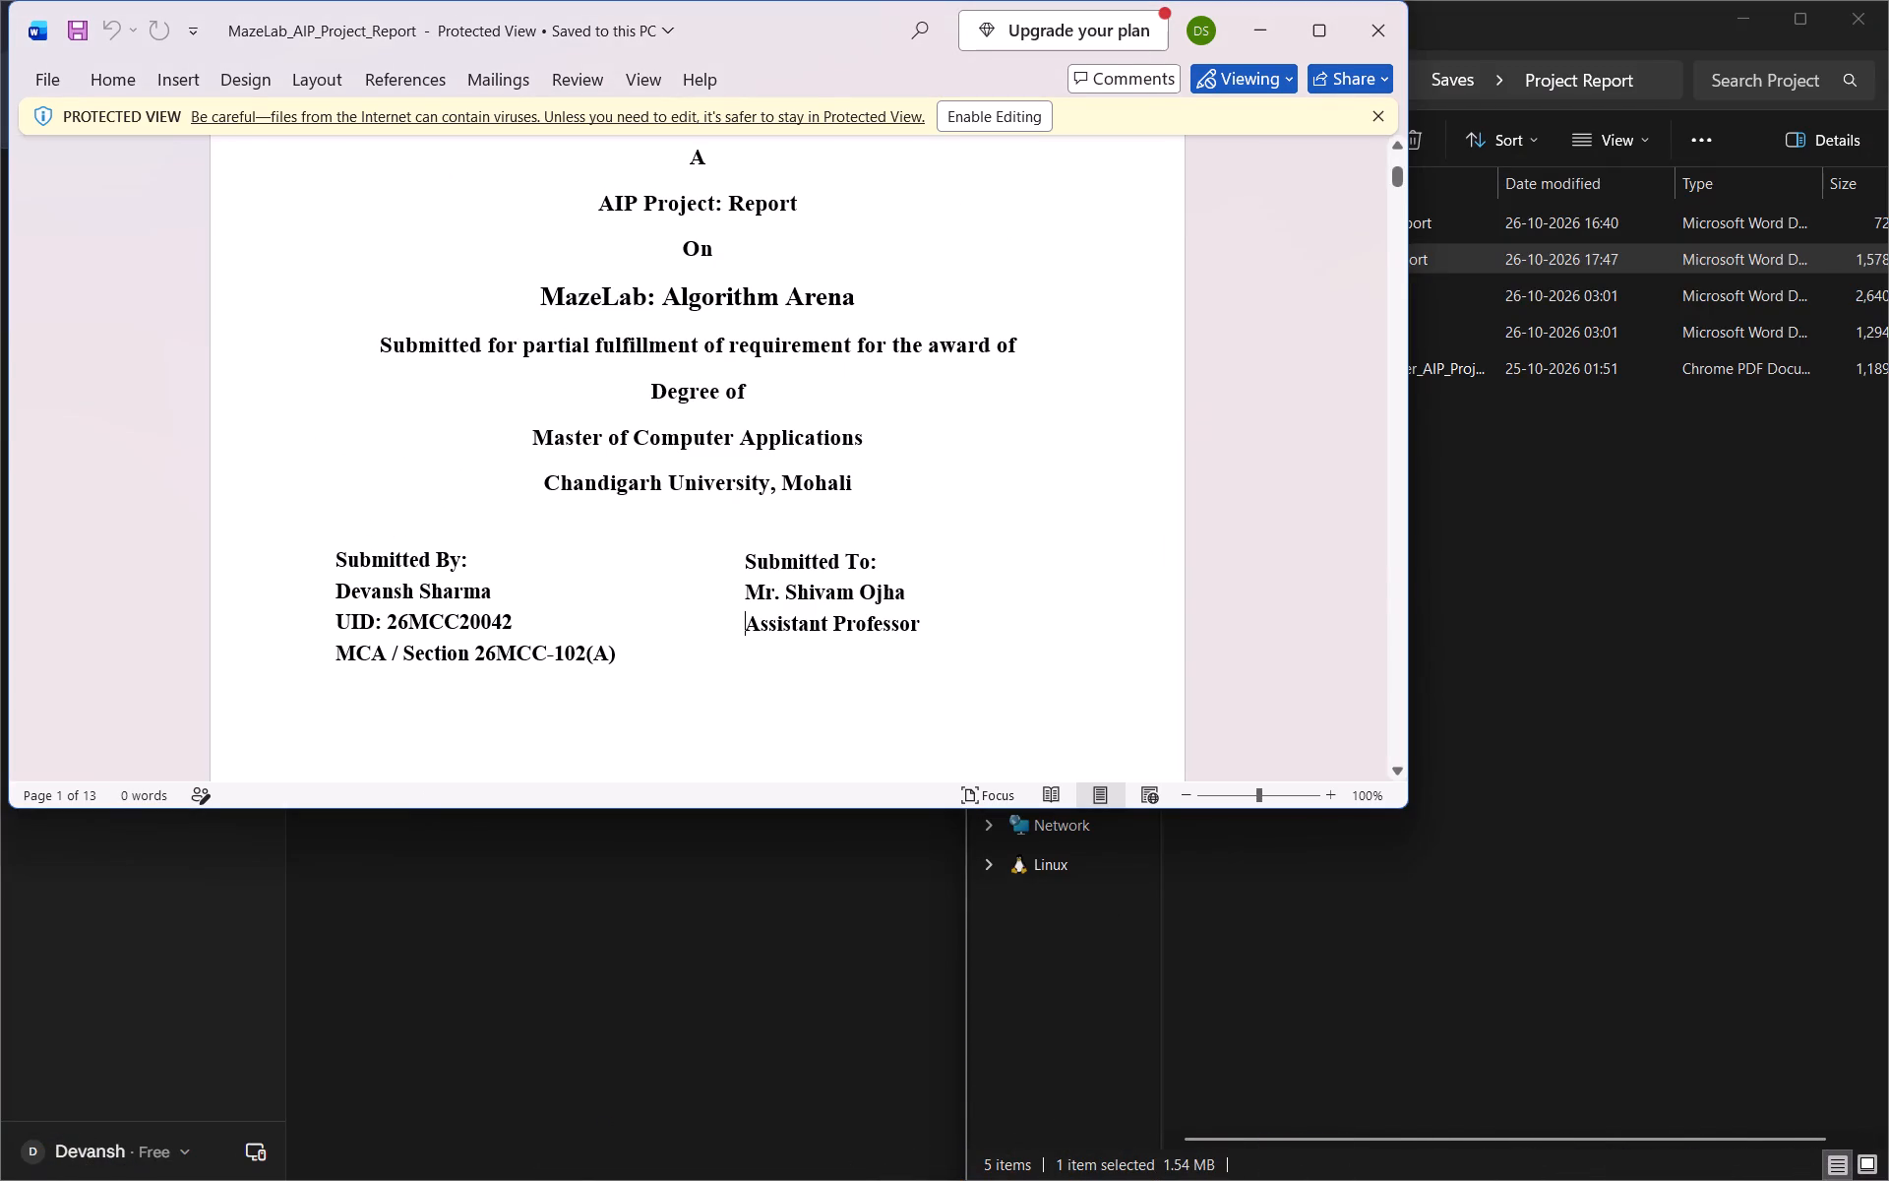
key(ctrl+v)
click(1010, 131)
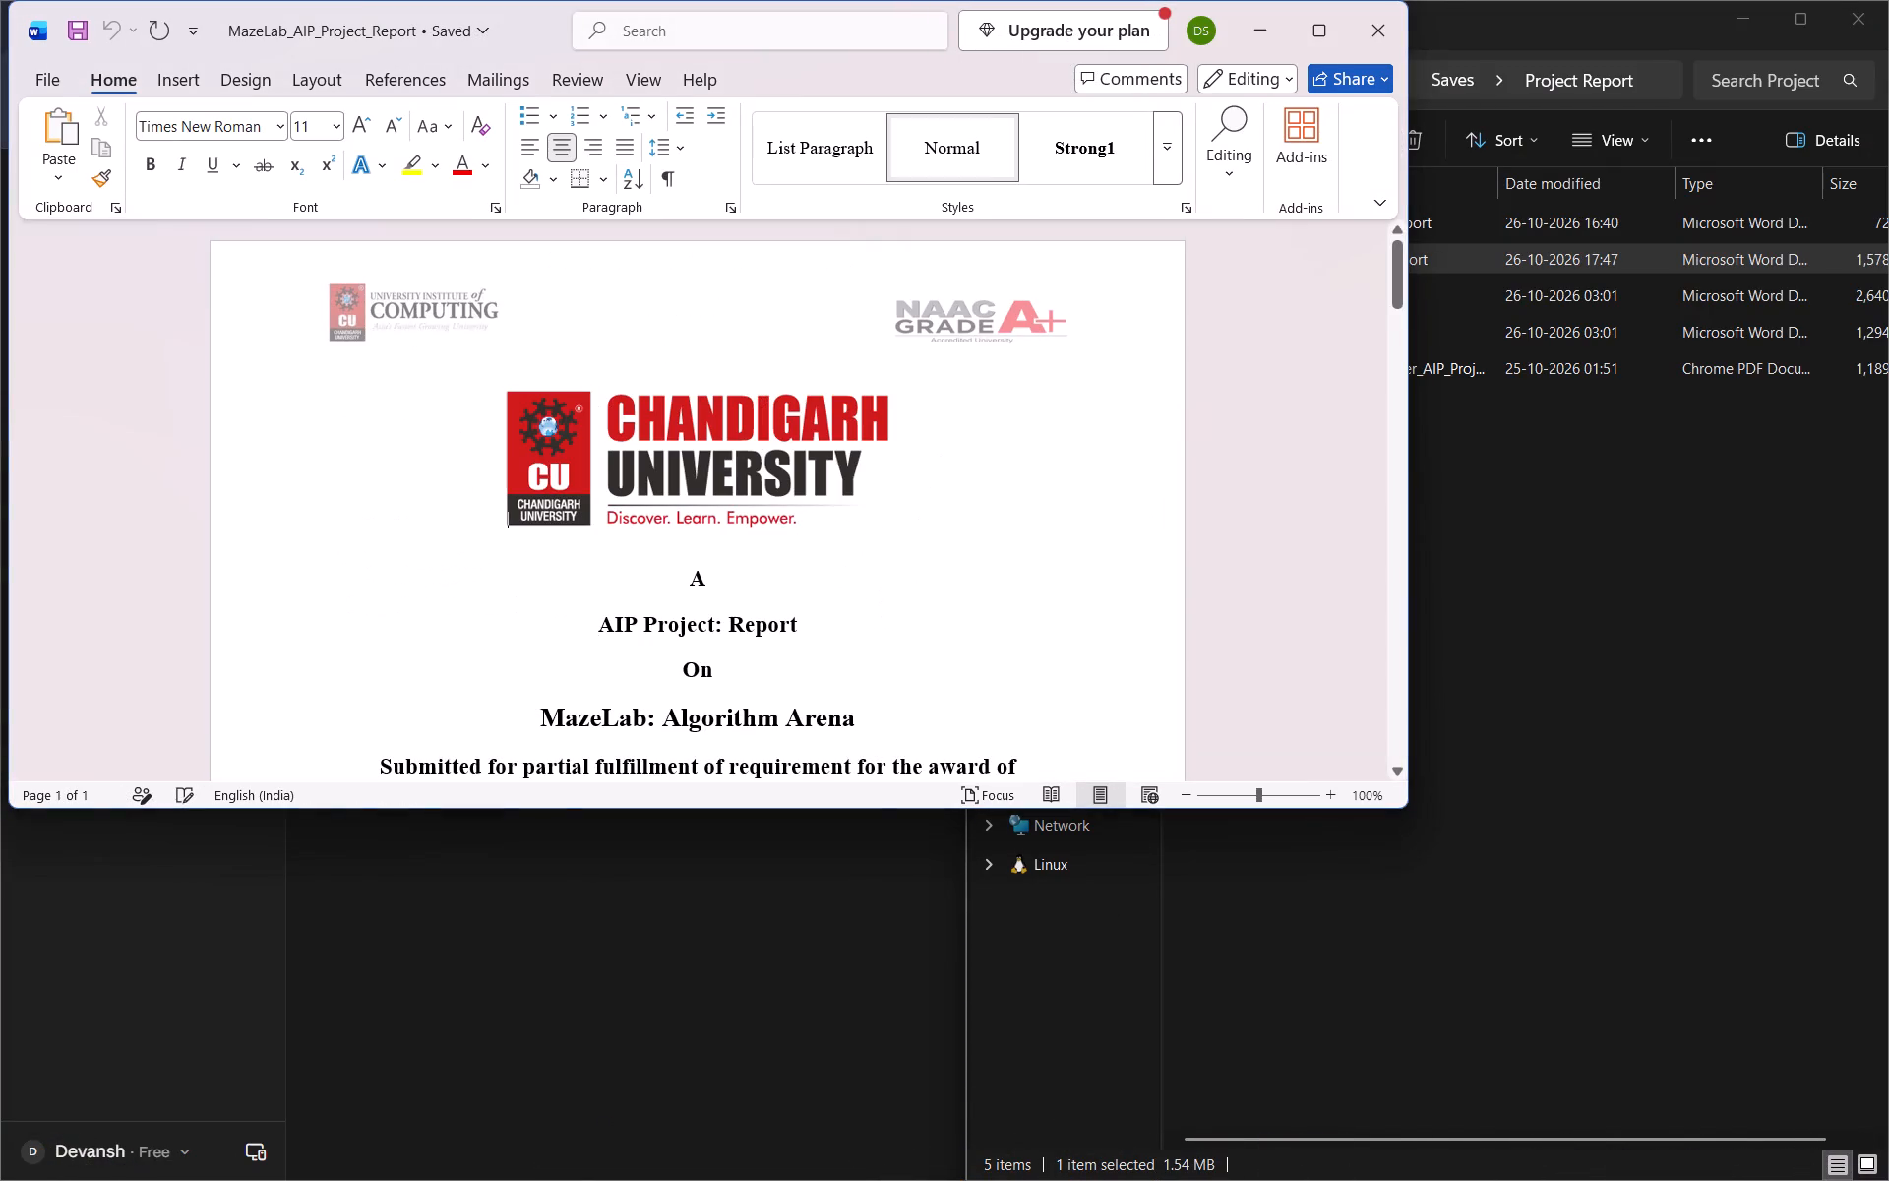
scroll(854, 675, down, 3)
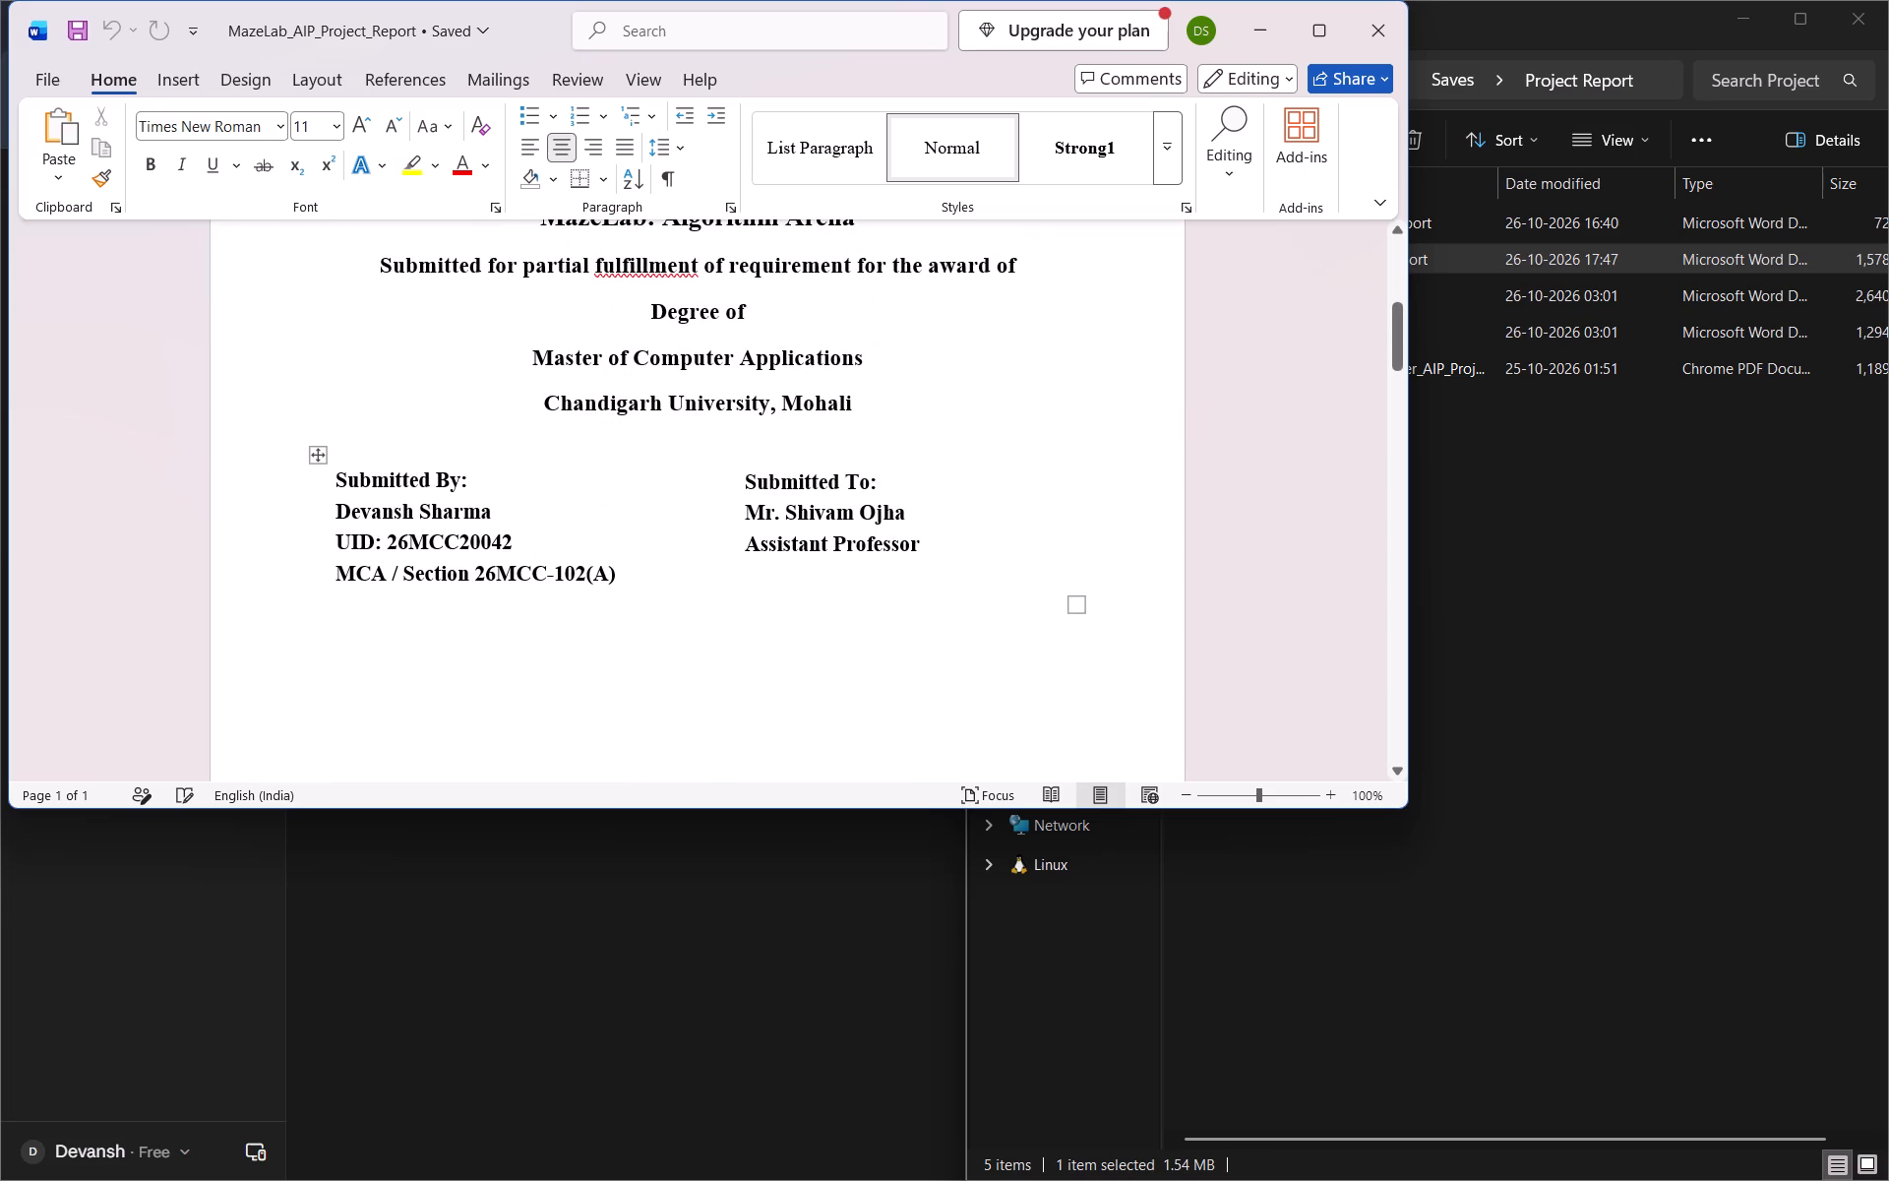
click(749, 546)
key(ctrl+v)
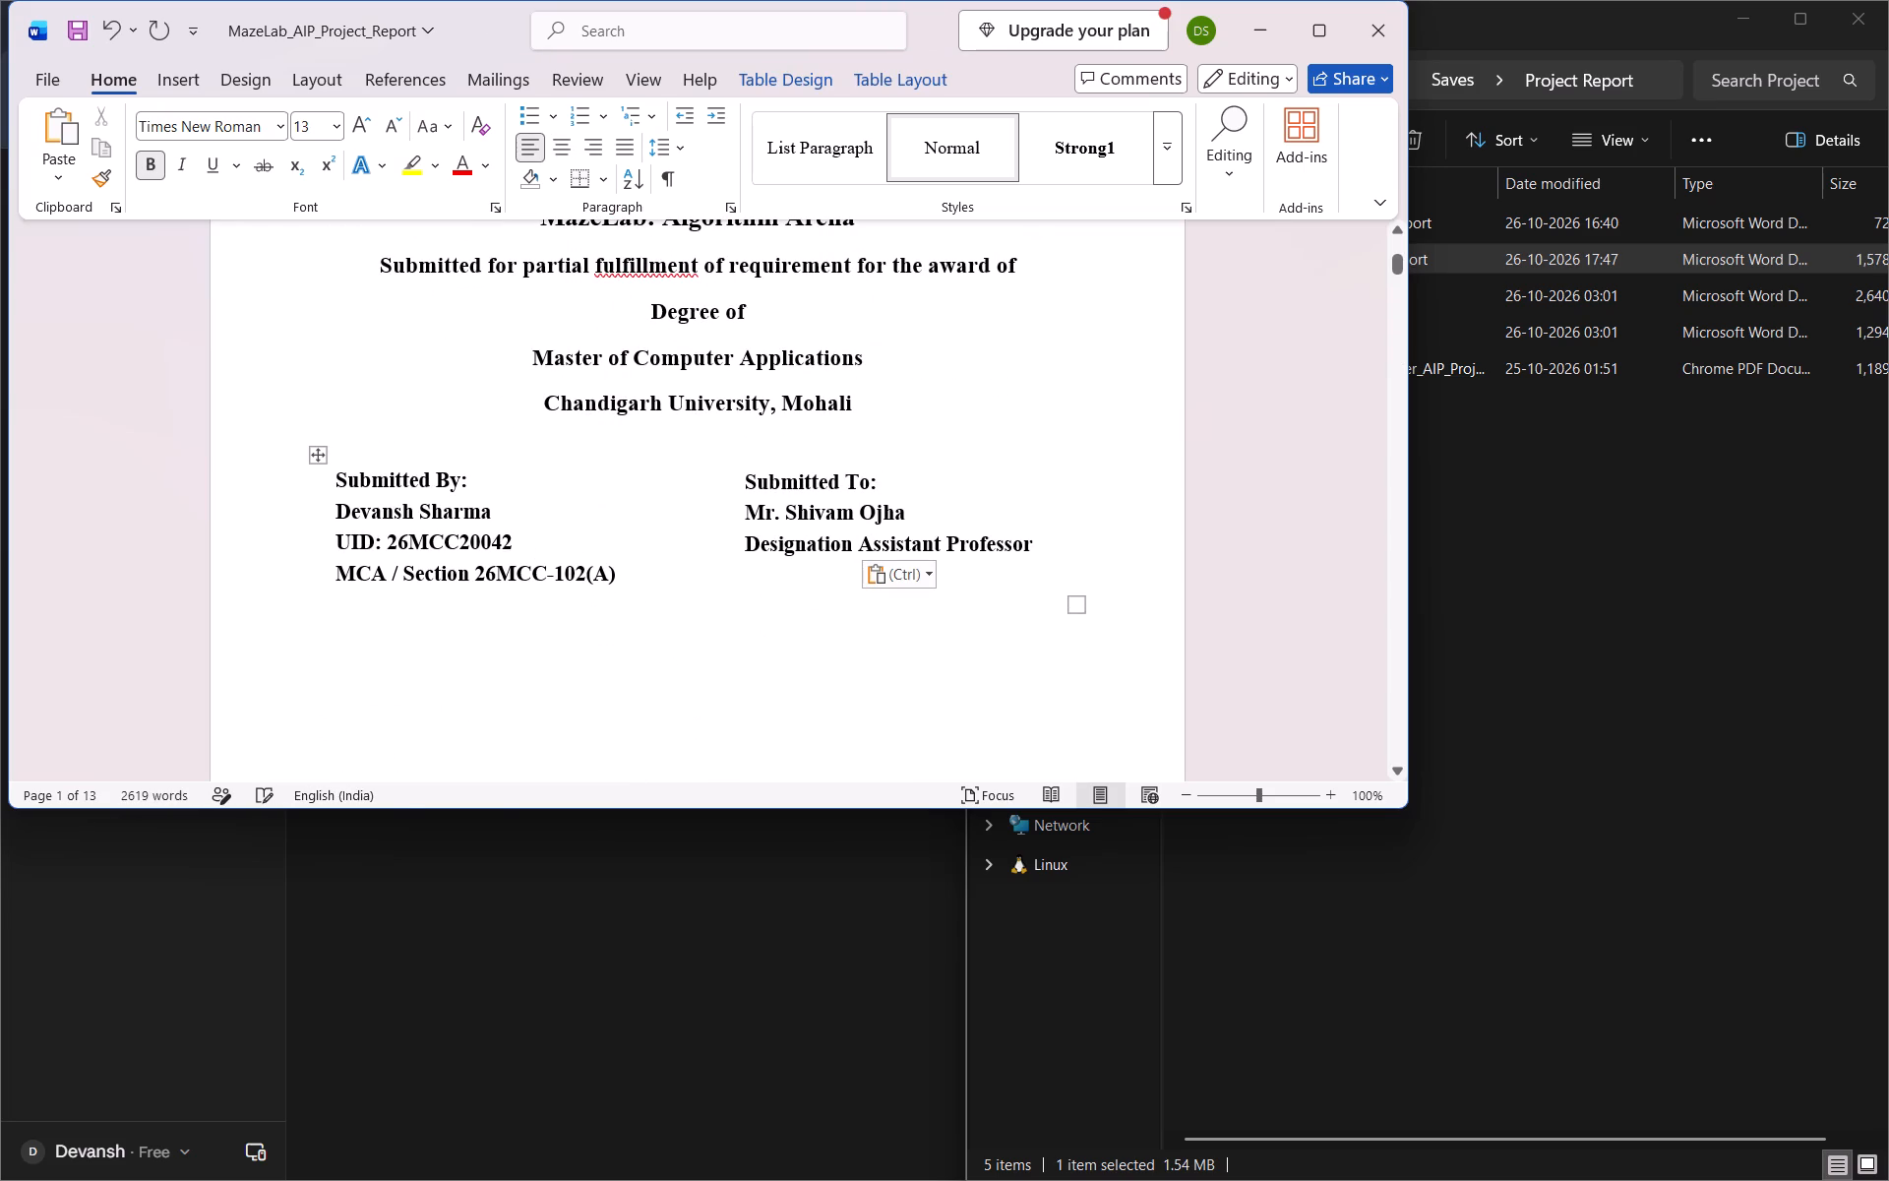
key(Left)
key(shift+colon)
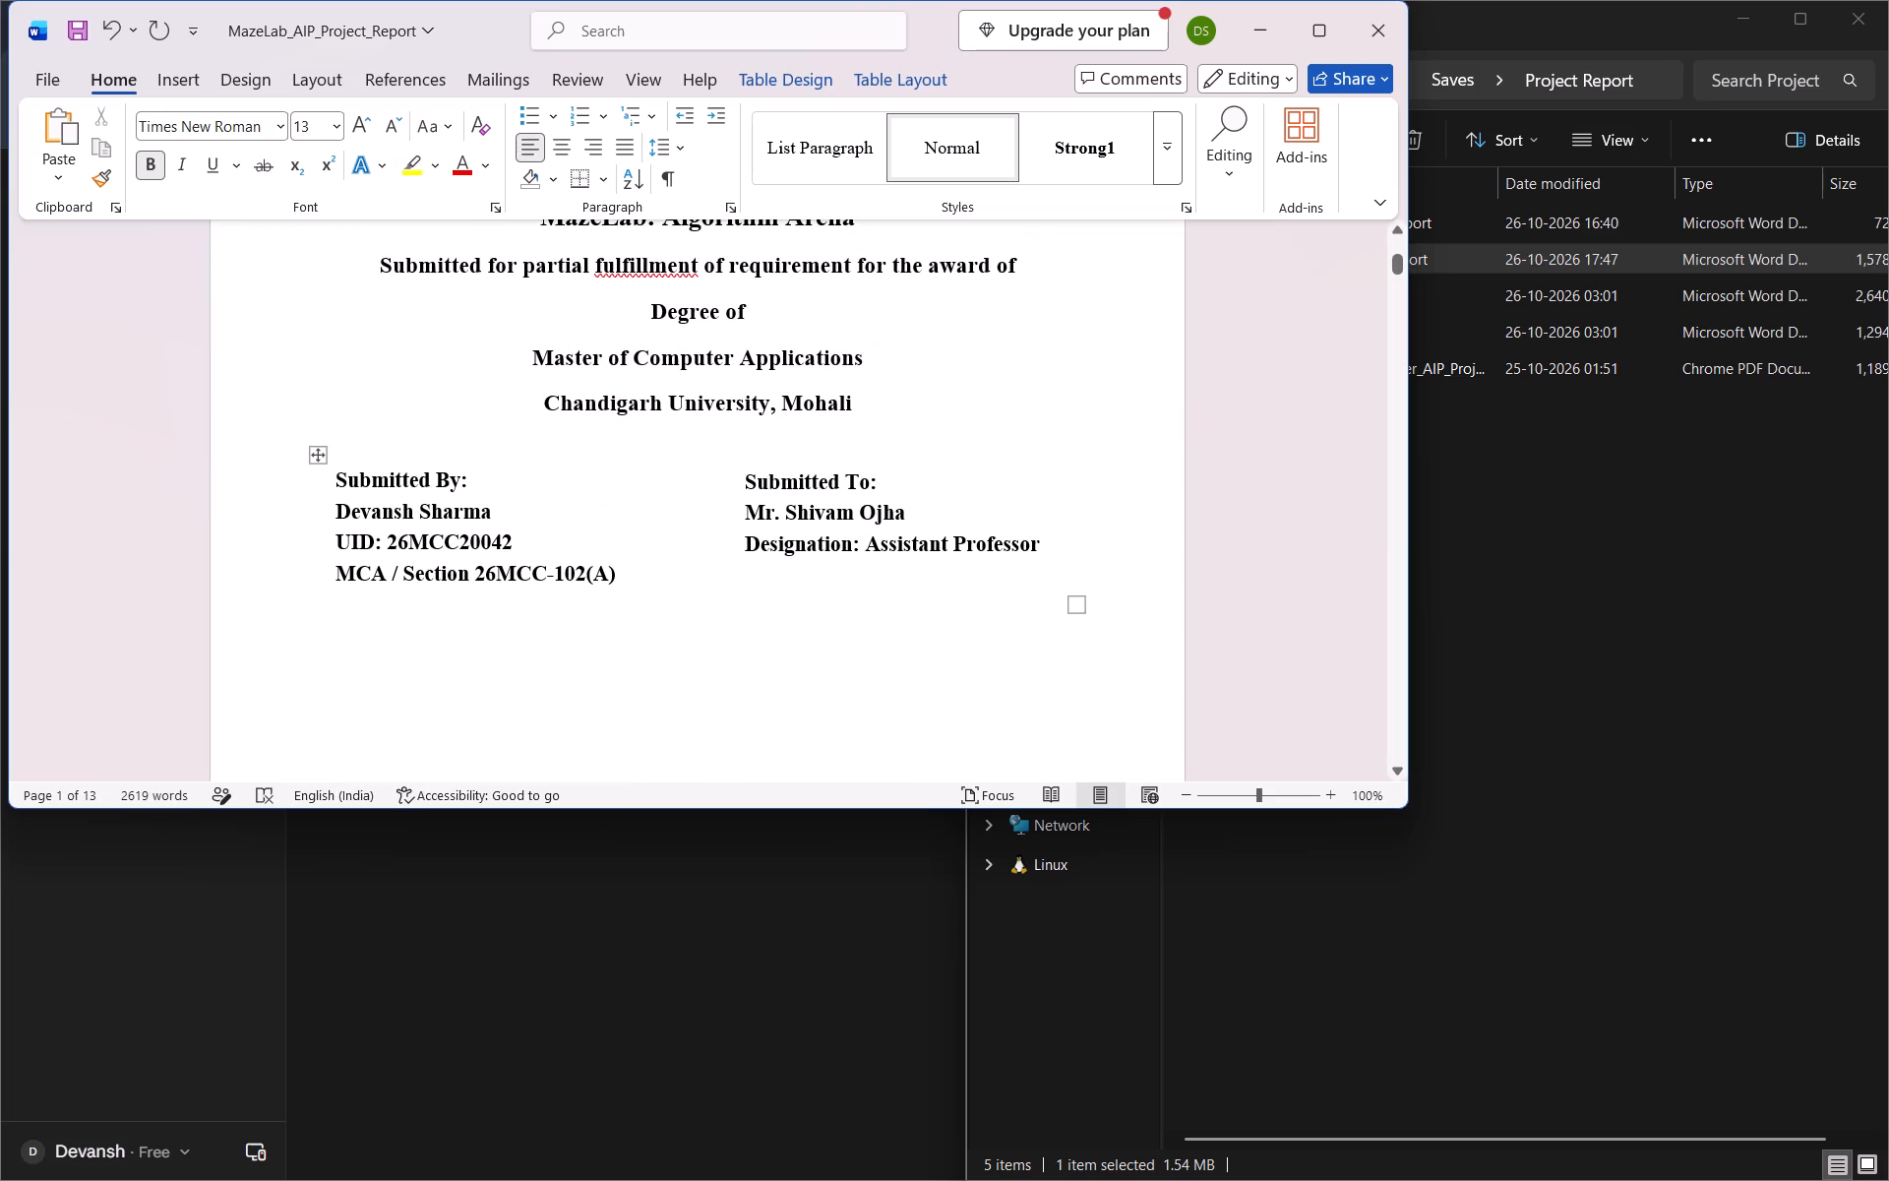
Add the label "Name:" before the professor's name under Submitted To.
click(750, 514)
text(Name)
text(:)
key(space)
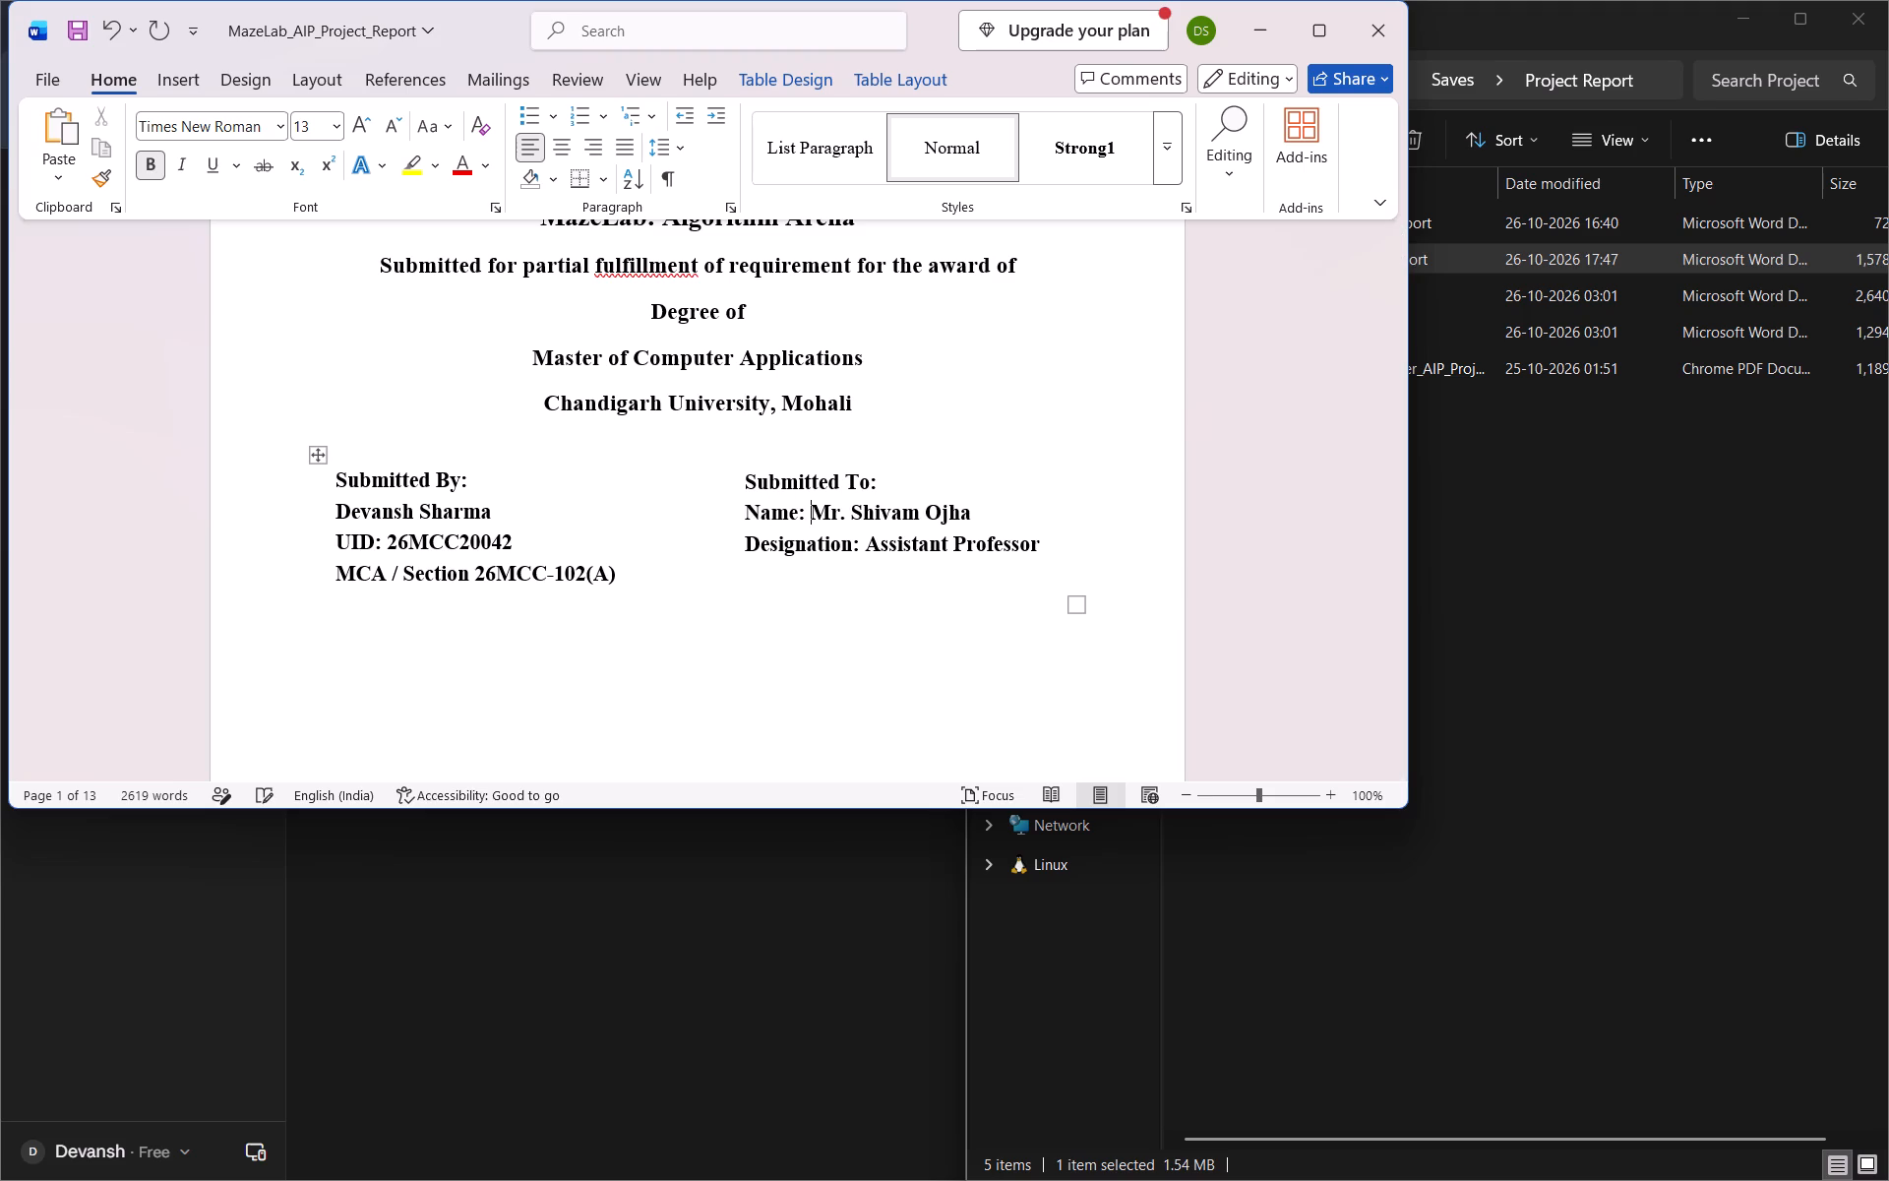
Remove the bold formatting from the professor's name and from "Assistant Professor", leaving their labels bold.
drag(811, 521, 953, 509)
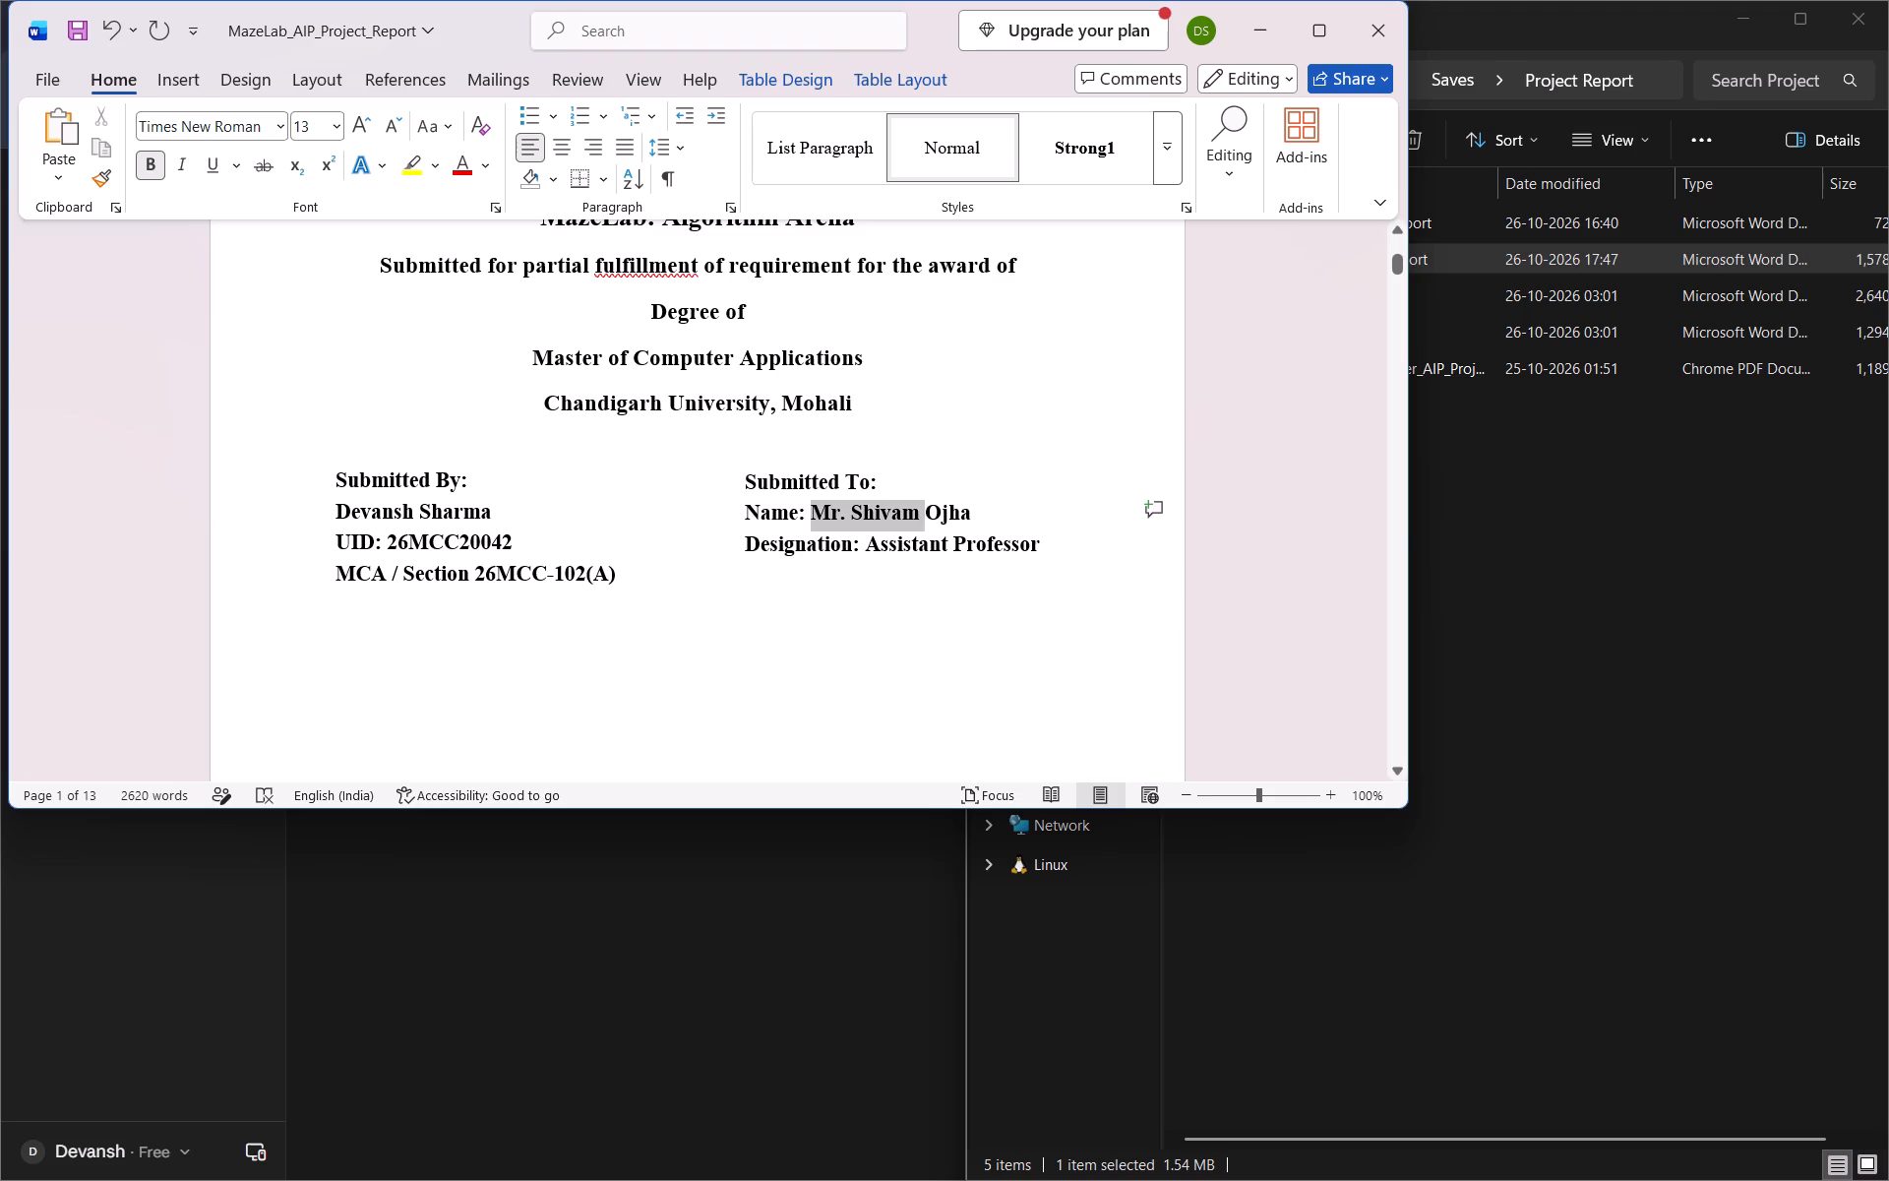
drag(953, 509, 970, 514)
click(1004, 575)
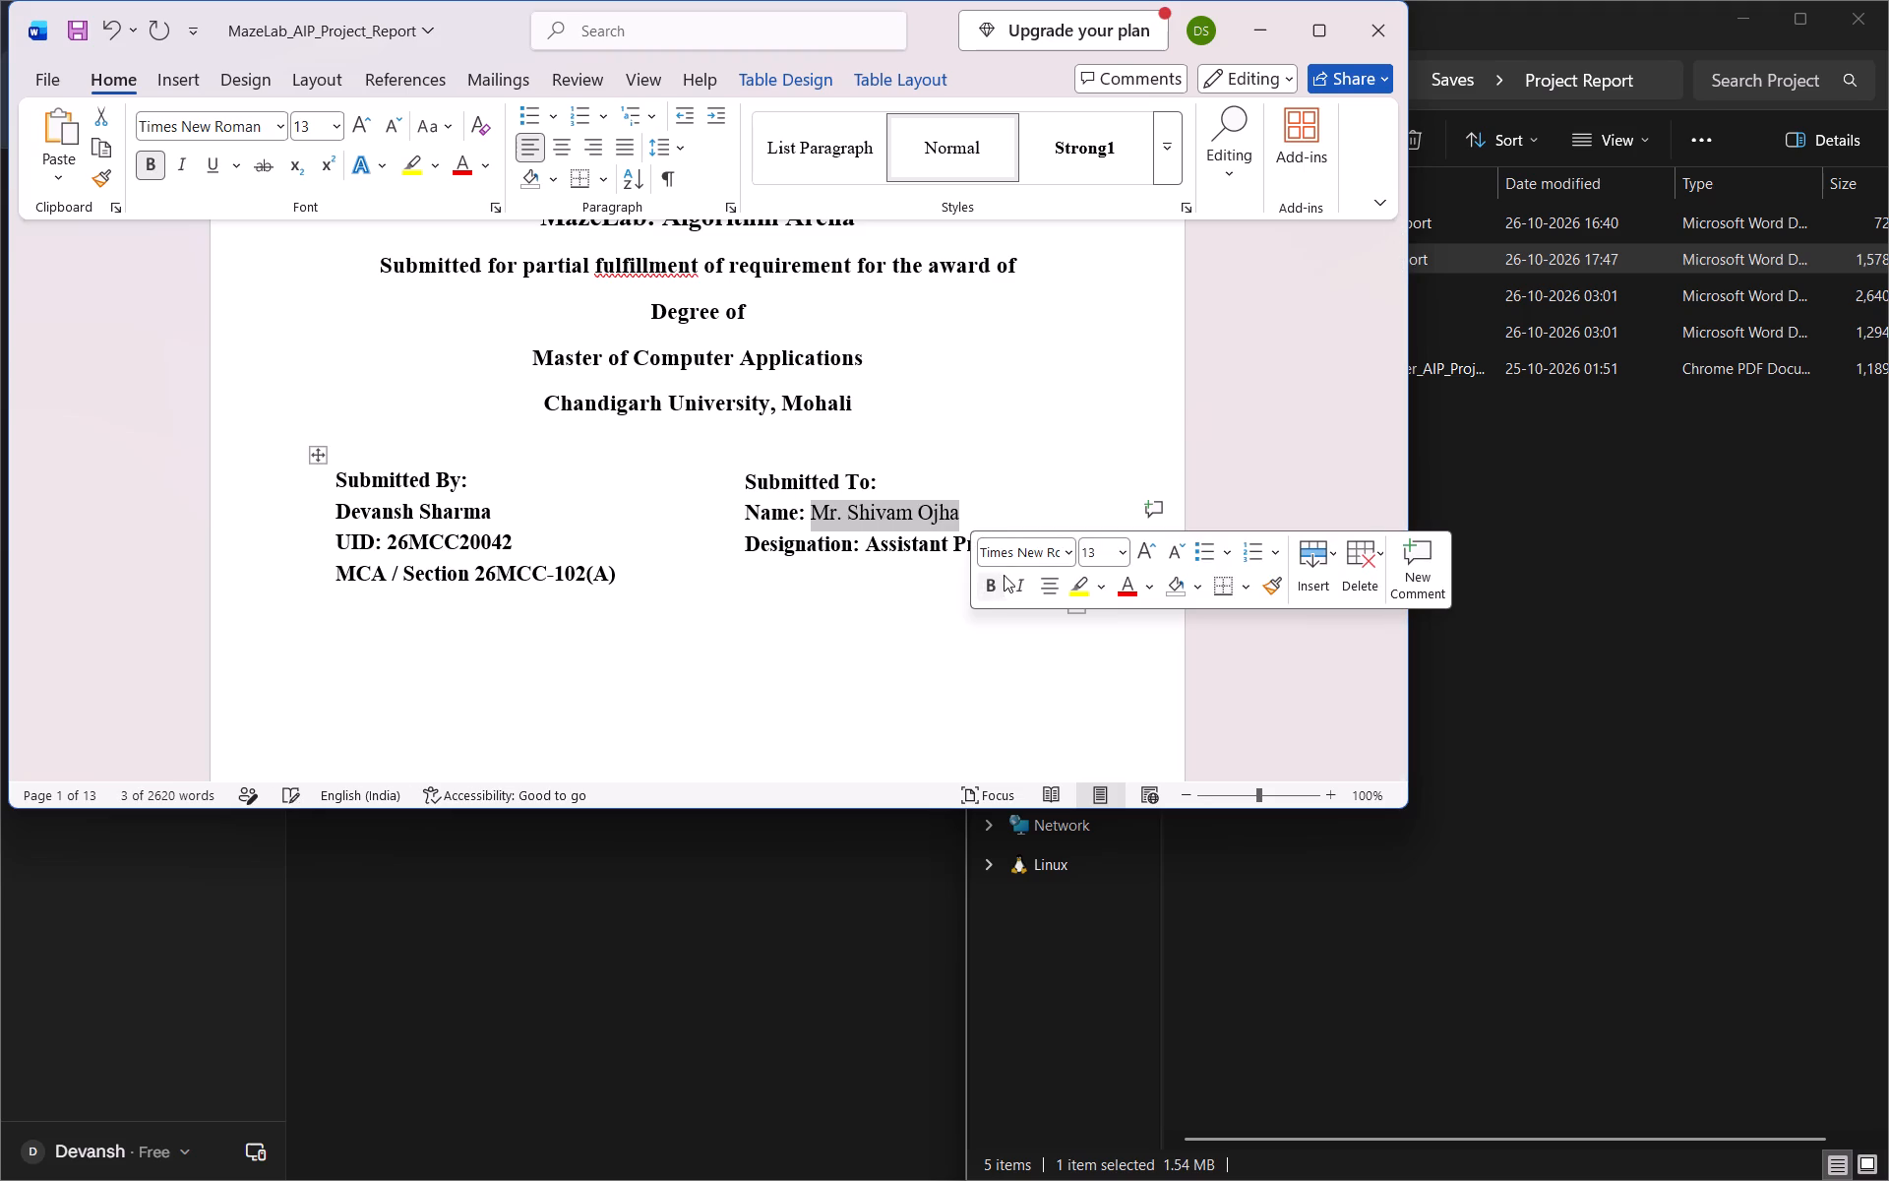
drag(869, 542, 1005, 537)
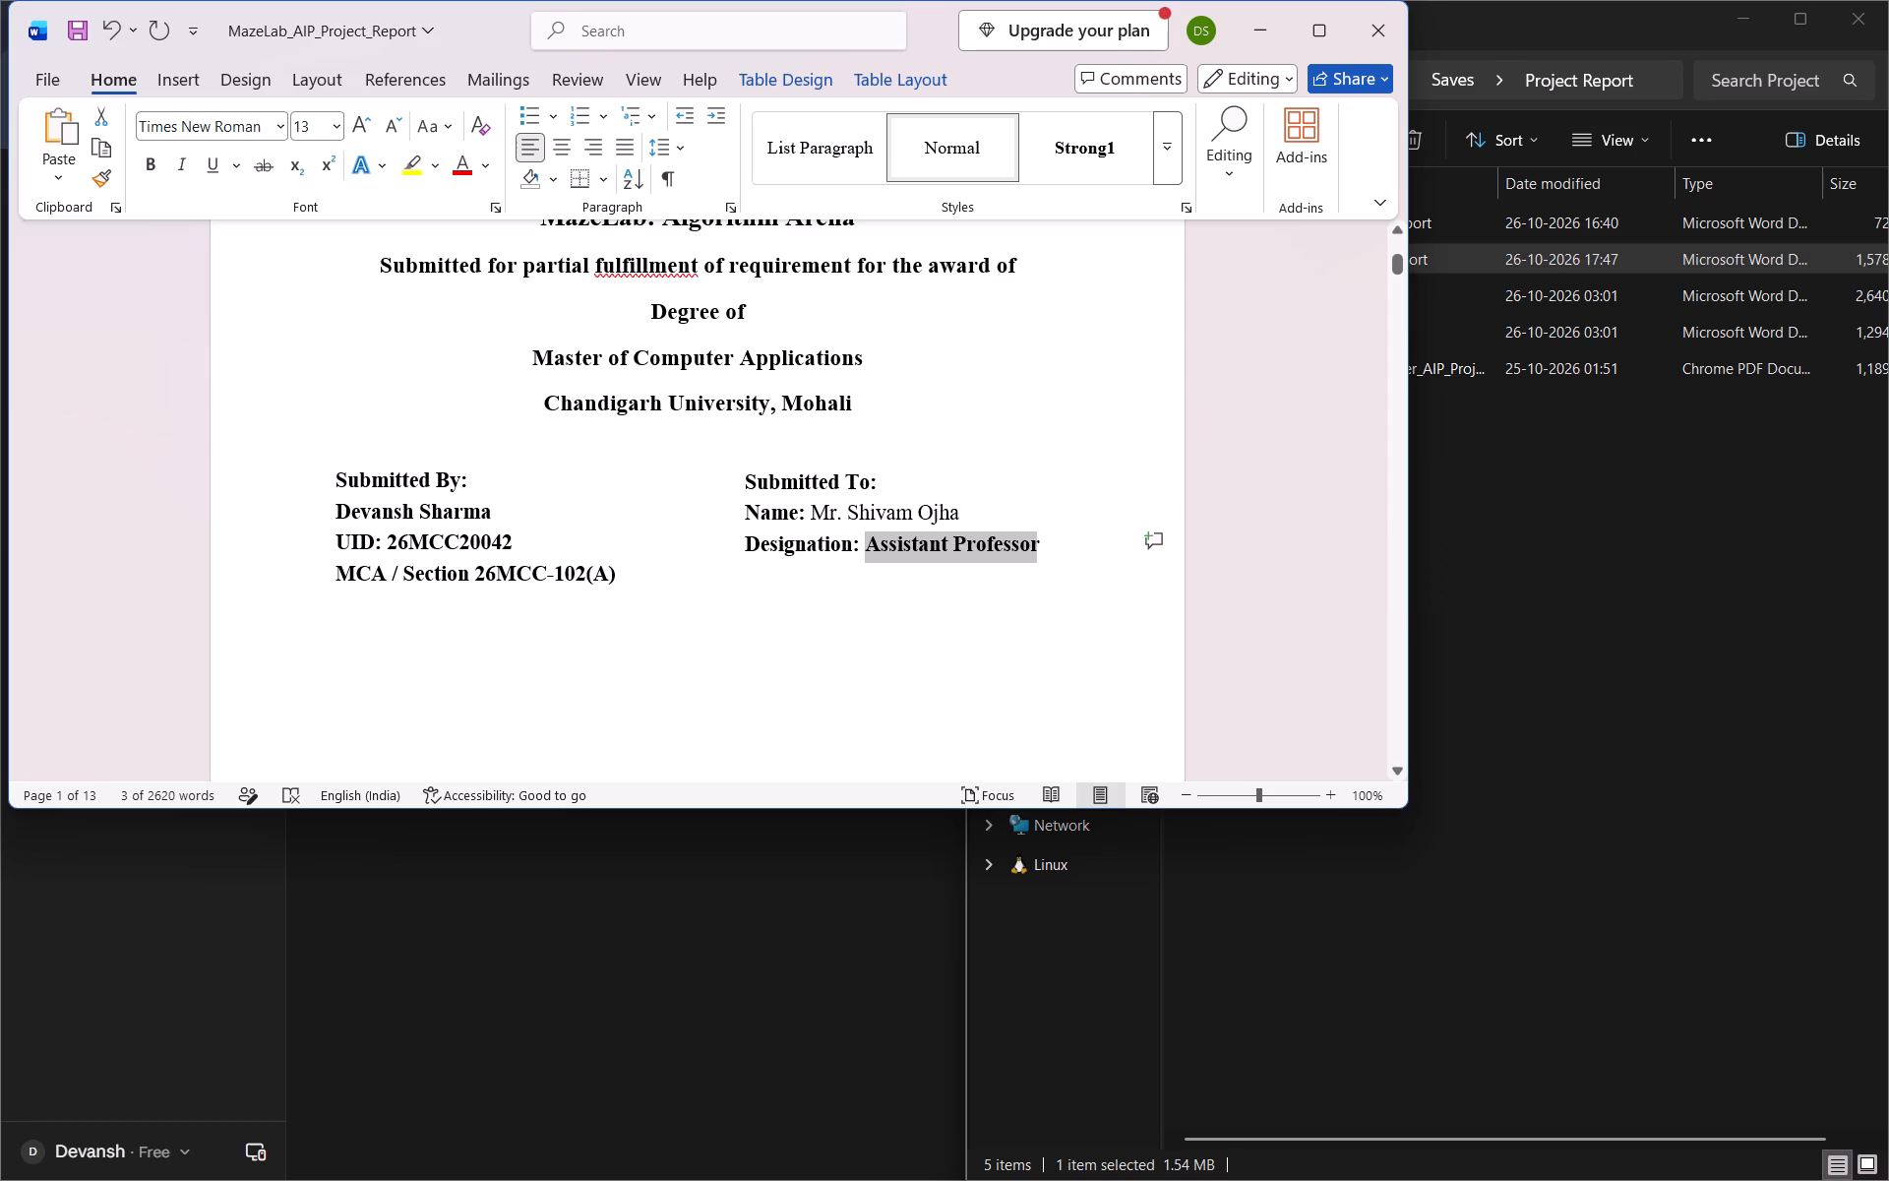
drag(1005, 537, 1042, 543)
click(1063, 615)
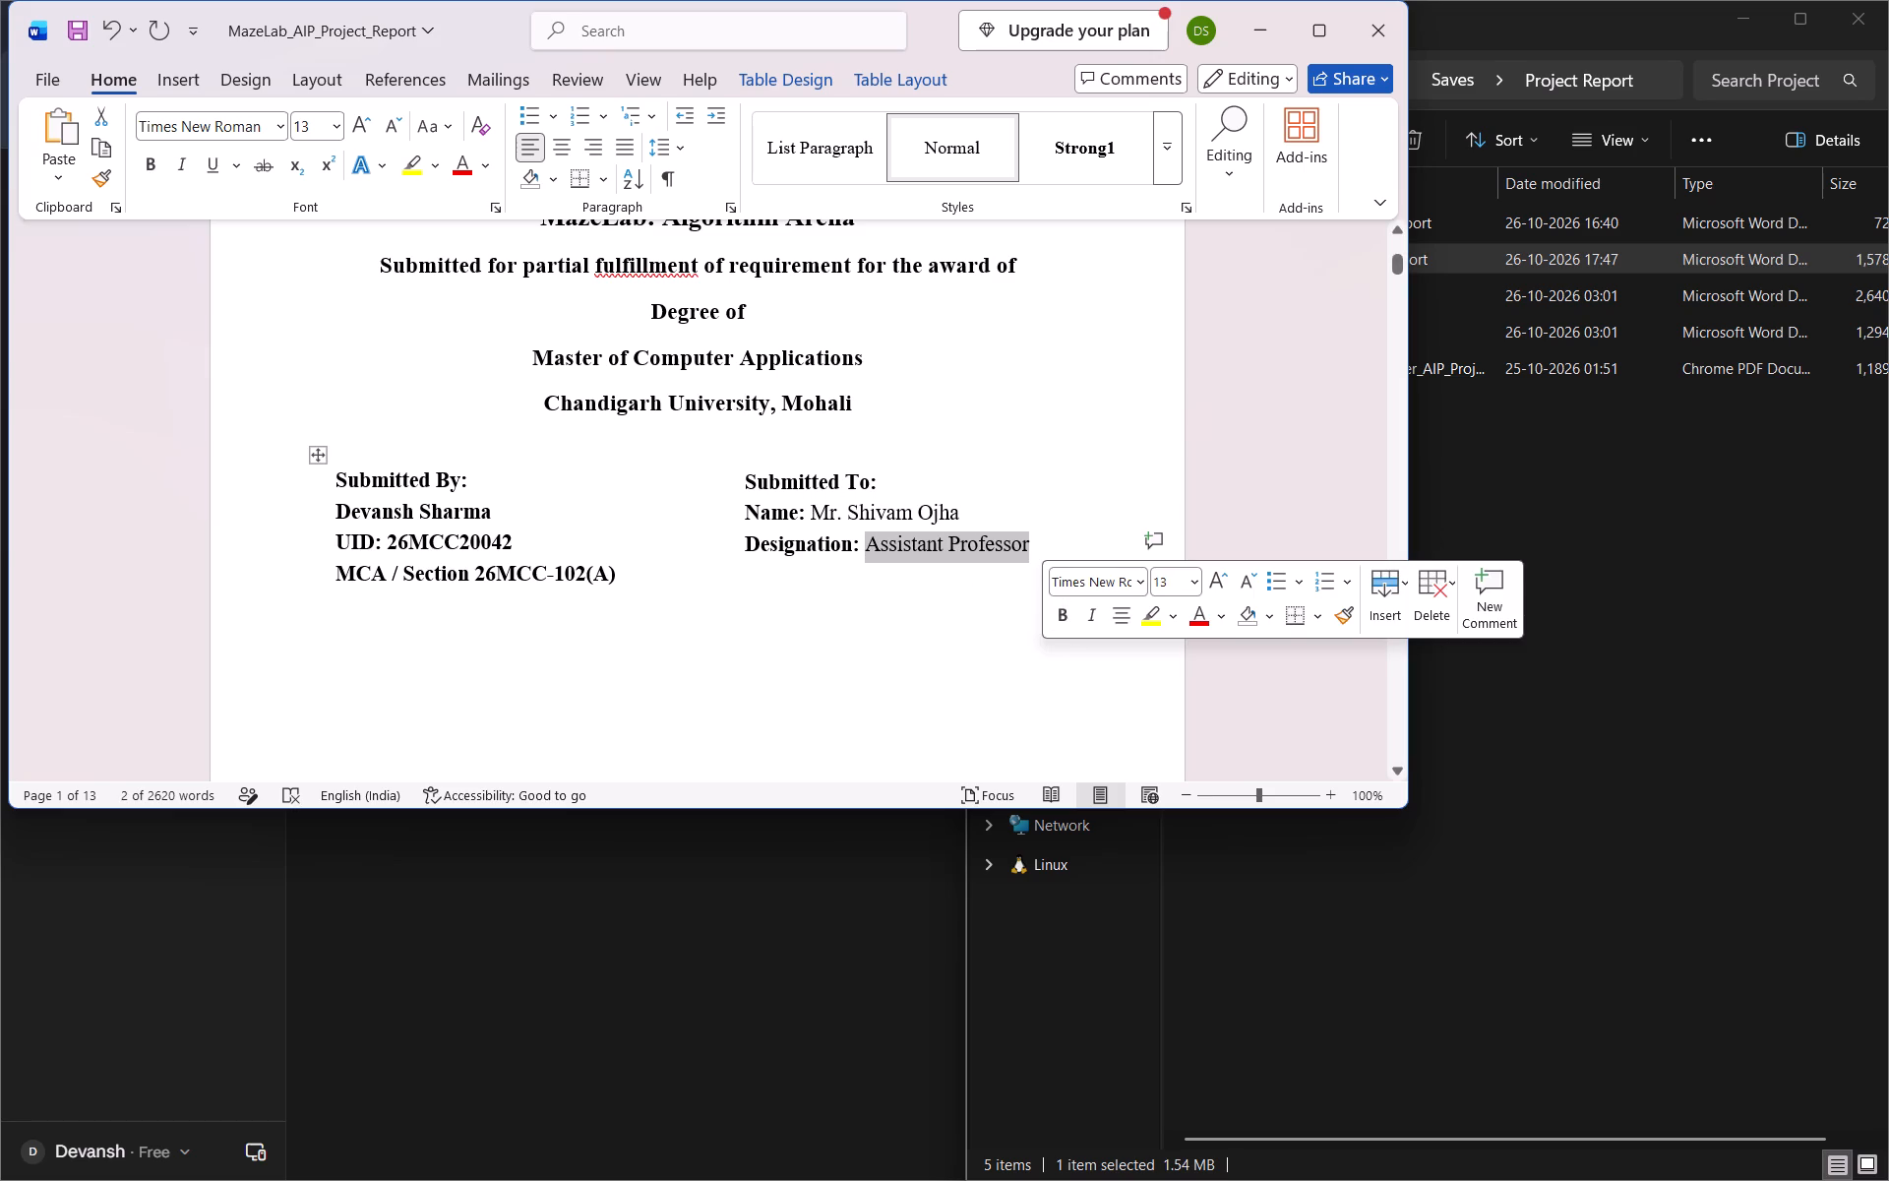
Add the label "Name:" before the student's name under Submitted By.
click(327, 511)
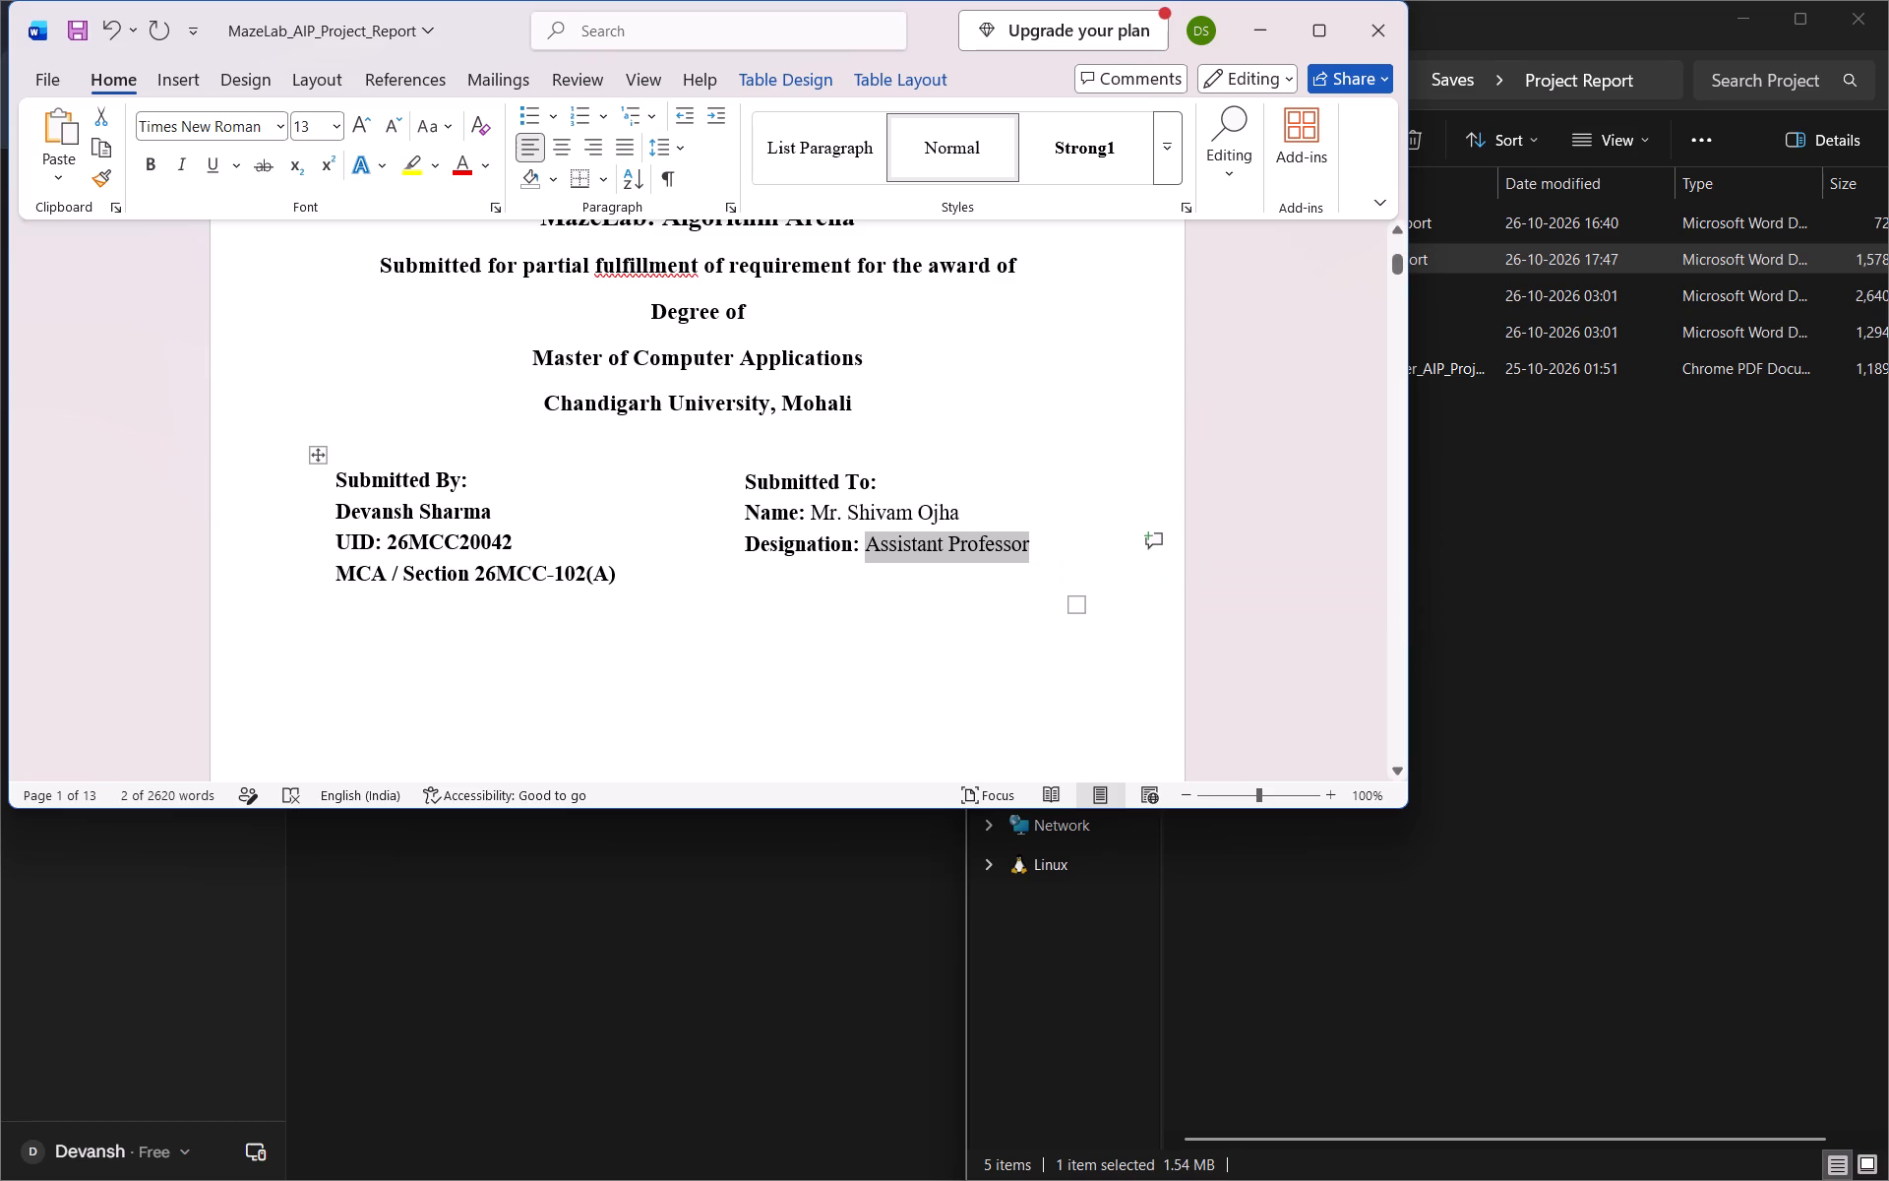
click(335, 511)
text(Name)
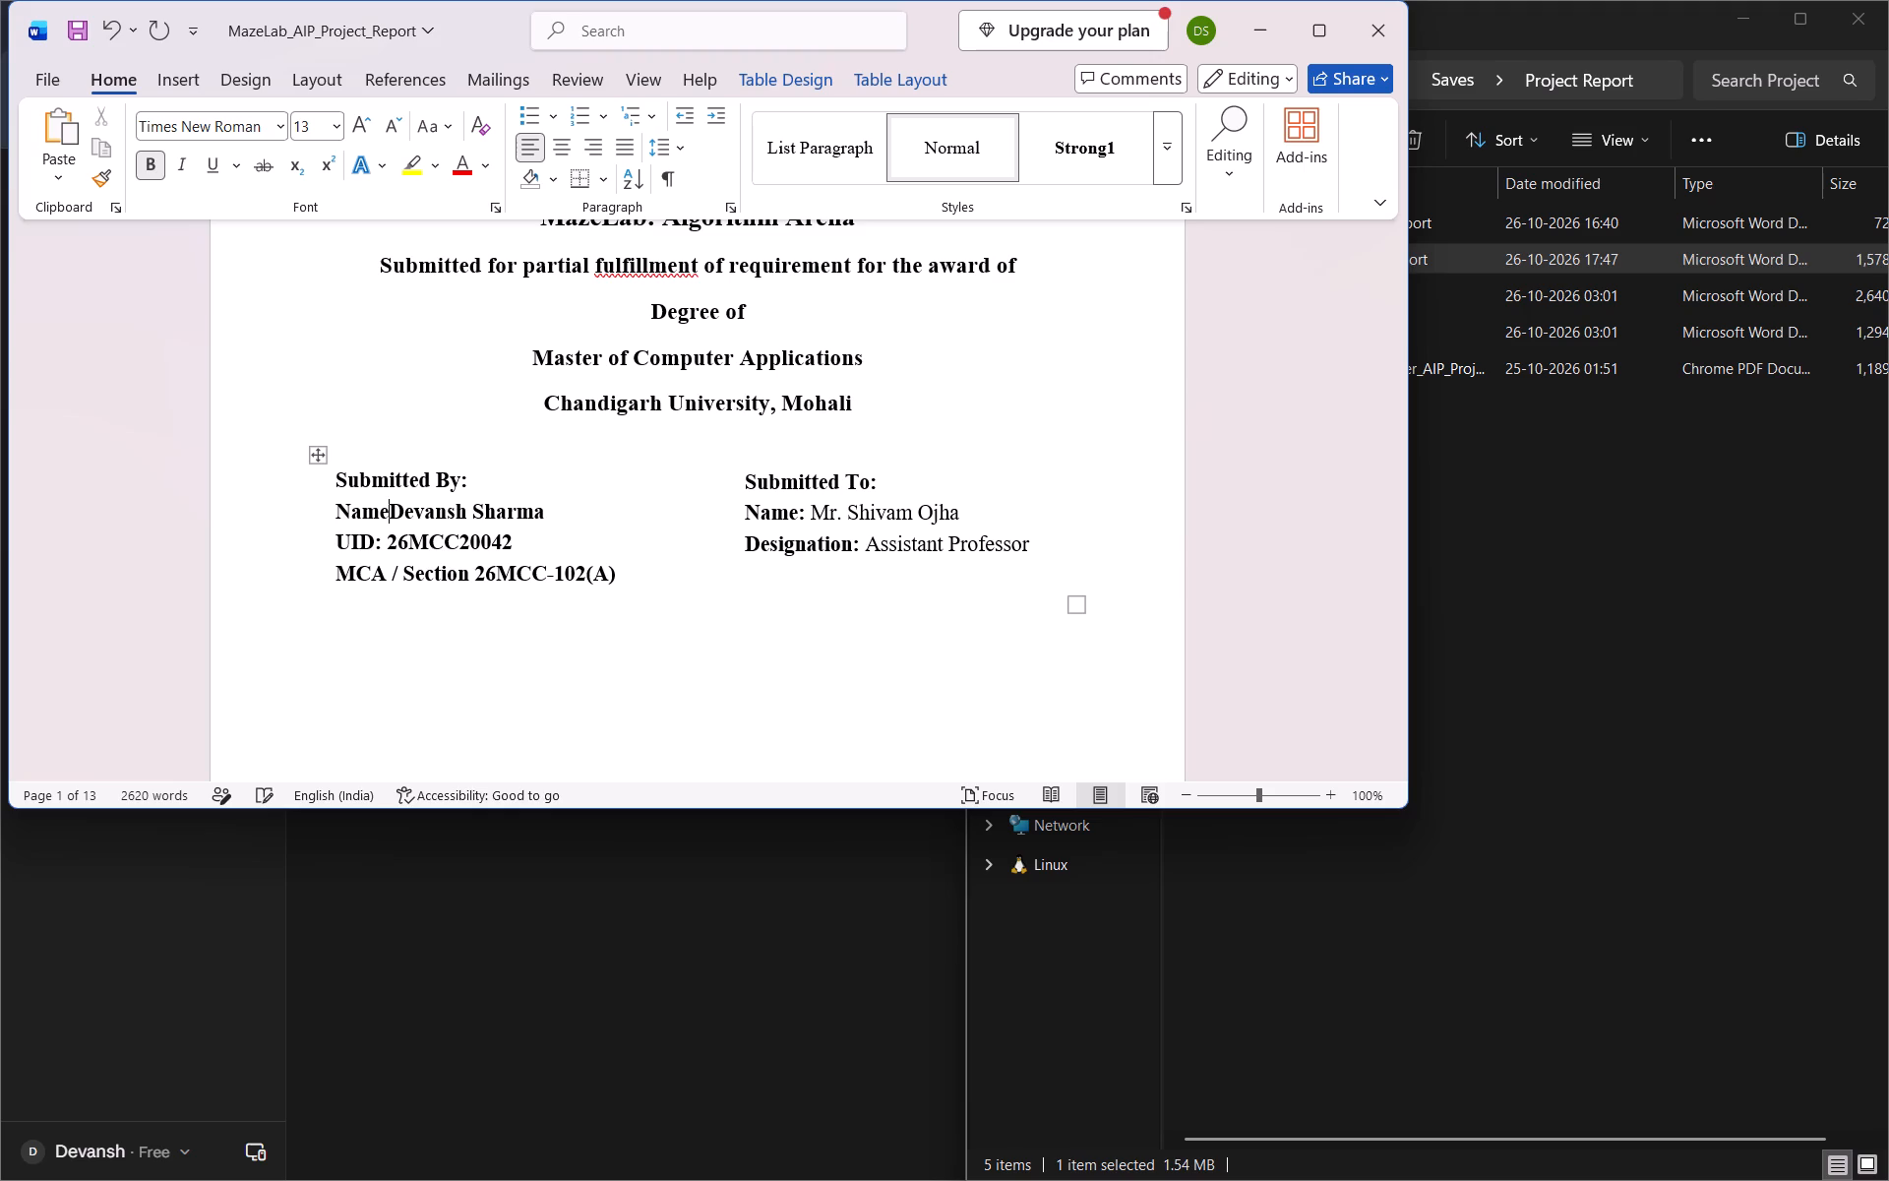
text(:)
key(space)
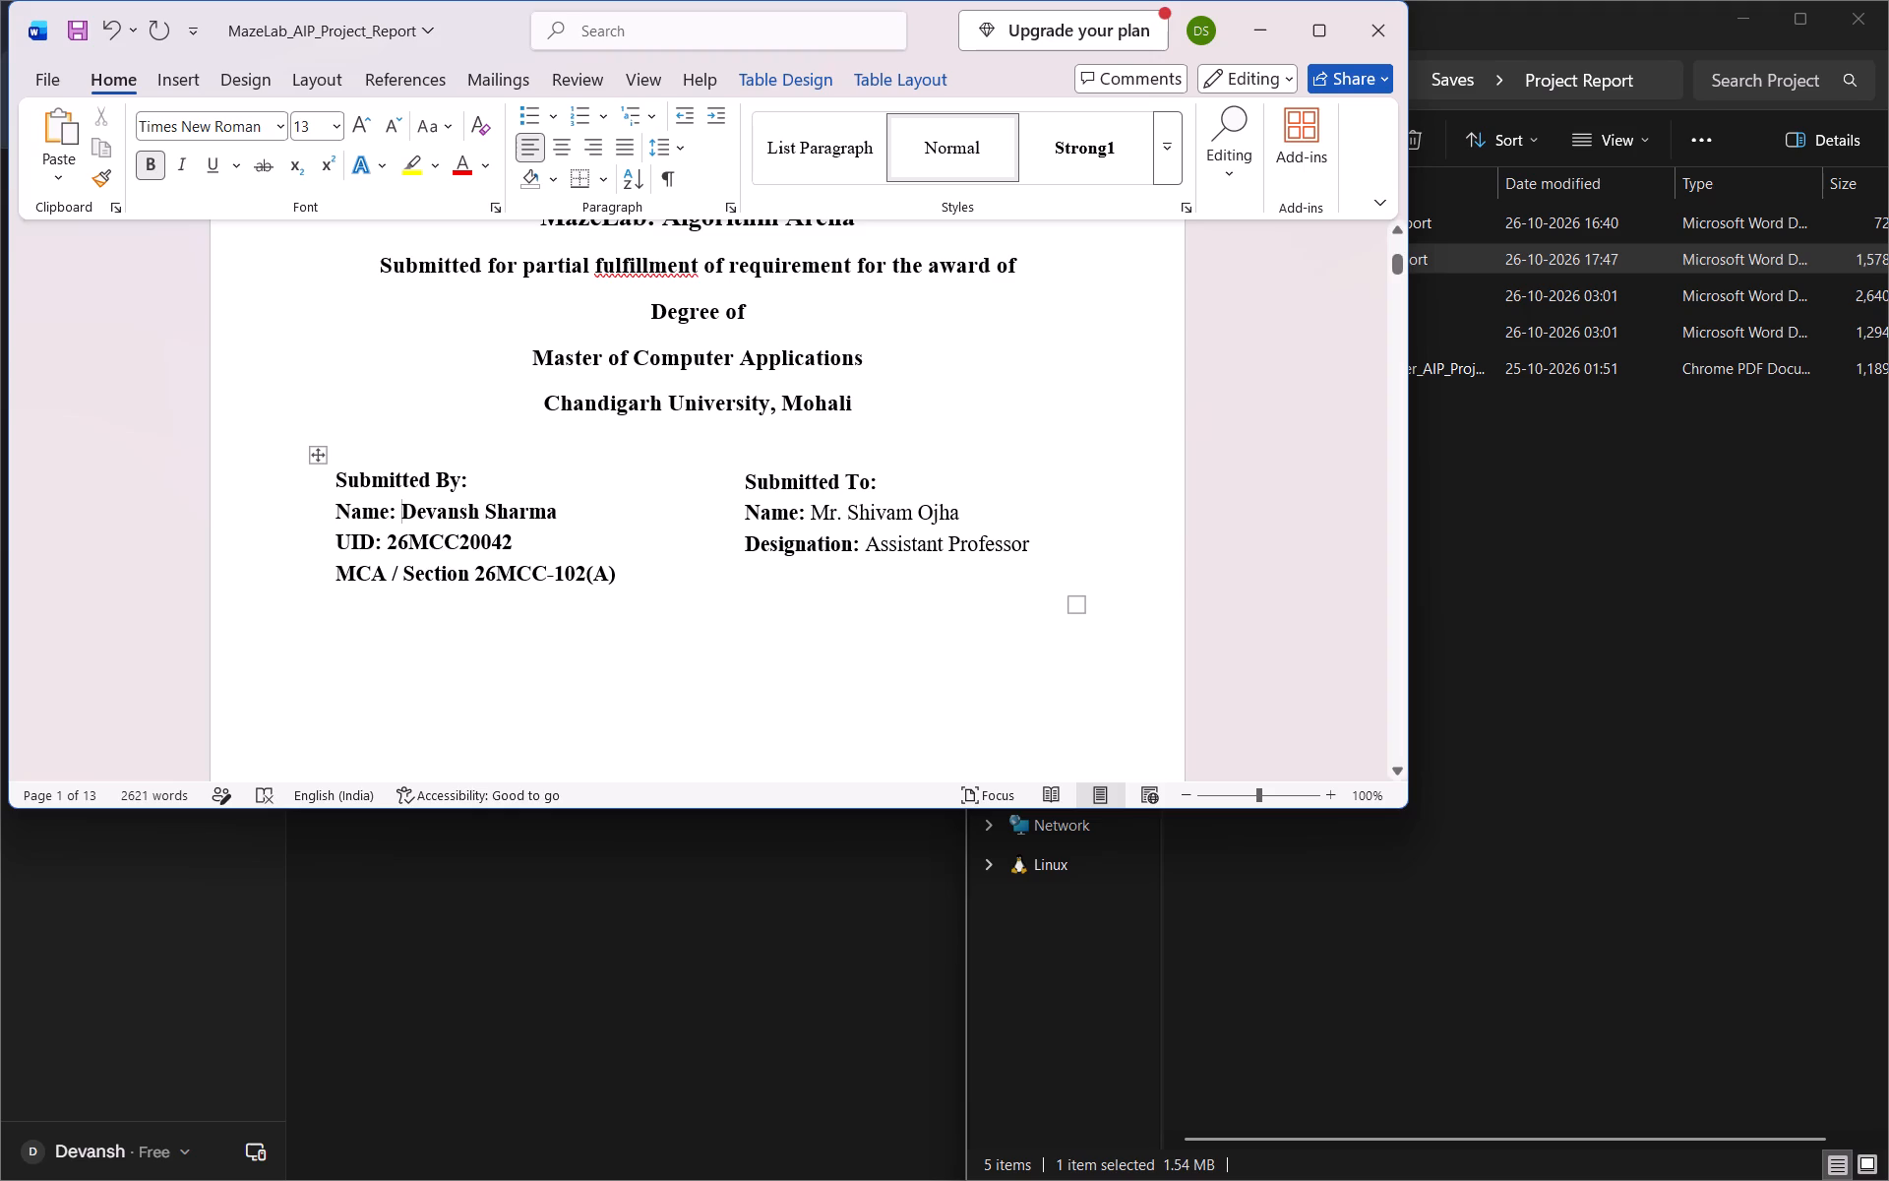
Remove the bold formatting from the student's name after its "Name:" label.
drag(404, 510, 577, 518)
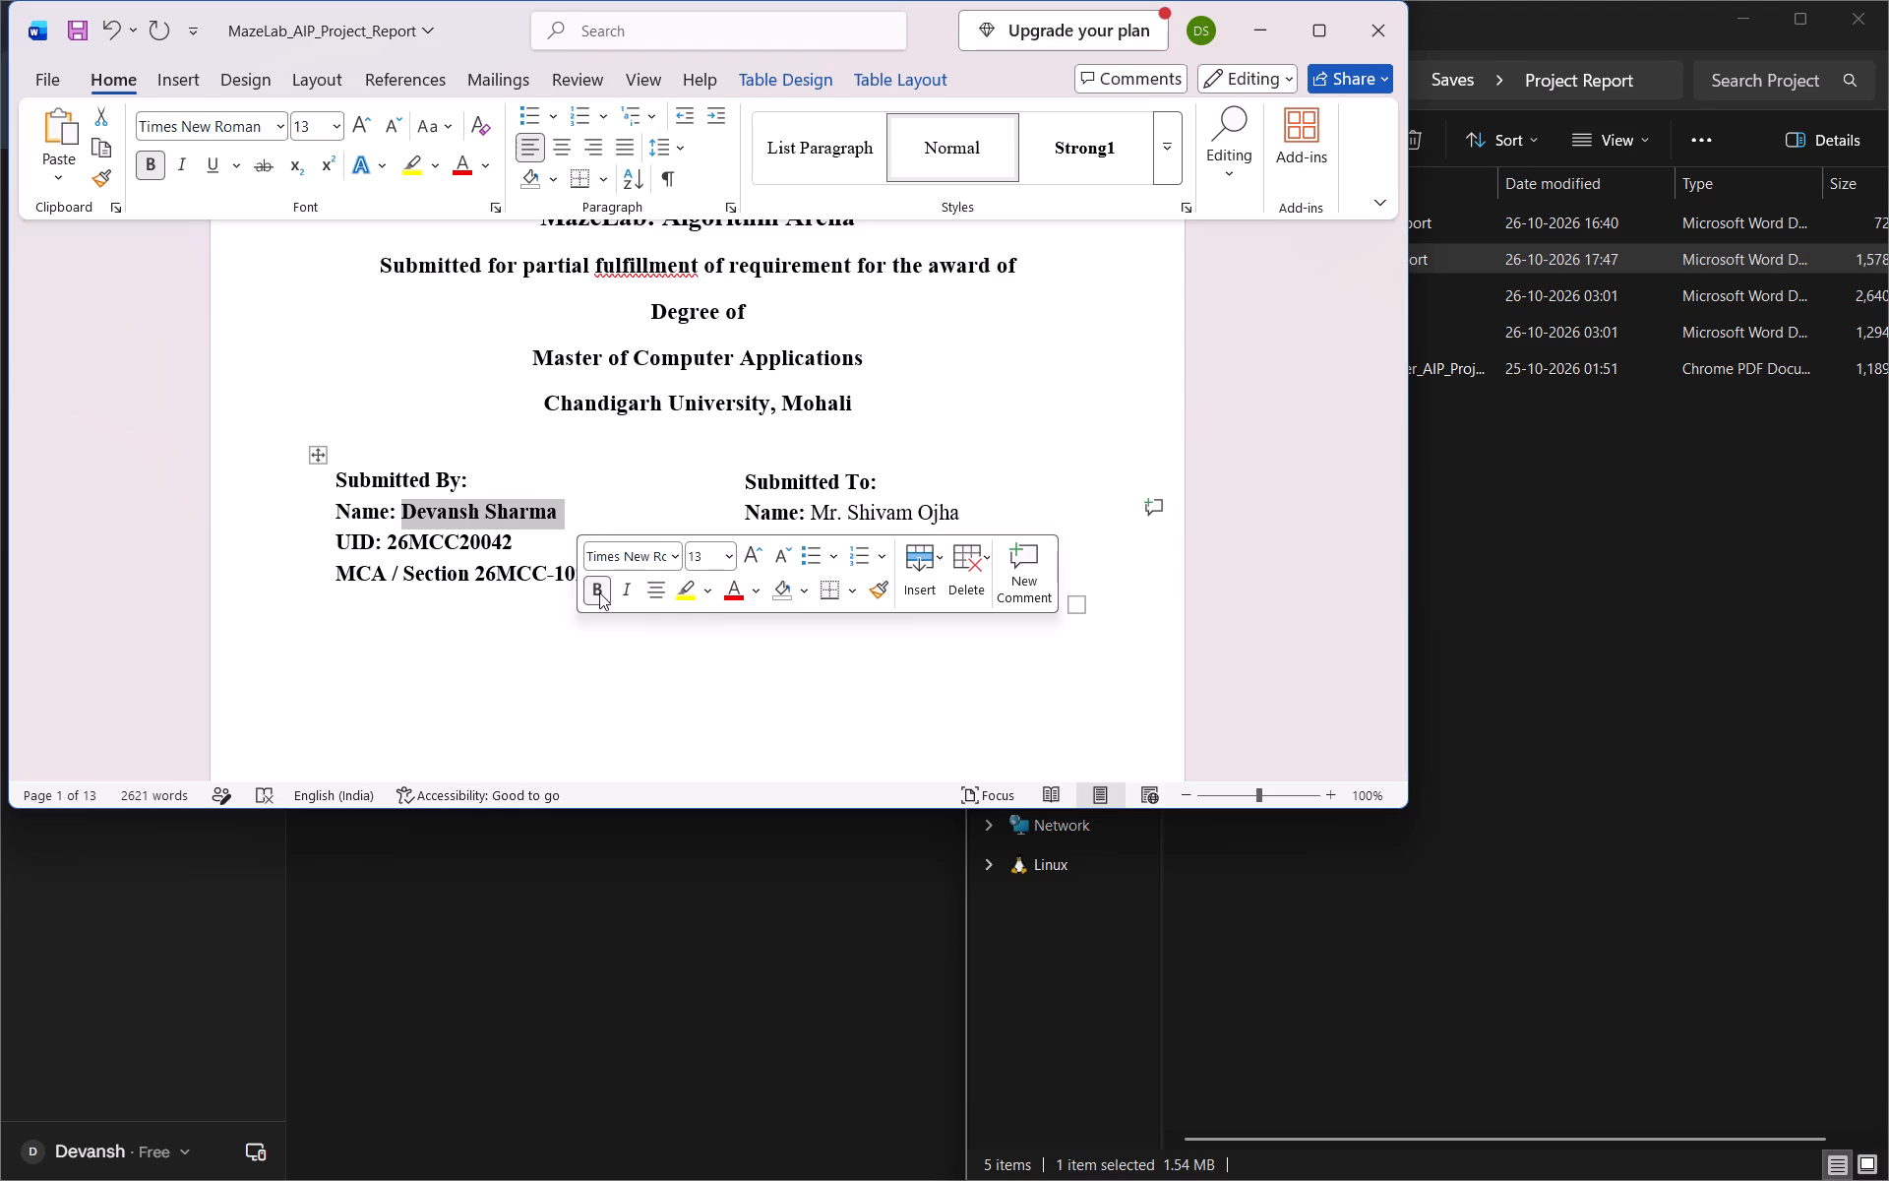
Remove the bold from the student's name, UID and section values under Submitted By, keeping their labels bold.
click(599, 592)
drag(538, 539, 389, 543)
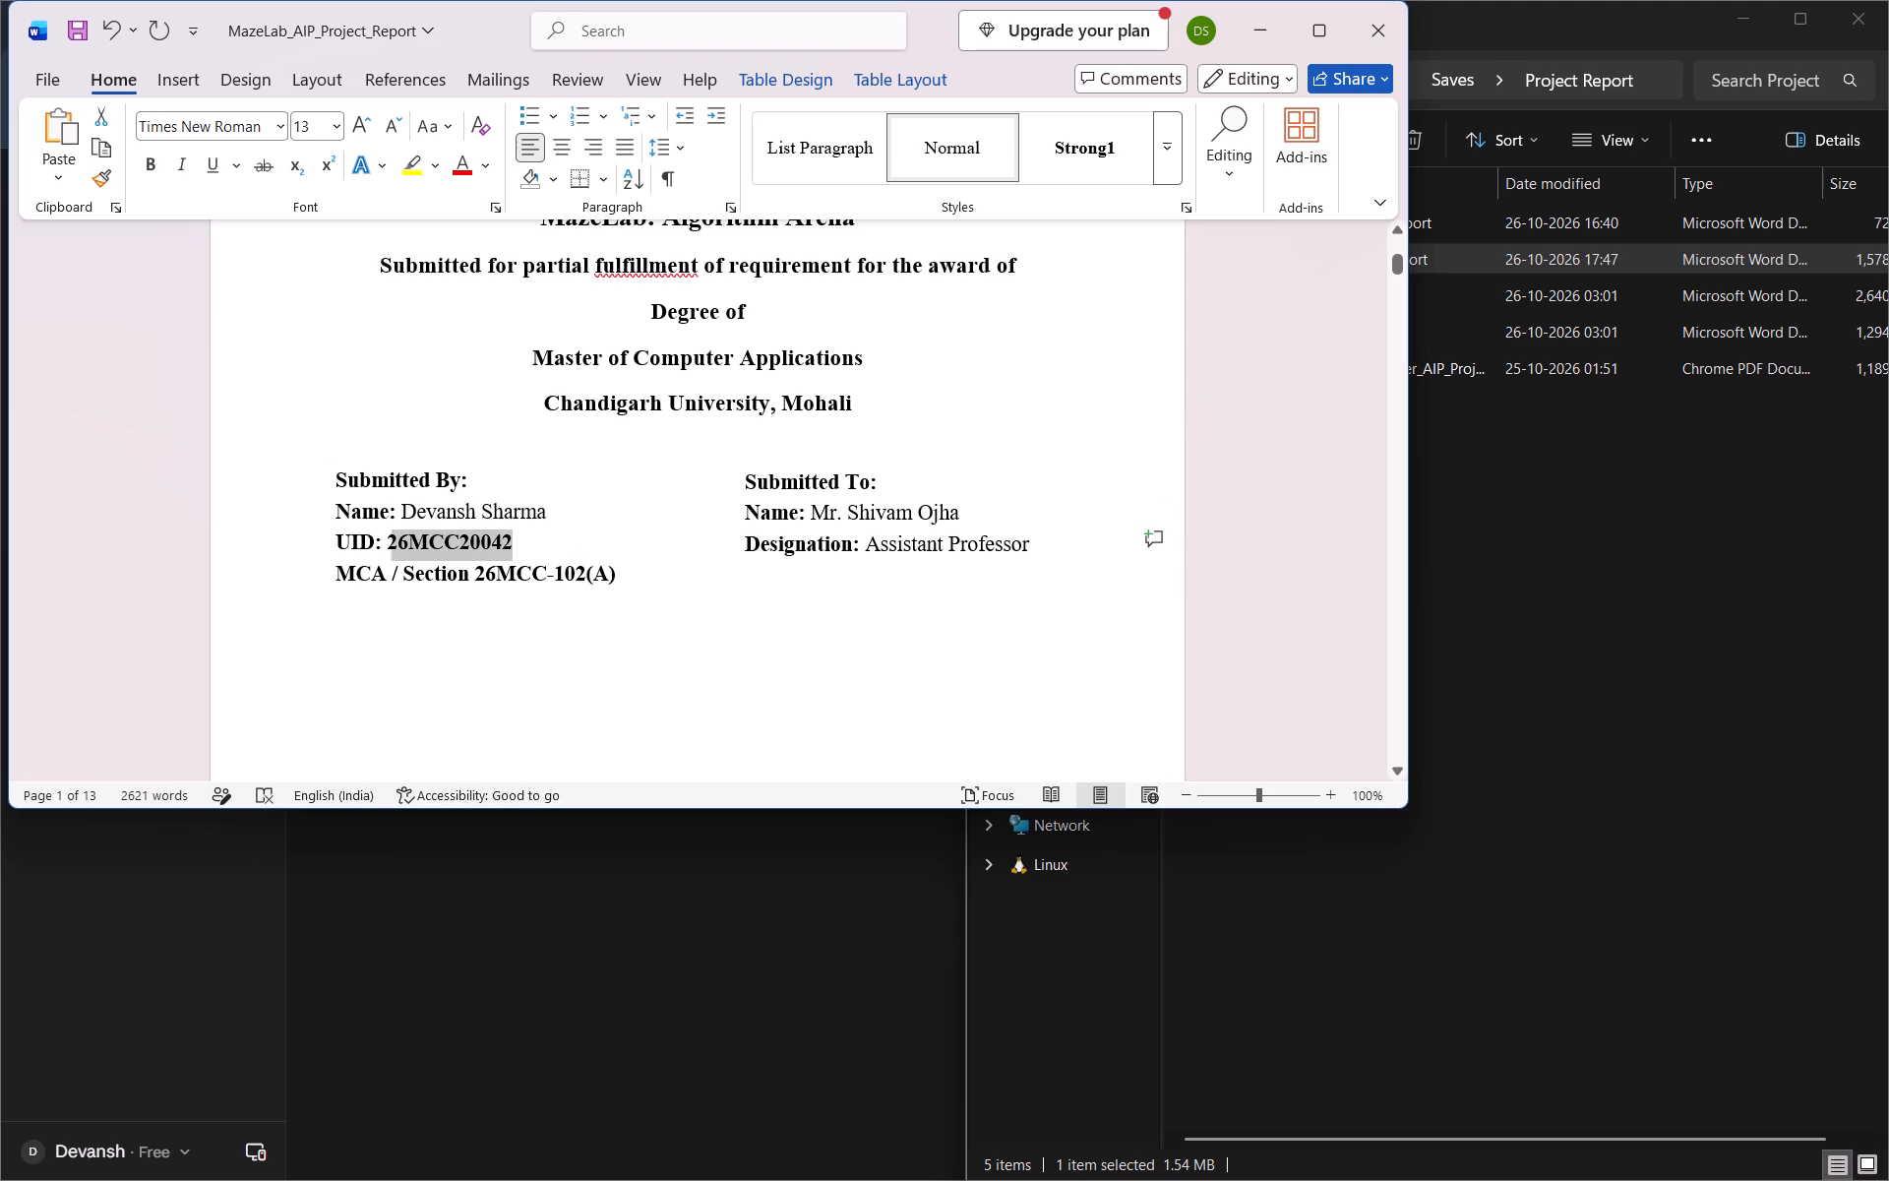
drag(389, 543, 388, 544)
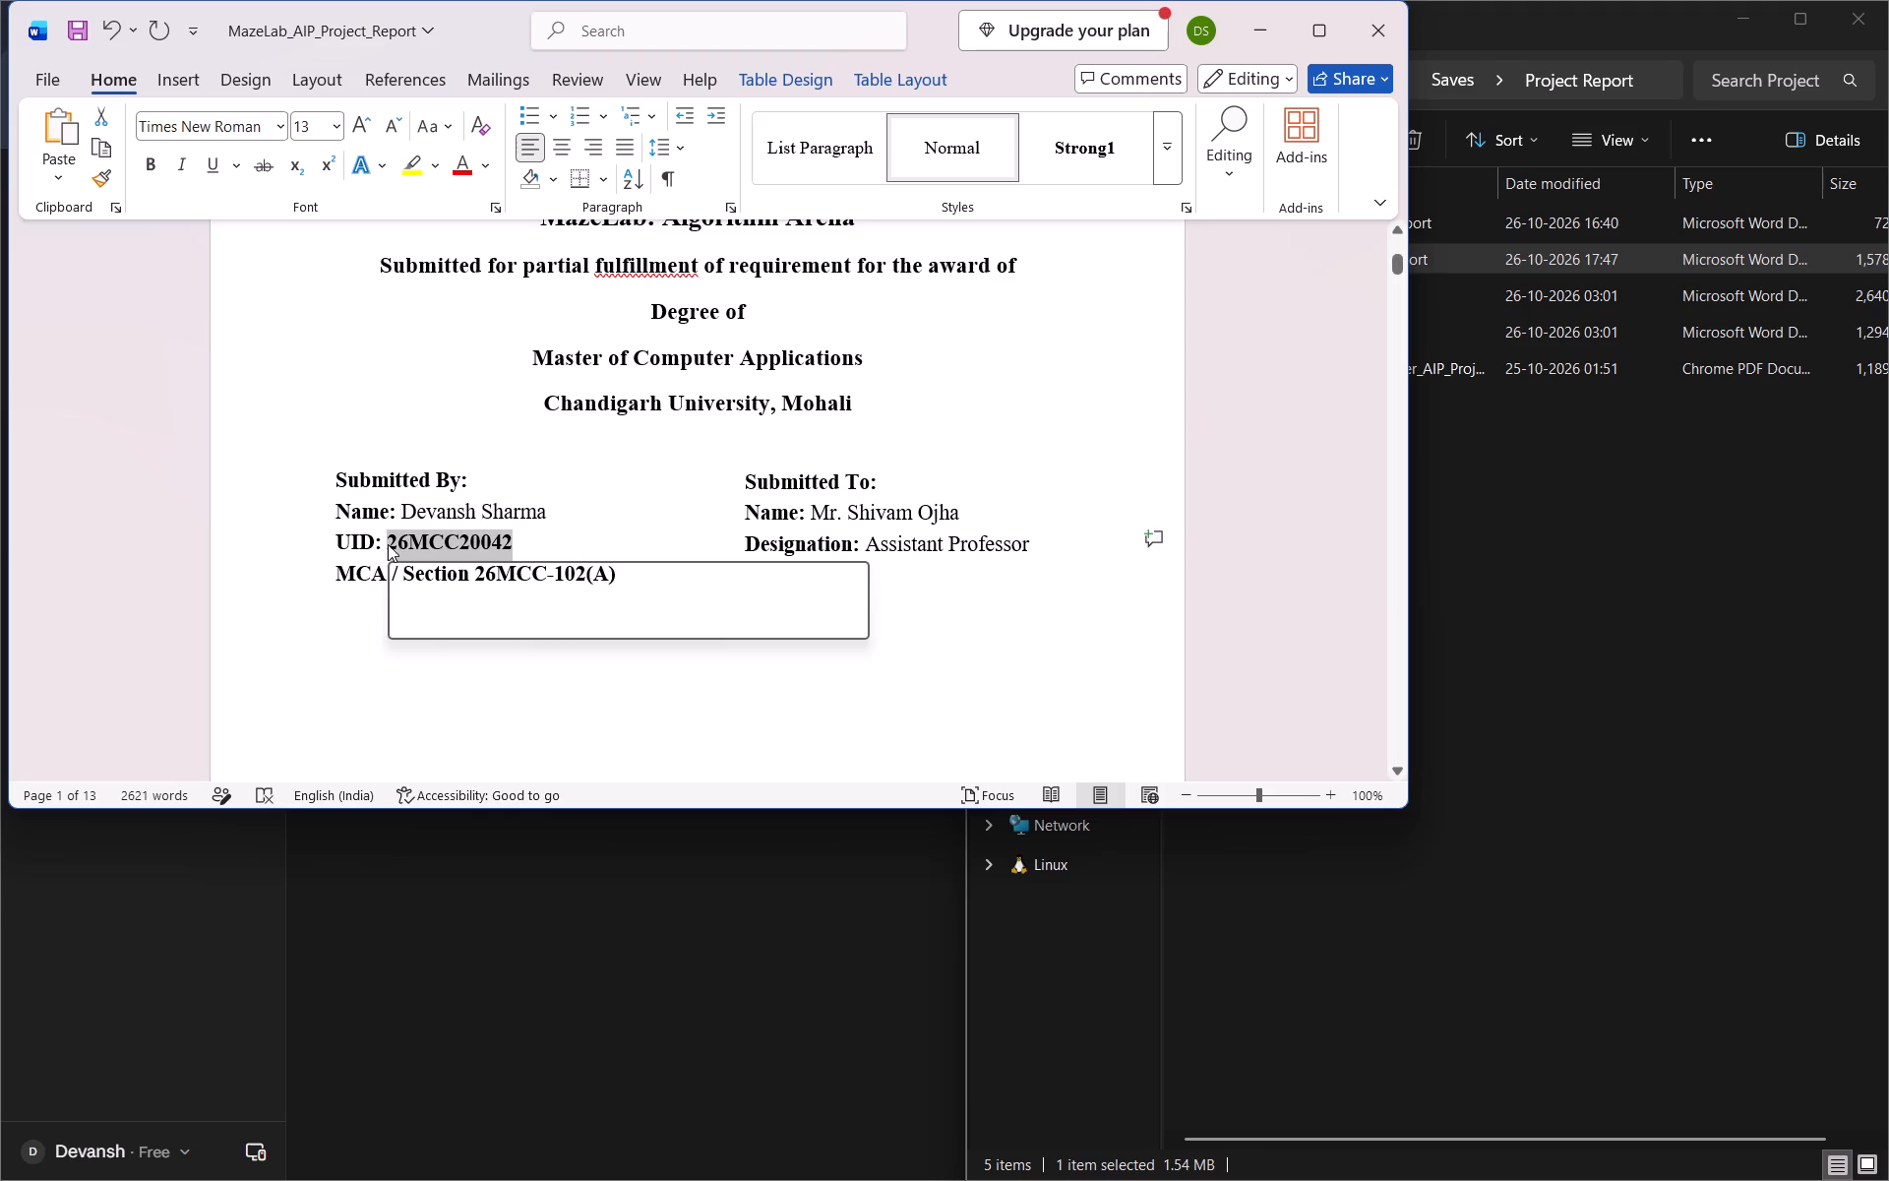
click(399, 618)
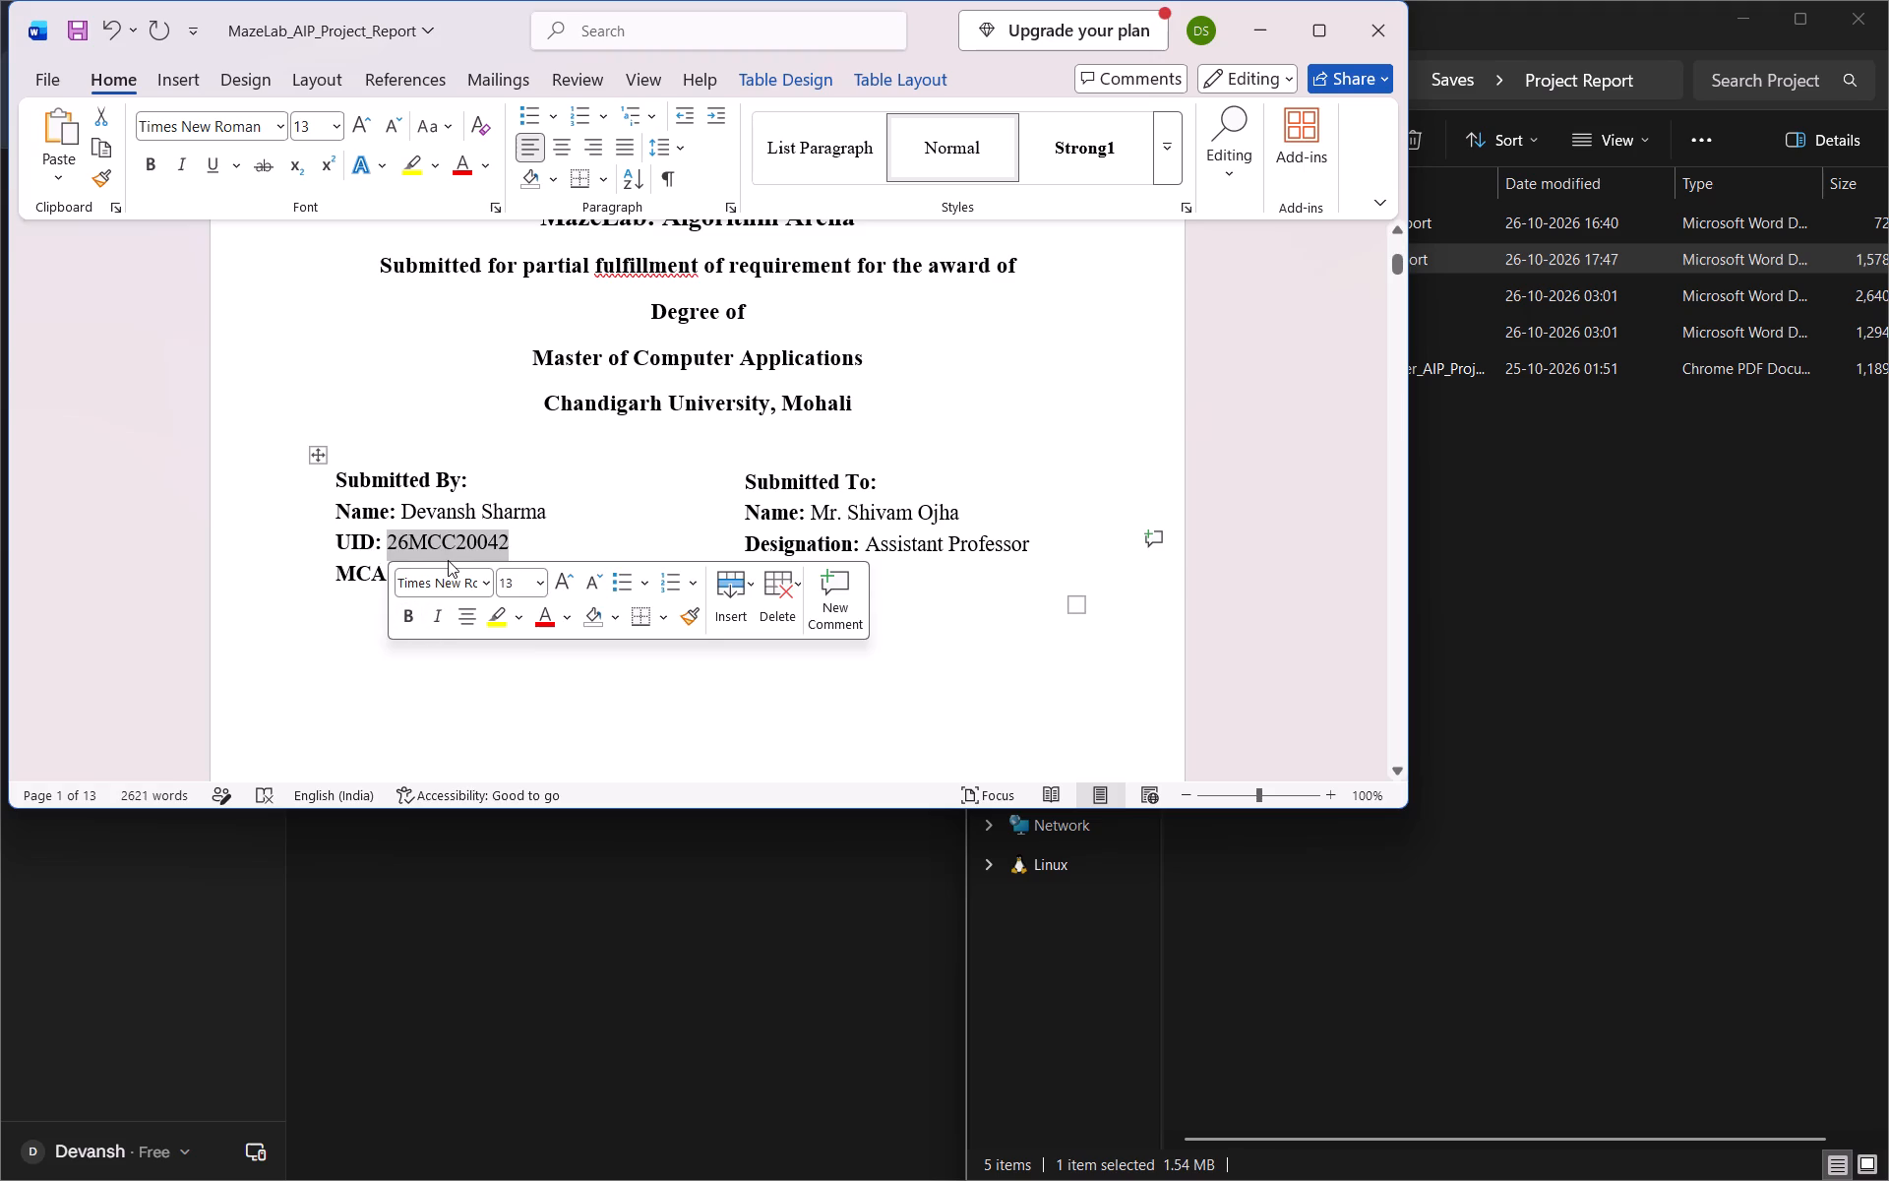
click(453, 546)
drag(625, 585, 620, 584)
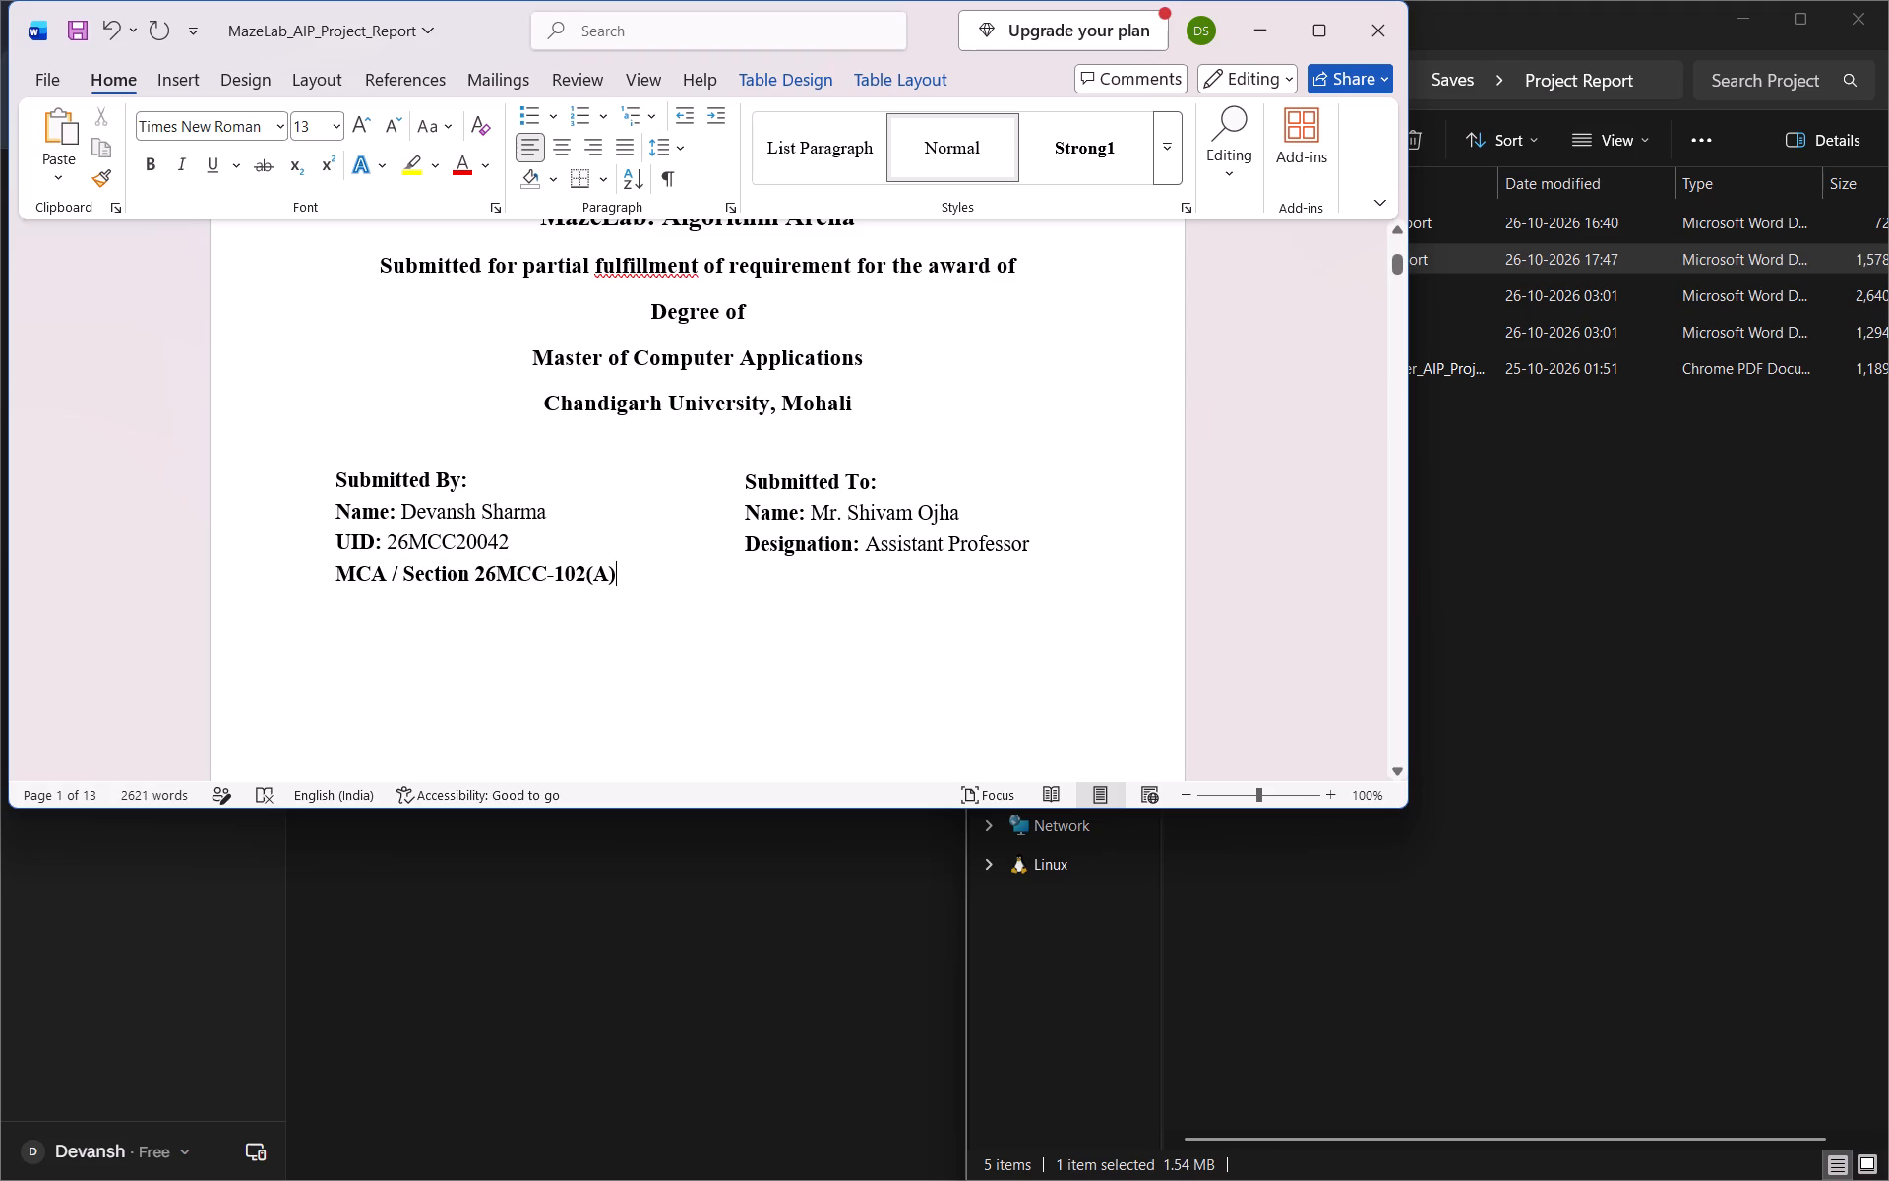
drag(620, 584, 490, 585)
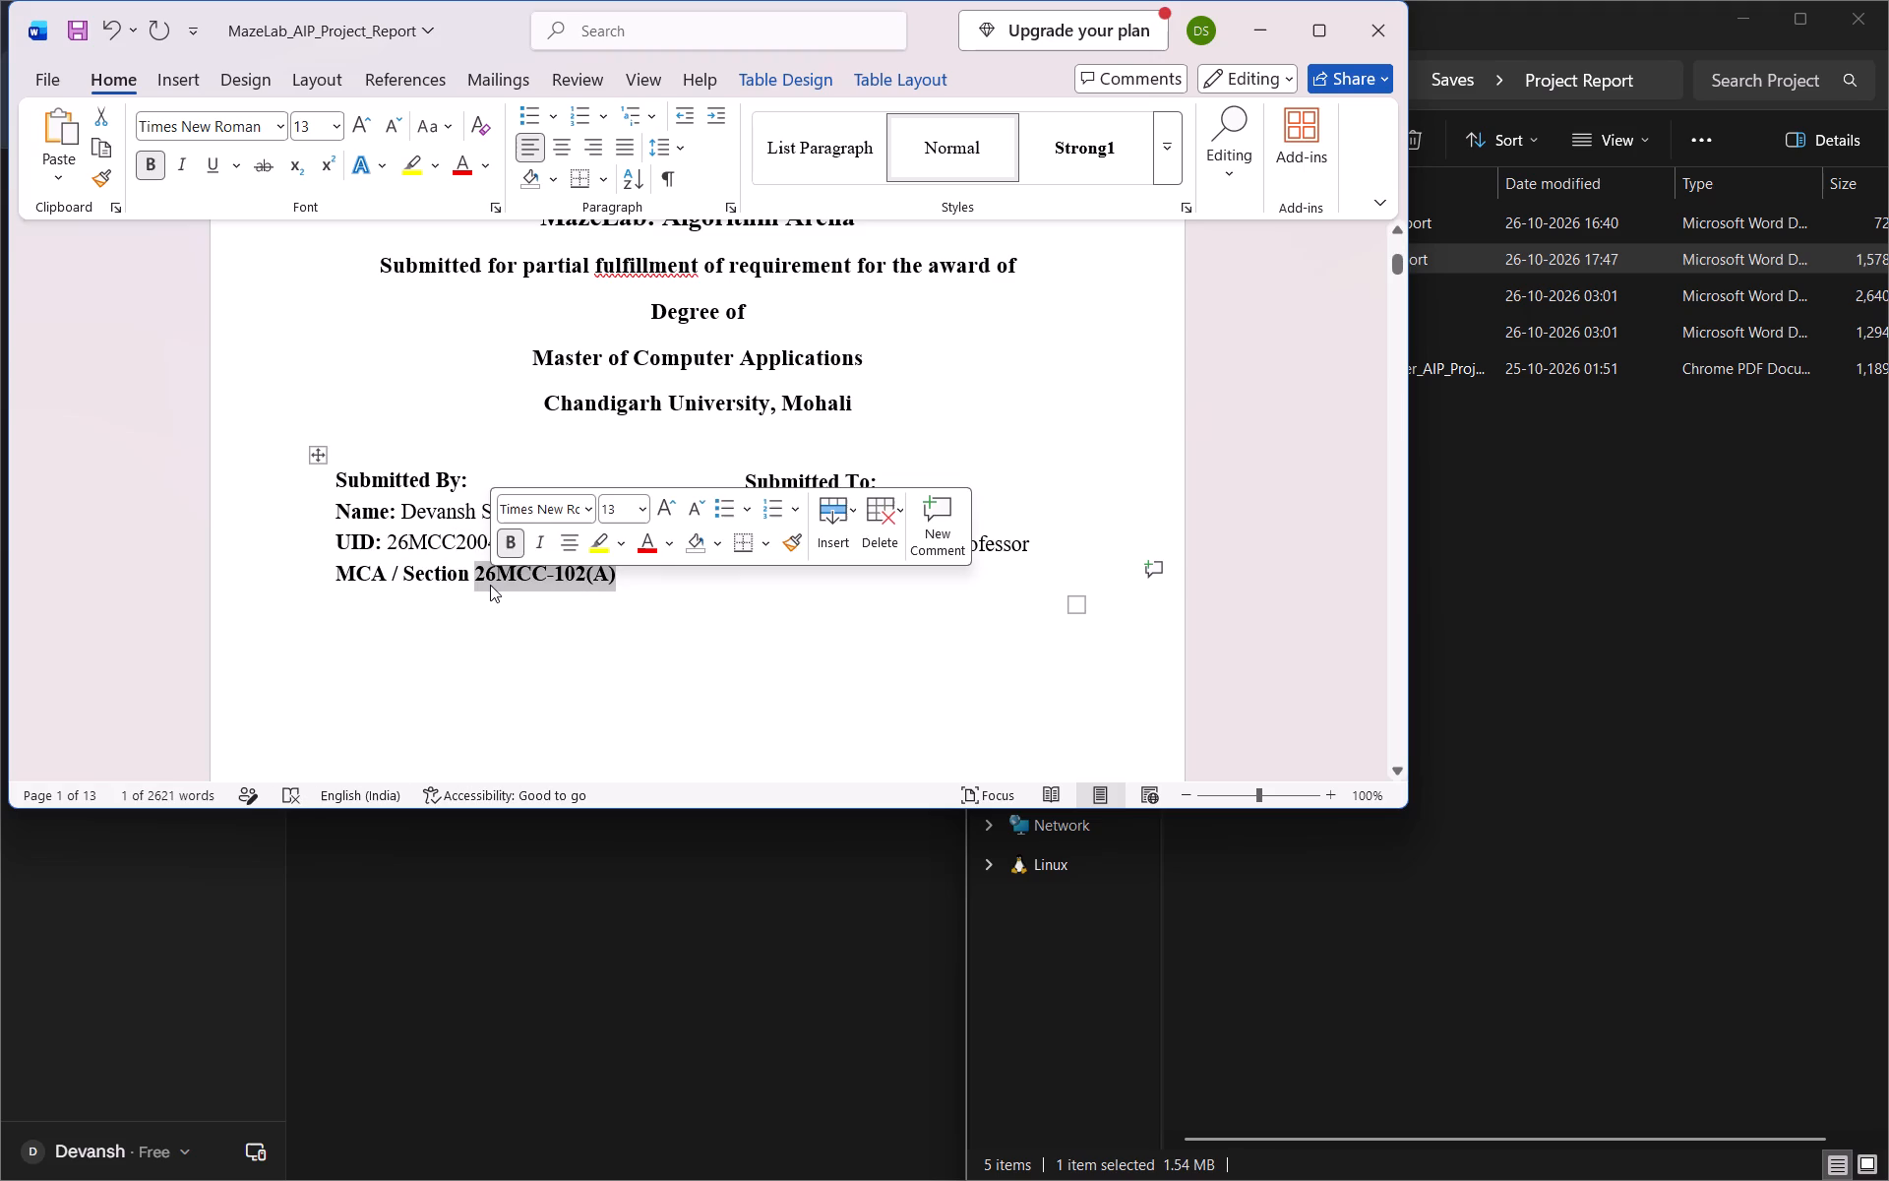
right_click(505, 569)
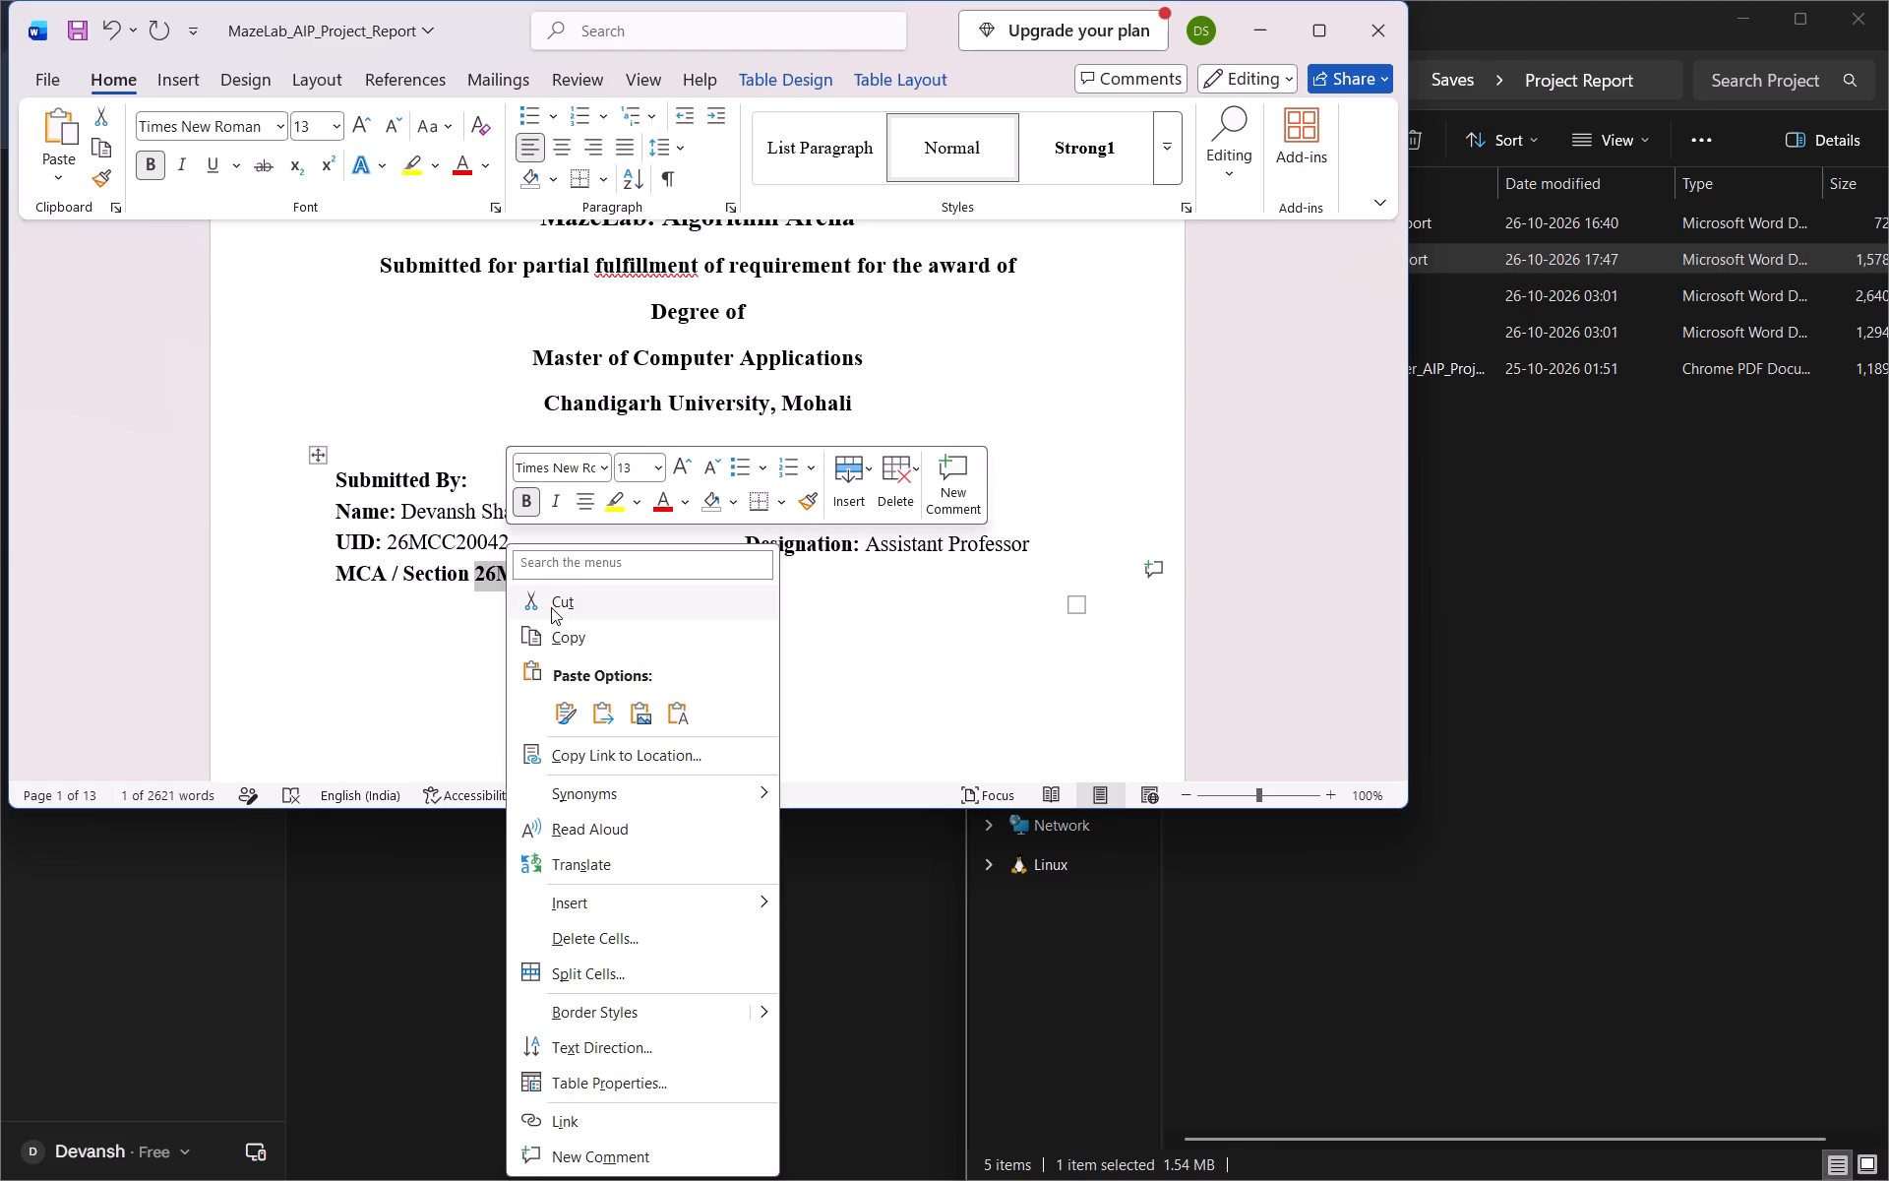
click(527, 503)
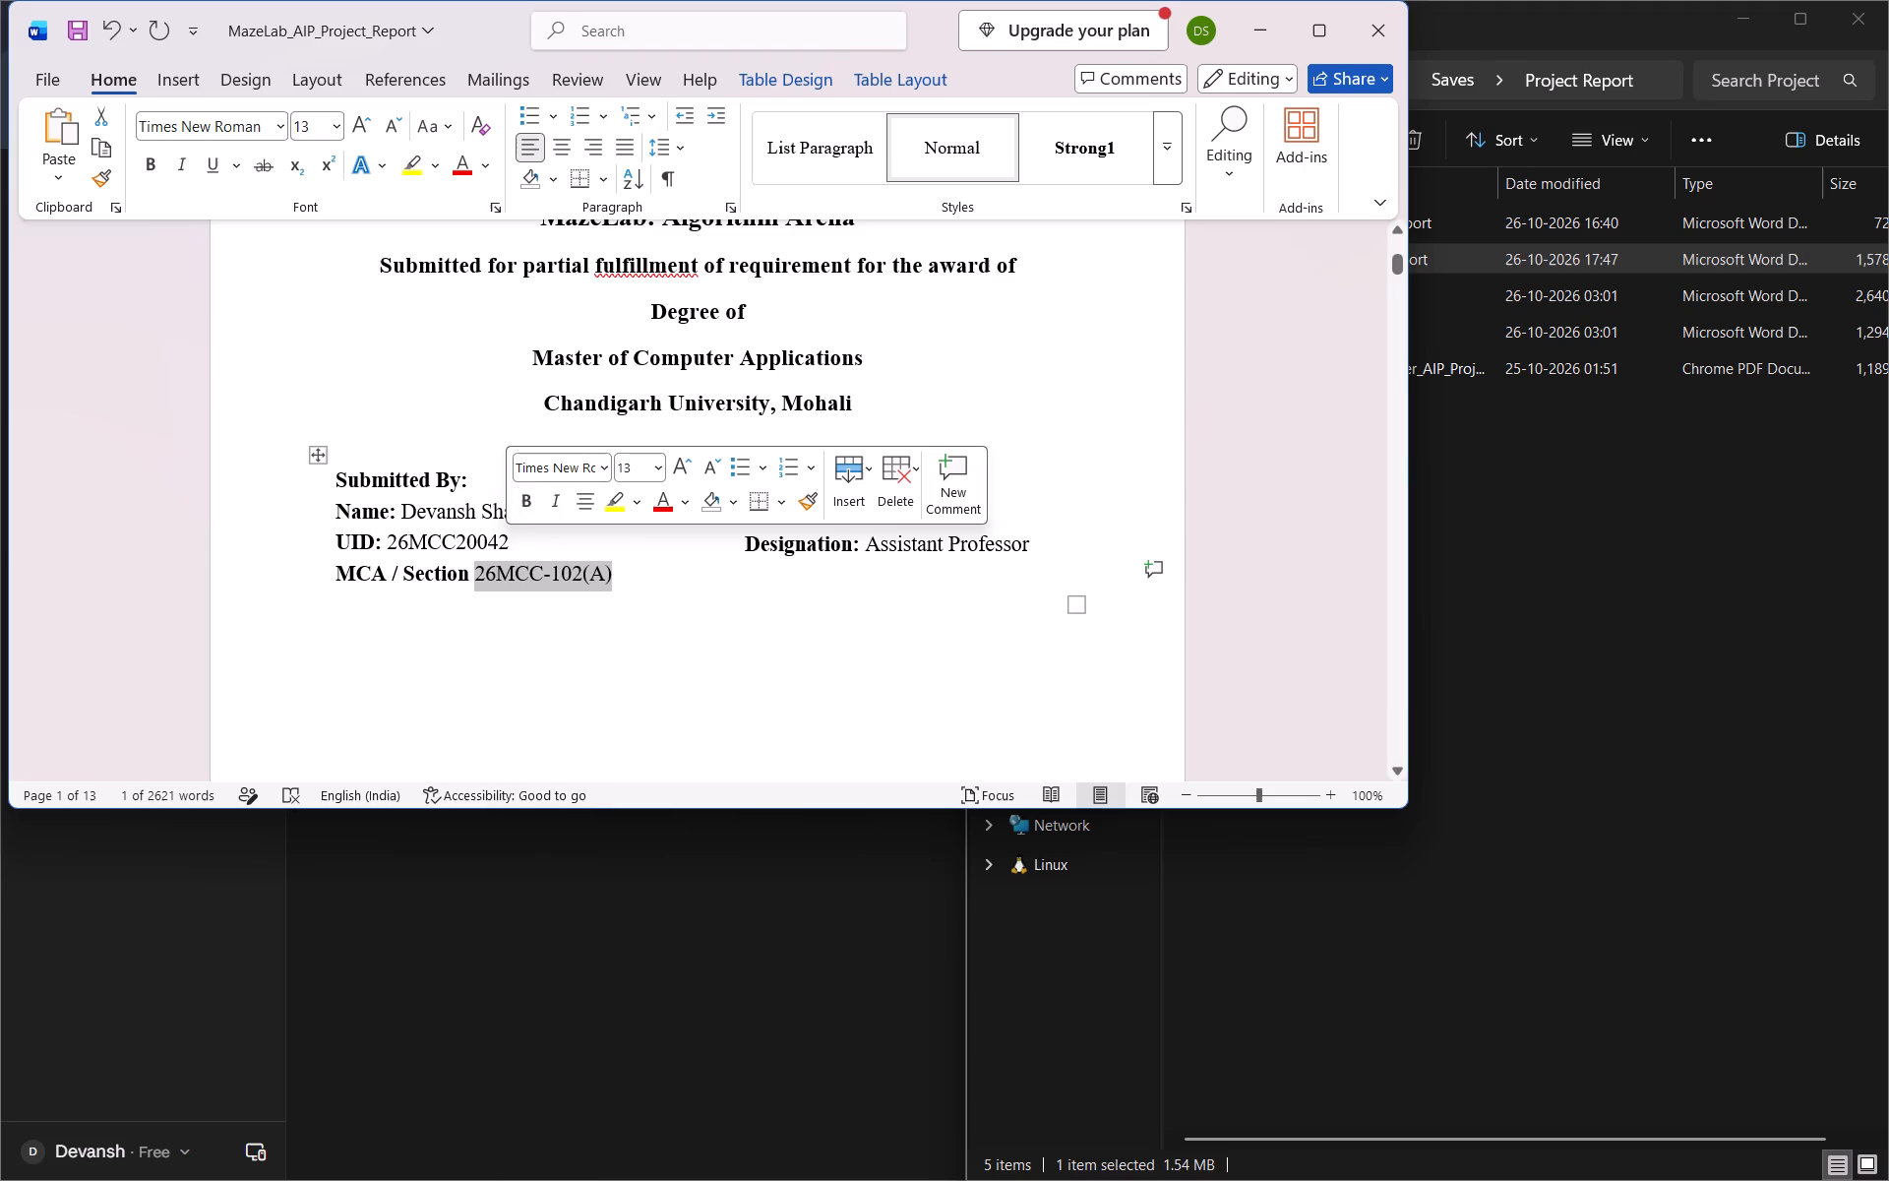
Add a colon after the "MCA / Section" label under Submitted By.
click(471, 574)
key(shift+colon)
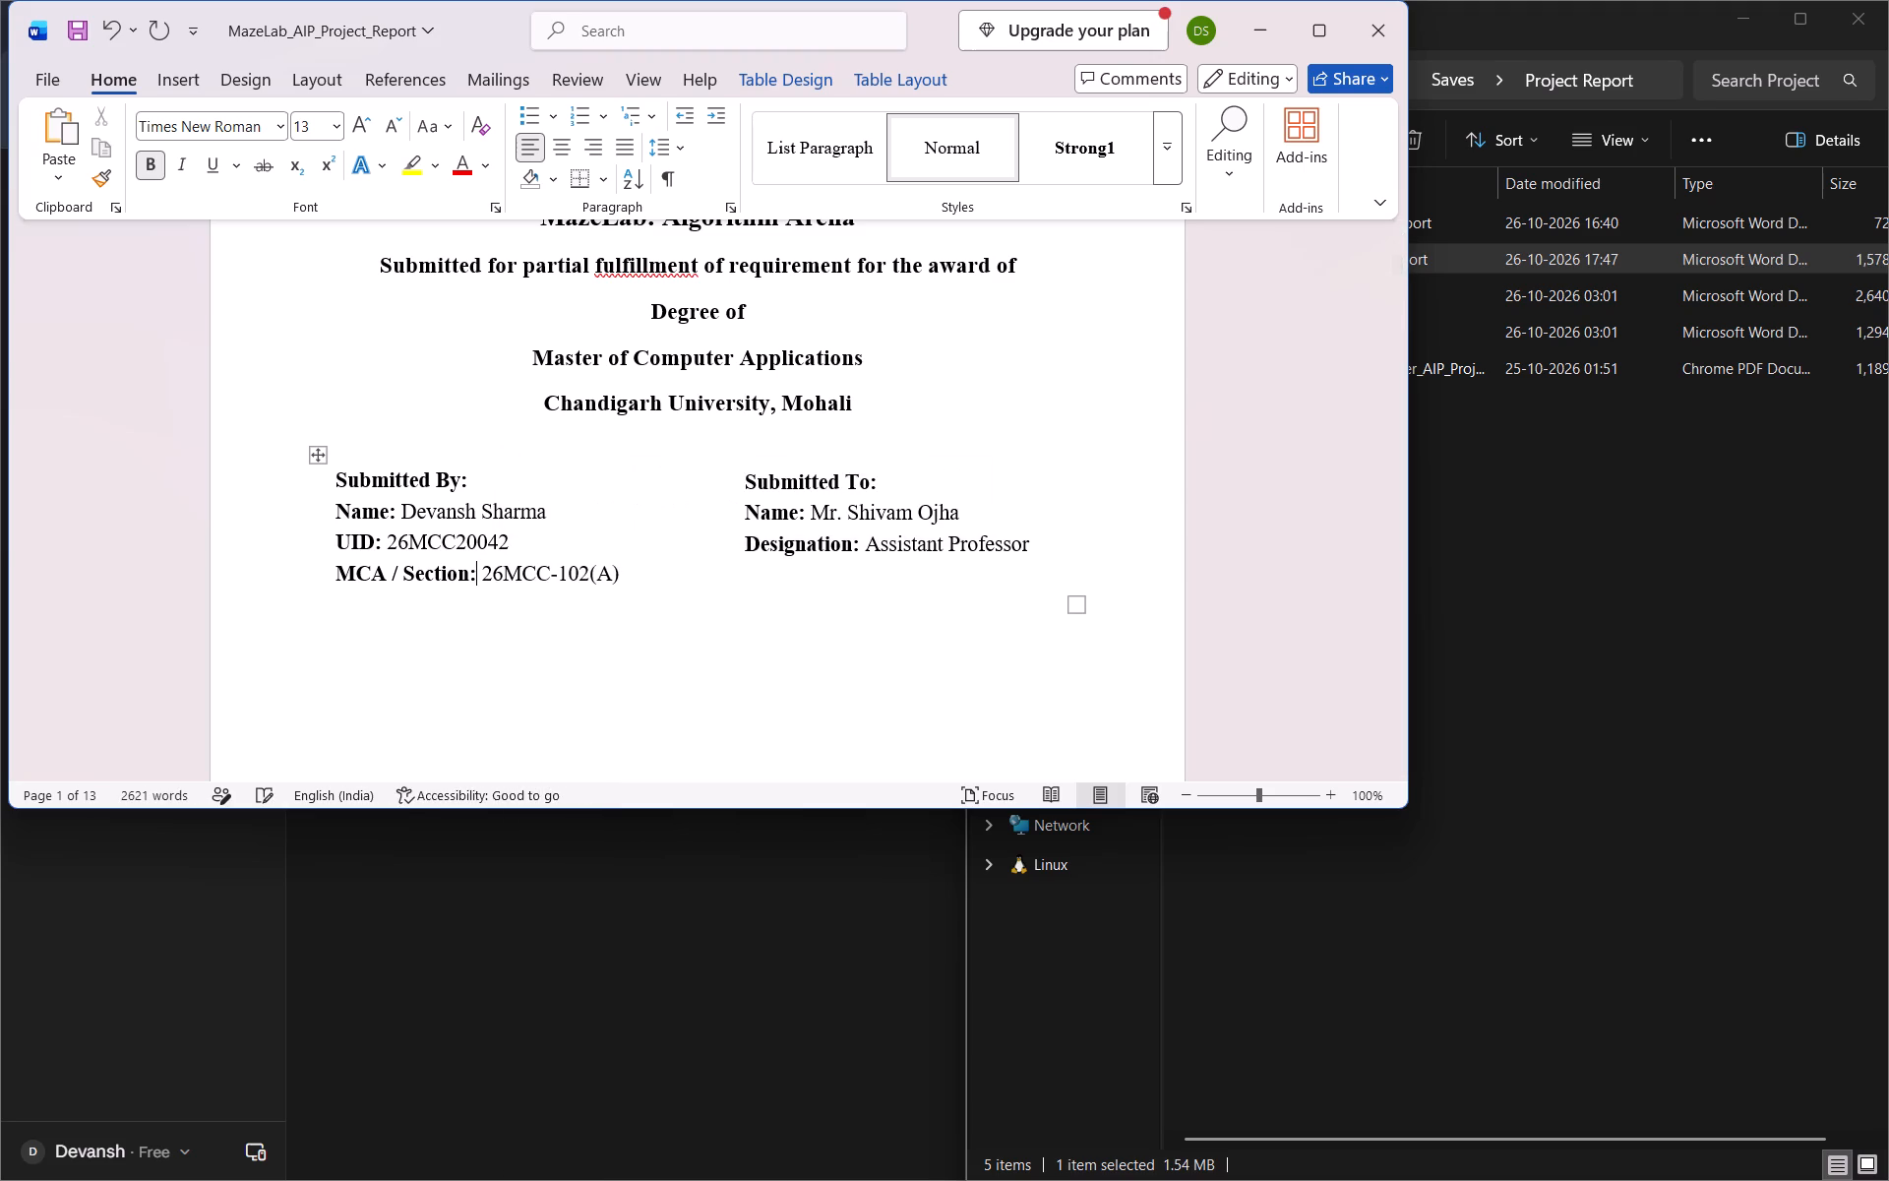
Shorten the "MCA / Section:" label under Submitted By to "Section:".
key(Left)
key(Left)
key(Left)
key(Left)
key(Left)
key(Left)
key(Left)
key(Left)
key(Left)
key(Right)
key(BackSpace)
key(BackSpace)
key(BackSpace)
key(BackSpace)
key(BackSpace)
key(BackSpace)
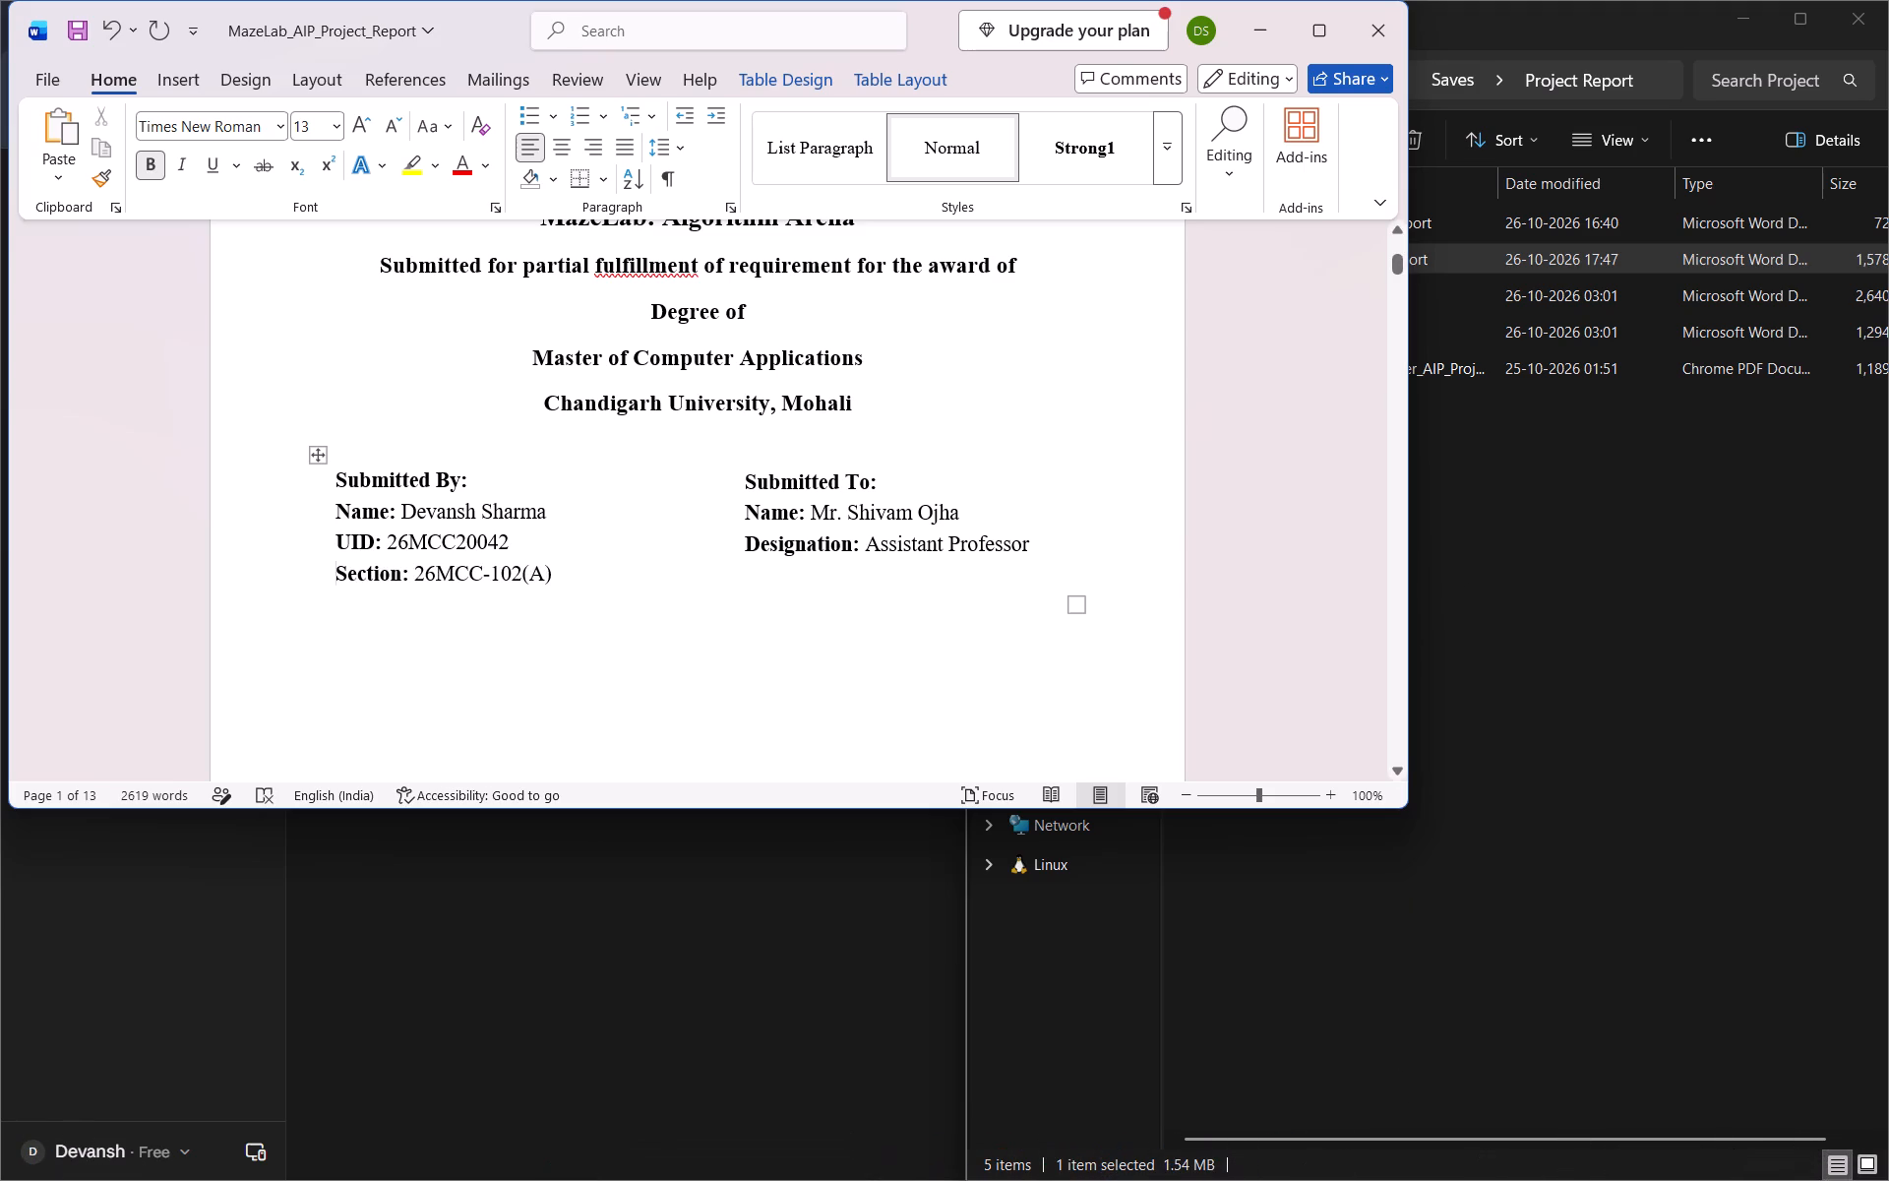
Correct the flagged word "fulfillment" on the cover page to the suggested spelling "fulfilment".
click(661, 266)
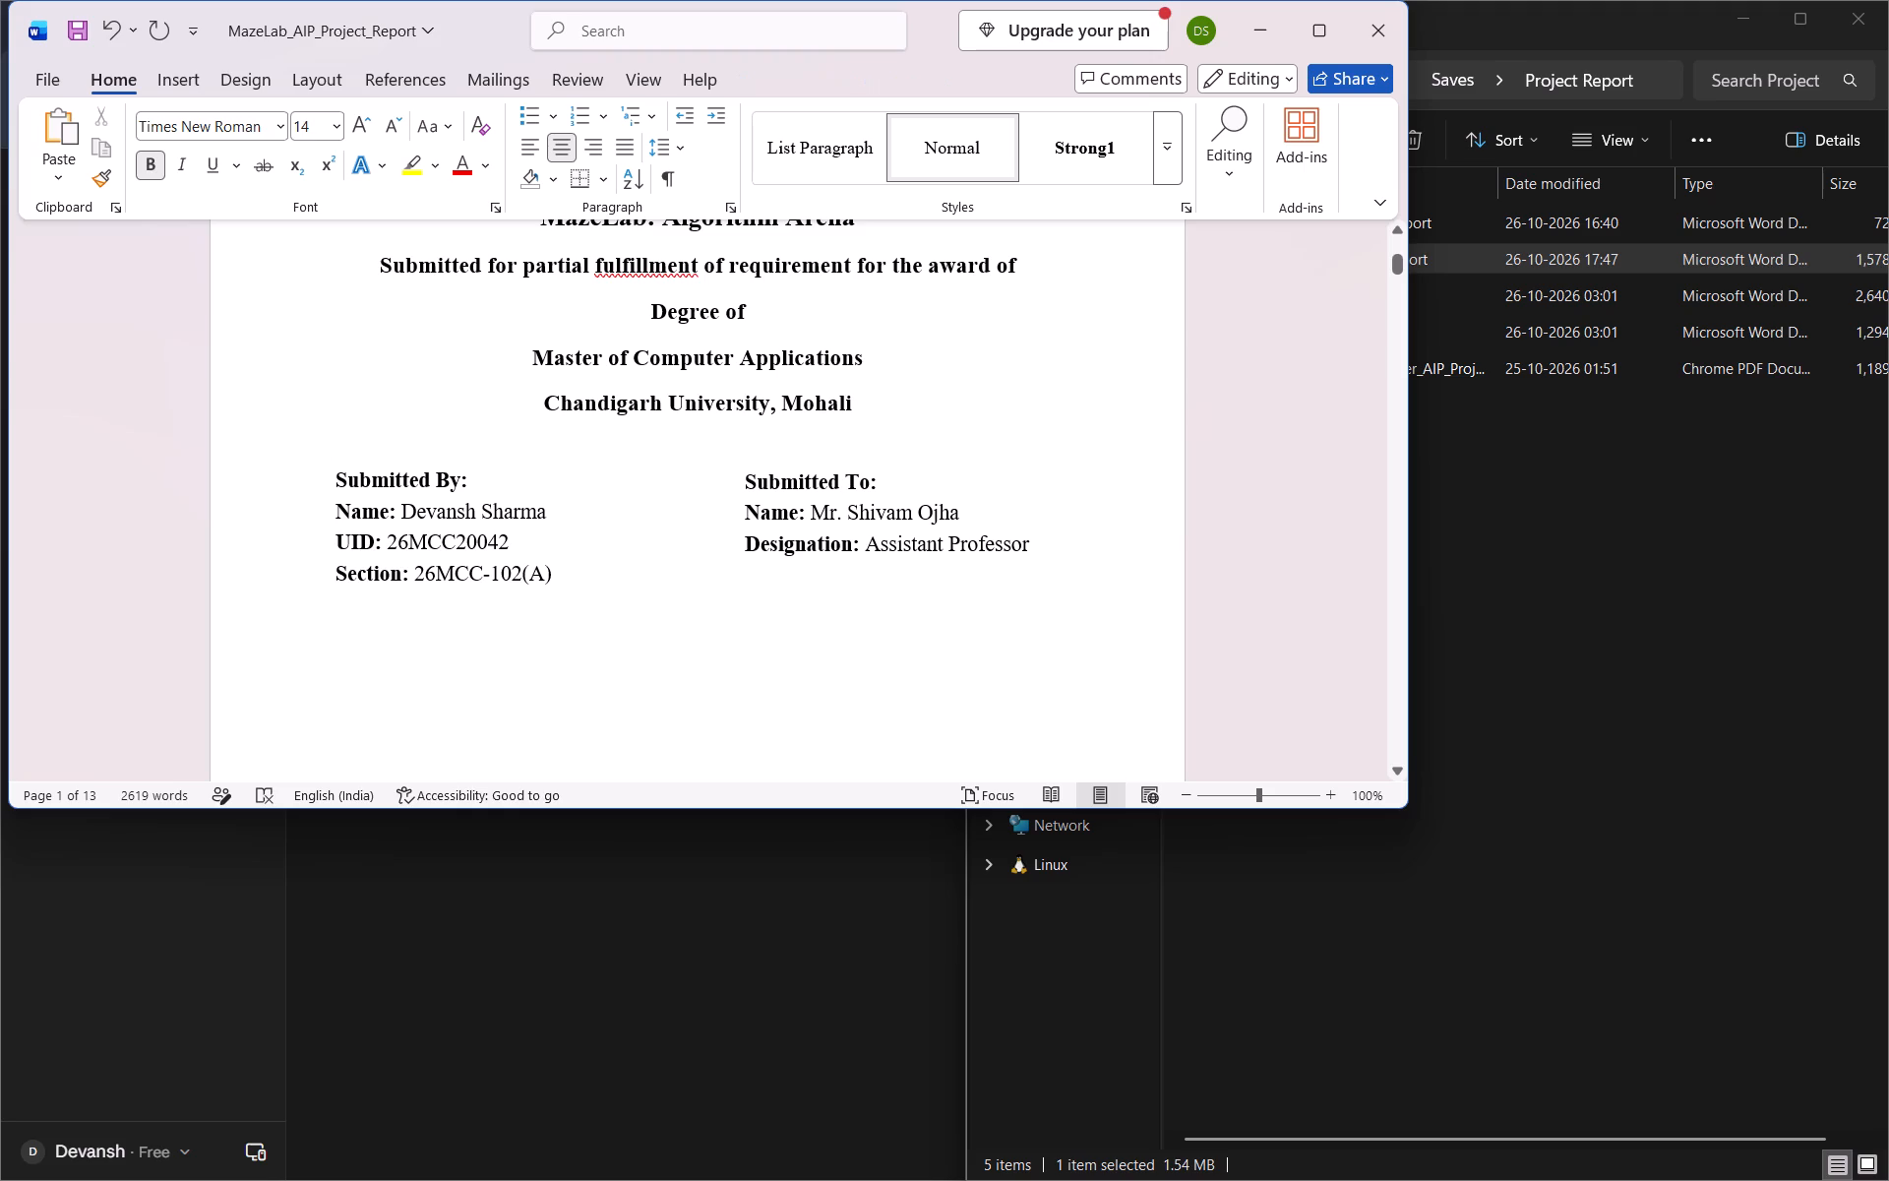
double_click(661, 266)
right_click(661, 266)
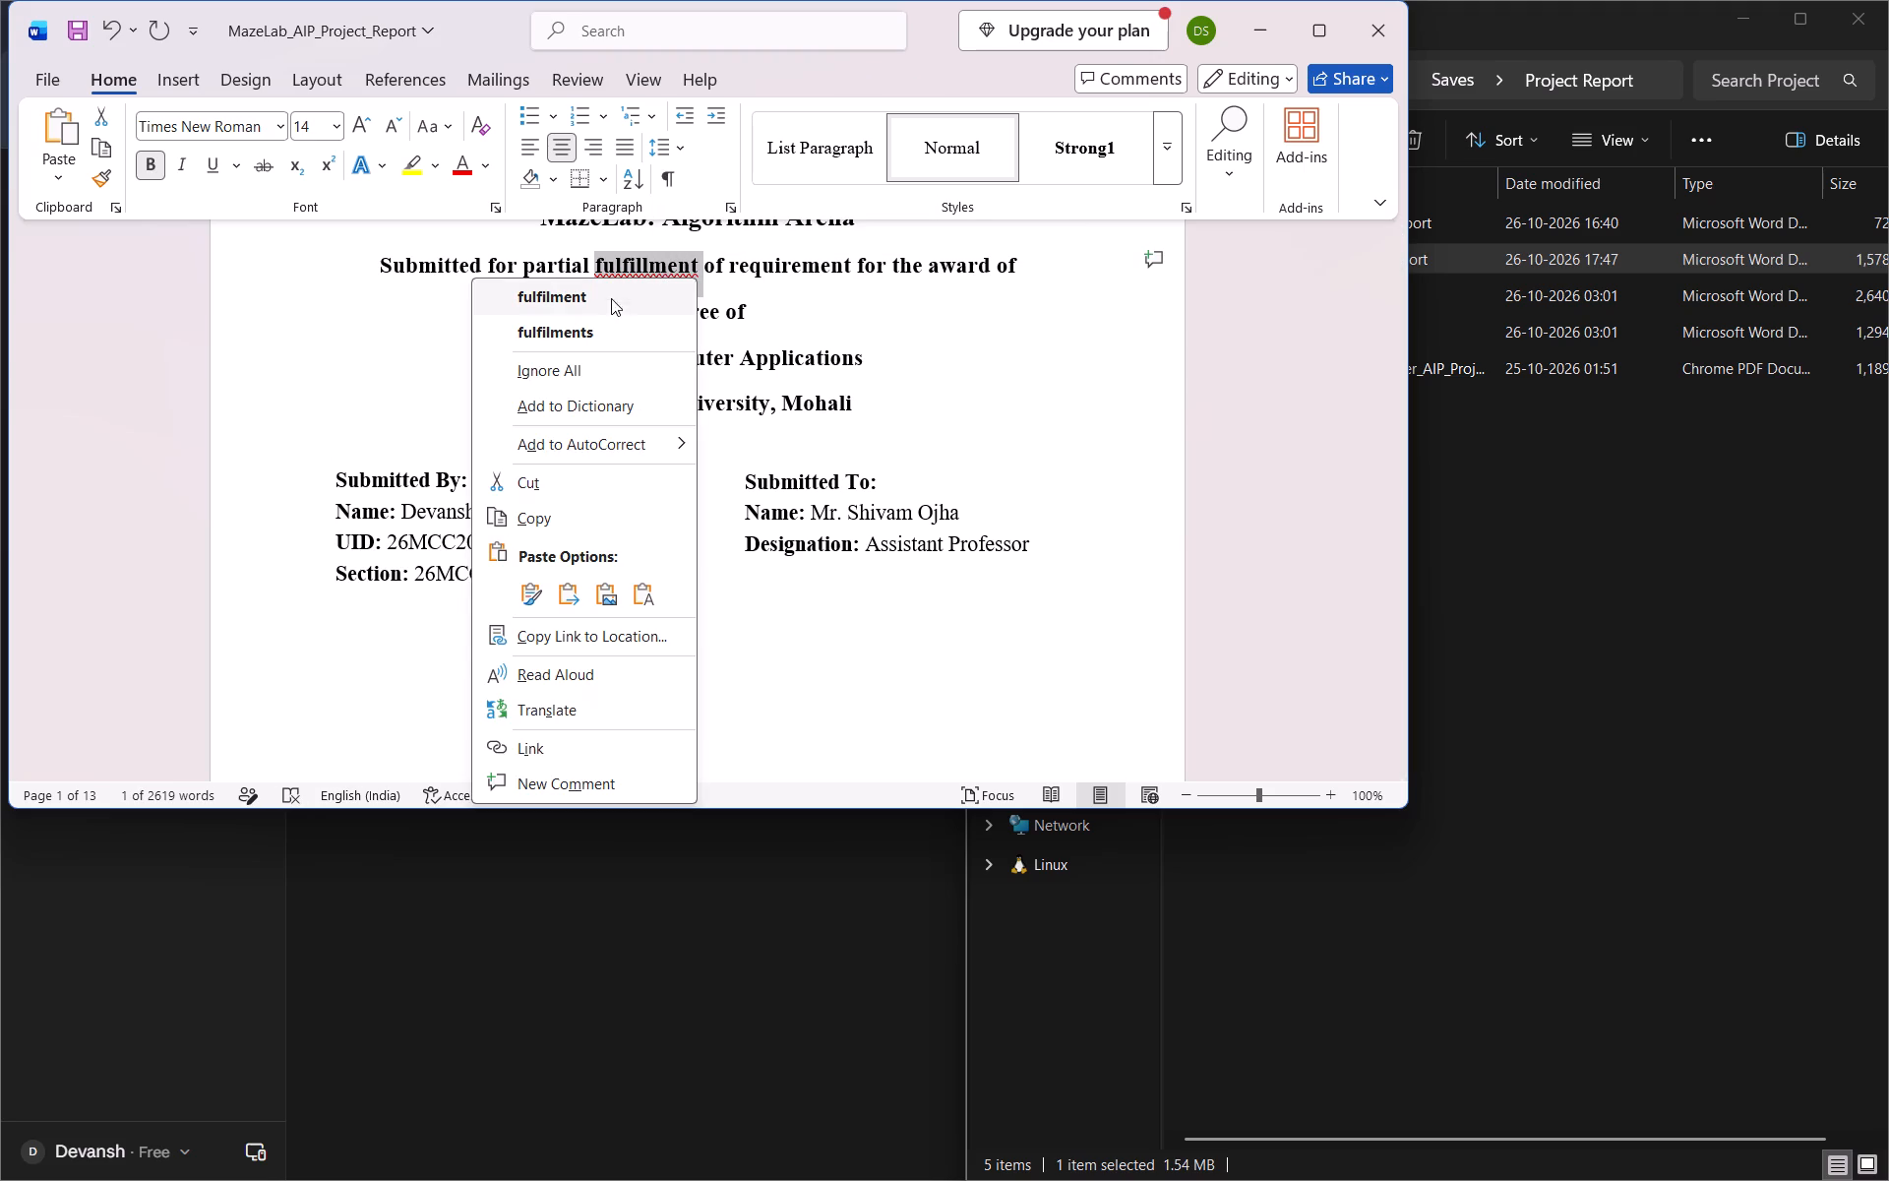
click(605, 288)
Change "MazeLab" in the cover page's project title to "Maze Game", keeping ": Algorithm Arena".
scroll(607, 302, up, 1)
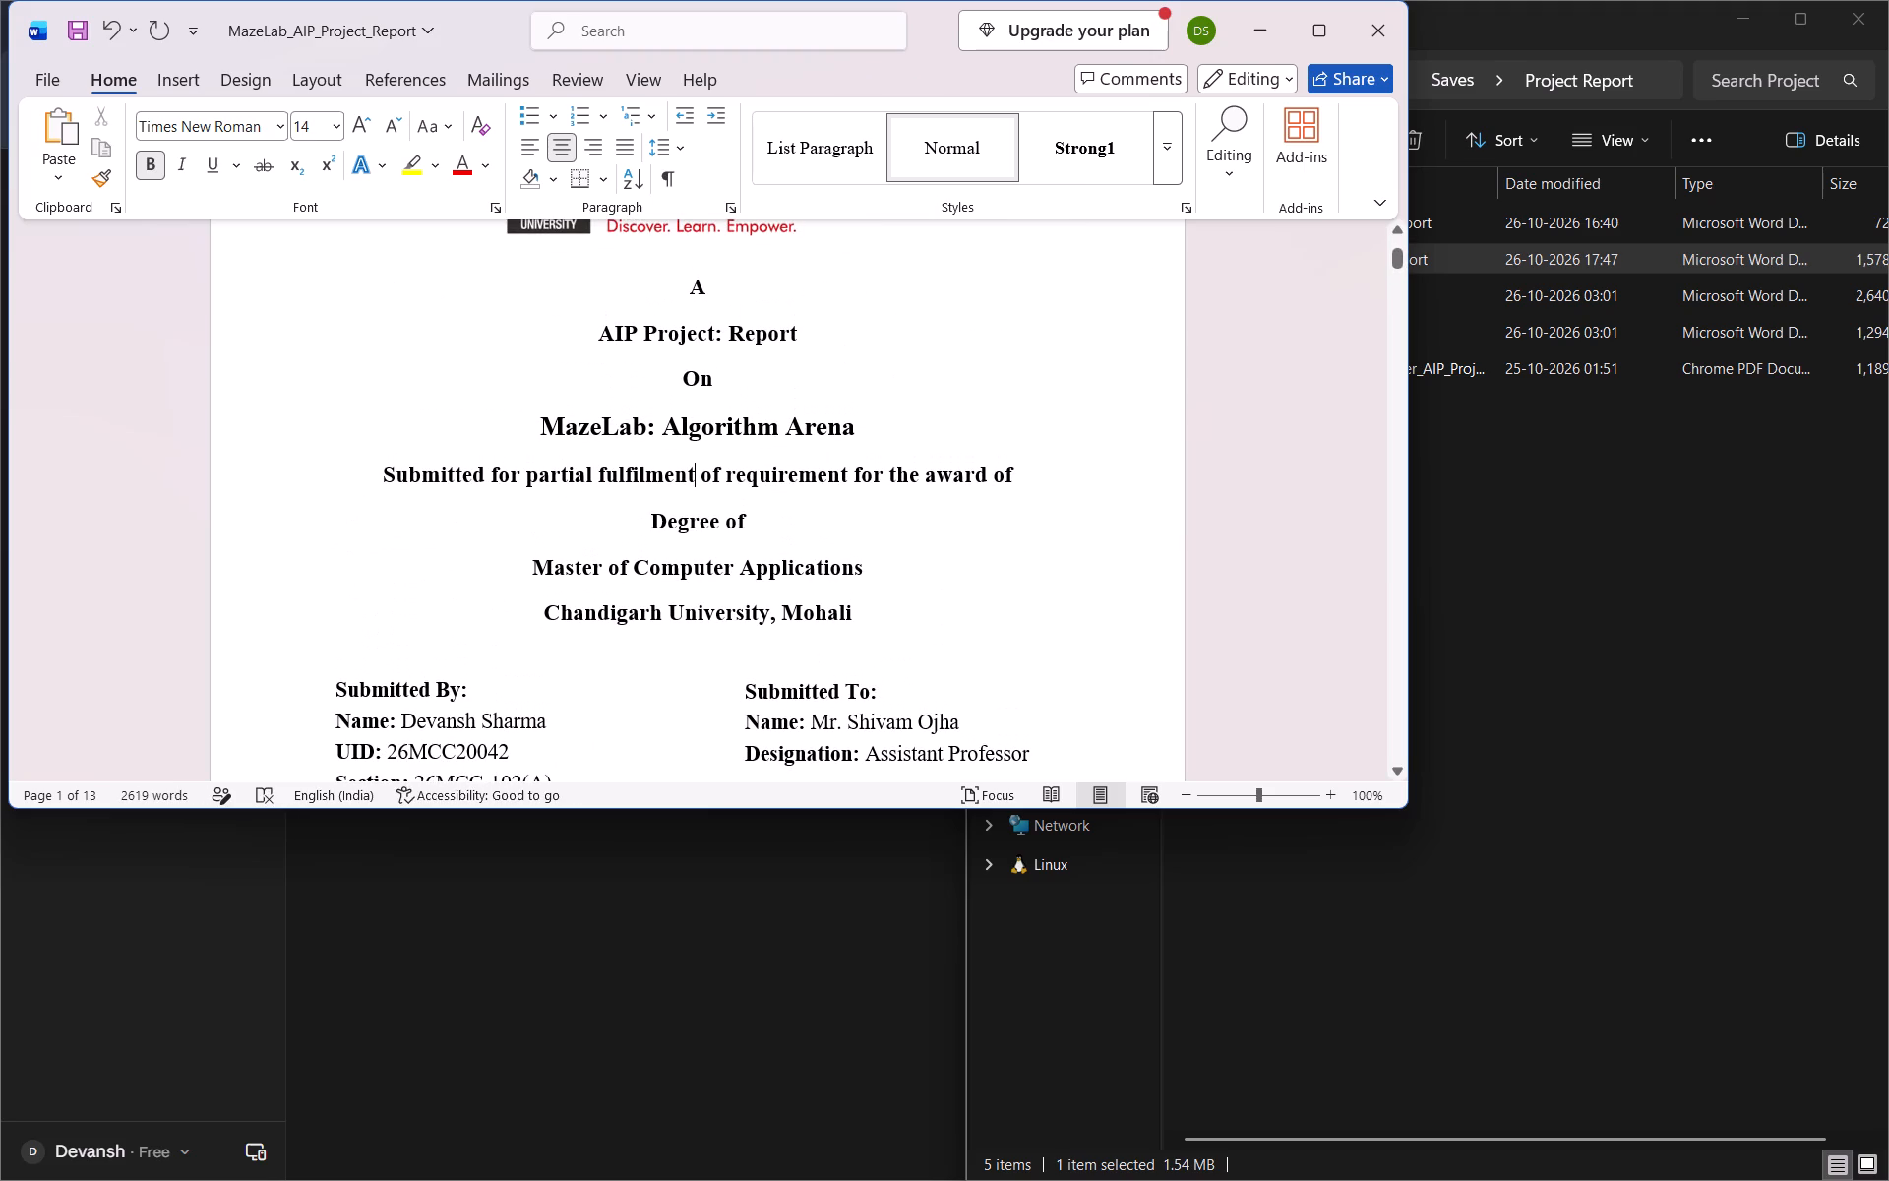
scroll(668, 431, up, 1)
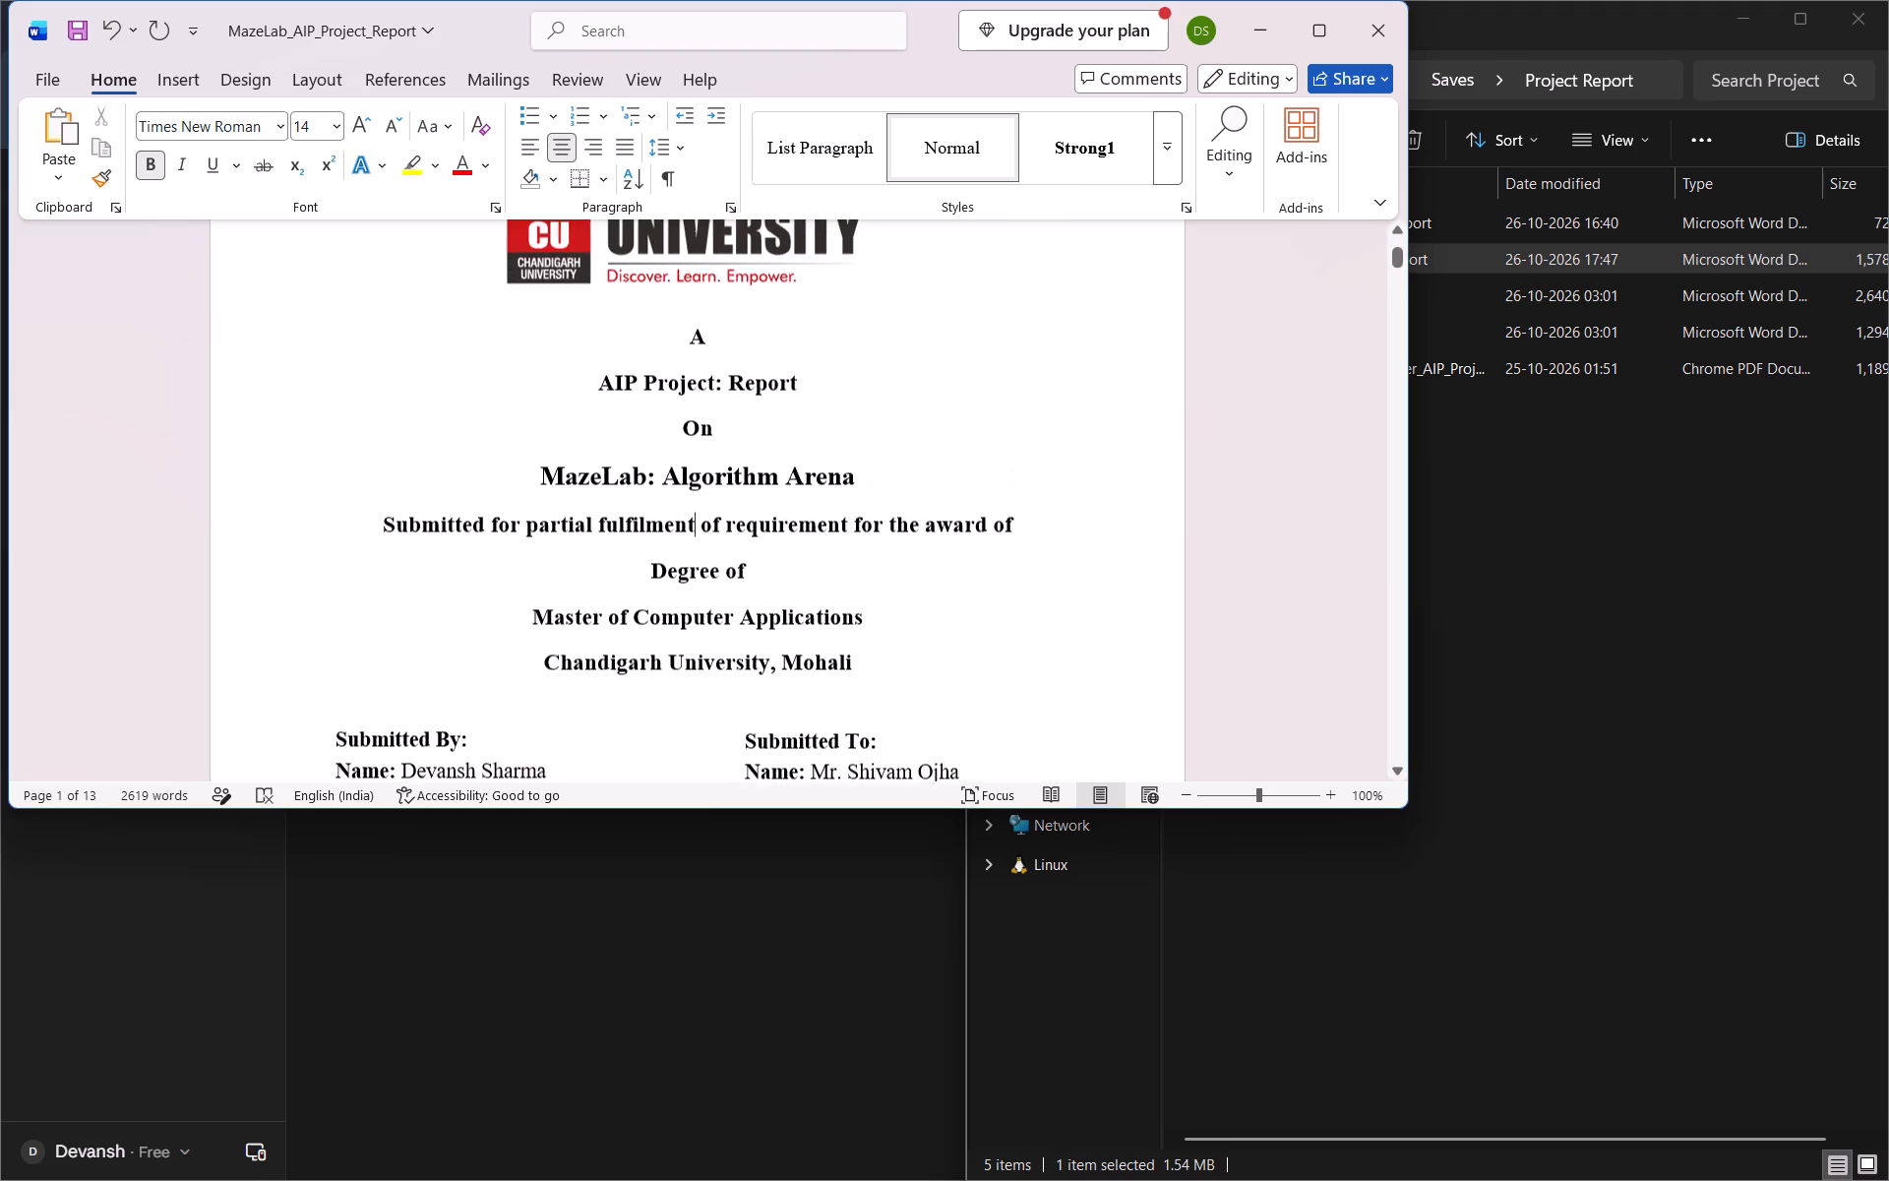
click(610, 483)
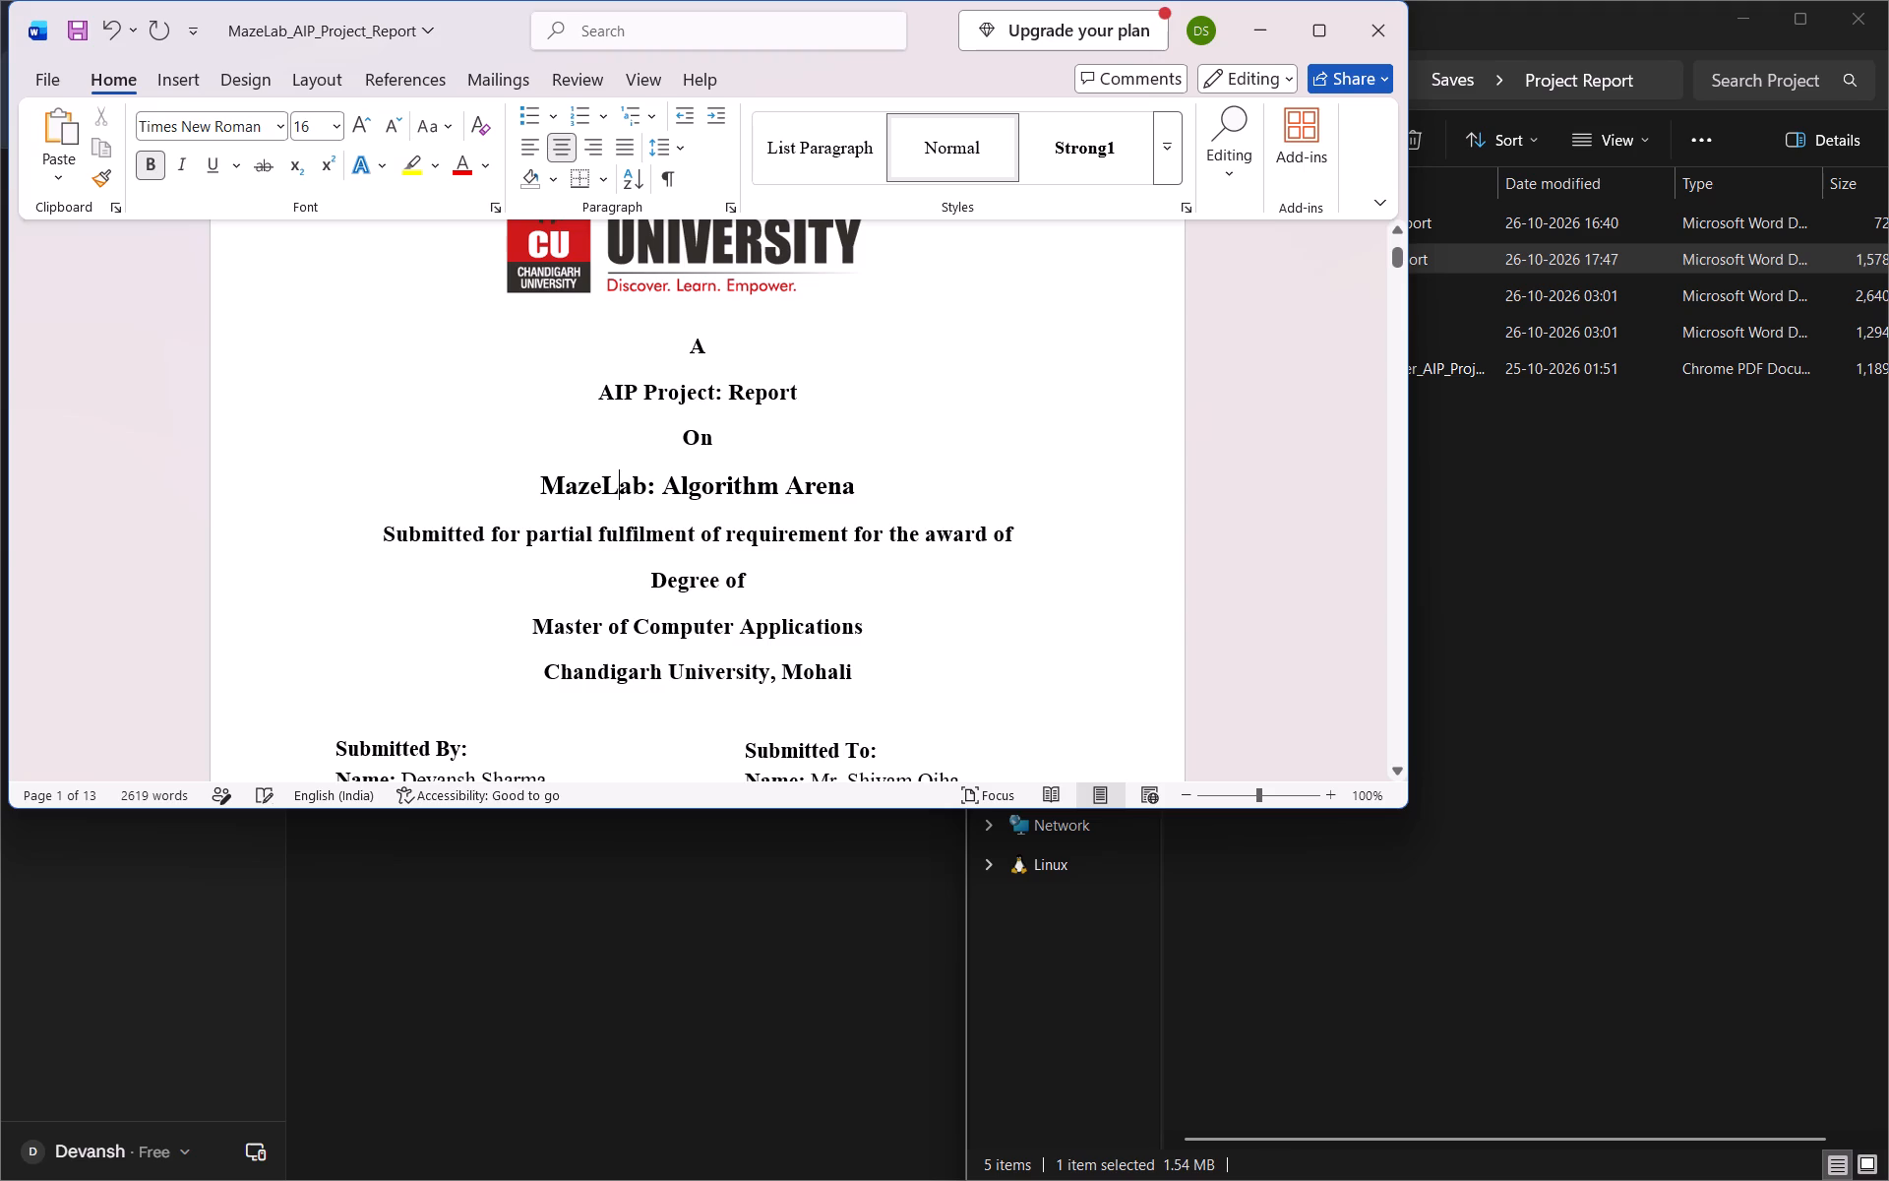
key(Right)
key(Right)
key(BackSpace)
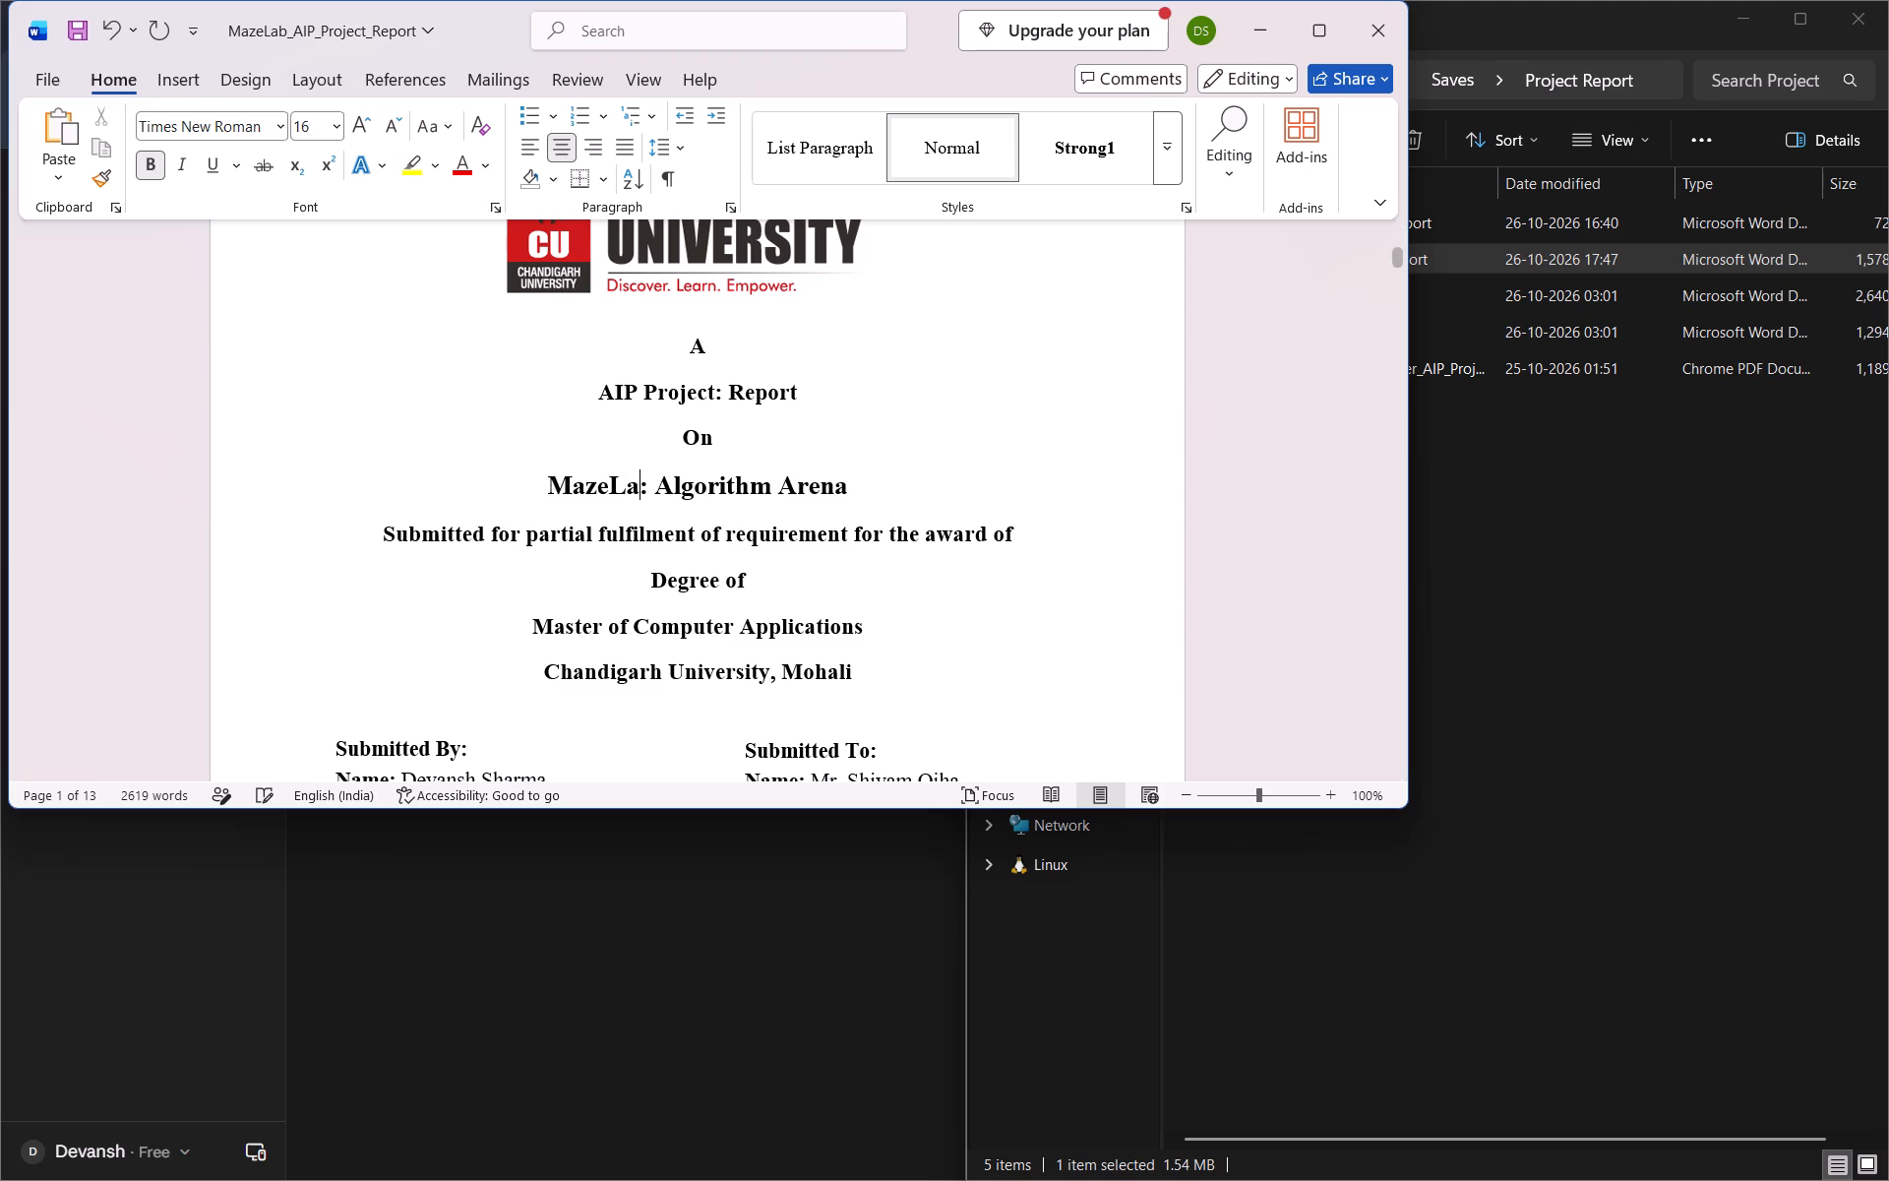
key(BackSpace)
key(BackSpace)
key(space)
text(Game)
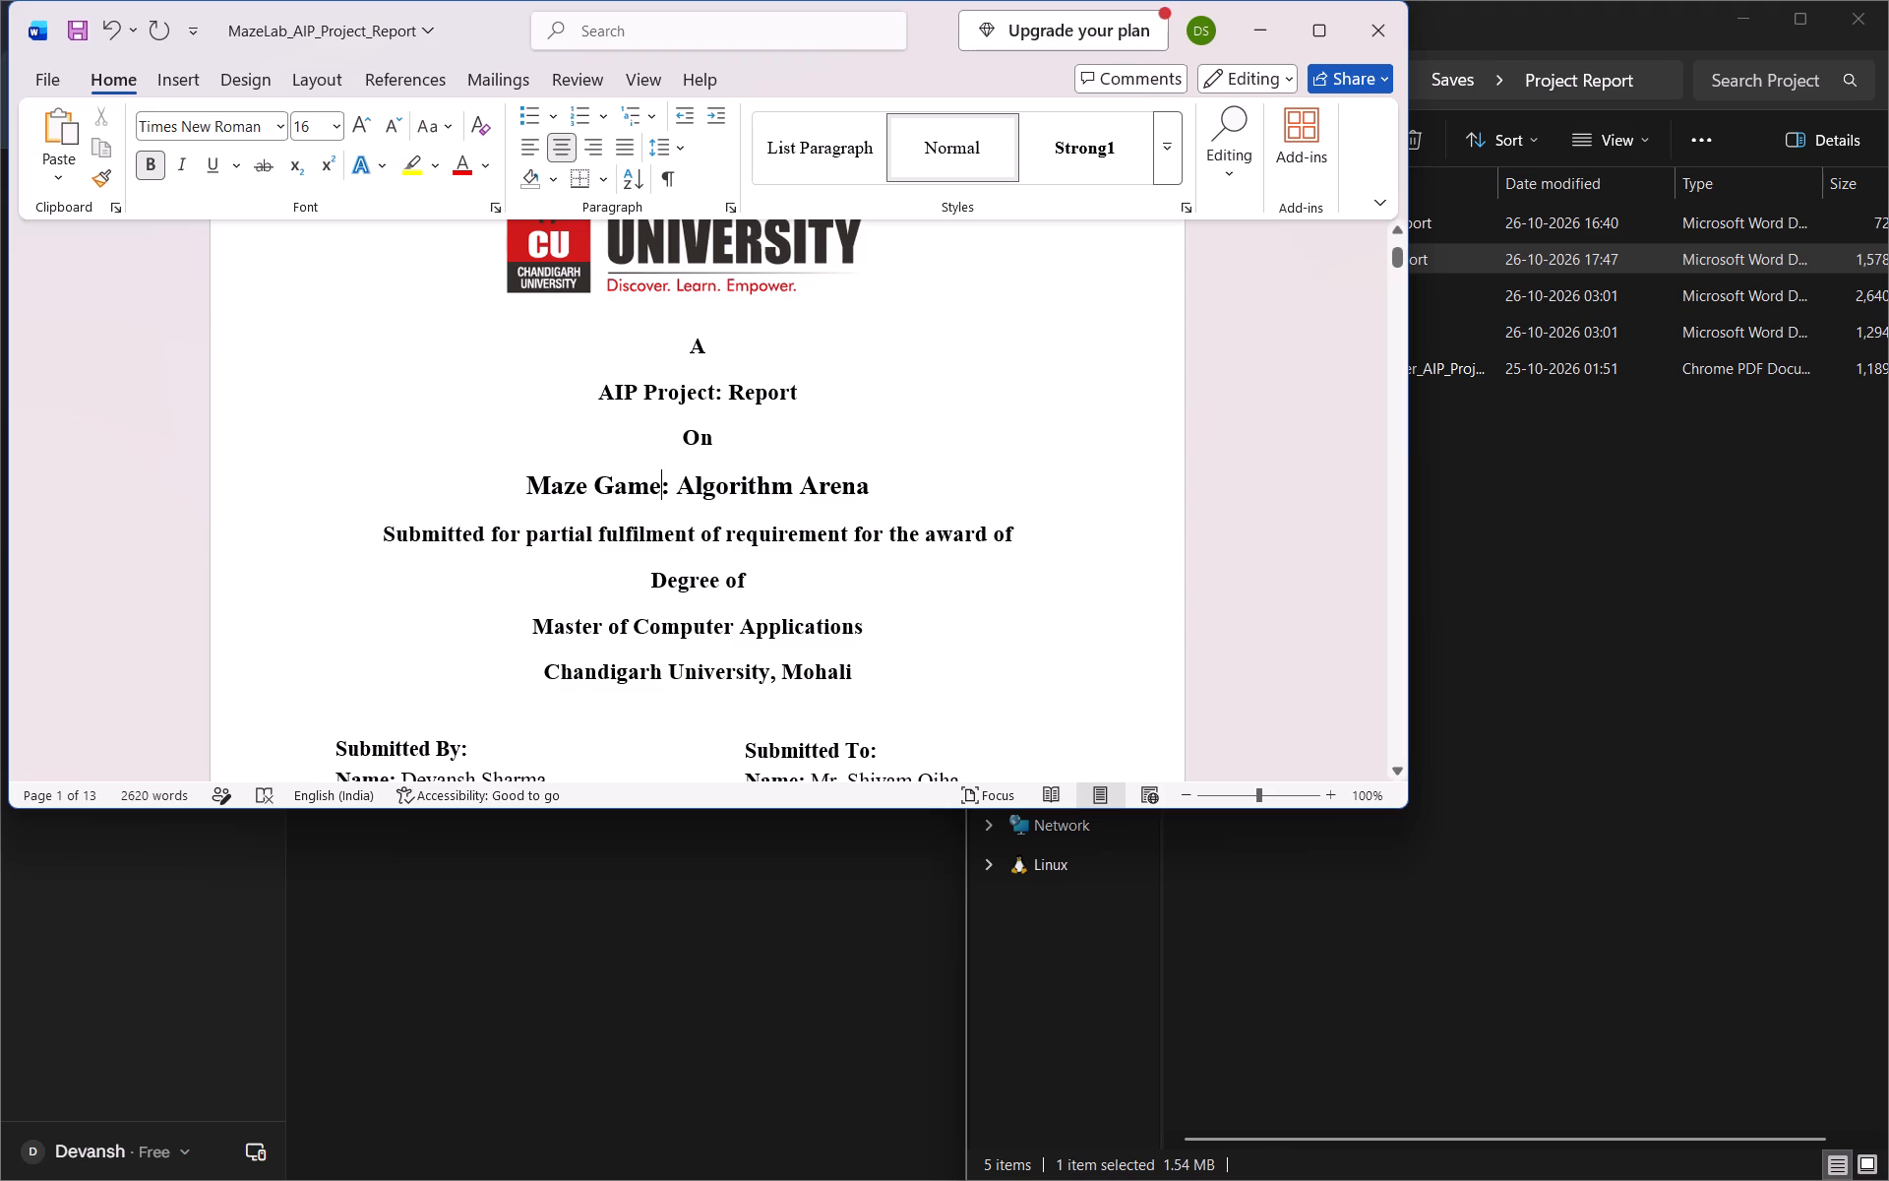
Review the AIP report's cover, certificate, declaration and acknowledgement pages.
scroll(729, 578, up, 1)
scroll(729, 578, down, 1)
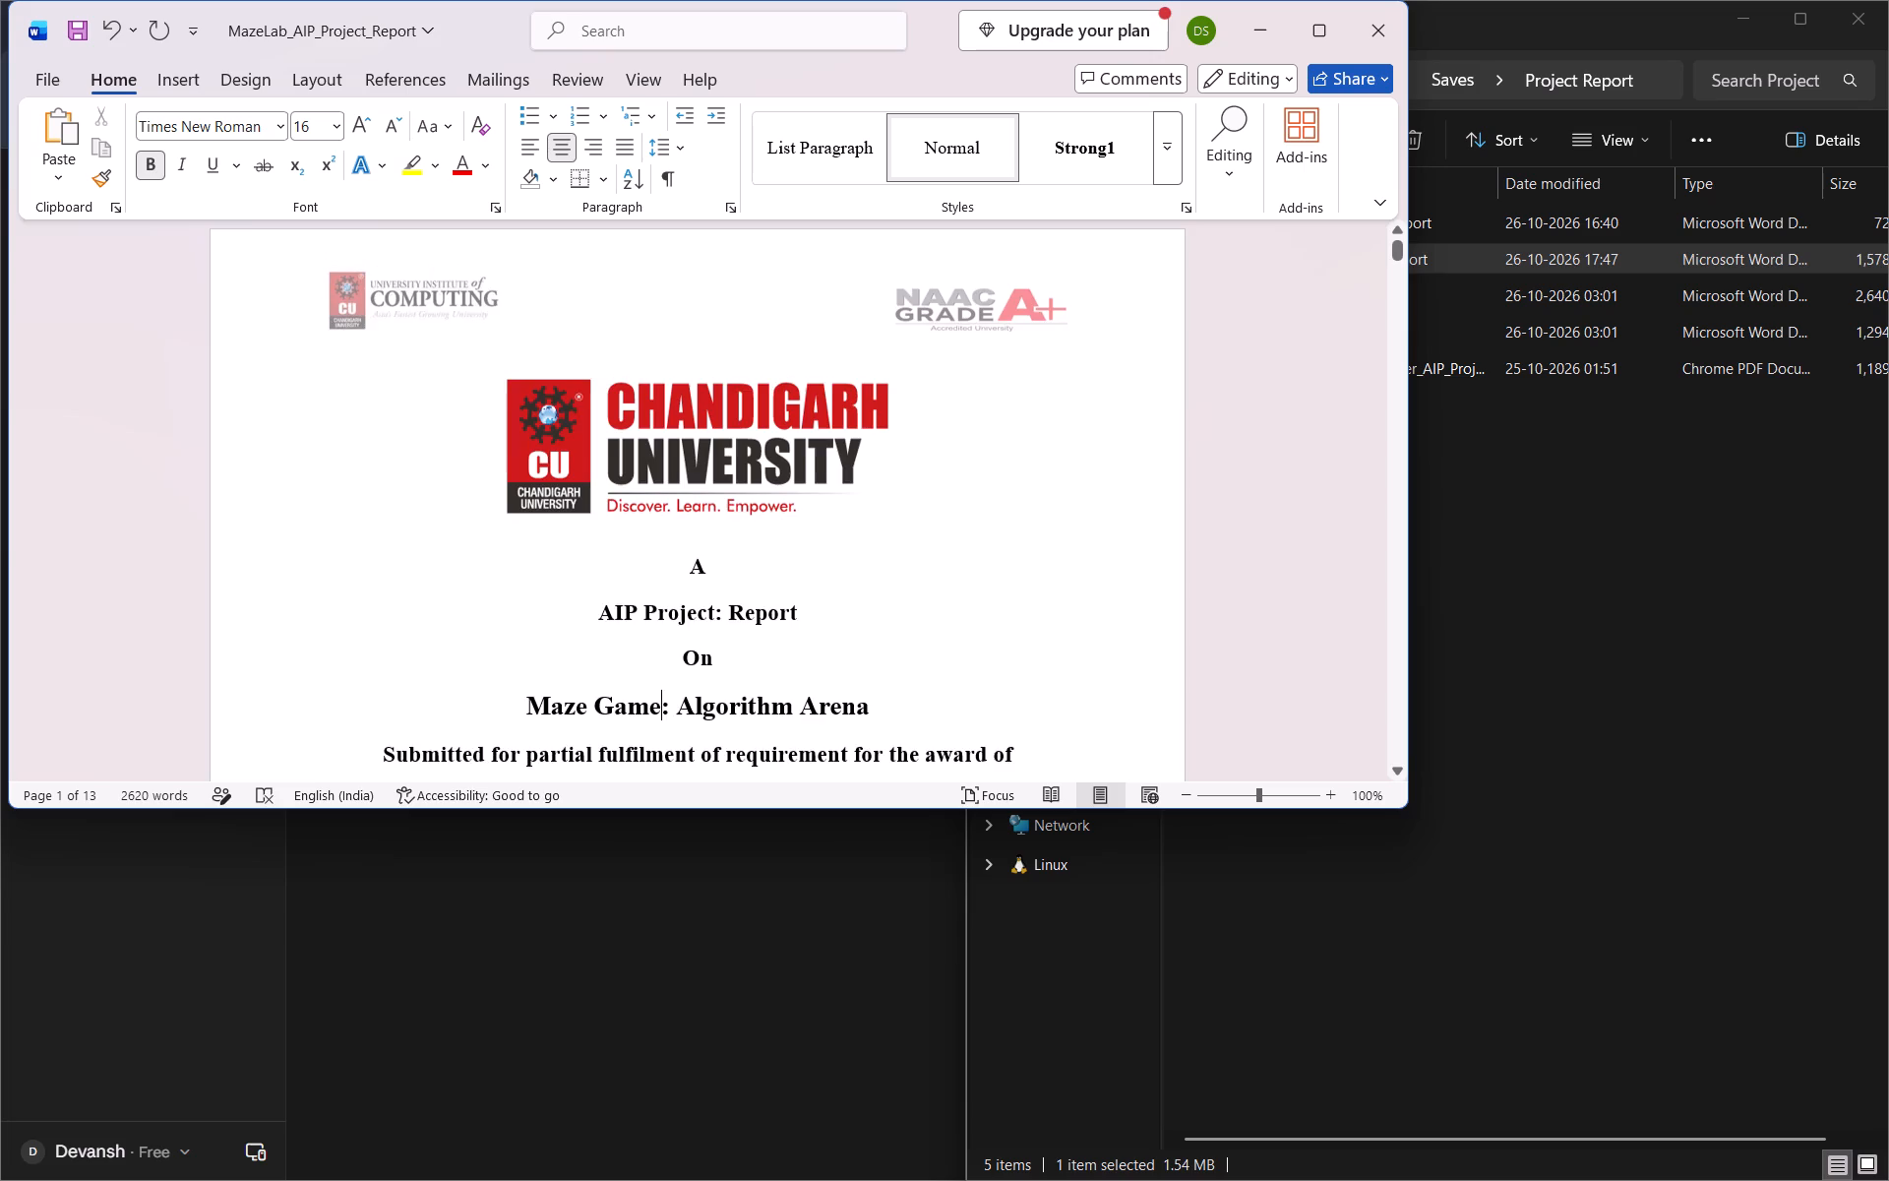
scroll(729, 578, down, 7)
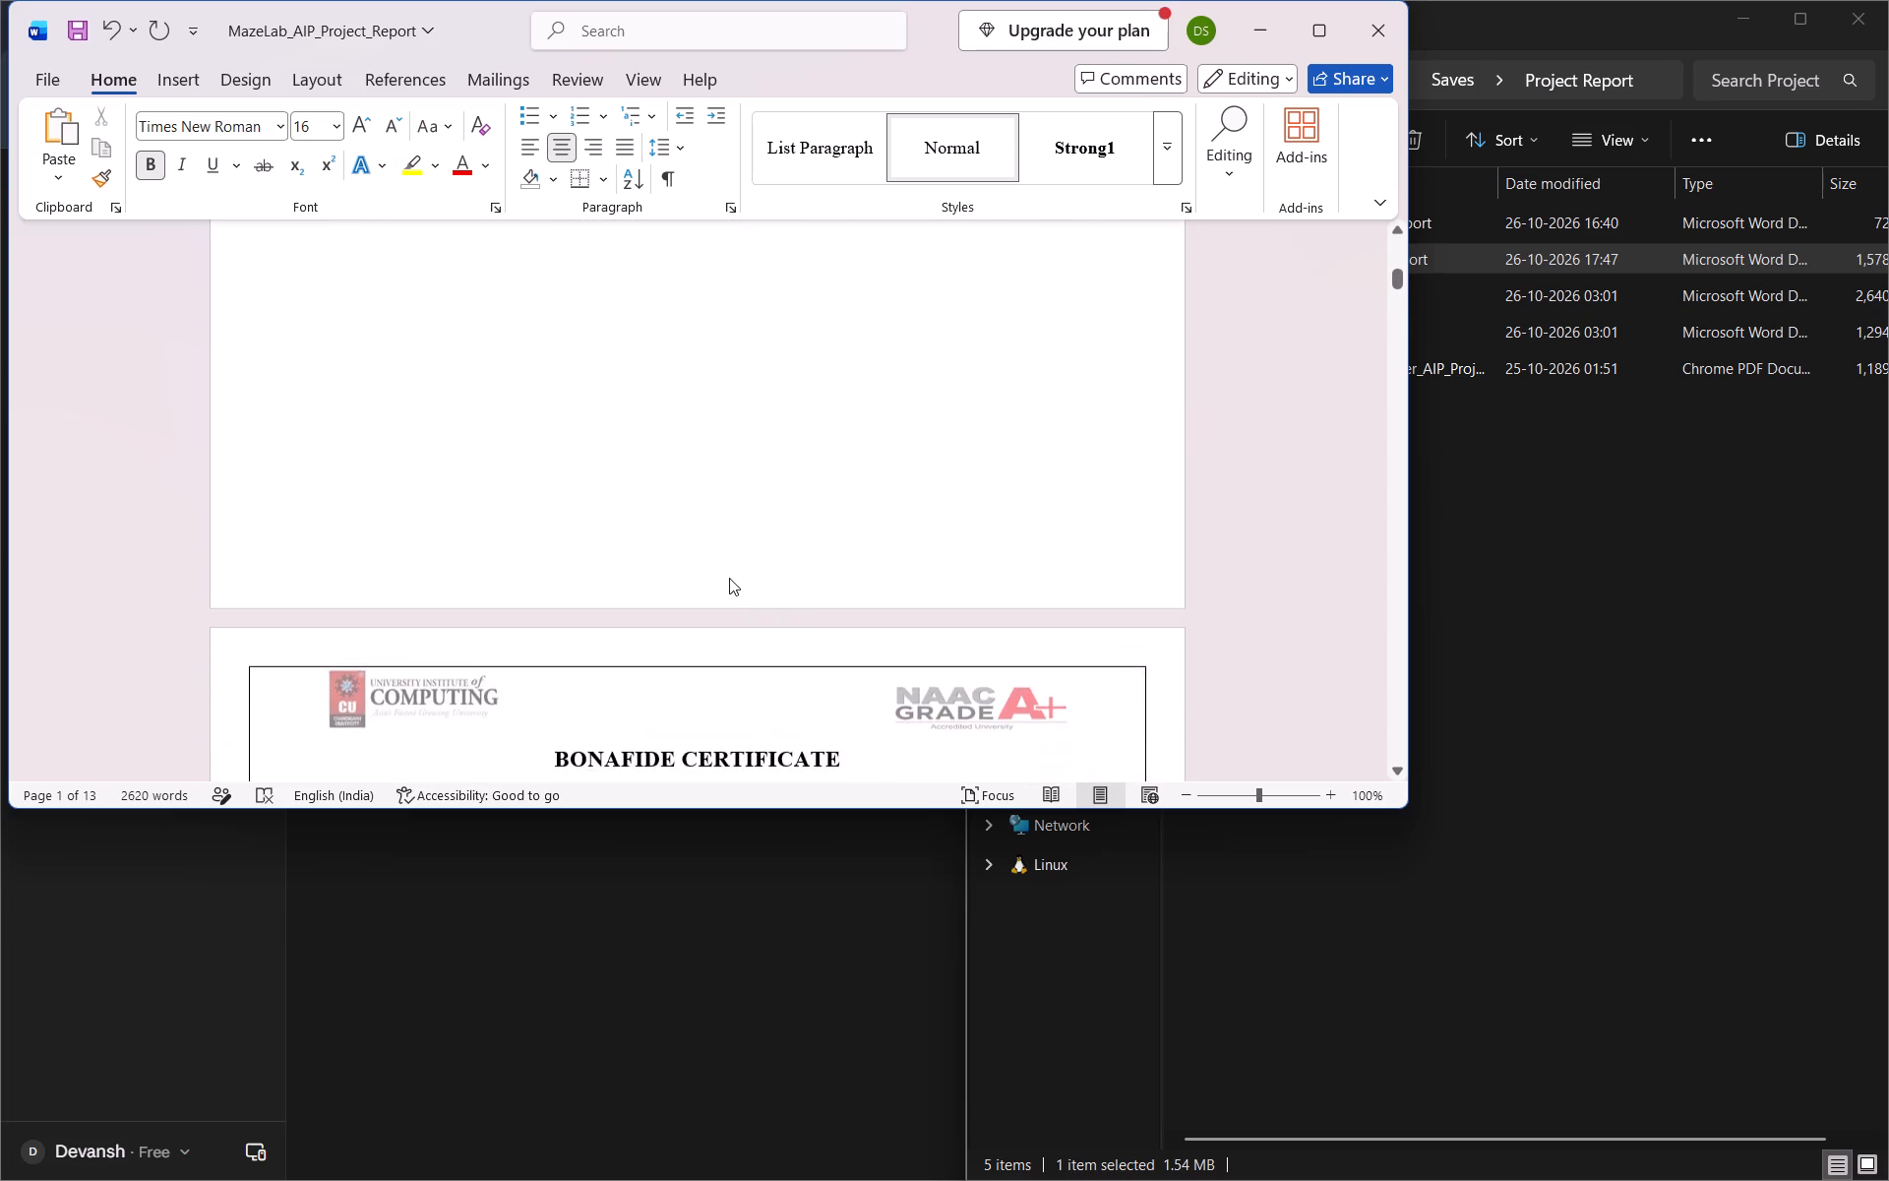
scroll(729, 578, down, 8)
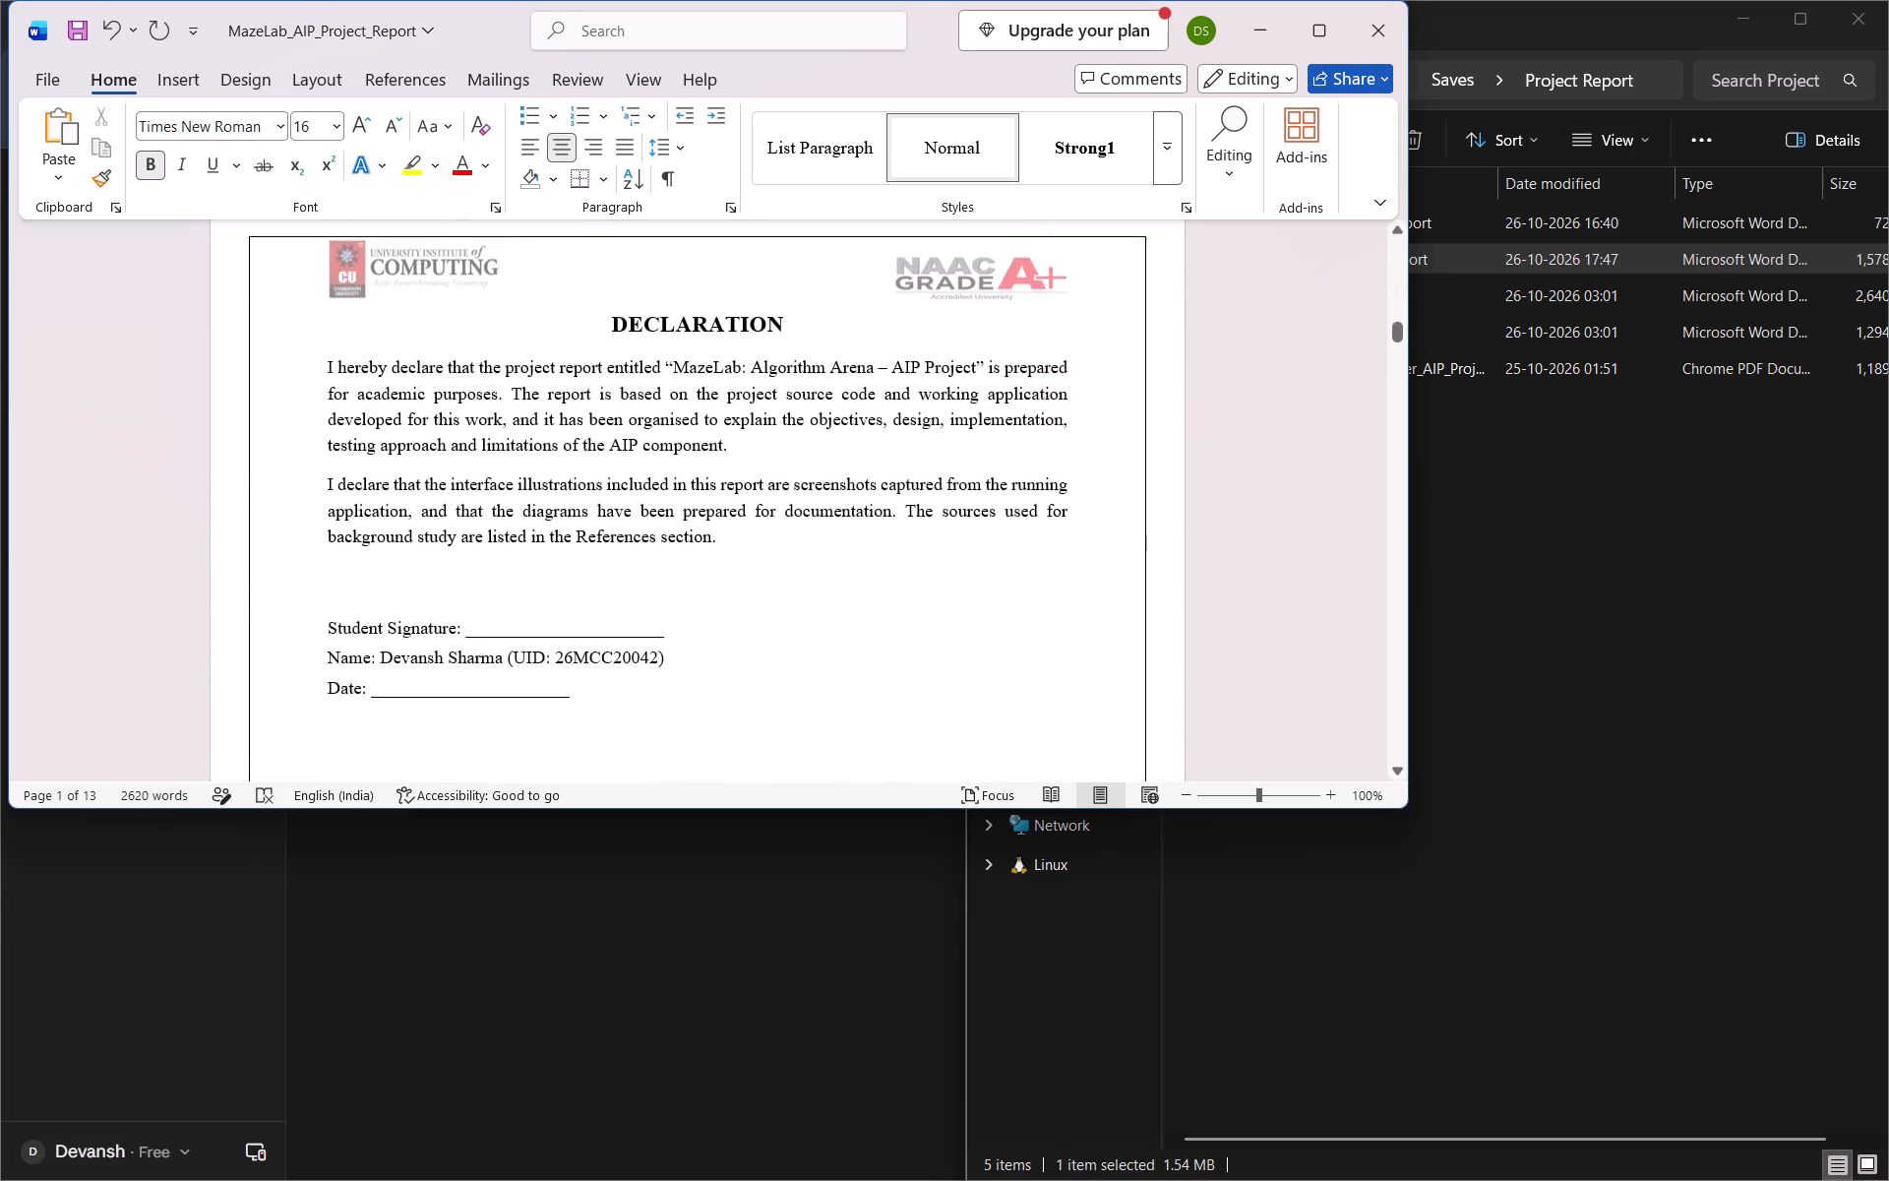
scroll(729, 578, down, 4)
scroll(729, 578, up, 1)
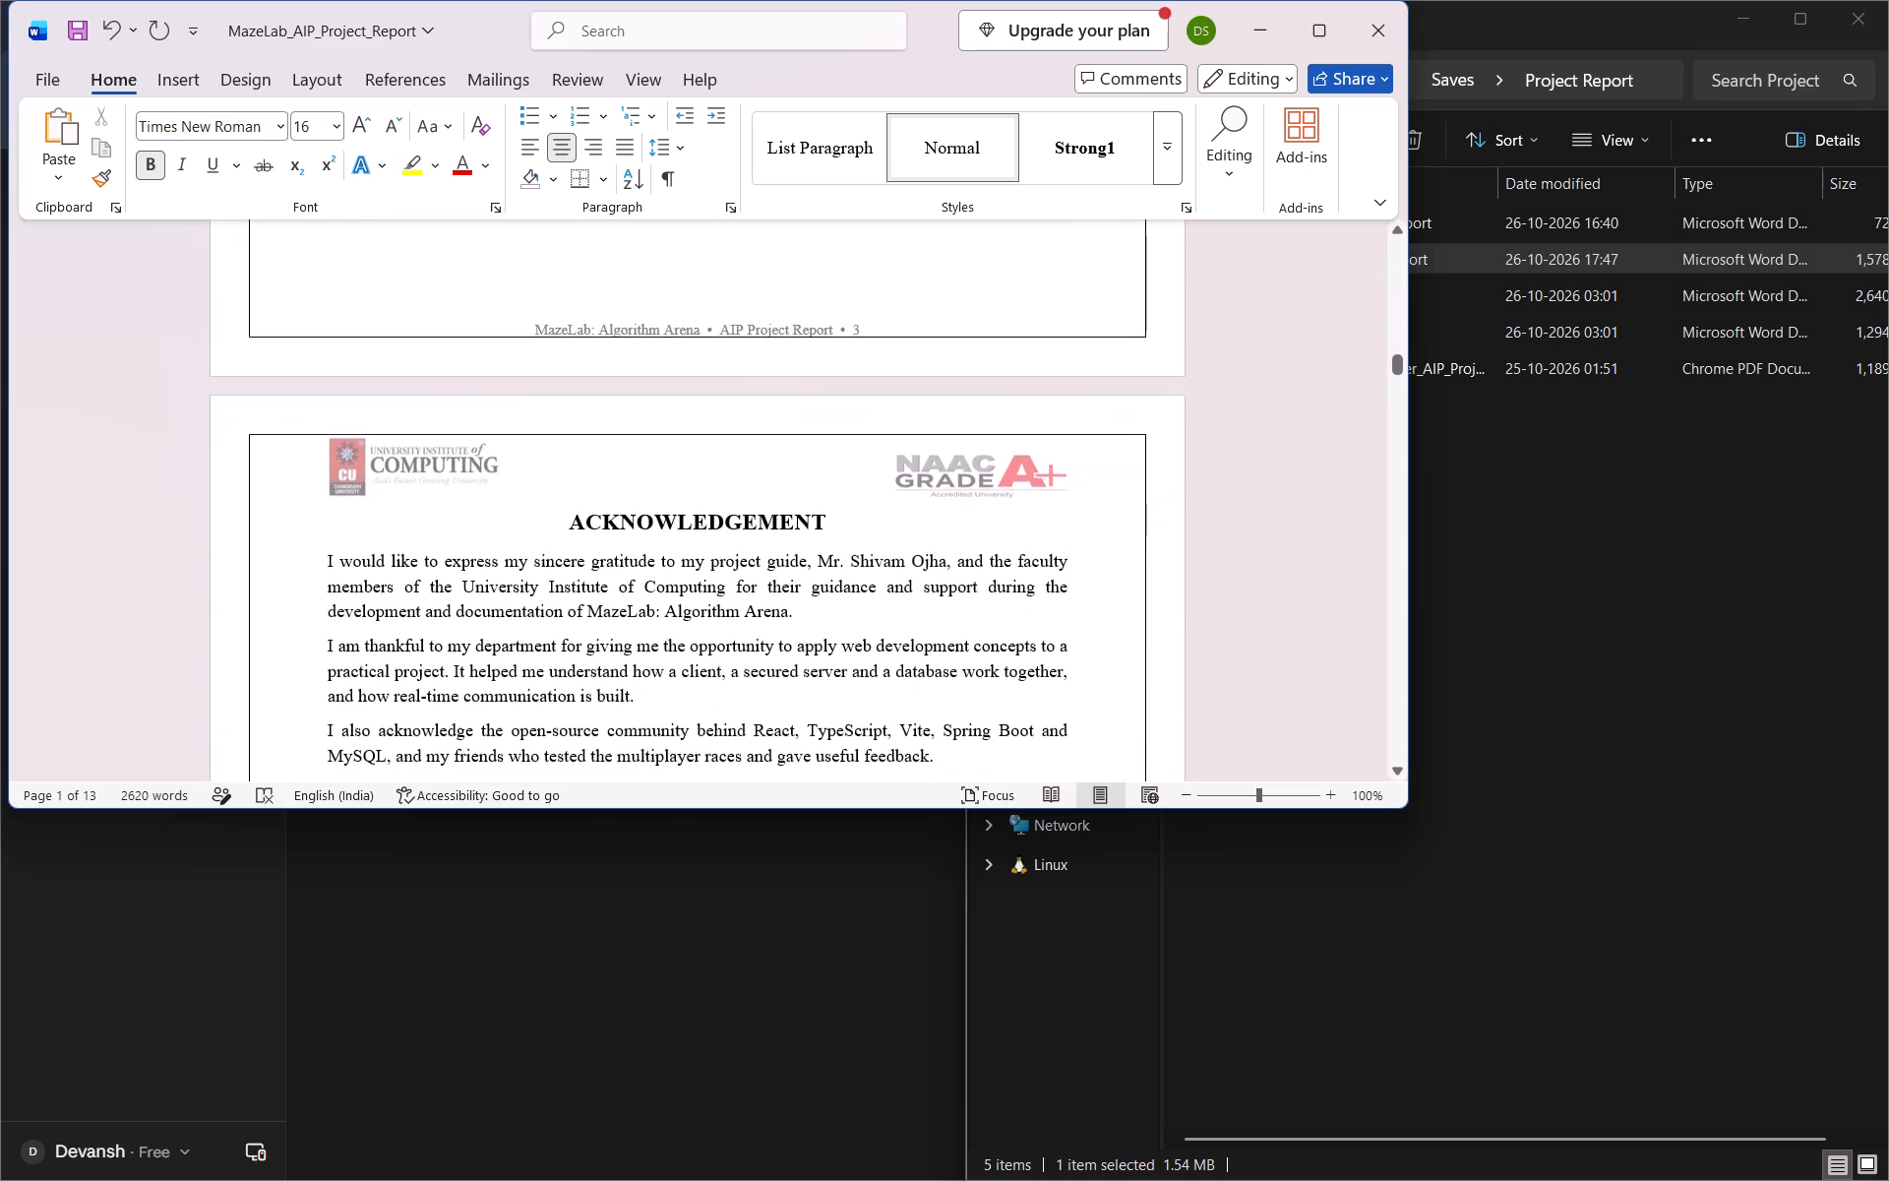
scroll(729, 578, up, 5)
scroll(729, 578, down, 1)
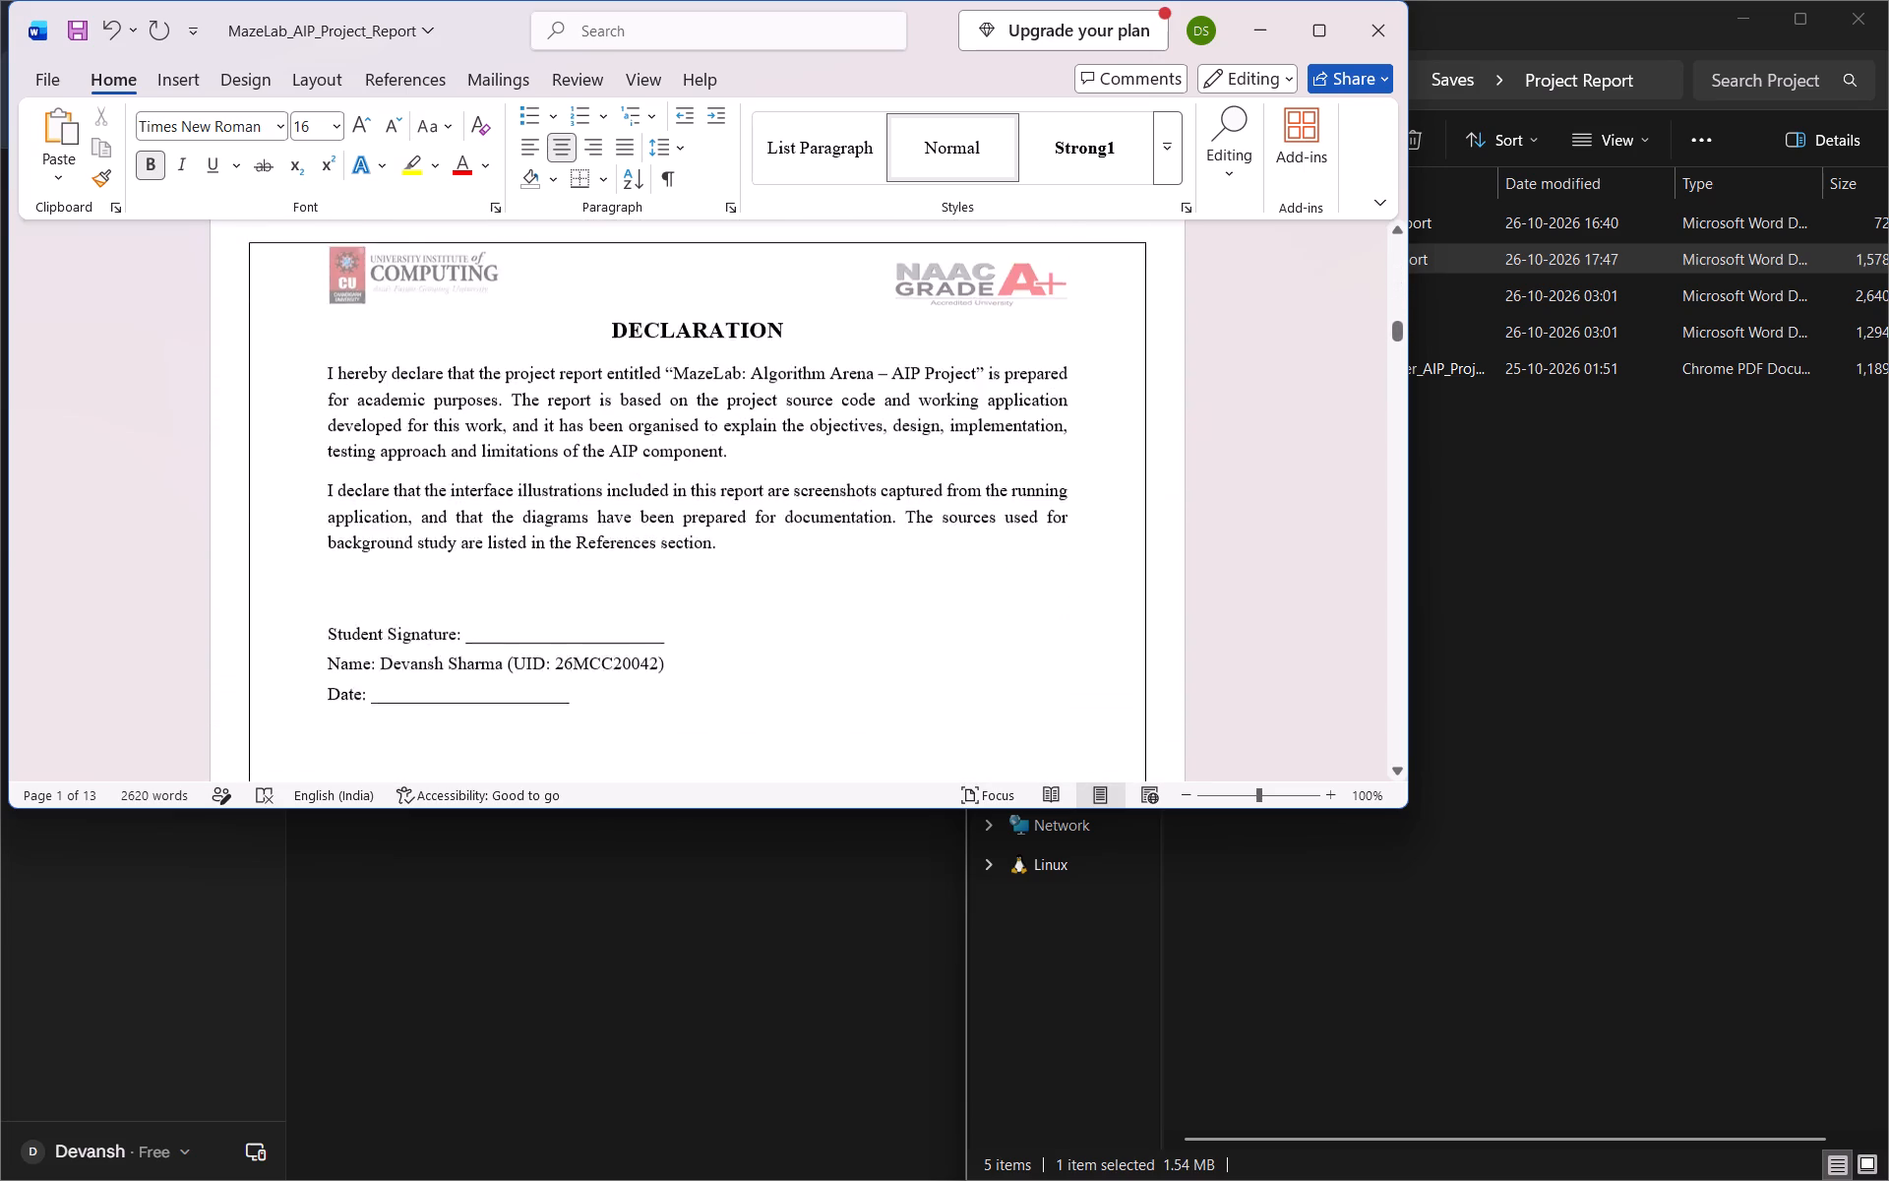
scroll(729, 578, down, 2)
scroll(729, 578, up, 7)
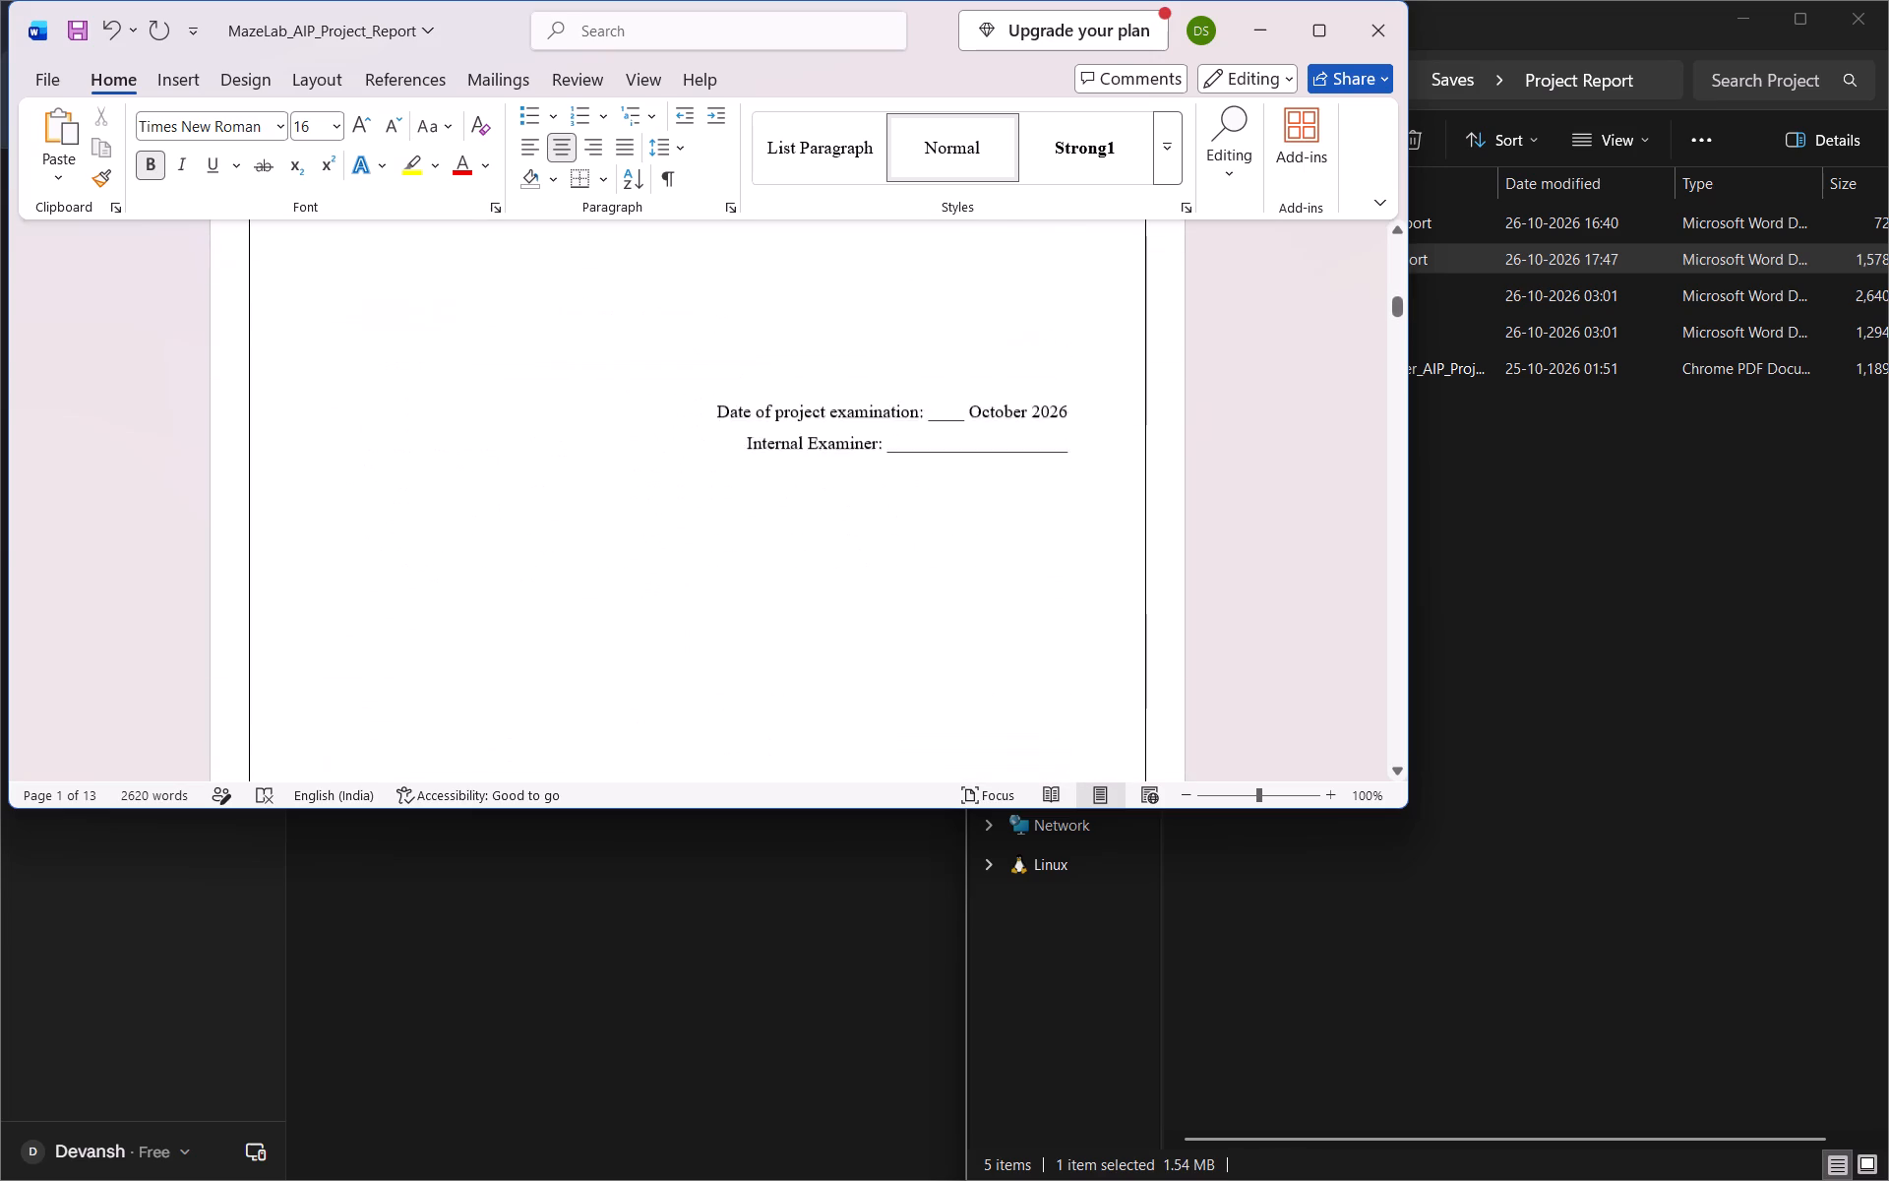
scroll(729, 578, up, 7)
scroll(729, 578, down, 1)
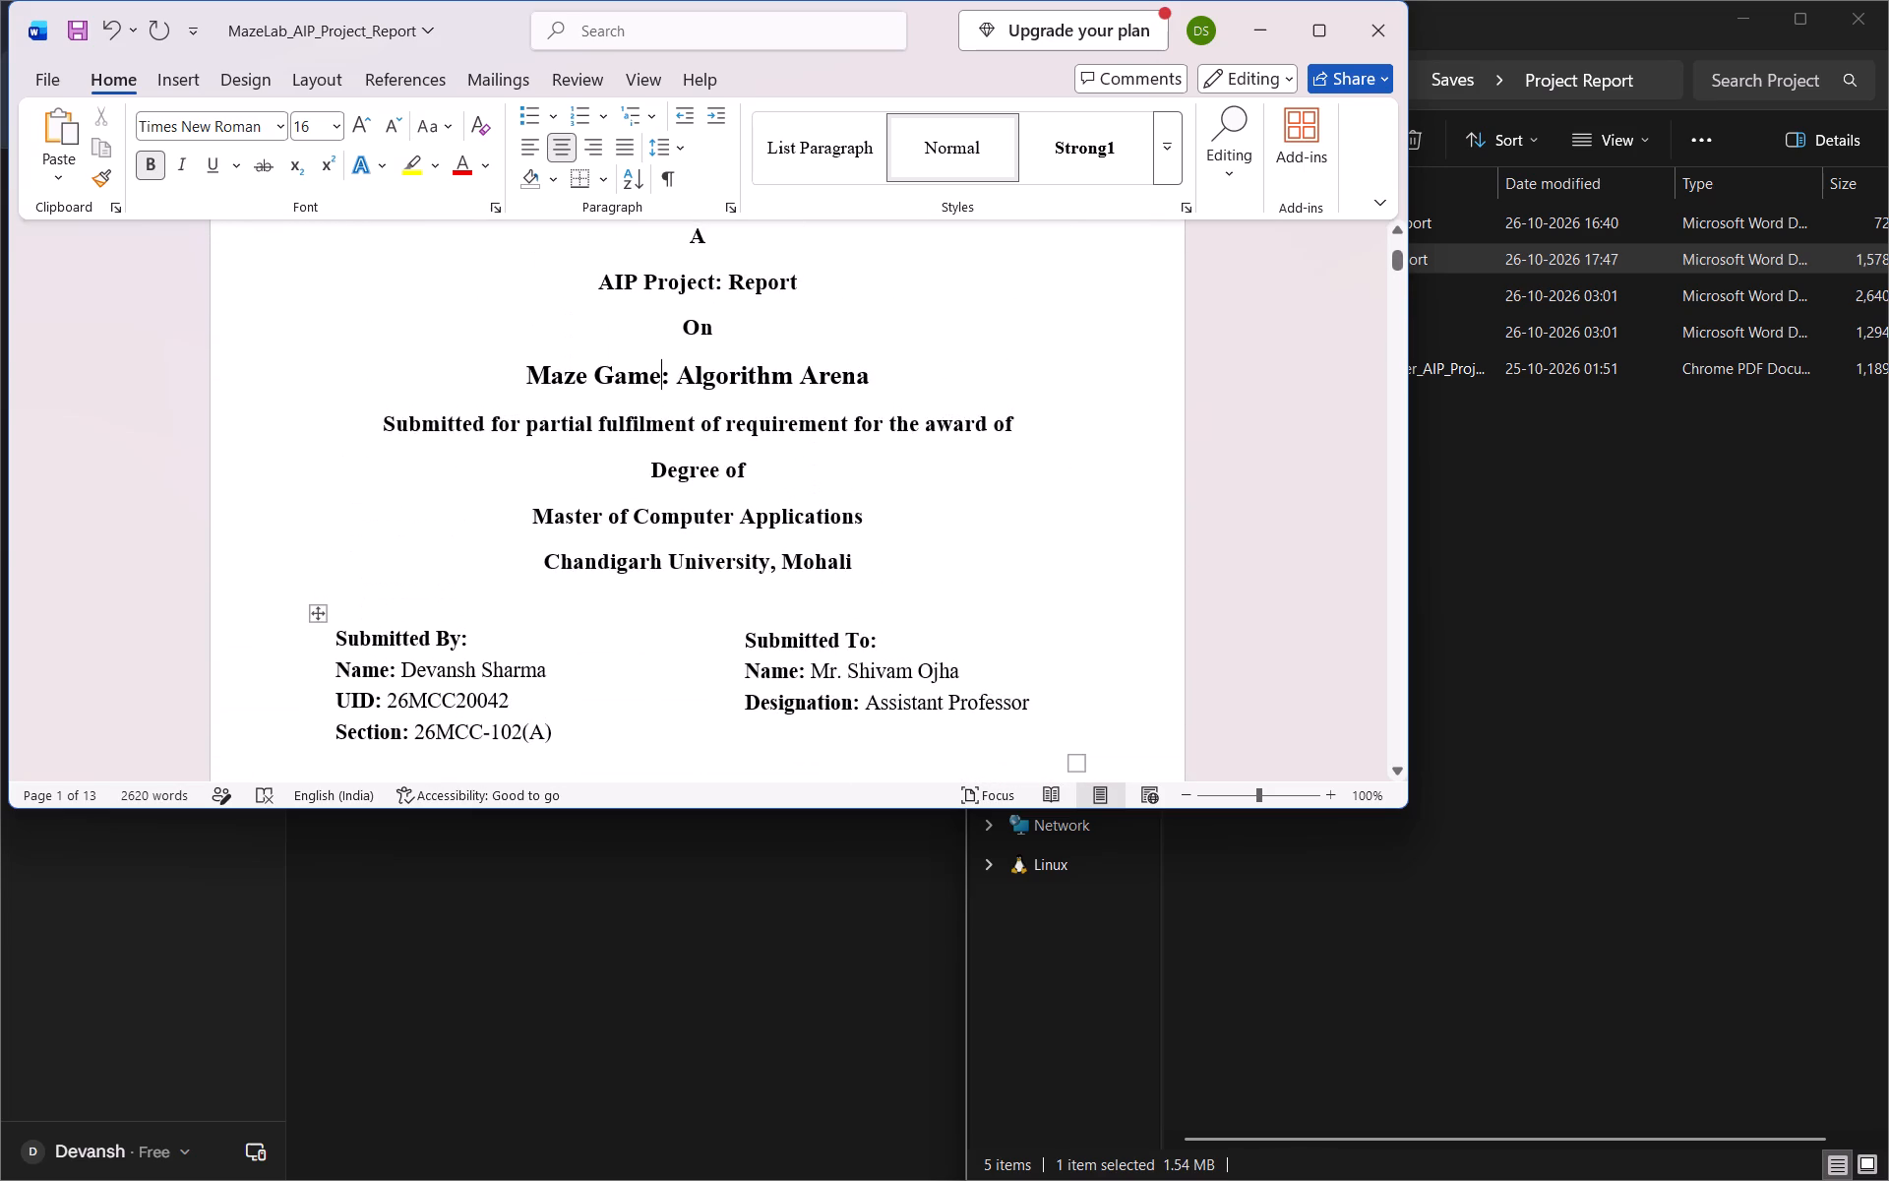
Open the AIP report's page 2 footer for editing and check it against the cover page's footer area.
scroll(729, 578, down, 11)
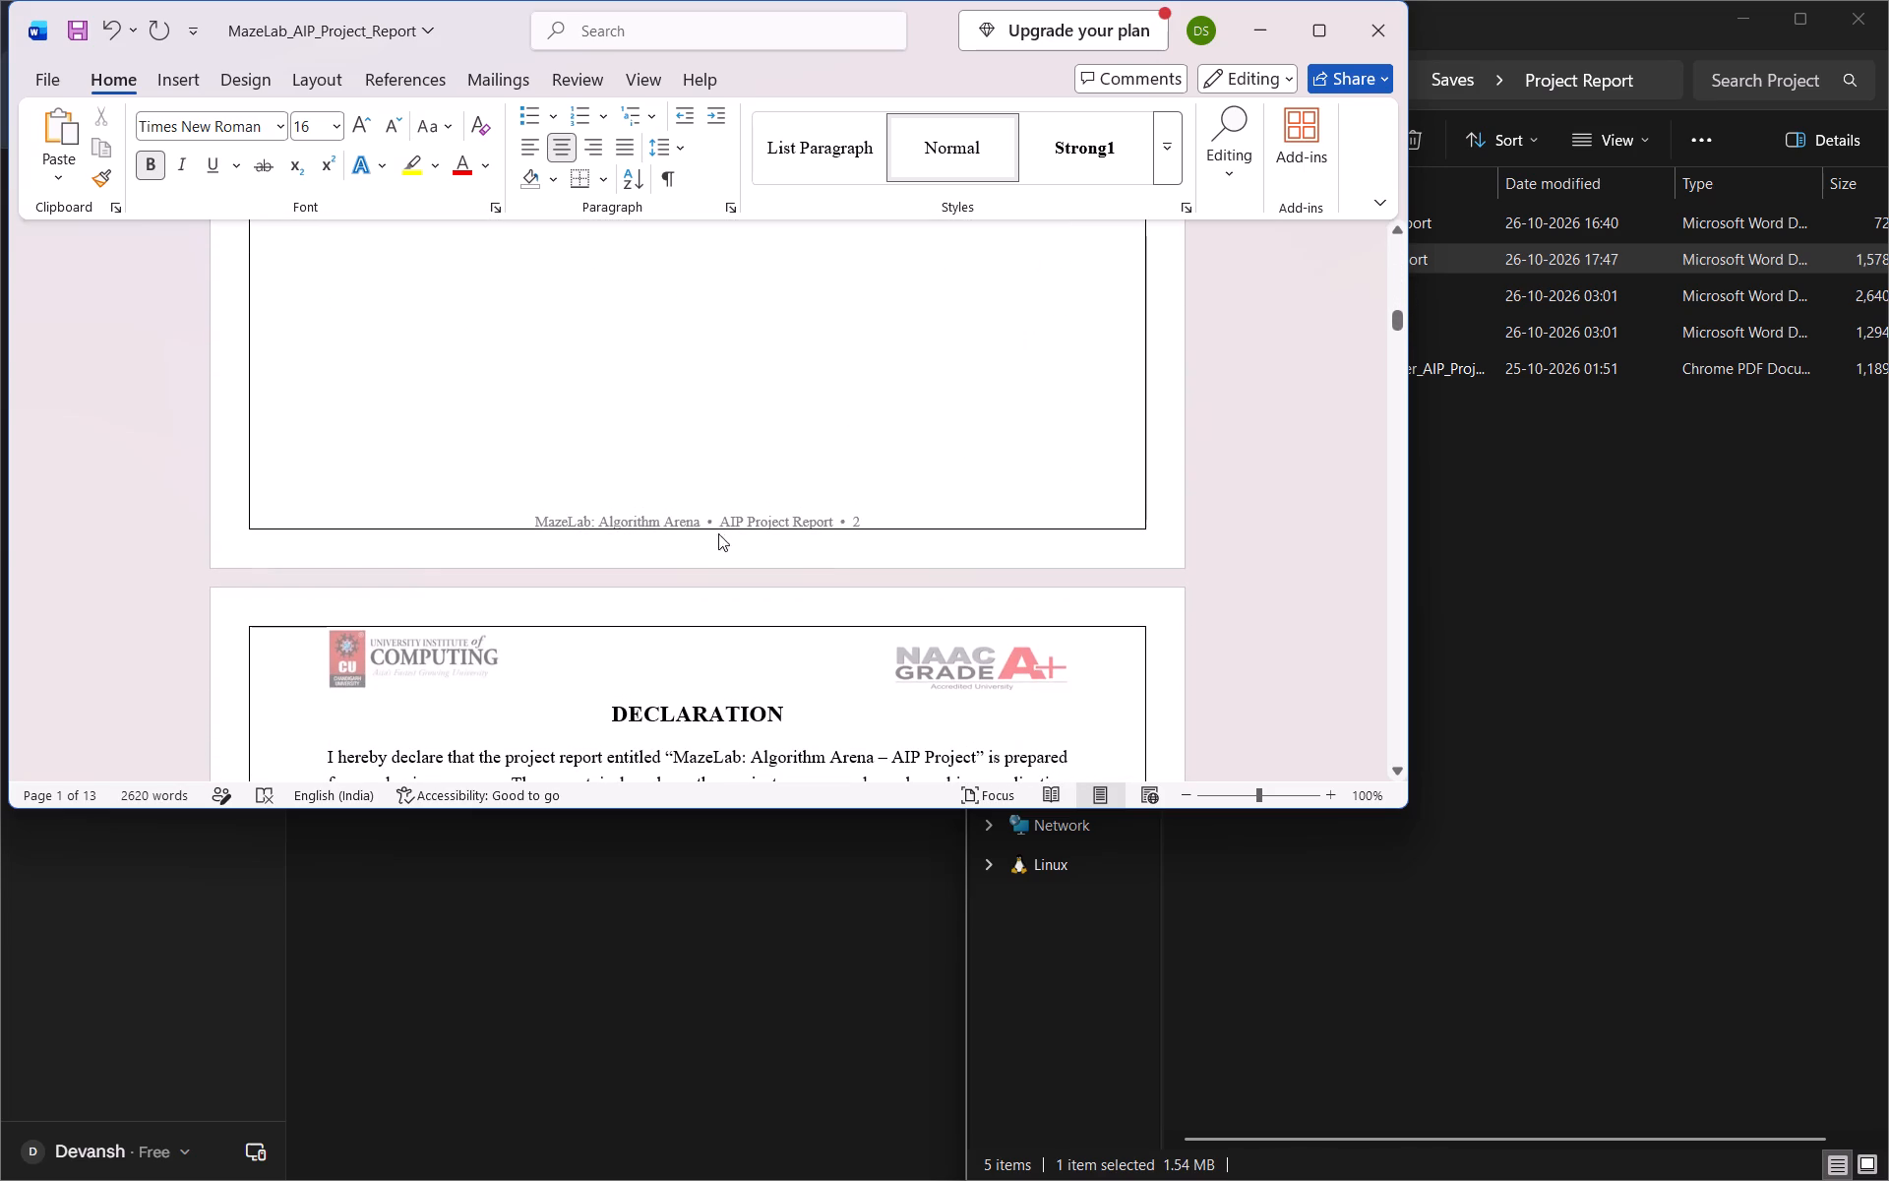
click(712, 518)
double_click(712, 518)
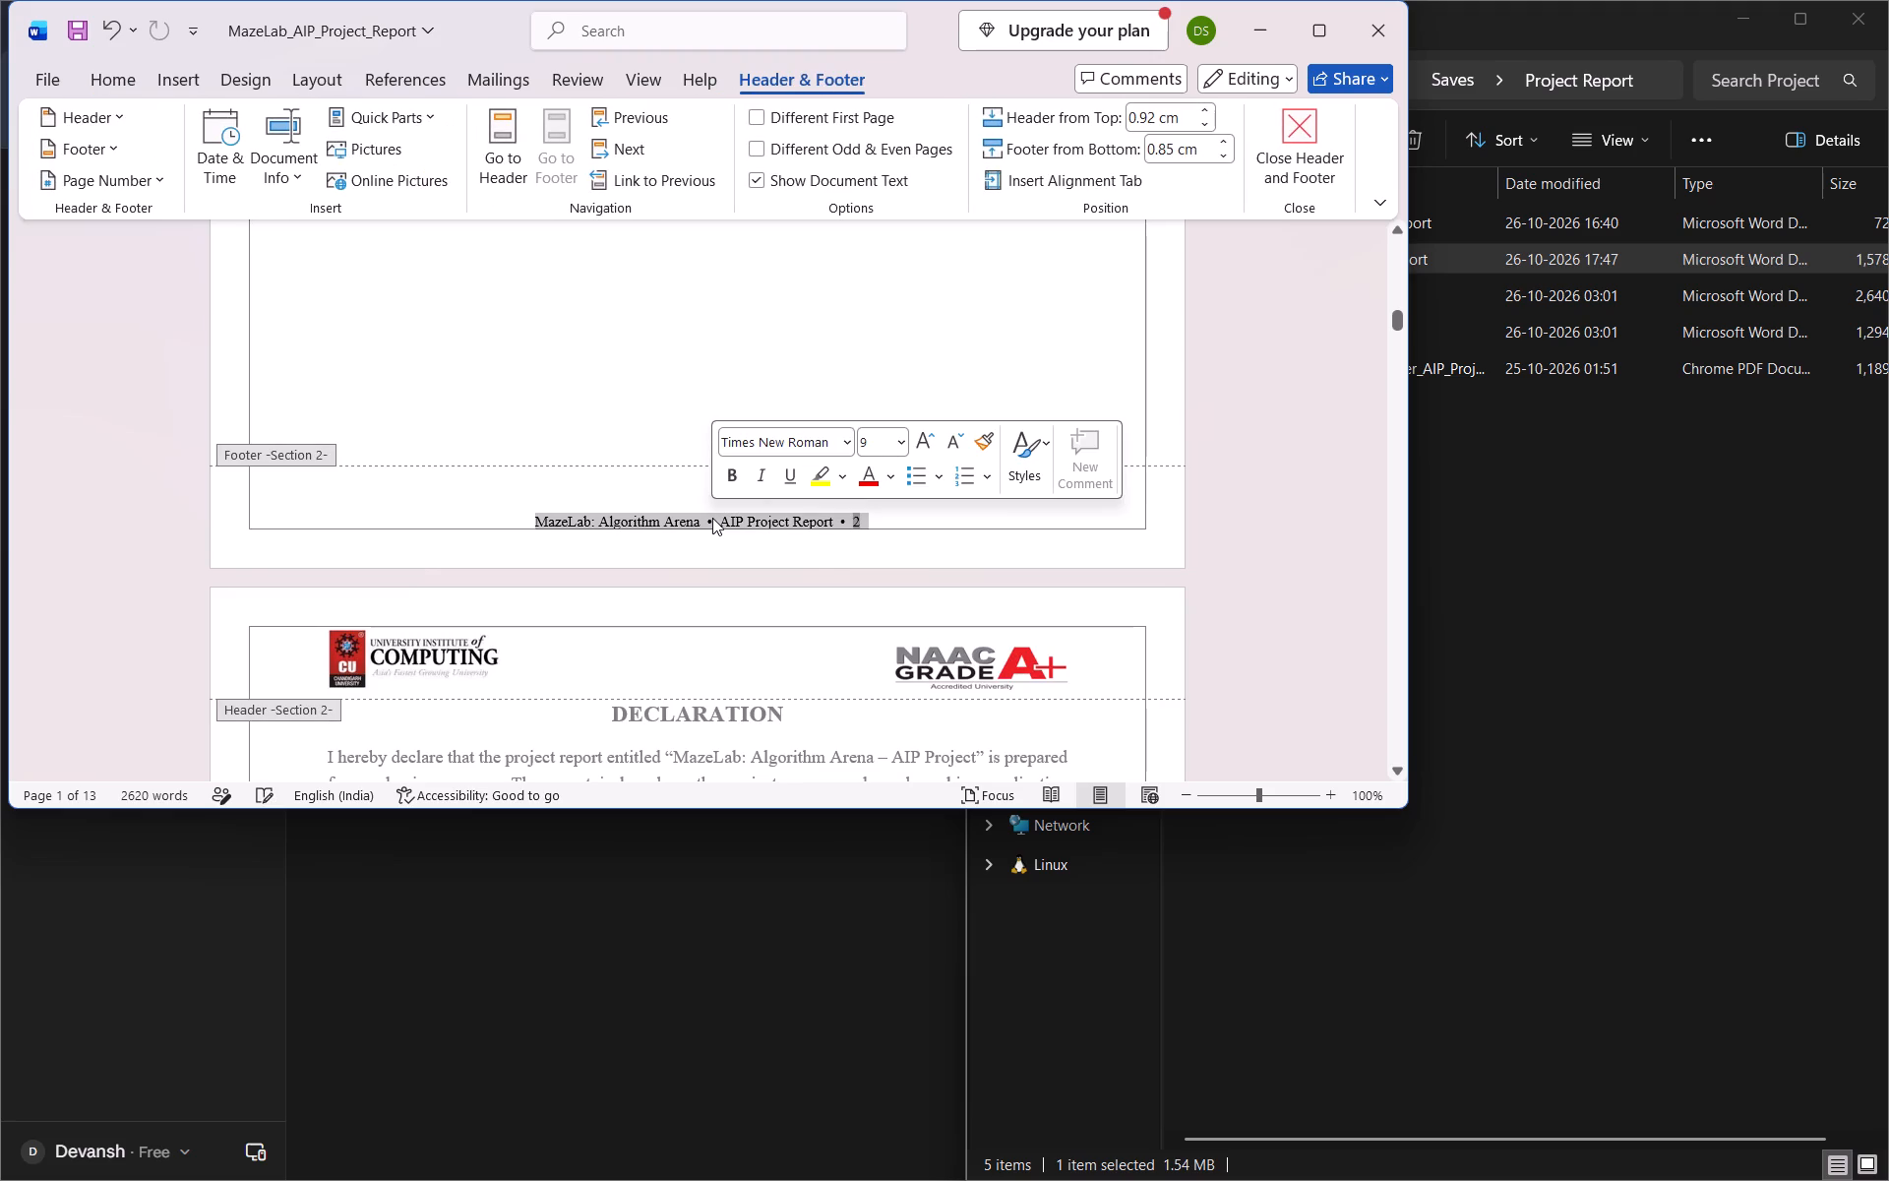
scroll(712, 518, up, 4)
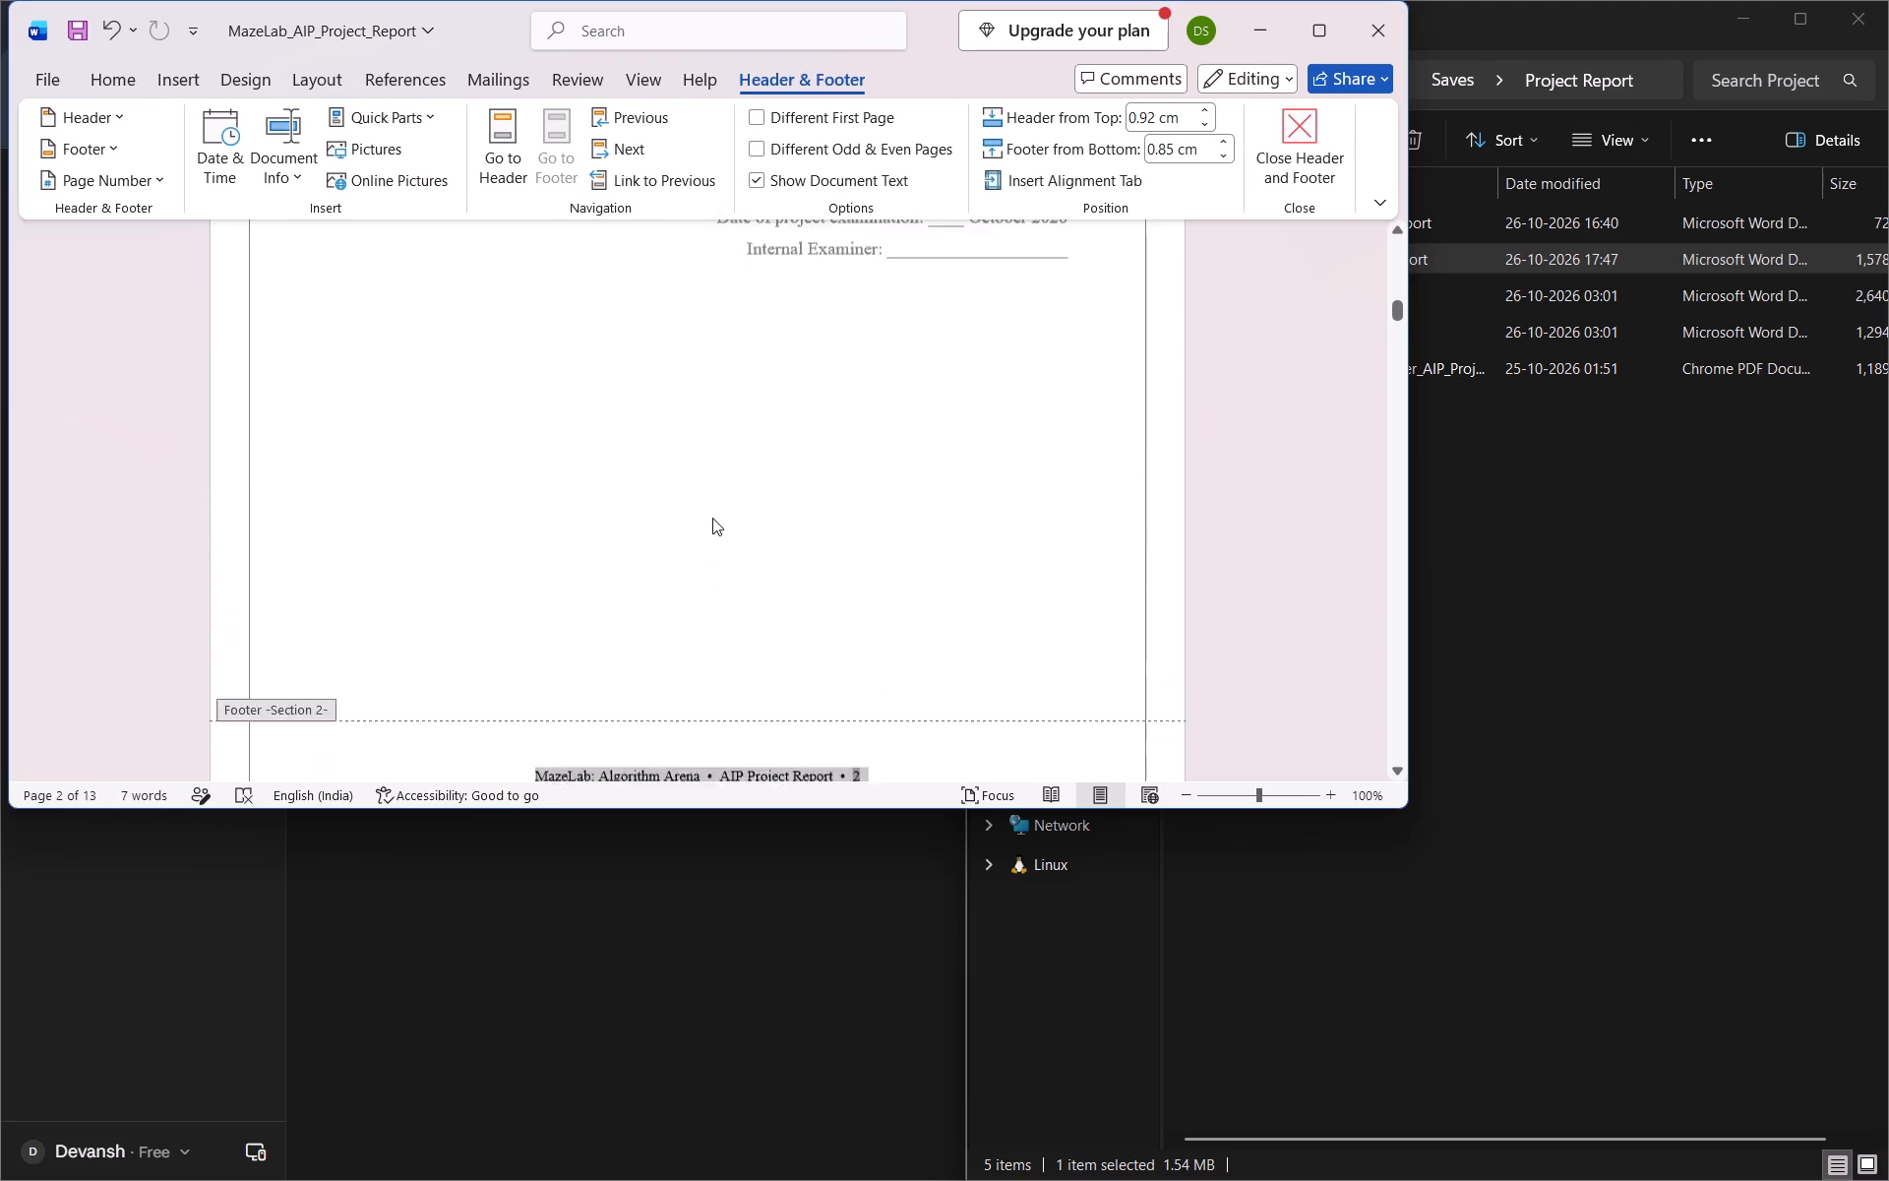
scroll(712, 518, up, 6)
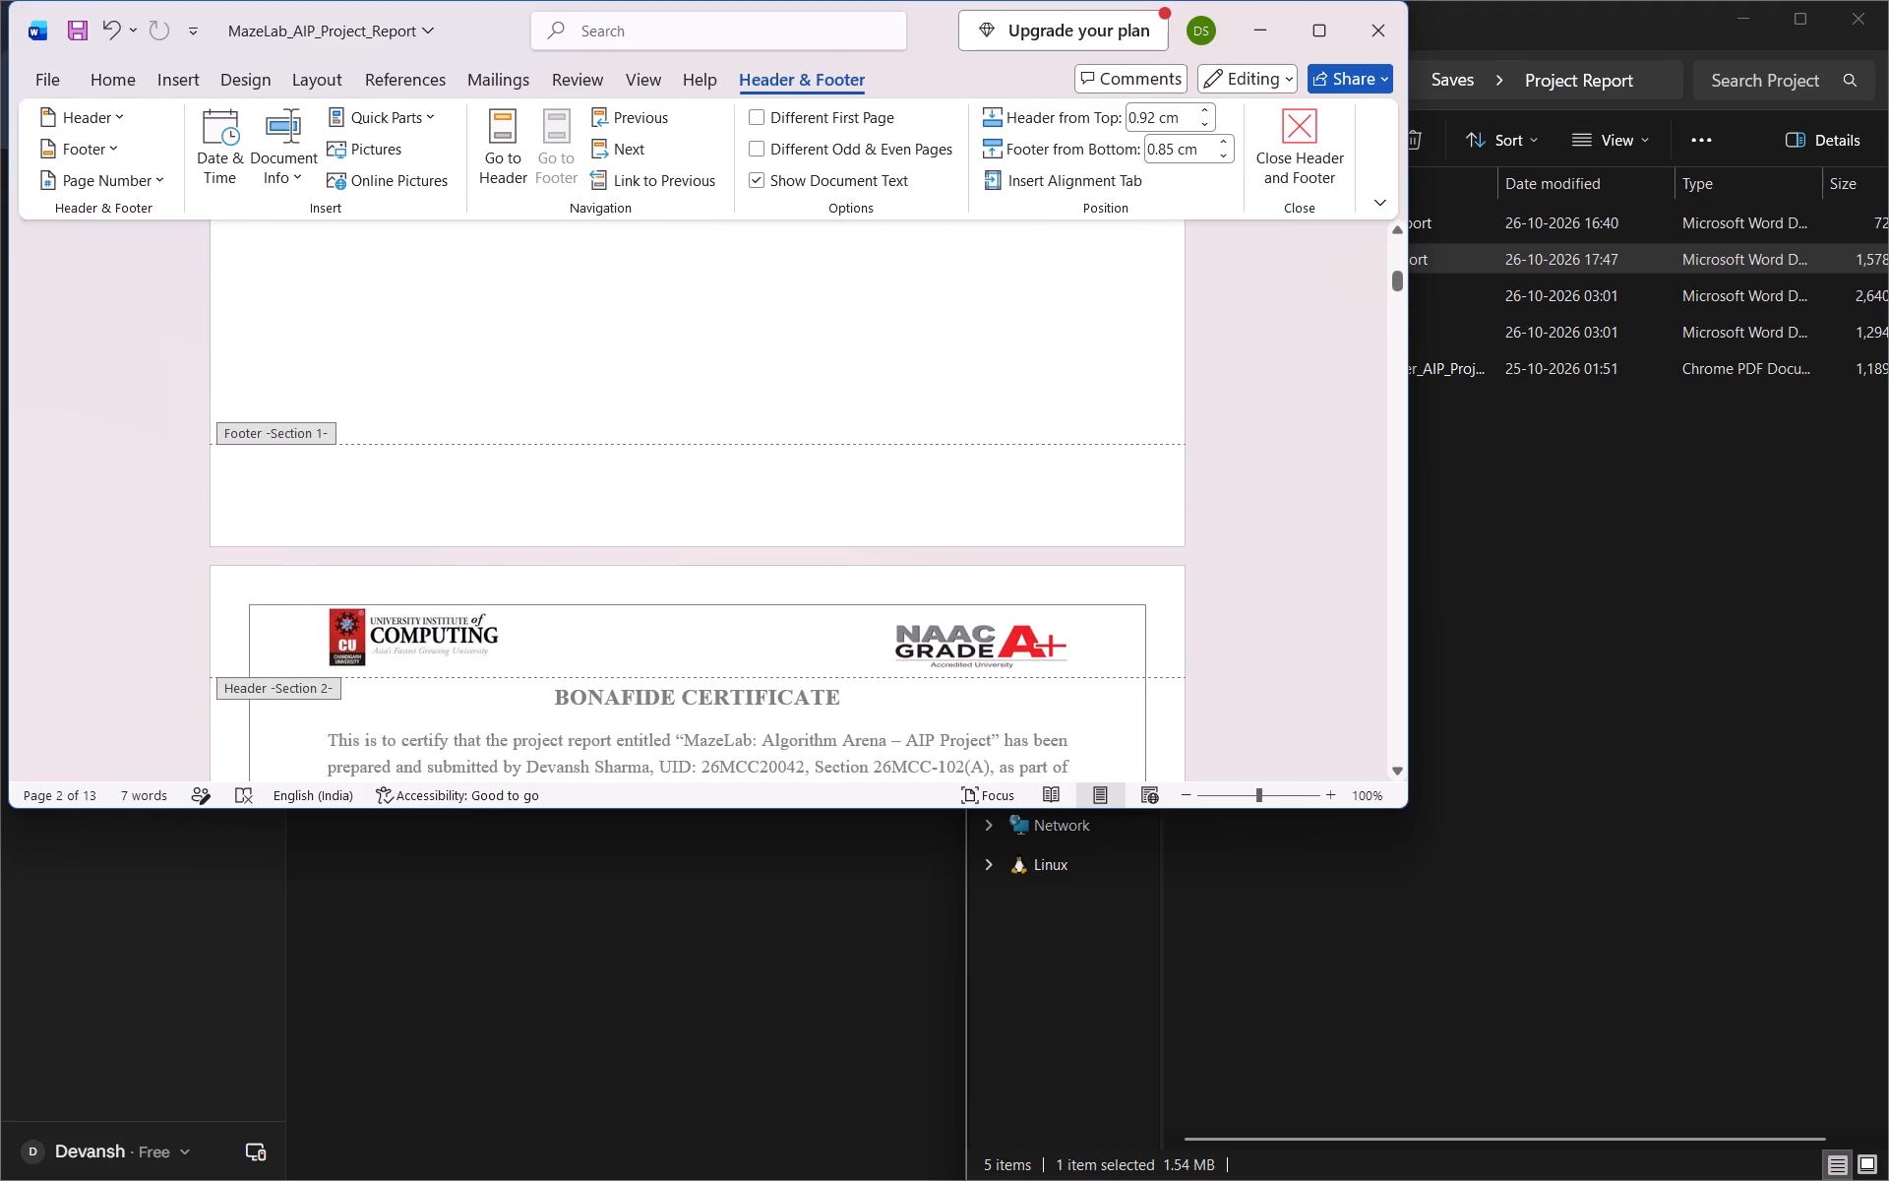
Switch to MazeLab_ADBMS_Project_Report from the Project Report folder and examine its cover, front pages and page-number footers.
click(1593, 720)
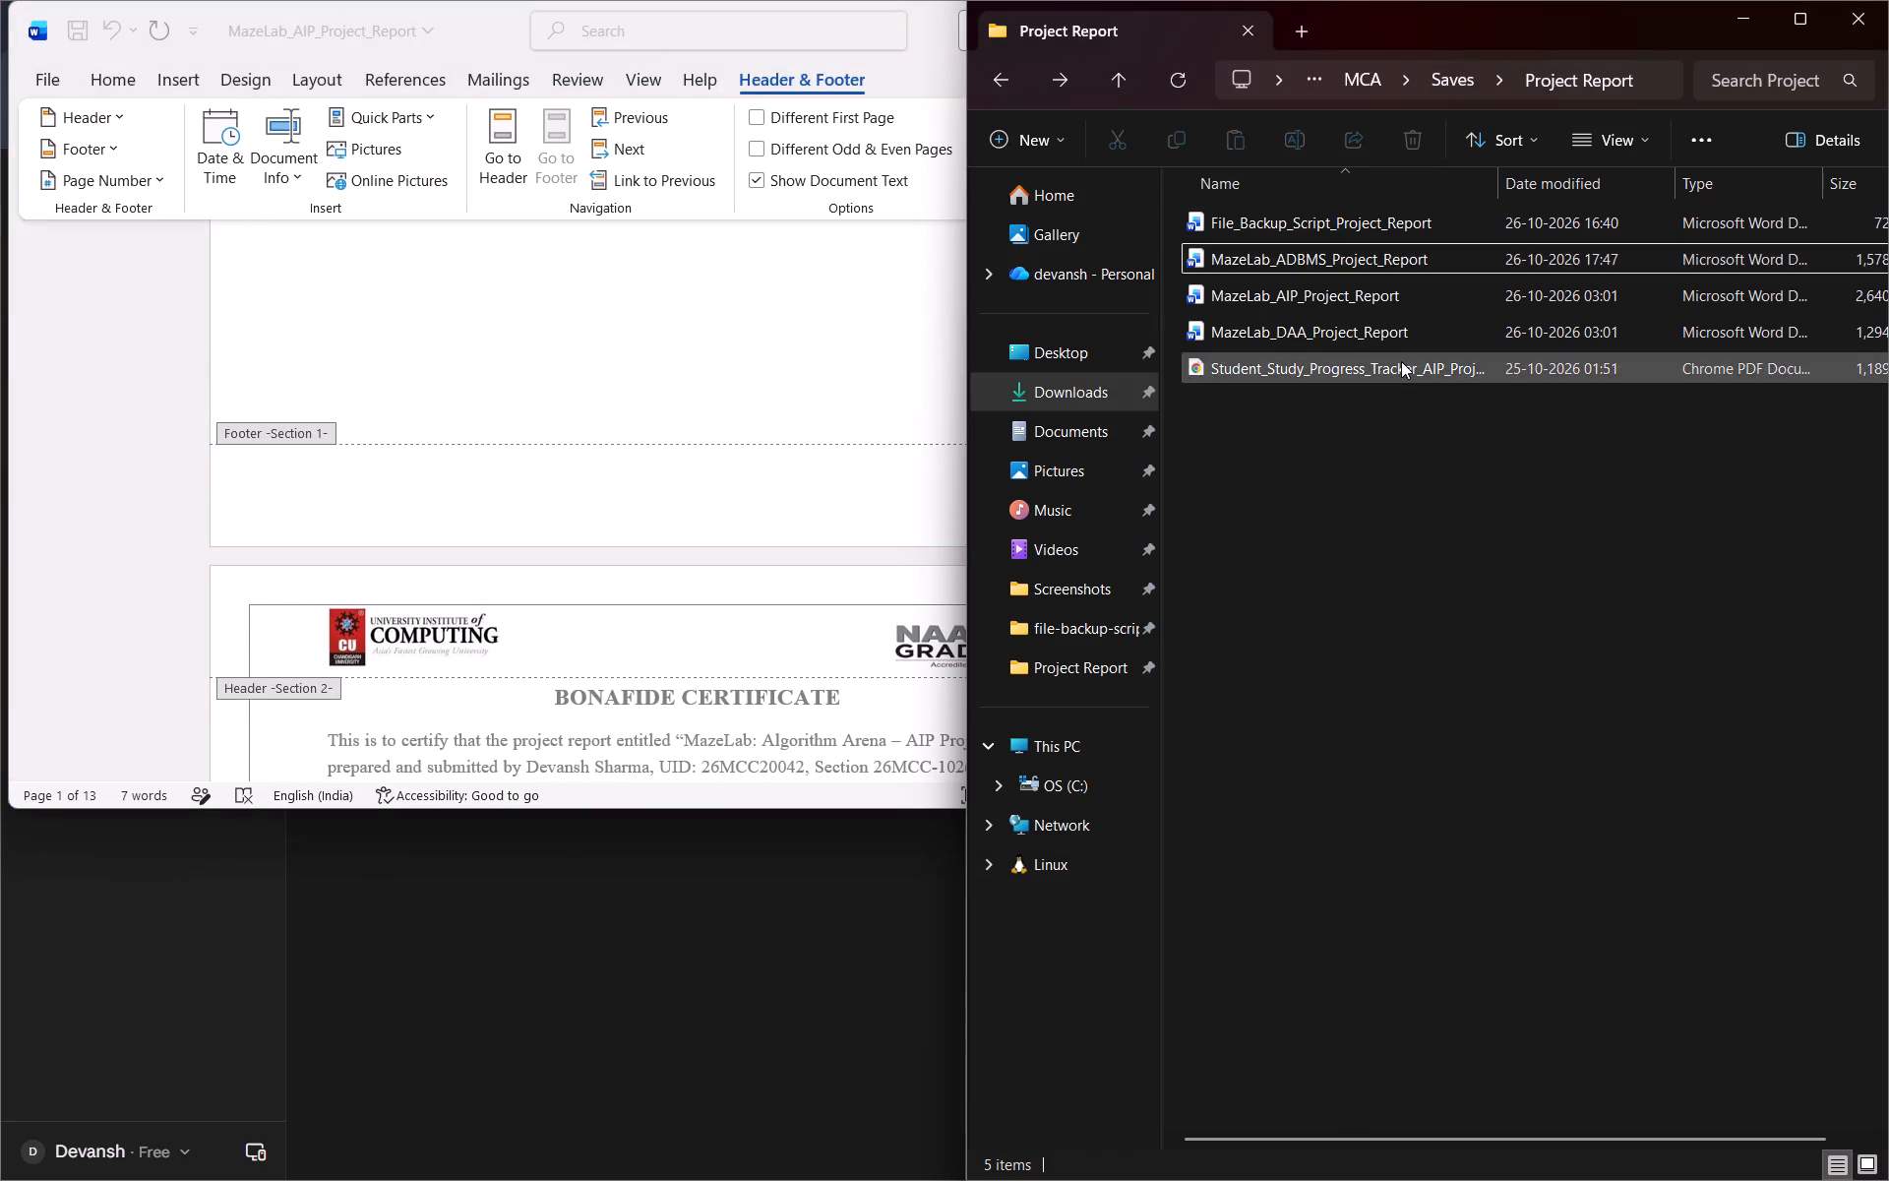
double_click(1376, 262)
scroll(1122, 433, down, 4)
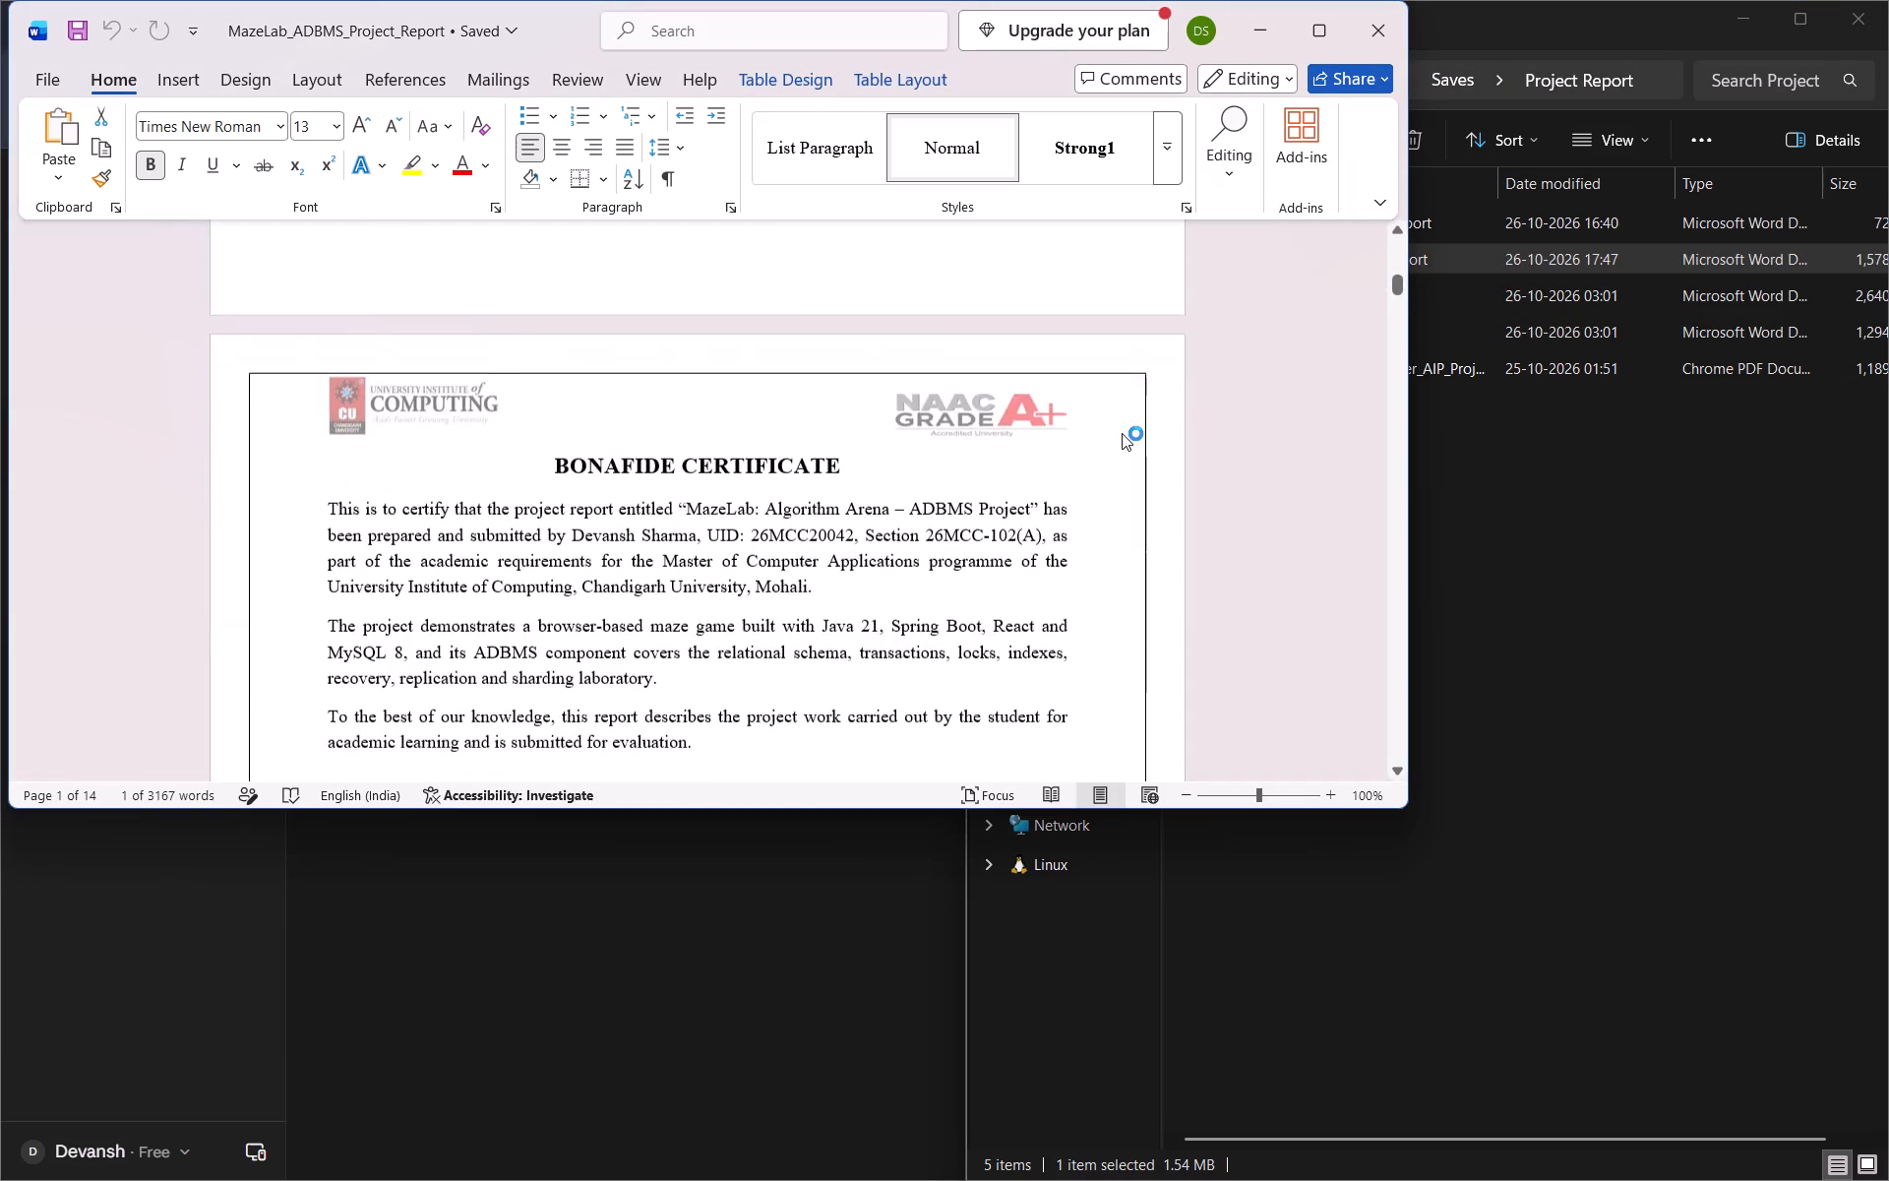
scroll(1122, 433, up, 3)
scroll(1010, 723, up, 2)
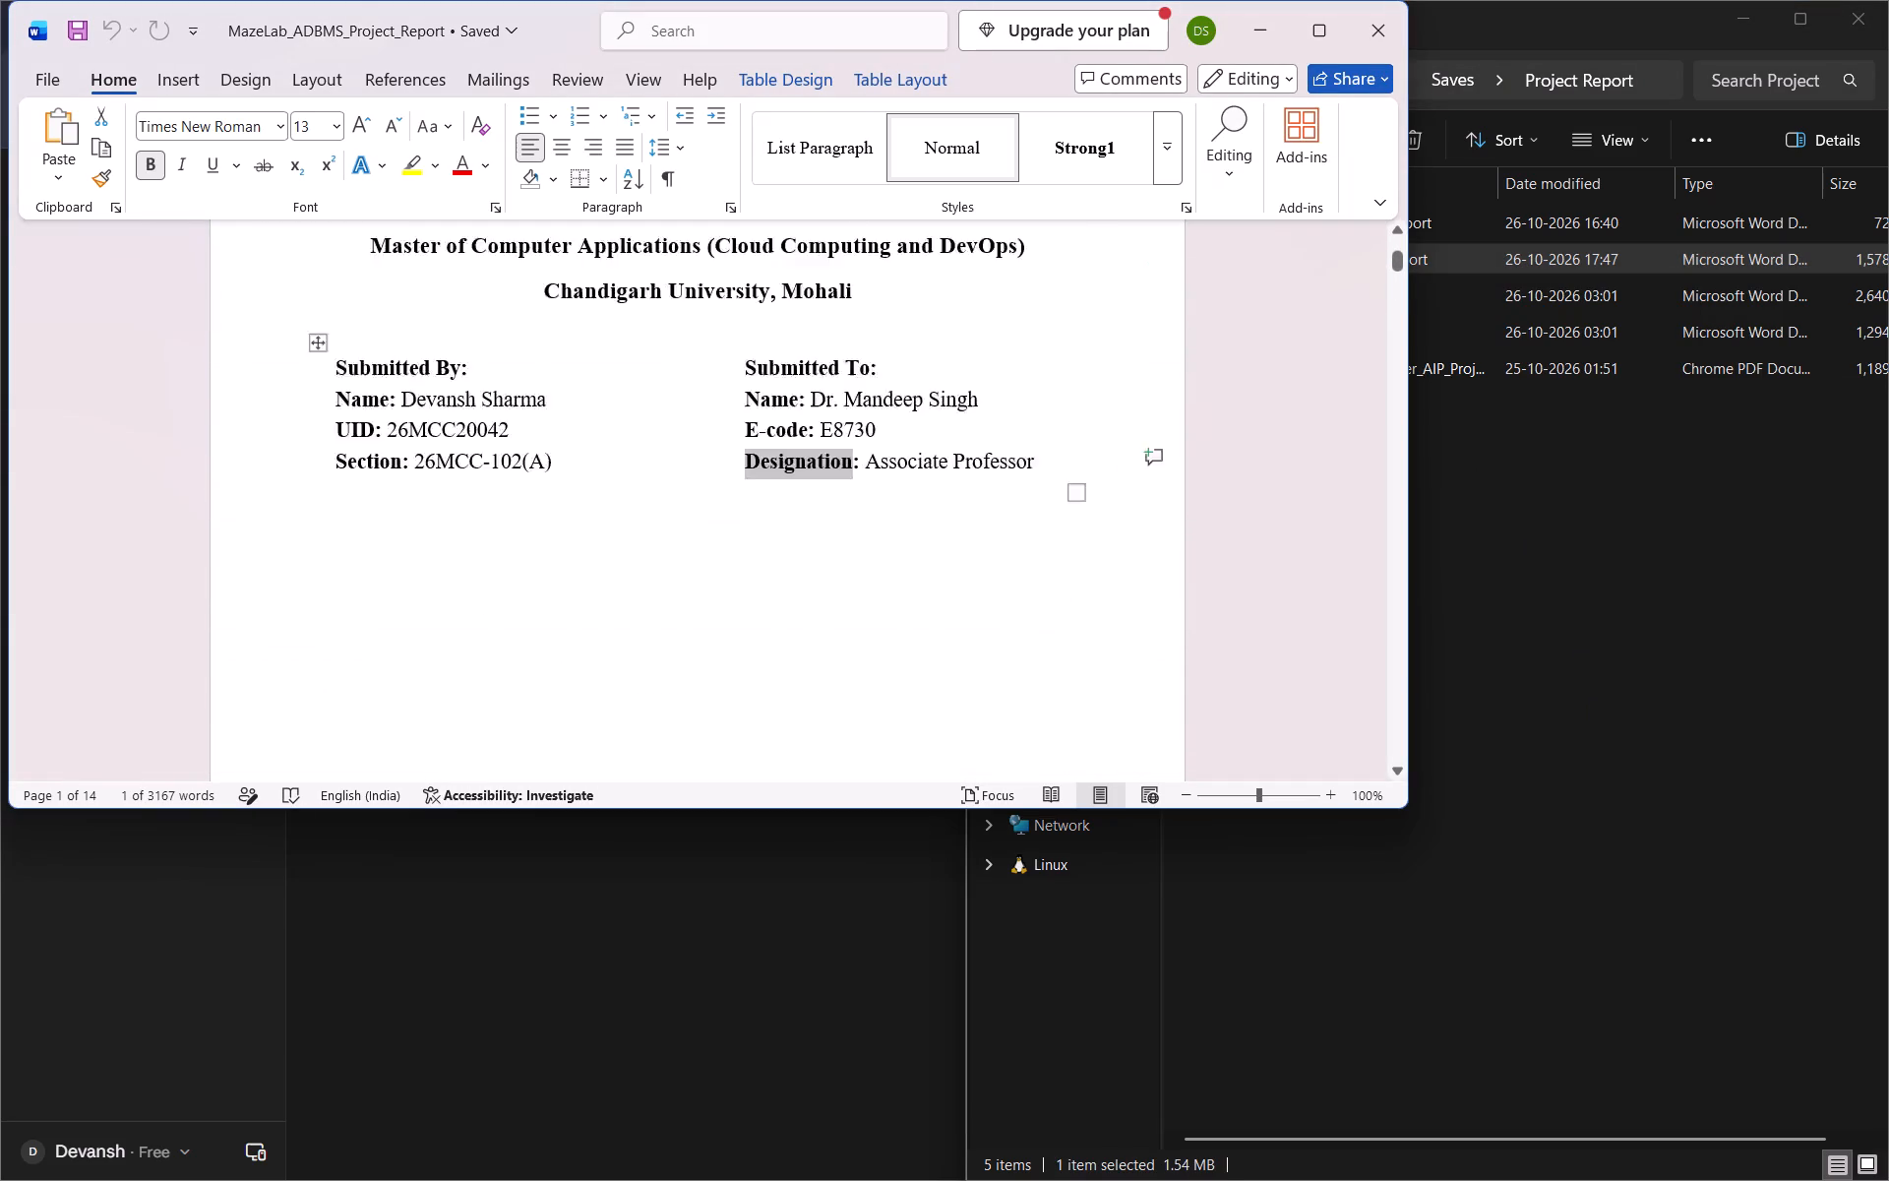
scroll(1010, 723, up, 2)
scroll(1010, 723, down, 8)
scroll(1010, 723, up, 1)
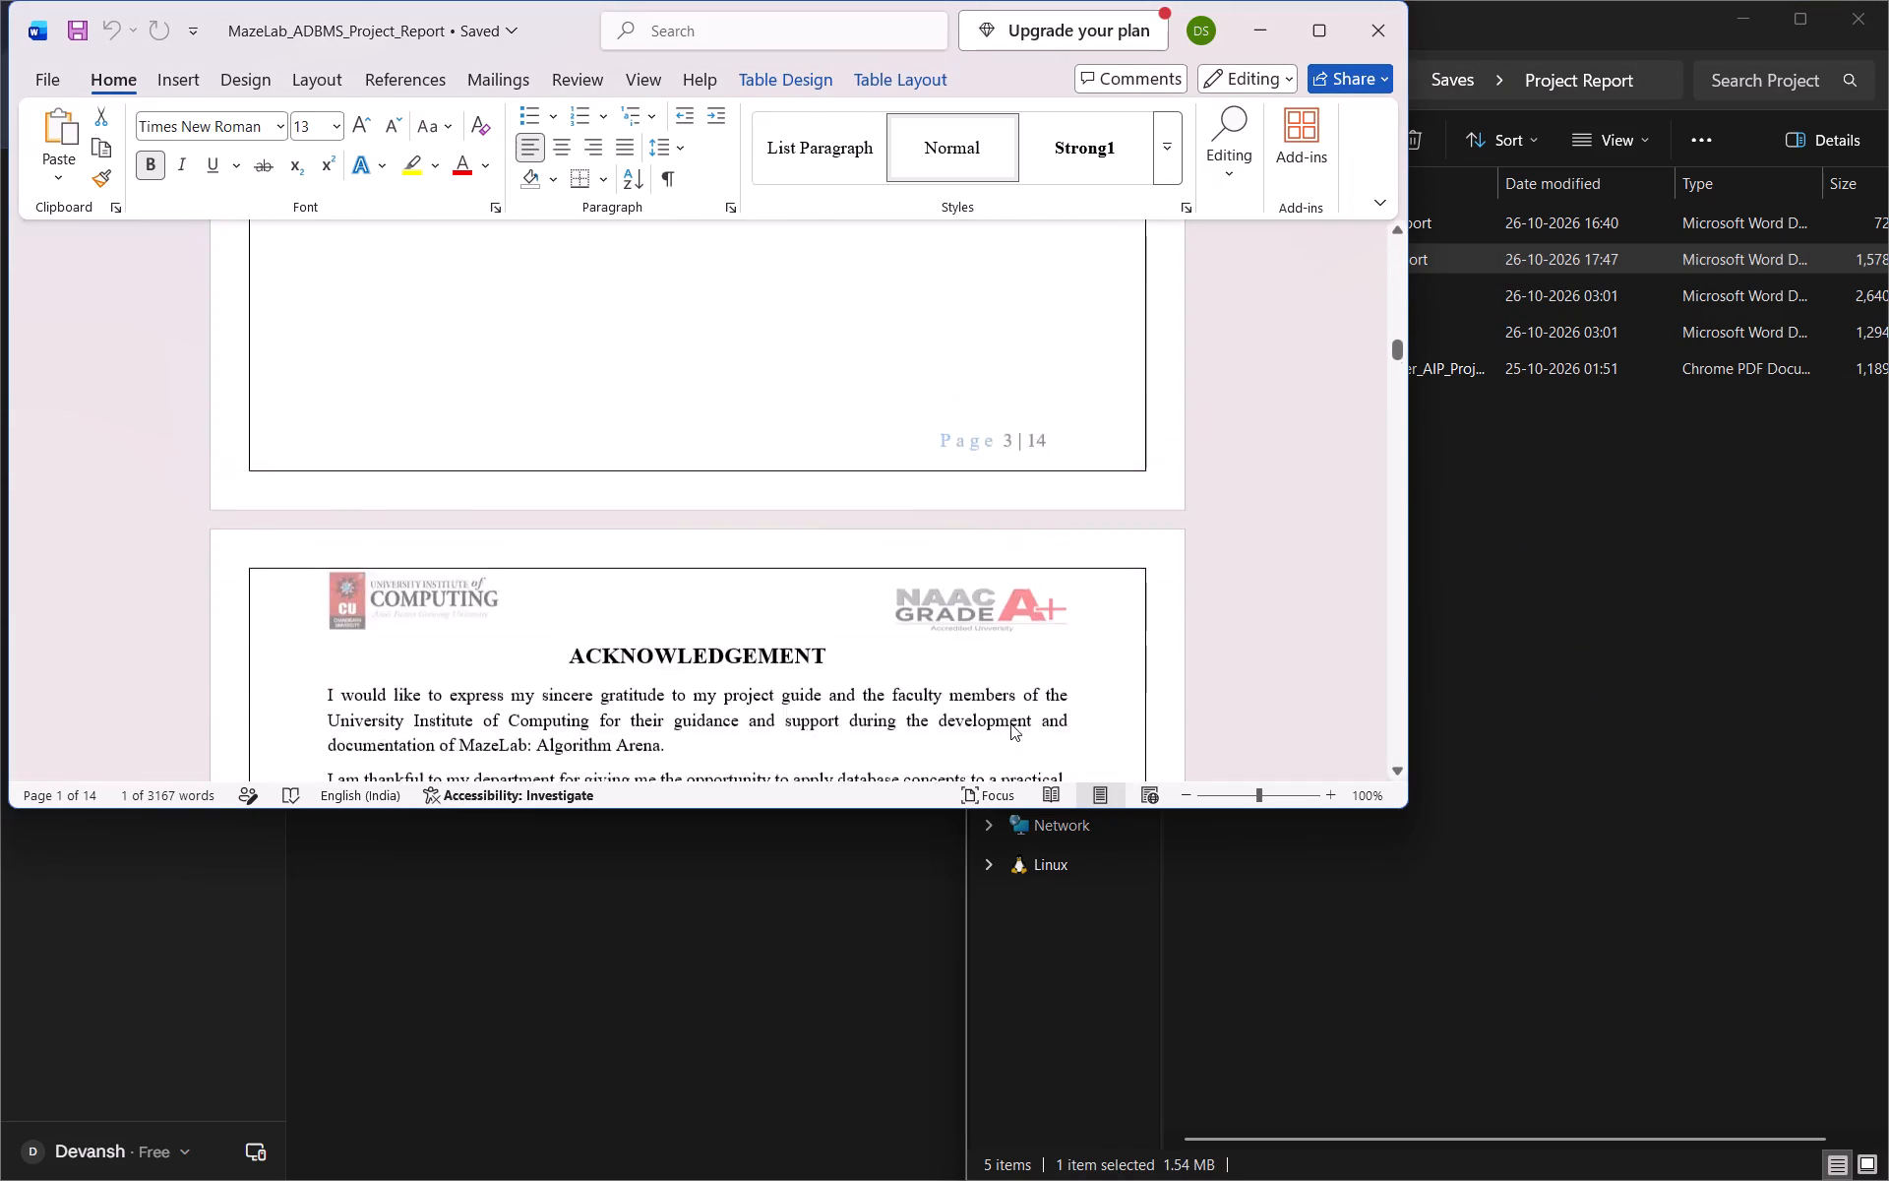
scroll(1010, 723, up, 7)
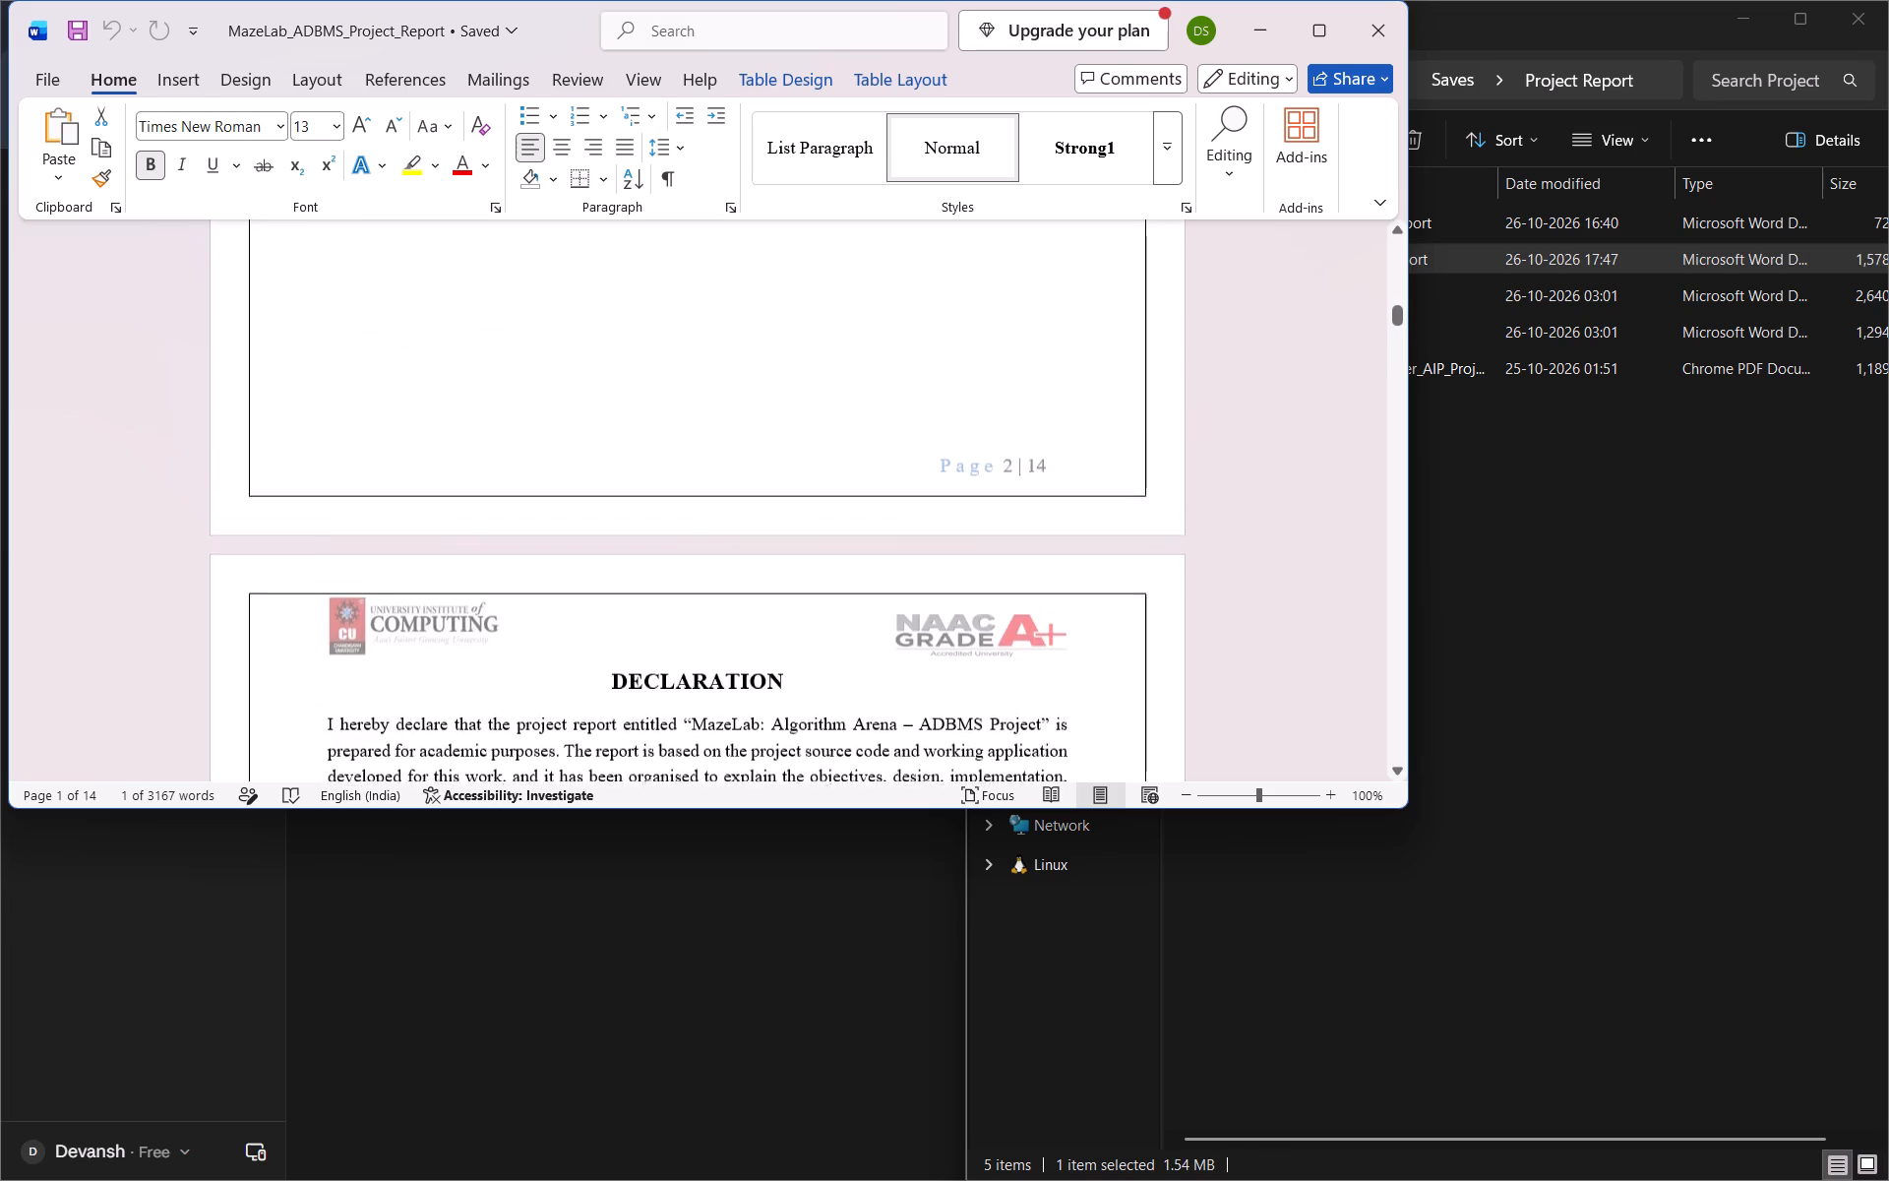
scroll(1010, 723, up, 7)
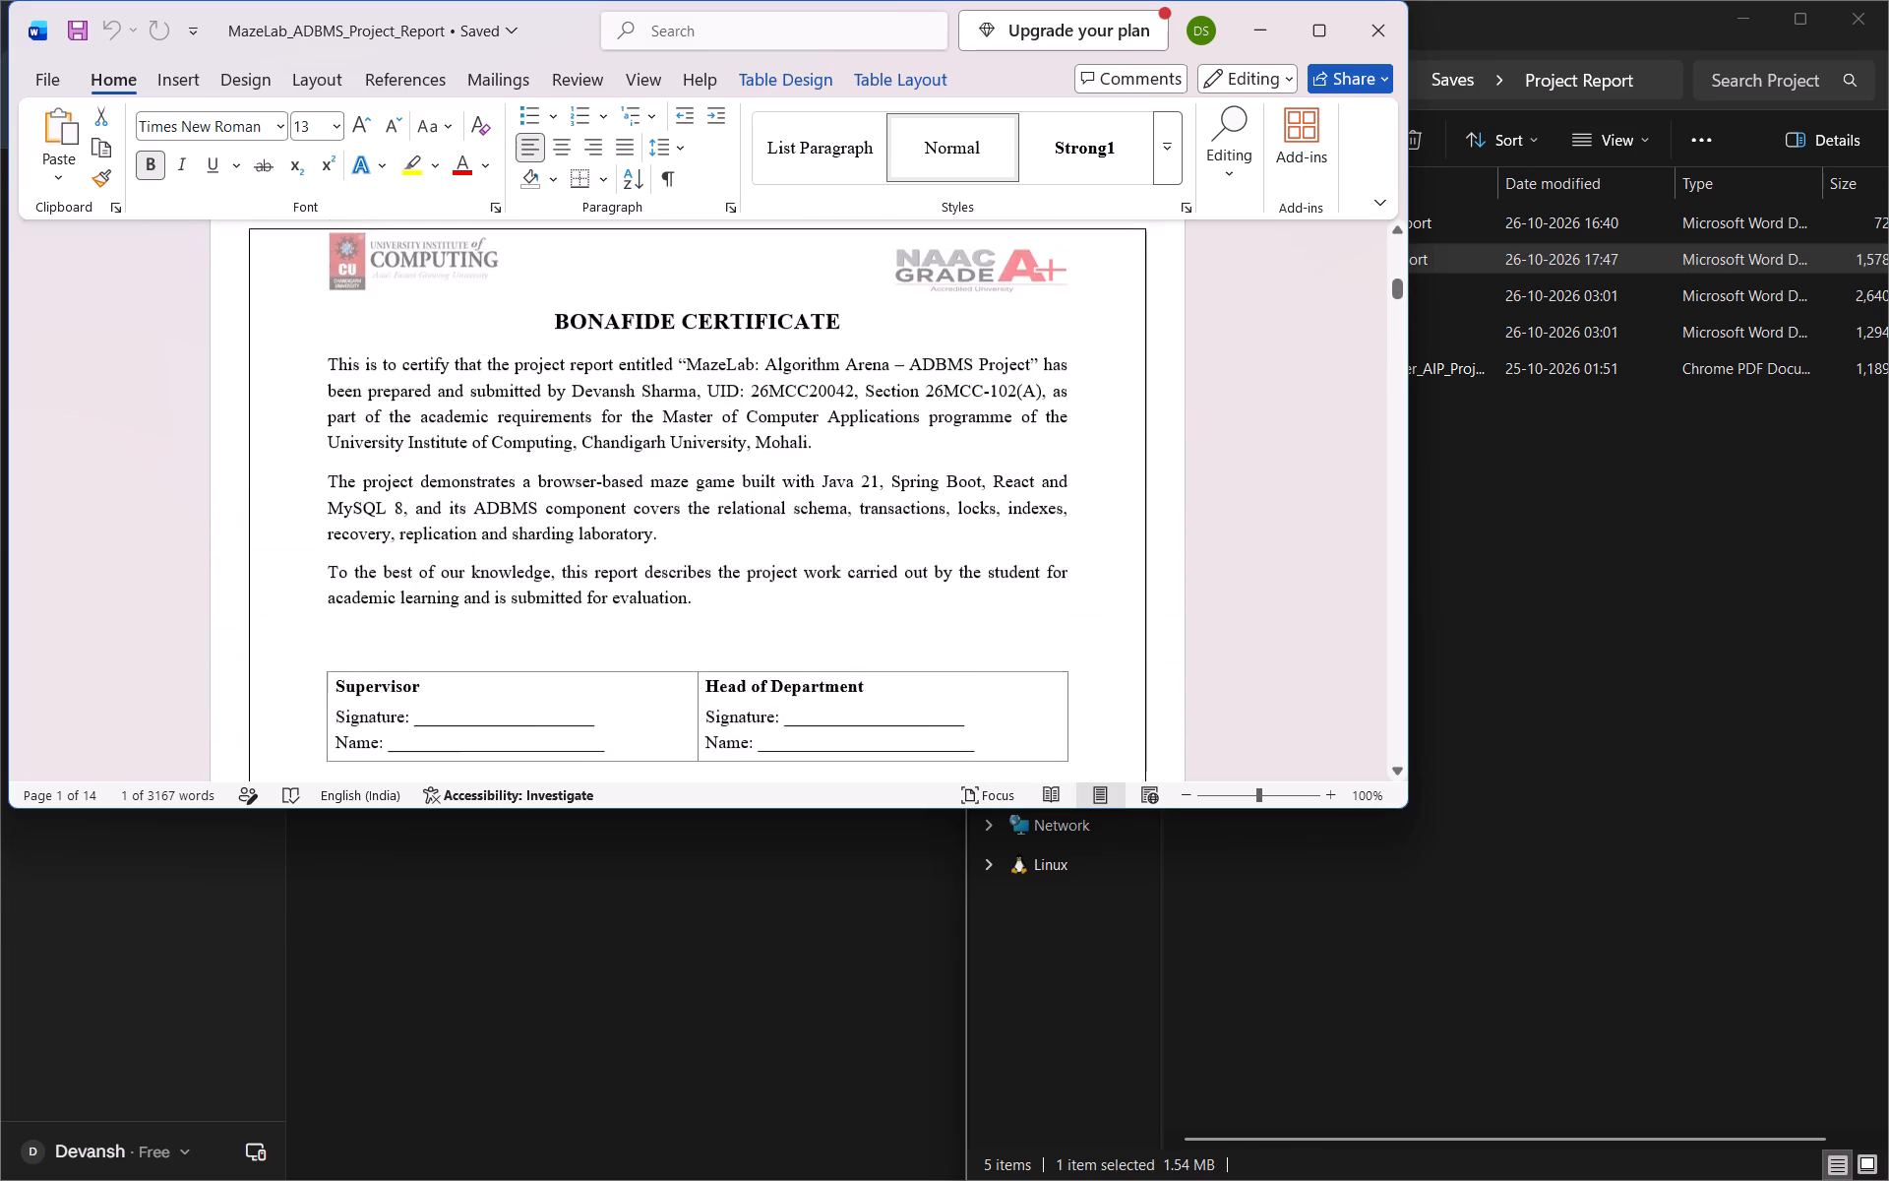
scroll(1010, 723, up, 4)
scroll(1010, 723, down, 1)
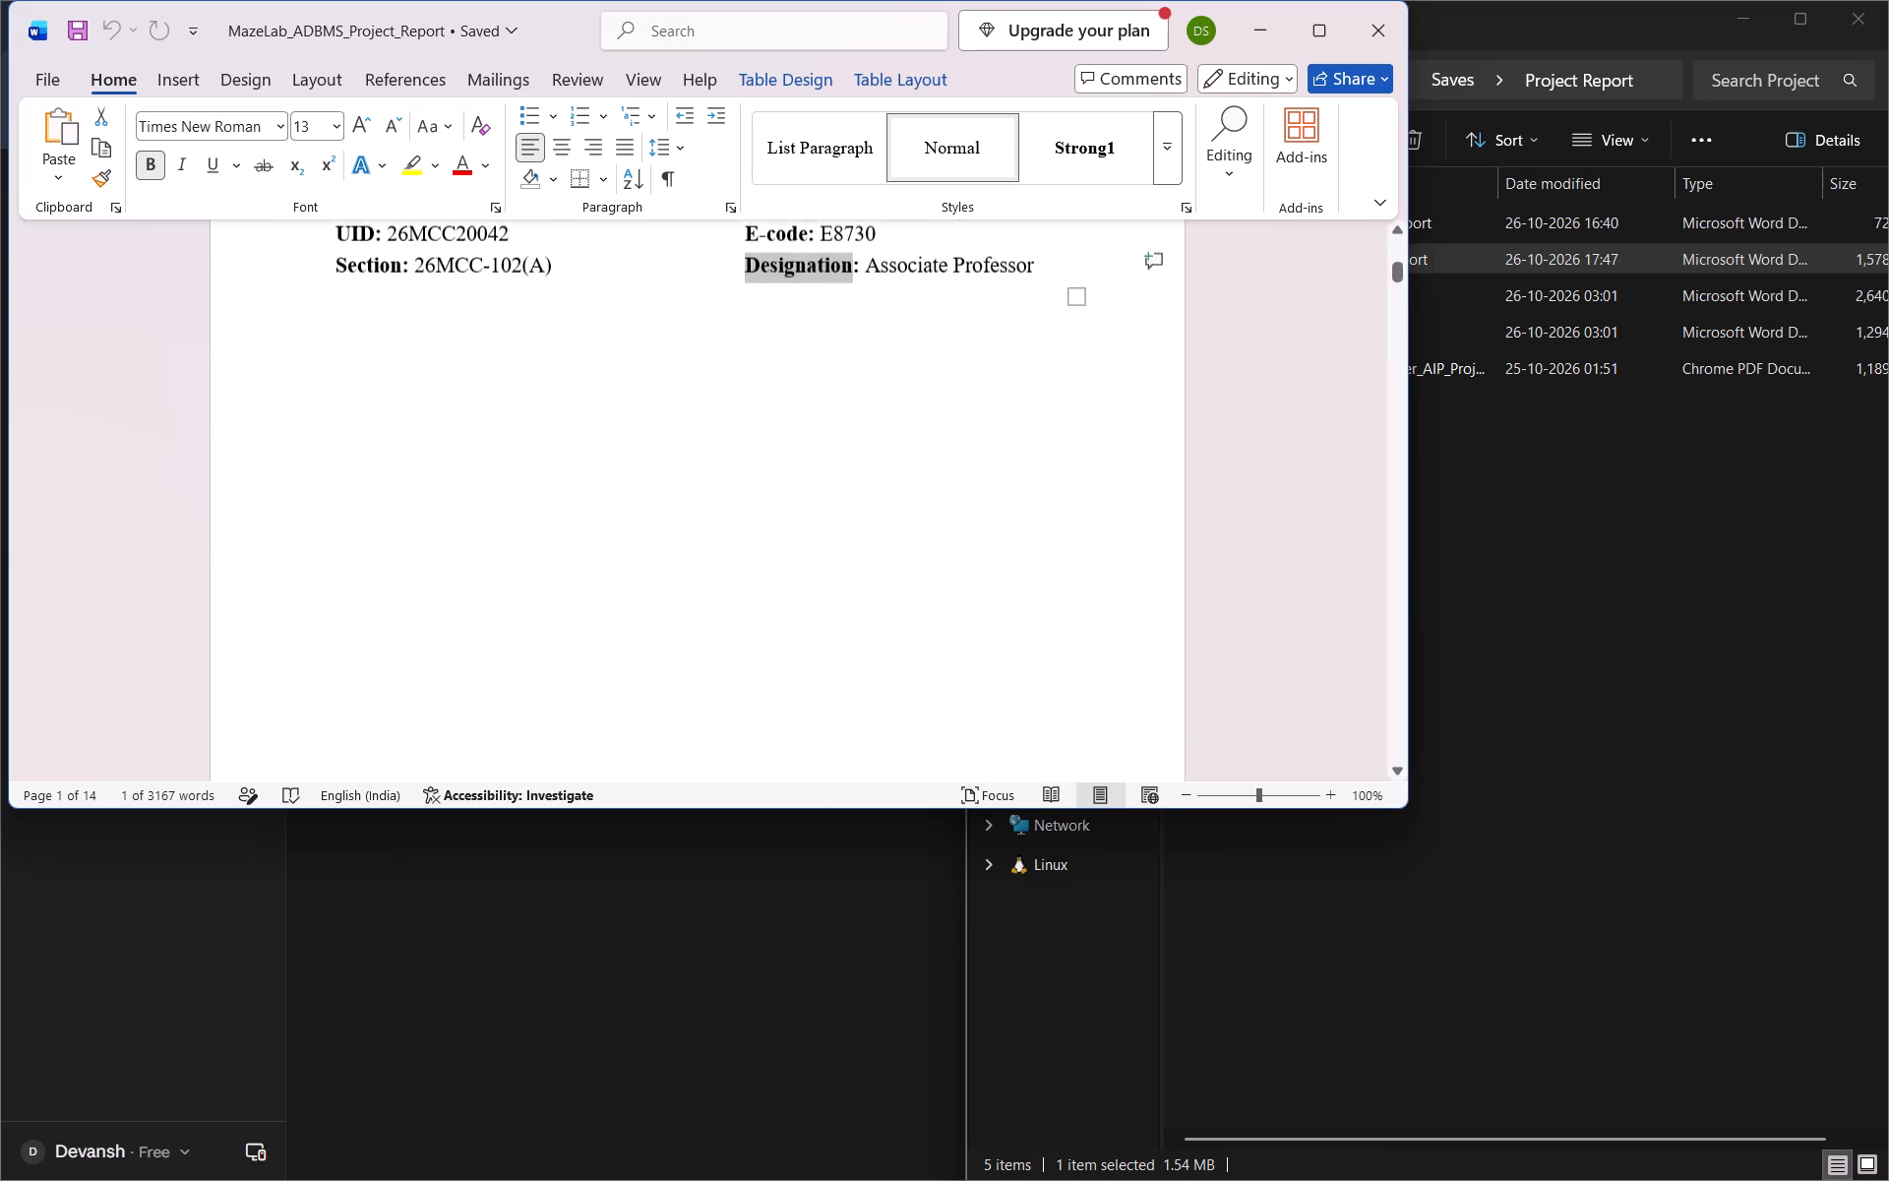
scroll(1010, 723, up, 3)
scroll(1010, 723, down, 7)
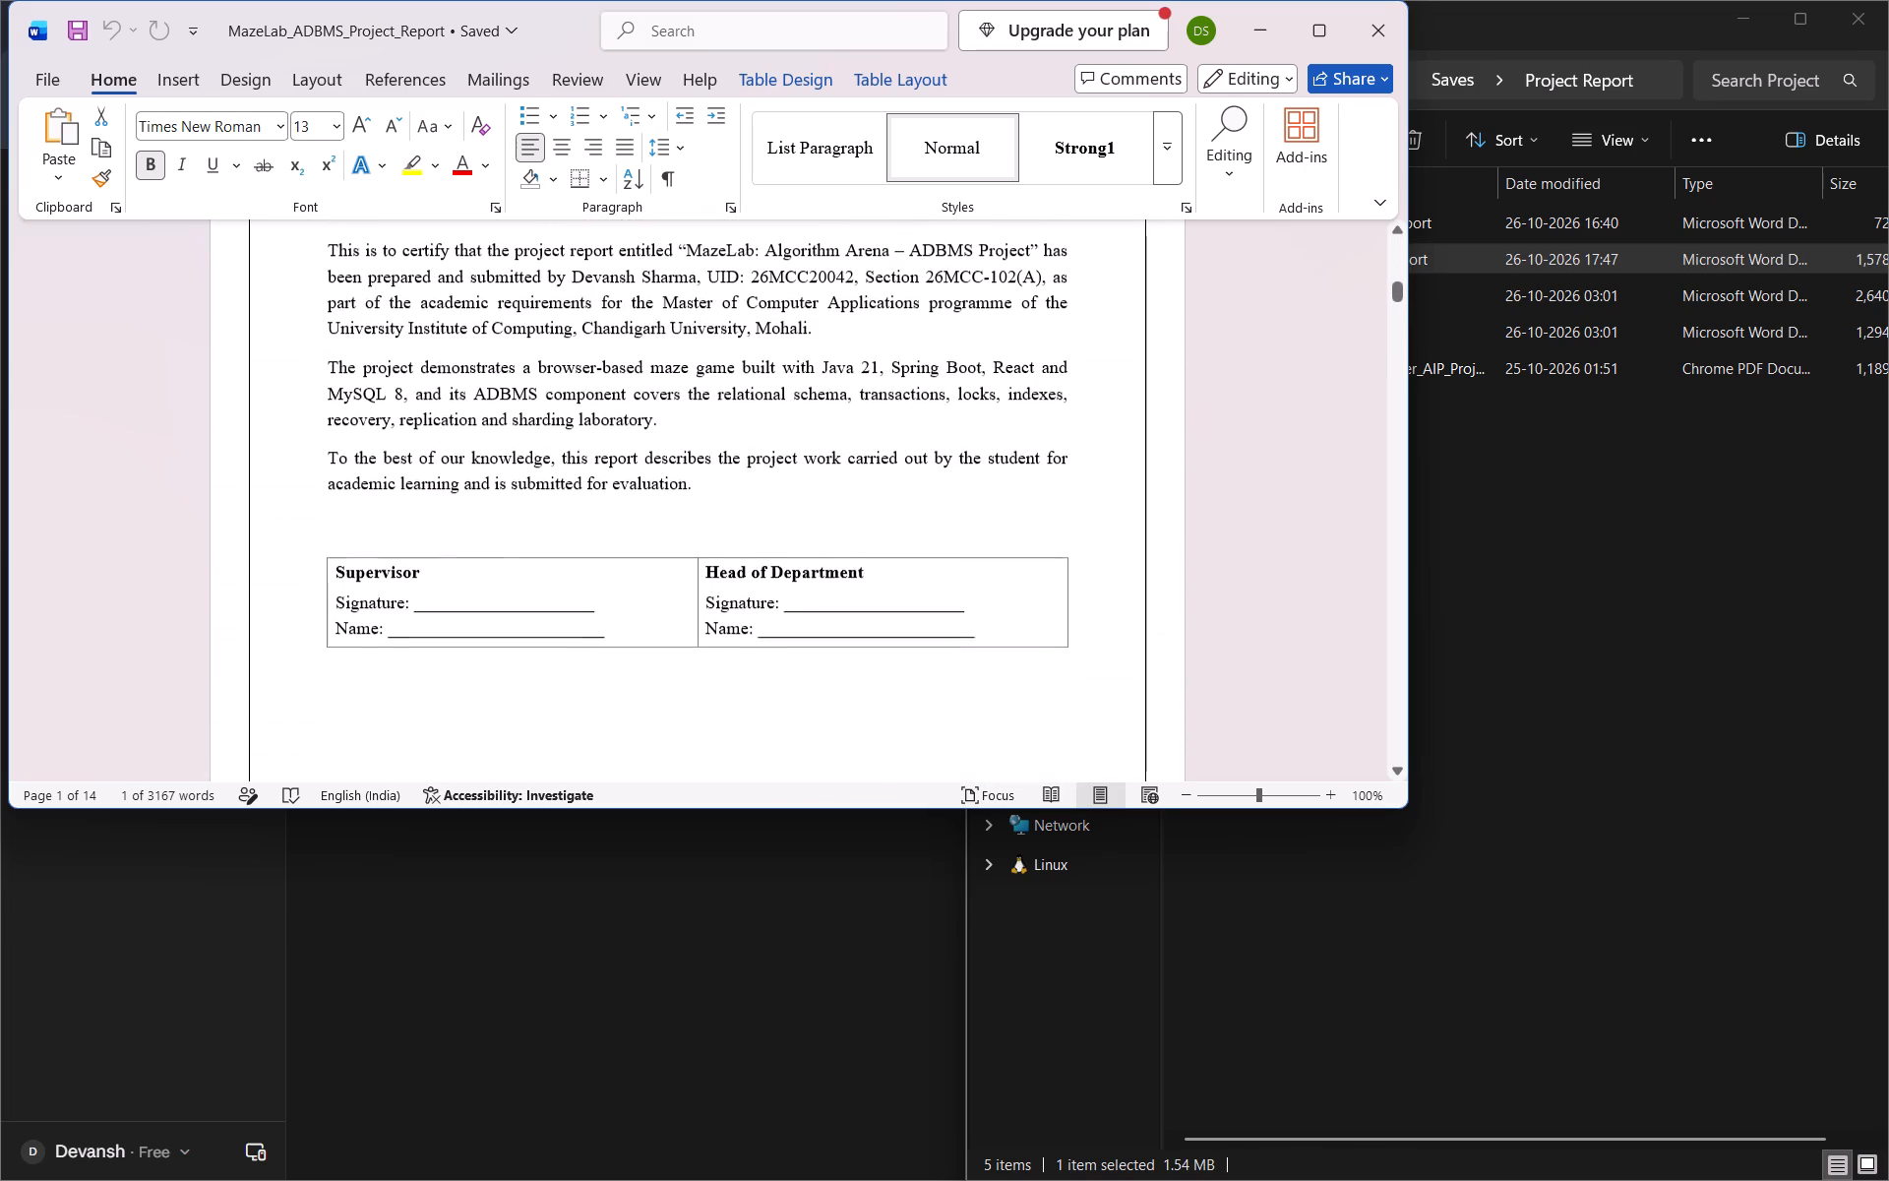
Examine the ADBMS report's page layout, page-number footers, diagrams and screenshots from the certificate page through Chapter 5.
scroll(1010, 723, down, 6)
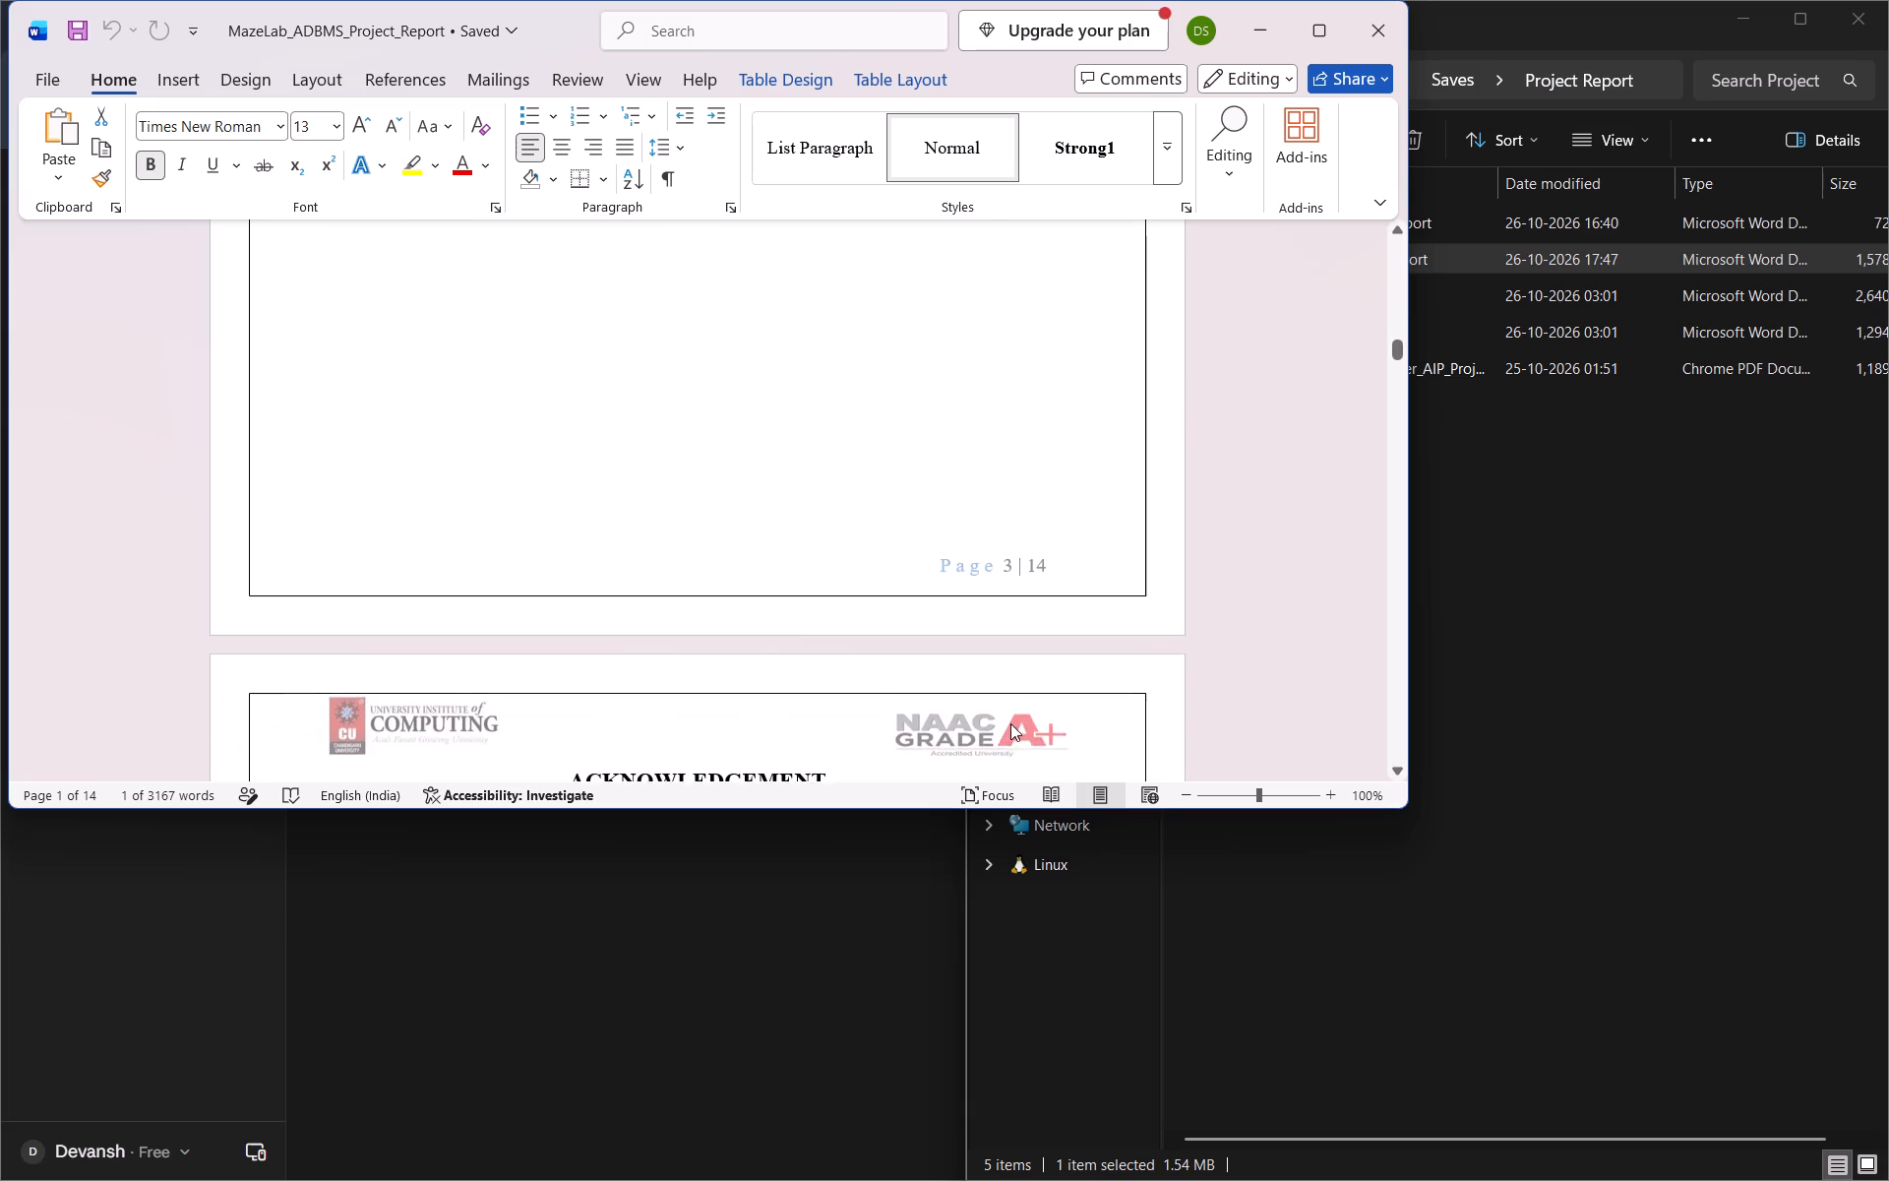
scroll(1010, 723, down, 7)
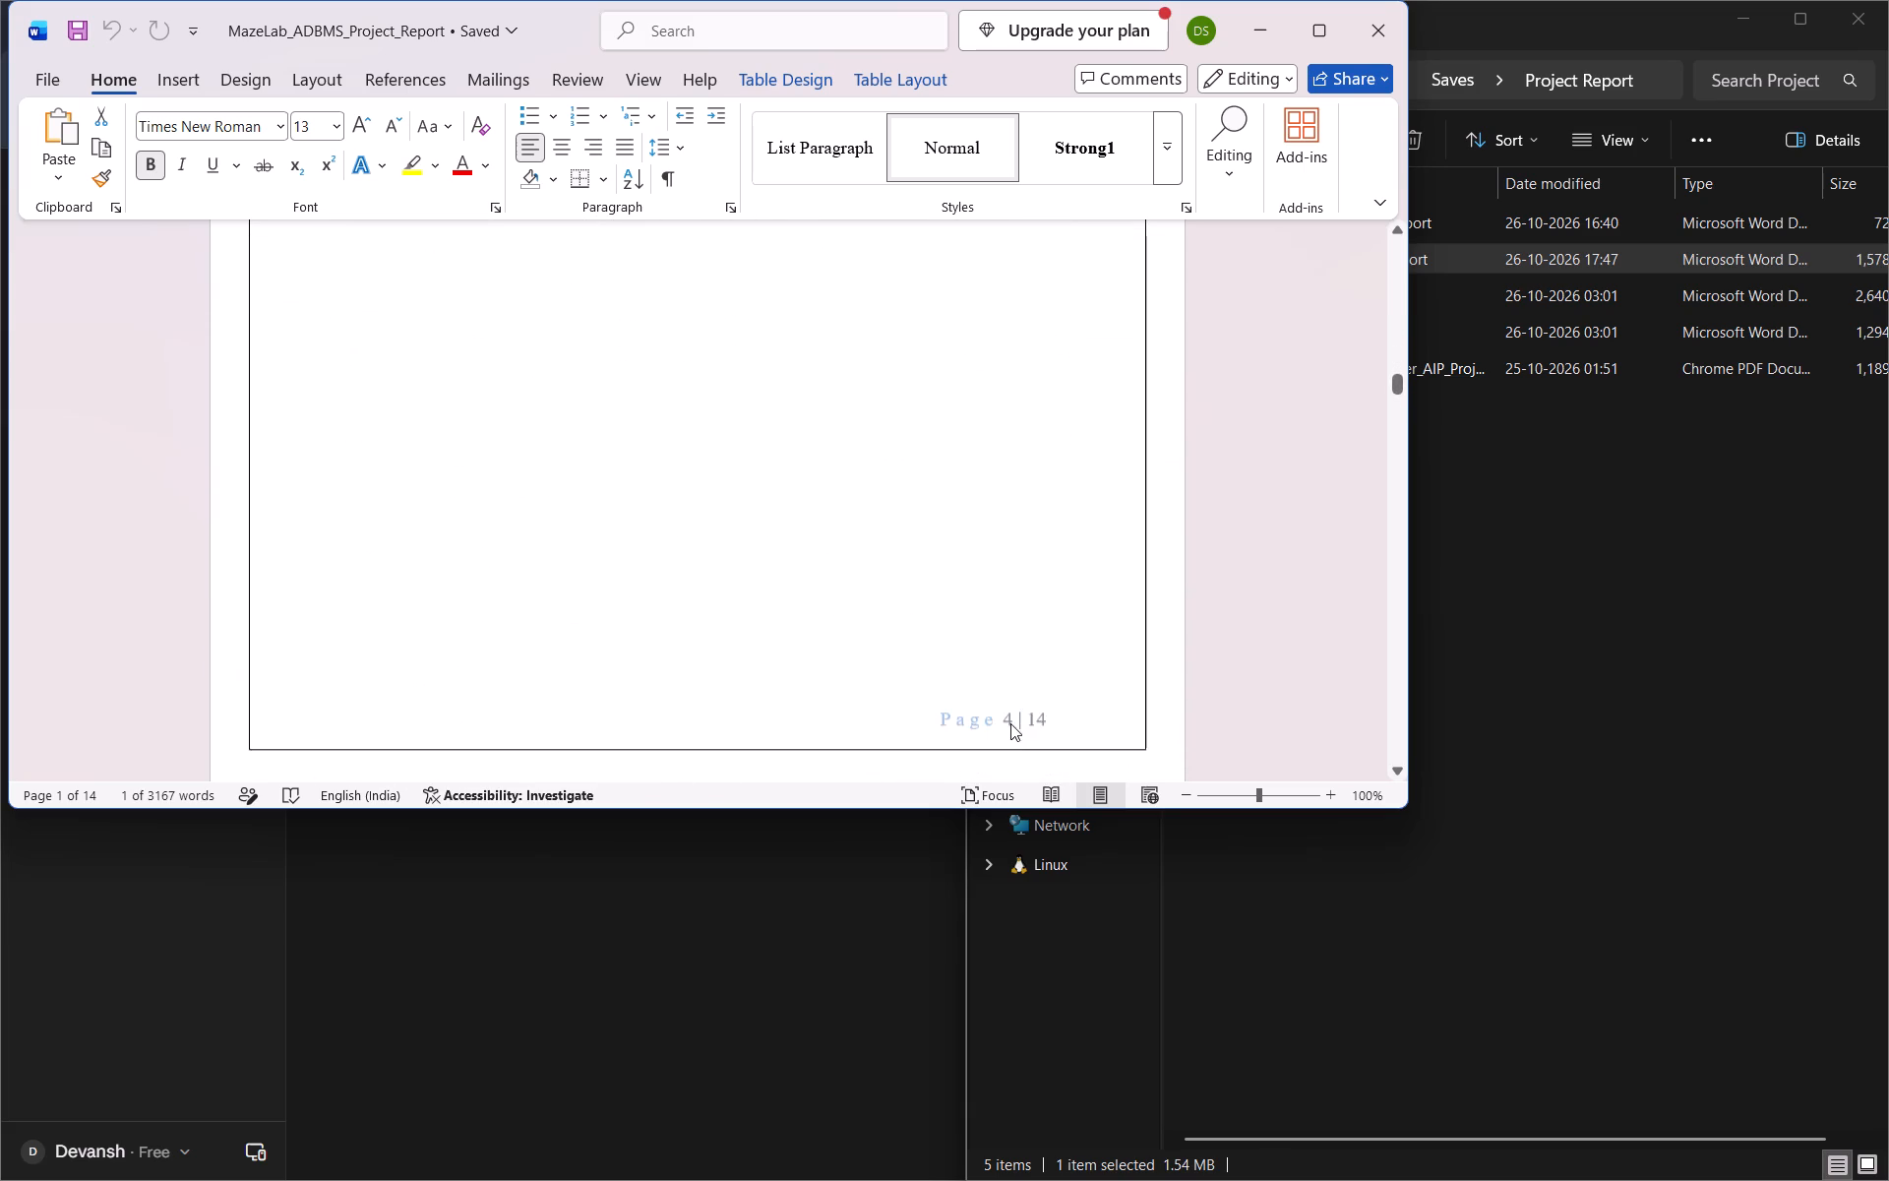
scroll(1010, 723, down, 6)
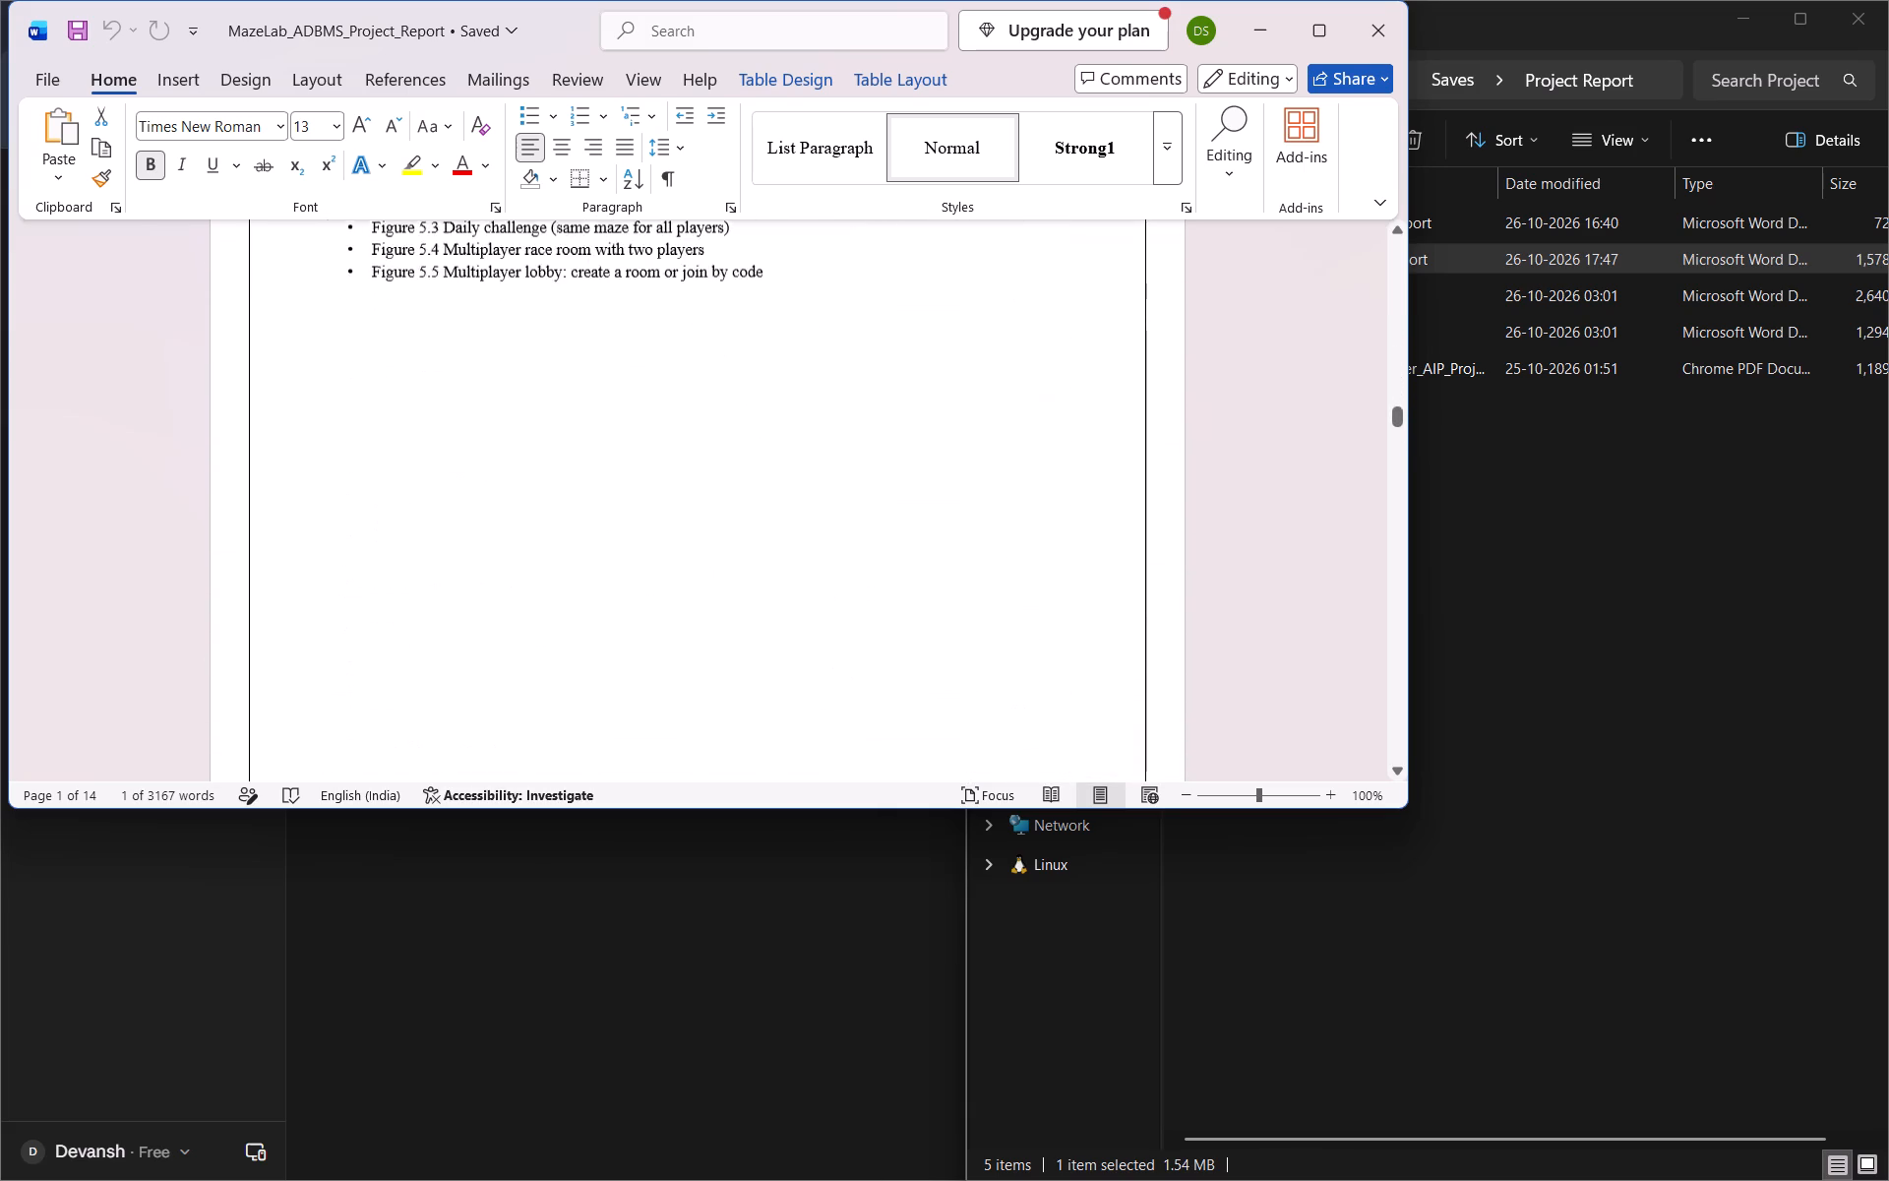
scroll(1010, 723, down, 6)
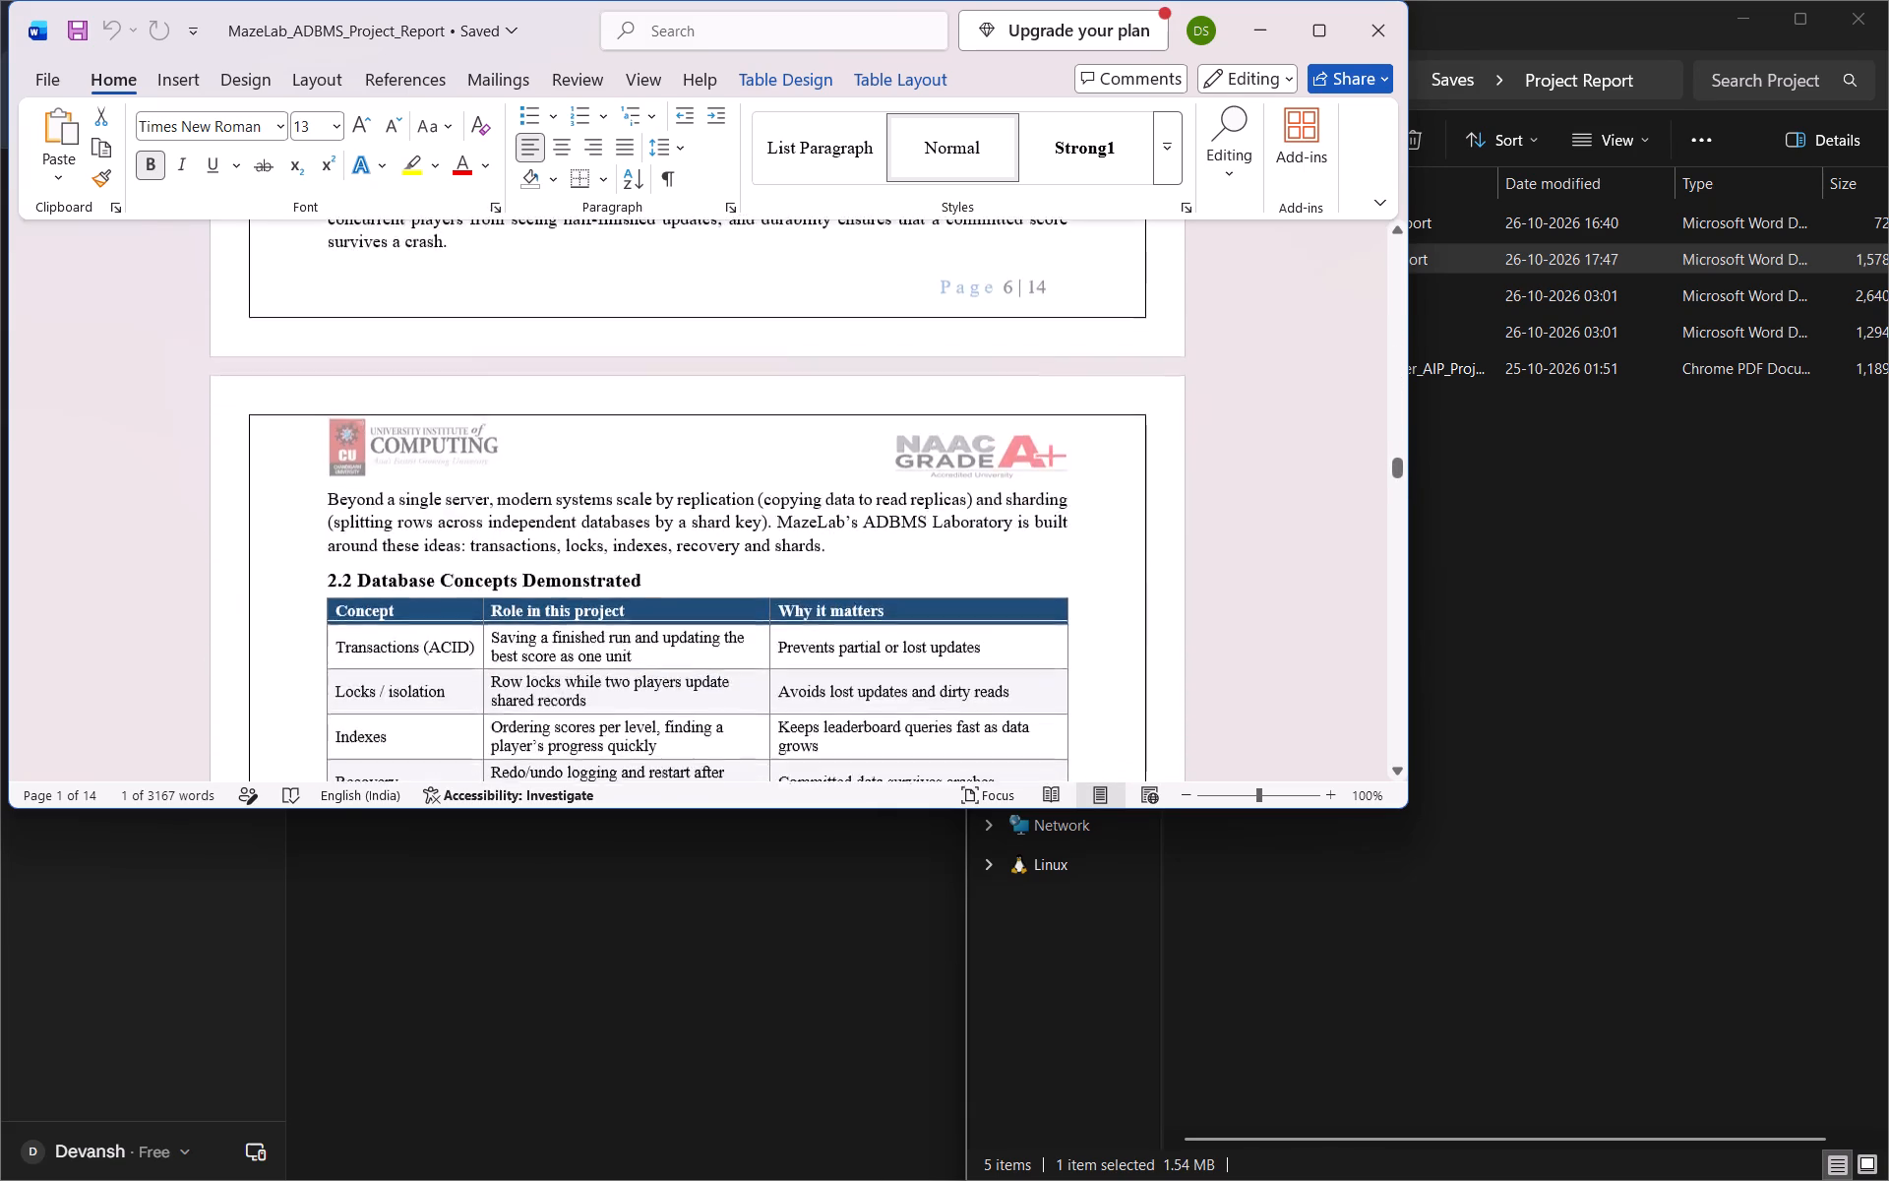
scroll(1010, 723, down, 8)
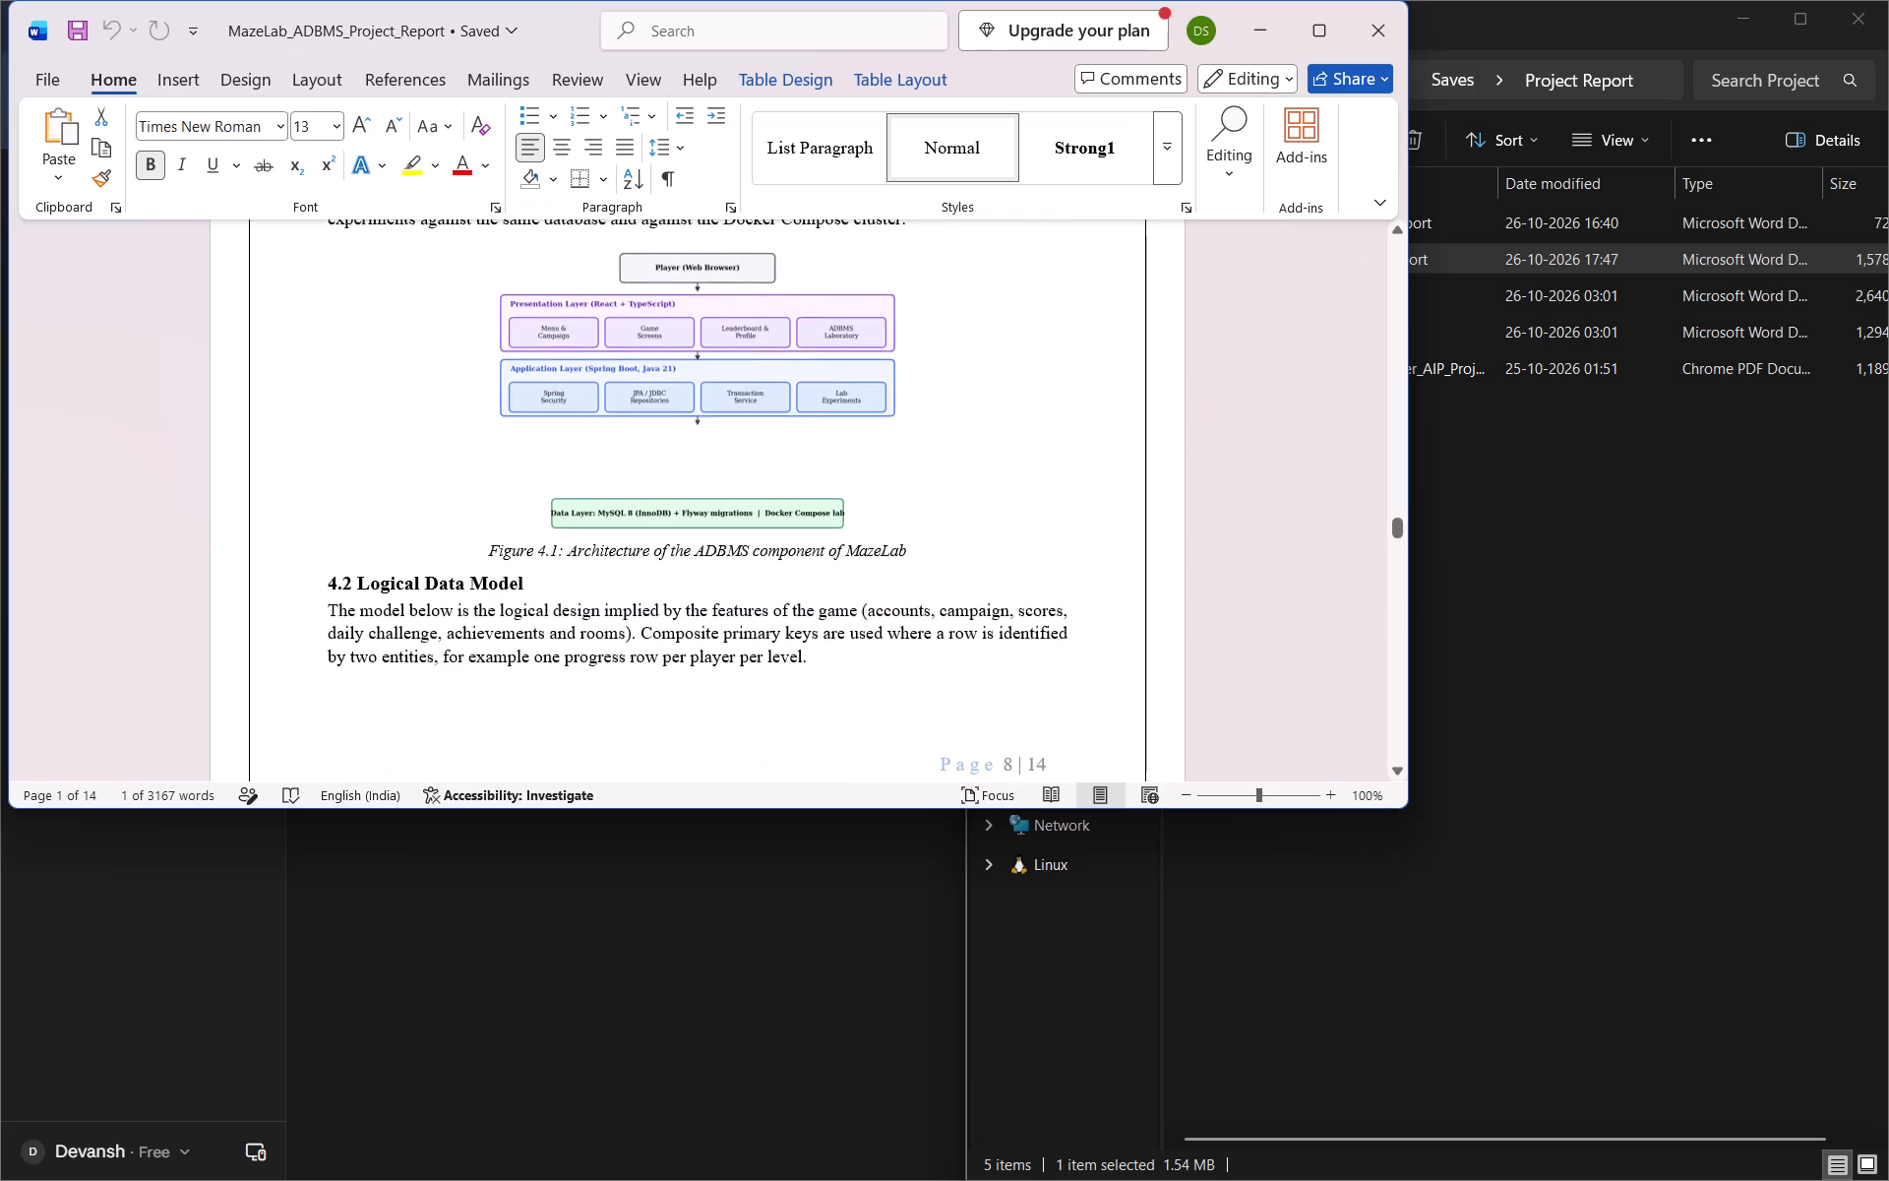
scroll(1010, 723, down, 5)
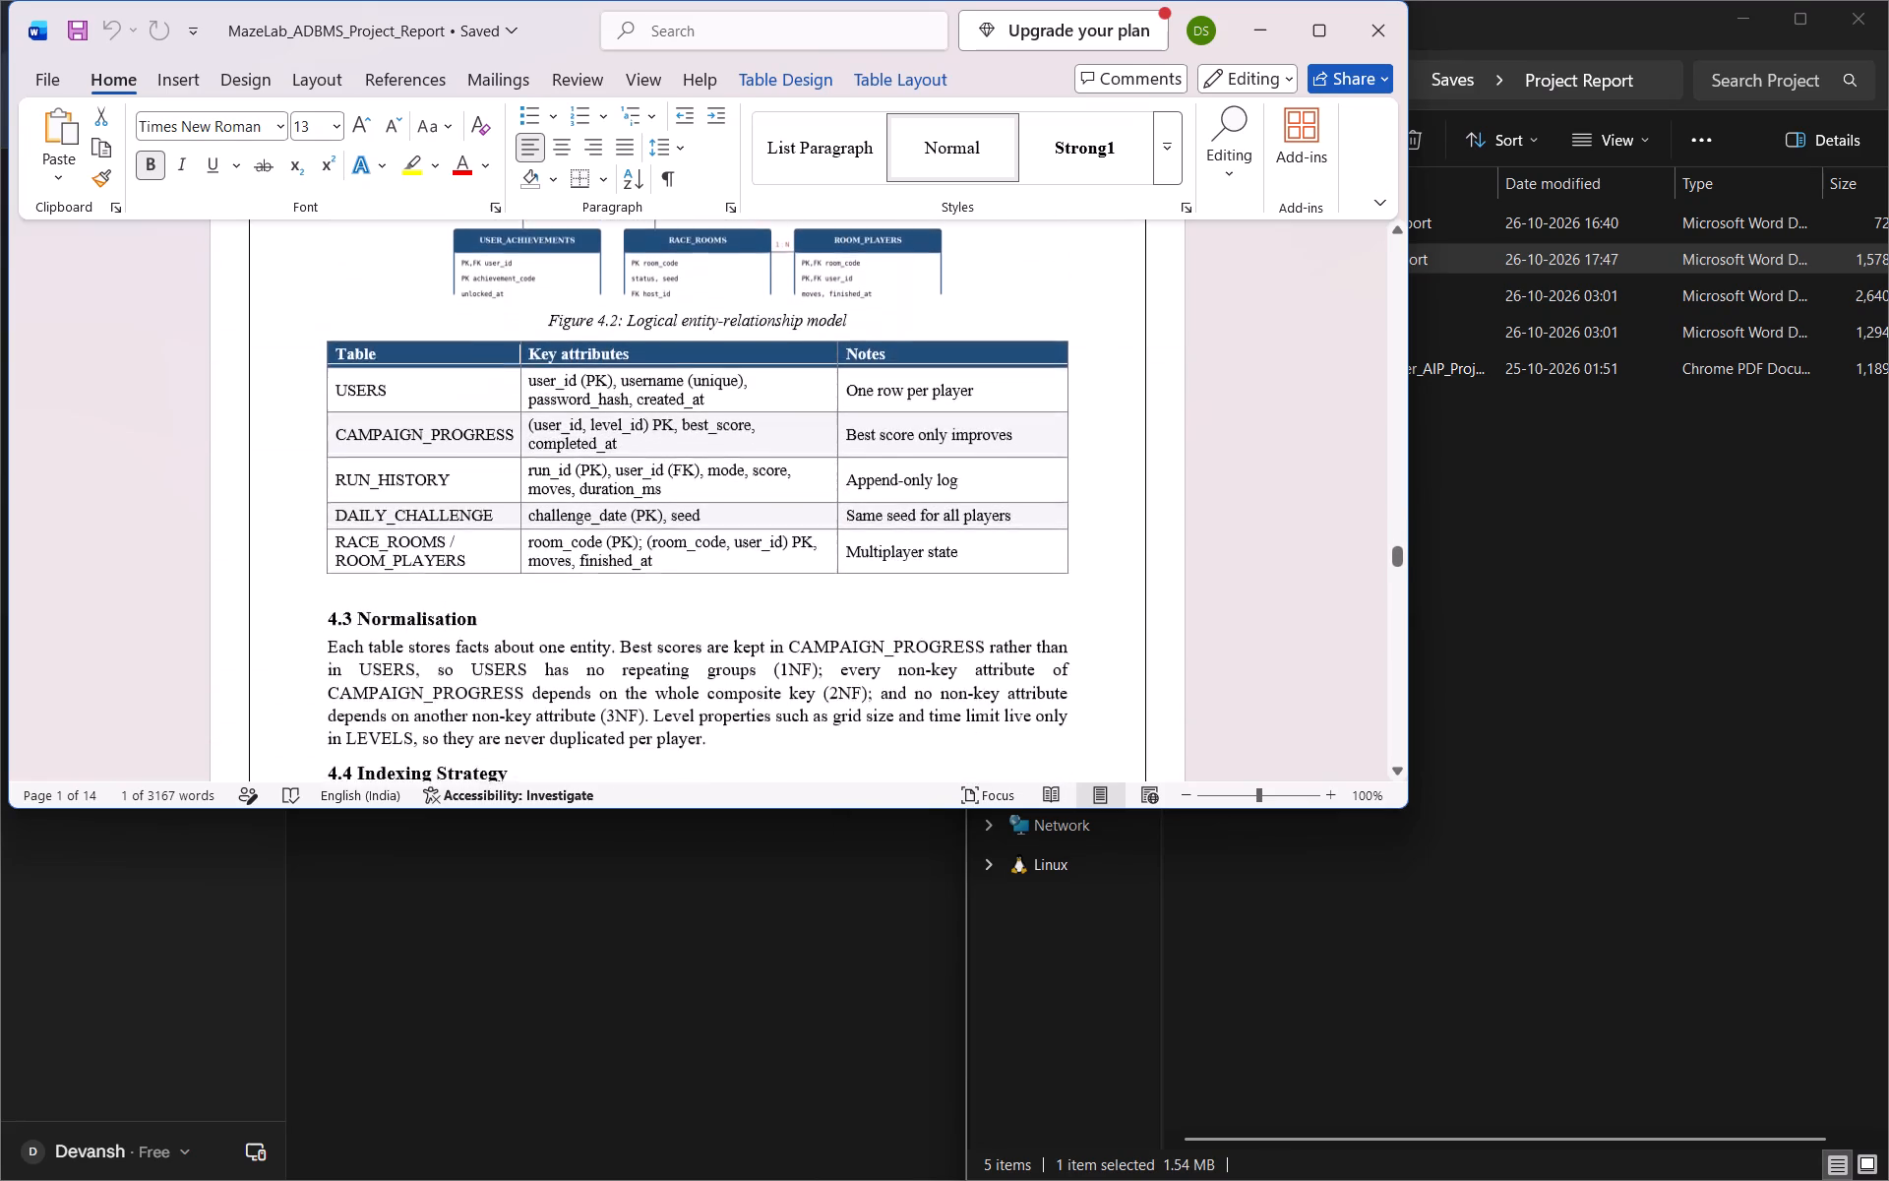
scroll(1010, 723, down, 4)
scroll(1010, 723, up, 1)
scroll(1010, 723, down, 1)
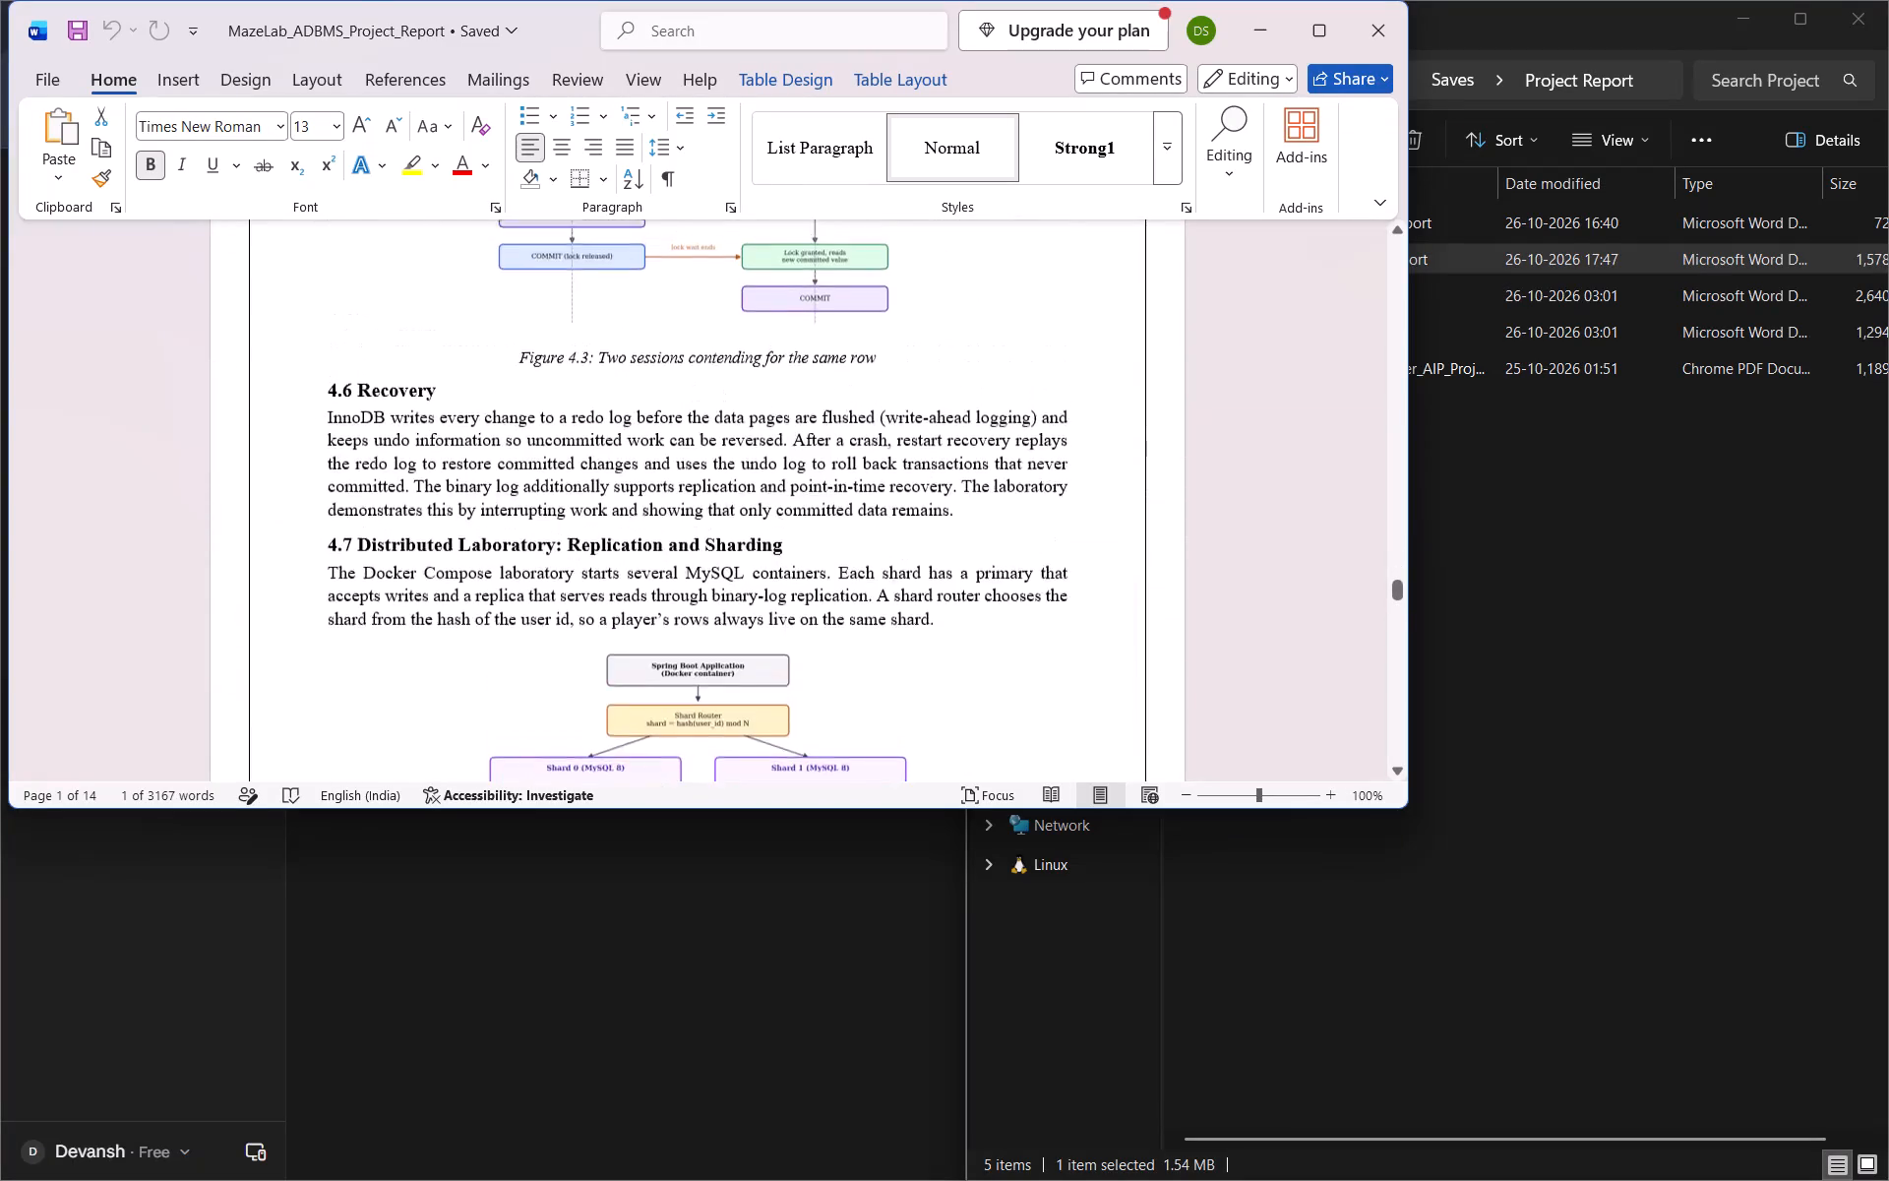
scroll(1010, 723, down, 11)
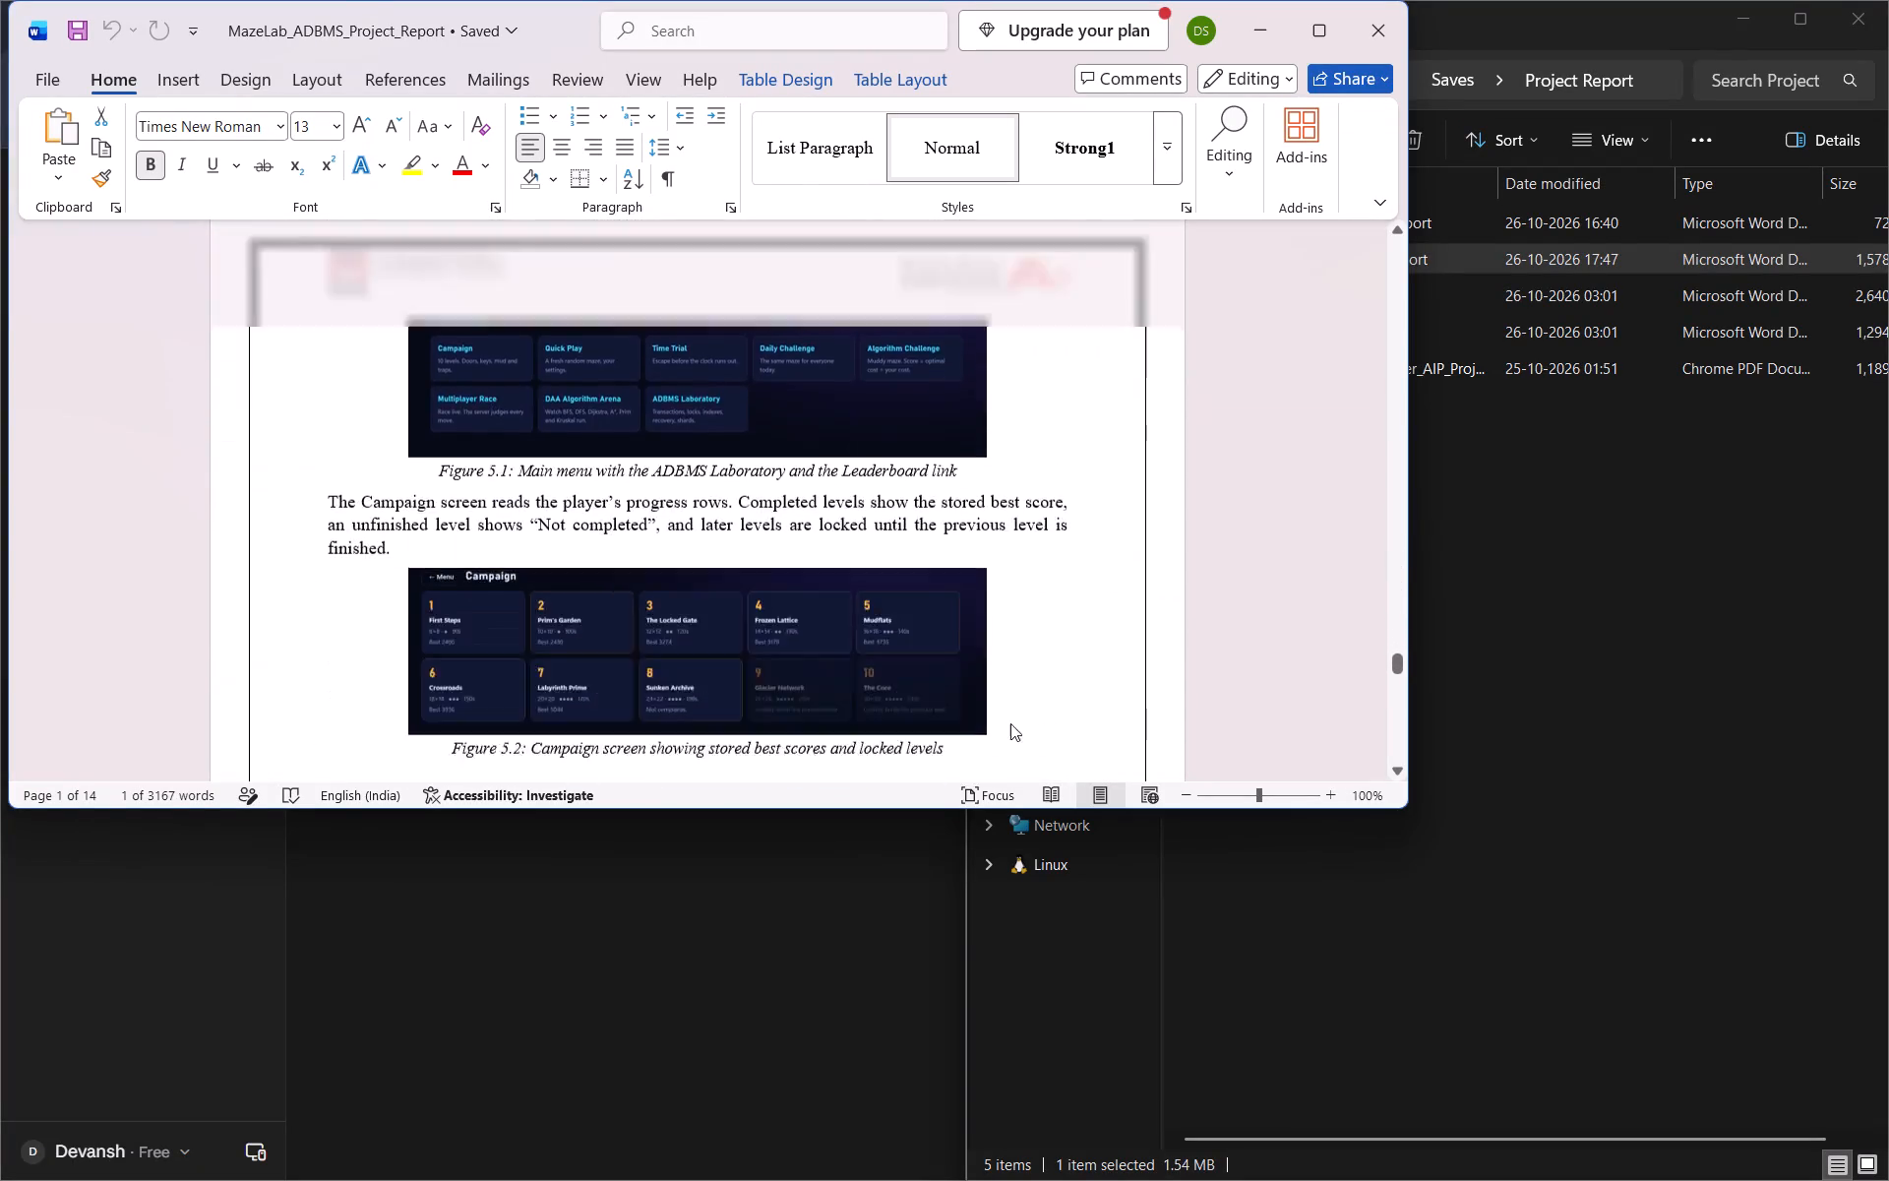
scroll(1010, 723, down, 5)
scroll(1010, 723, up, 1)
scroll(1010, 723, down, 1)
scroll(1010, 723, up, 9)
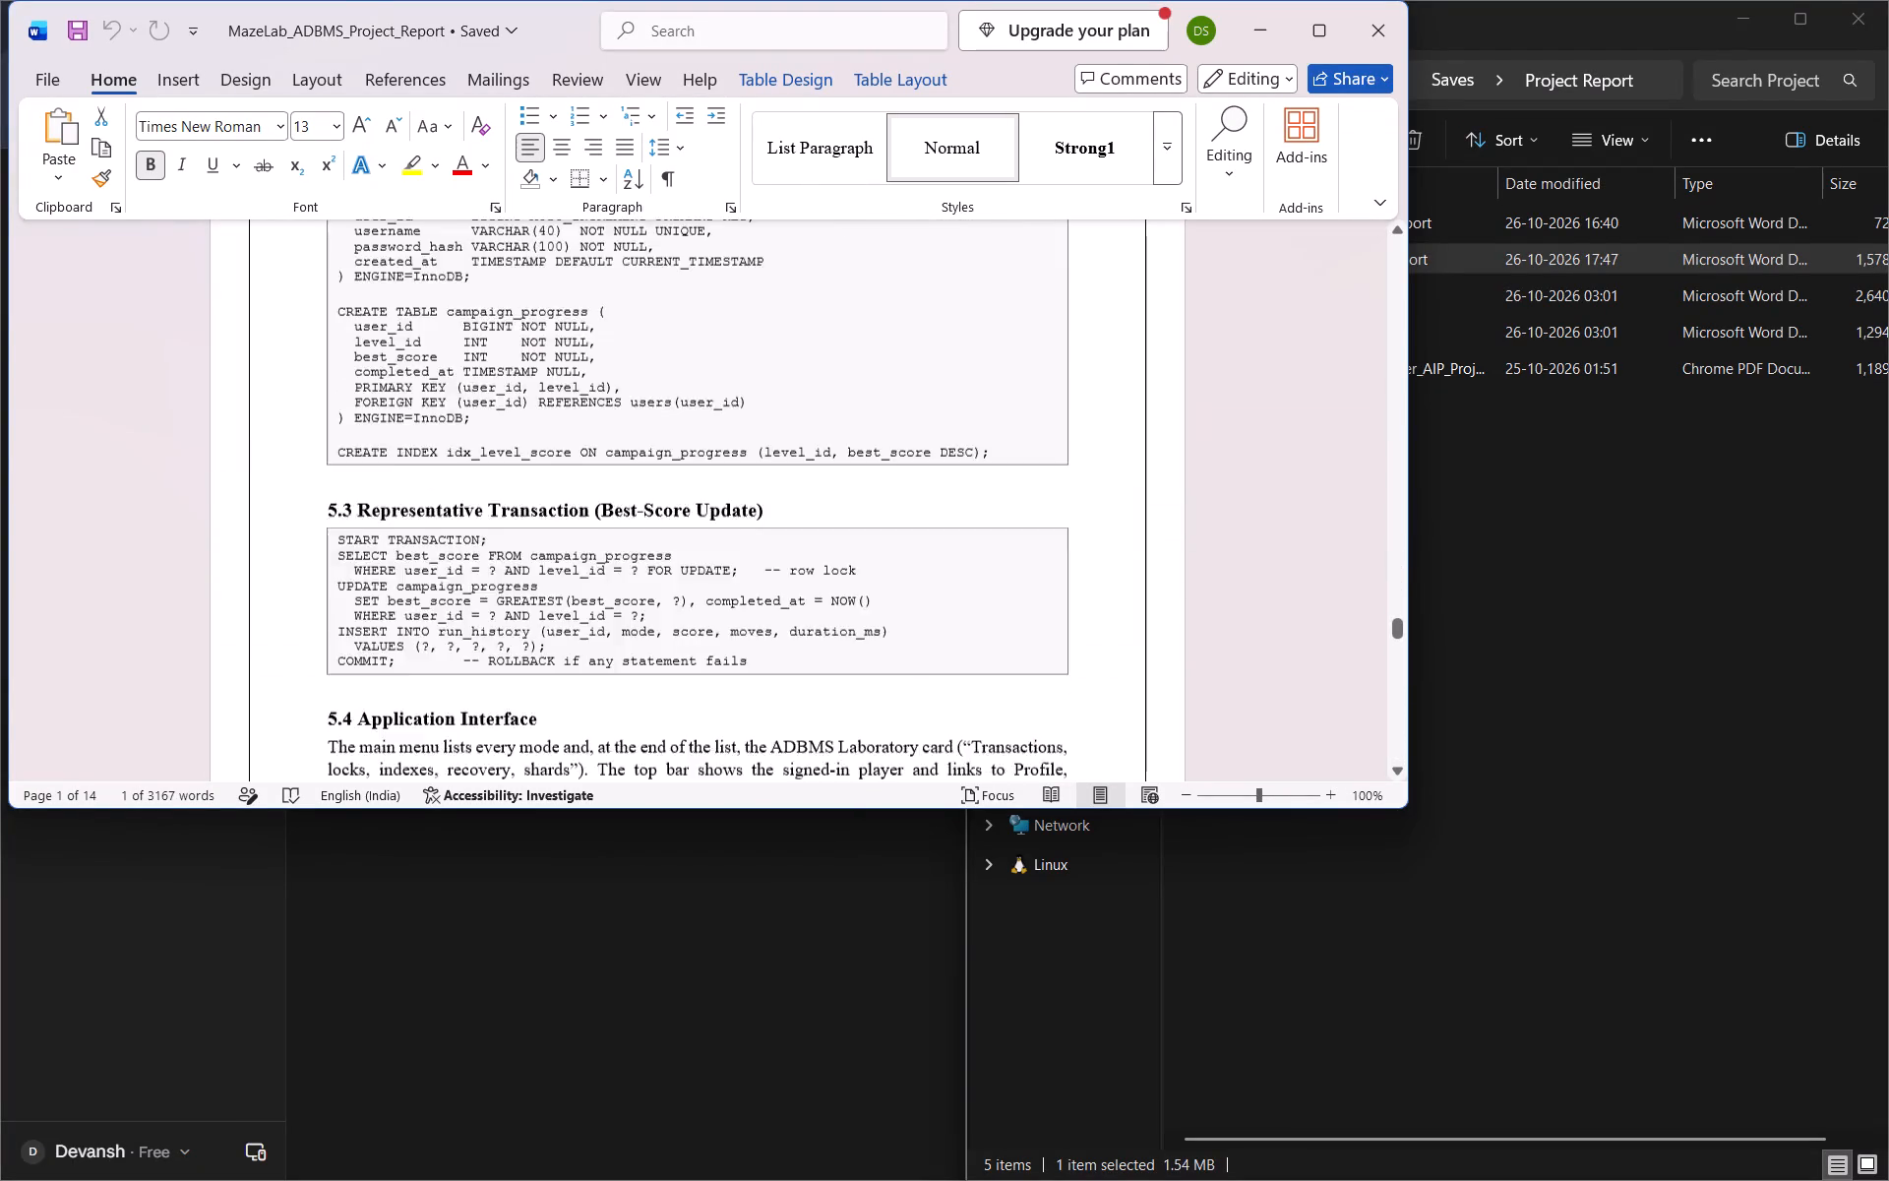
Go back through the ADBMS report to its cover and compare the cover's footer area with the footers on pages 2 and 3.
scroll(1010, 723, up, 12)
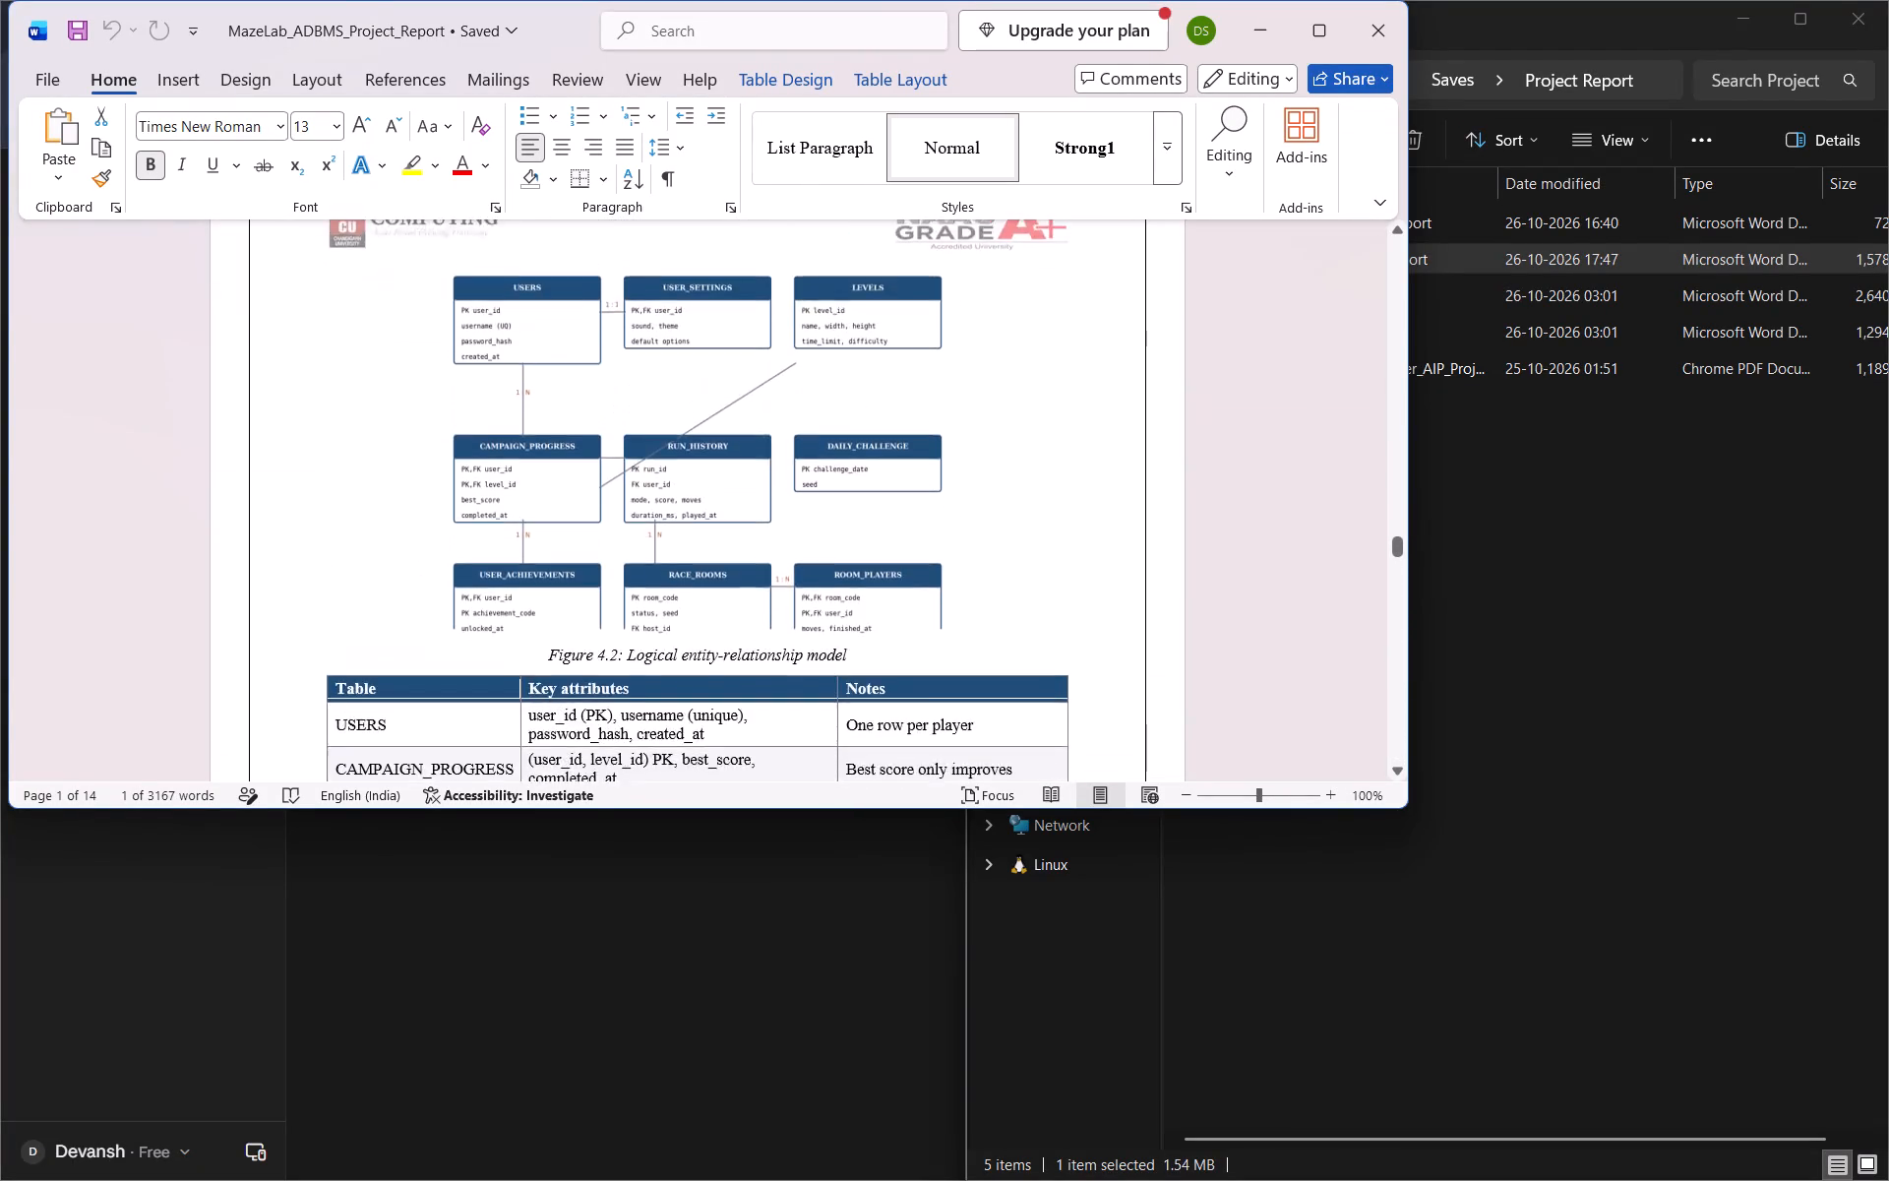
scroll(1010, 723, up, 10)
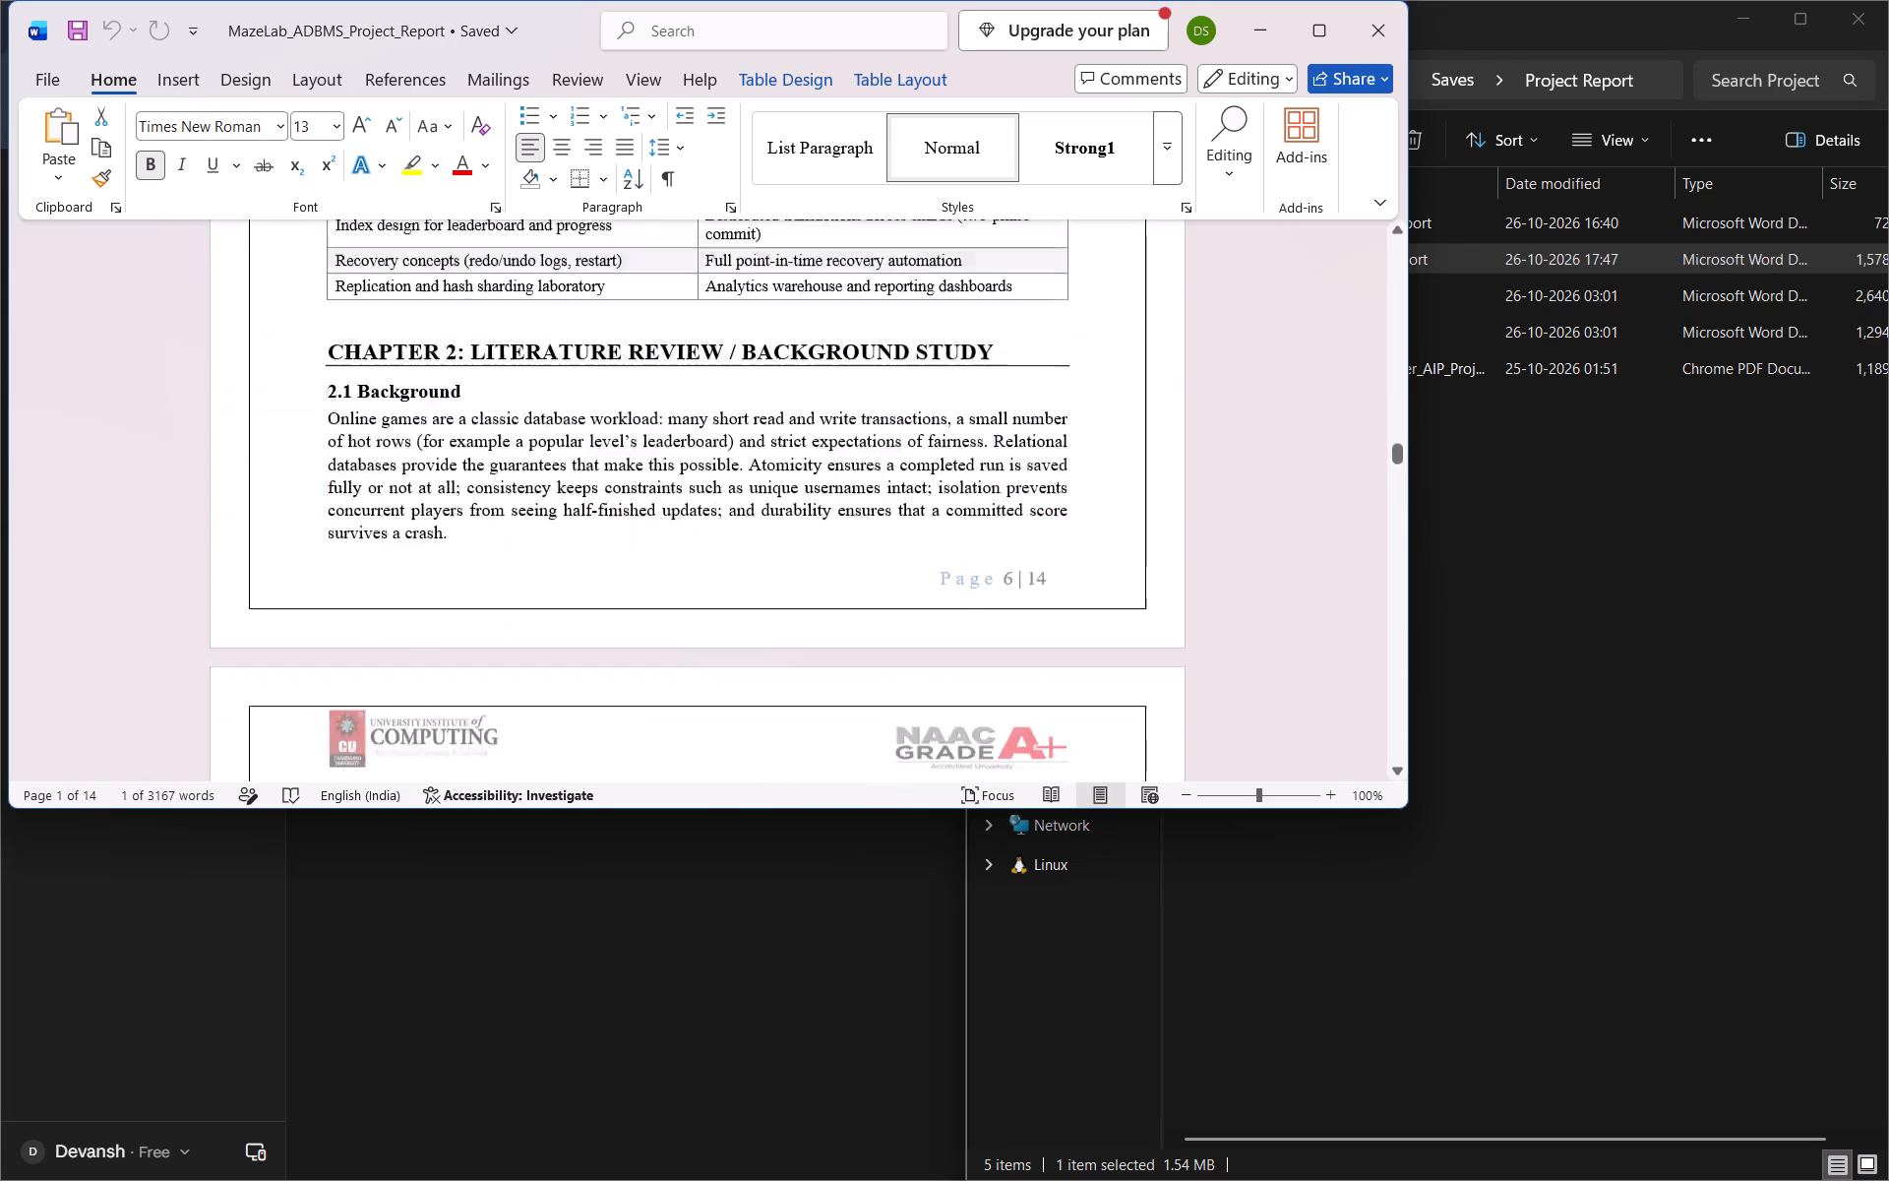
scroll(1010, 723, up, 6)
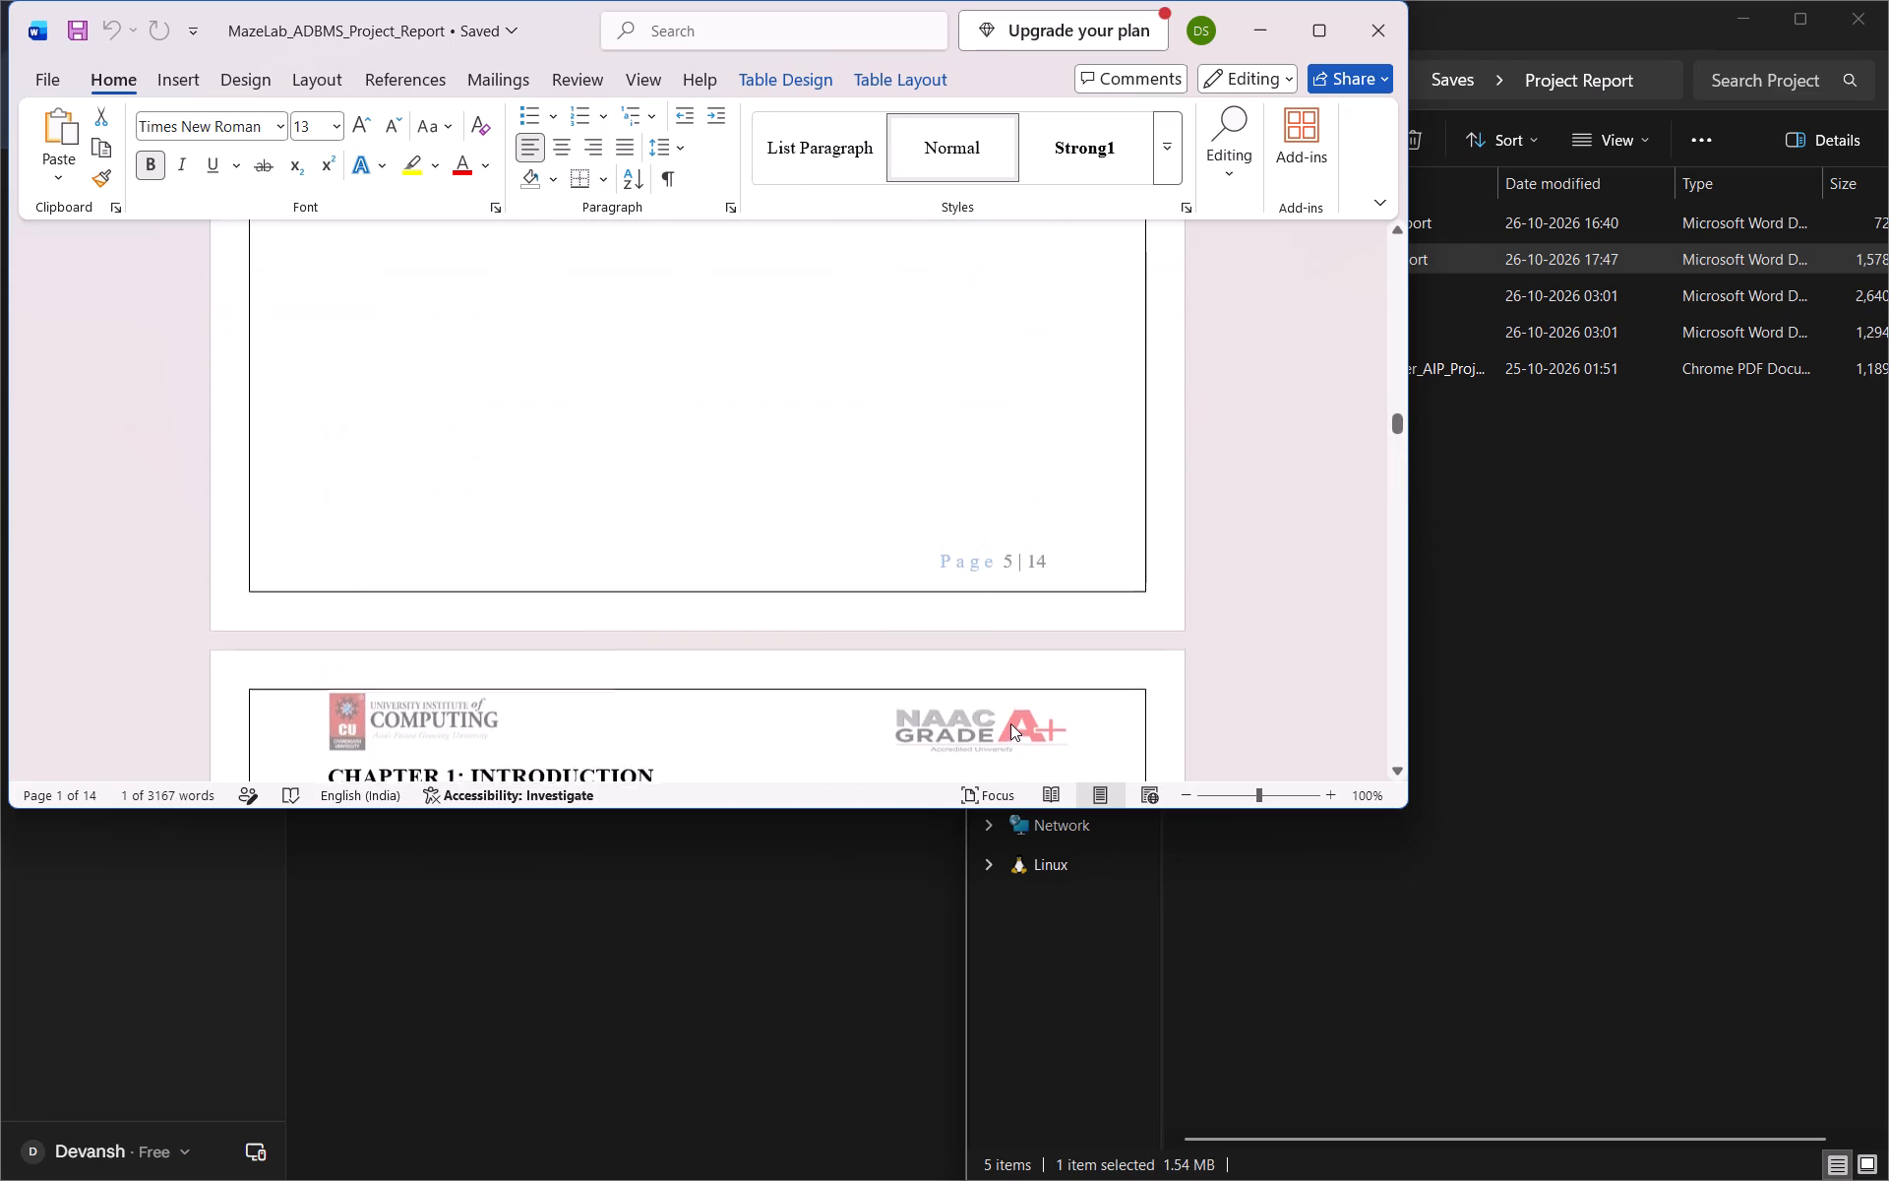
scroll(1010, 723, up, 9)
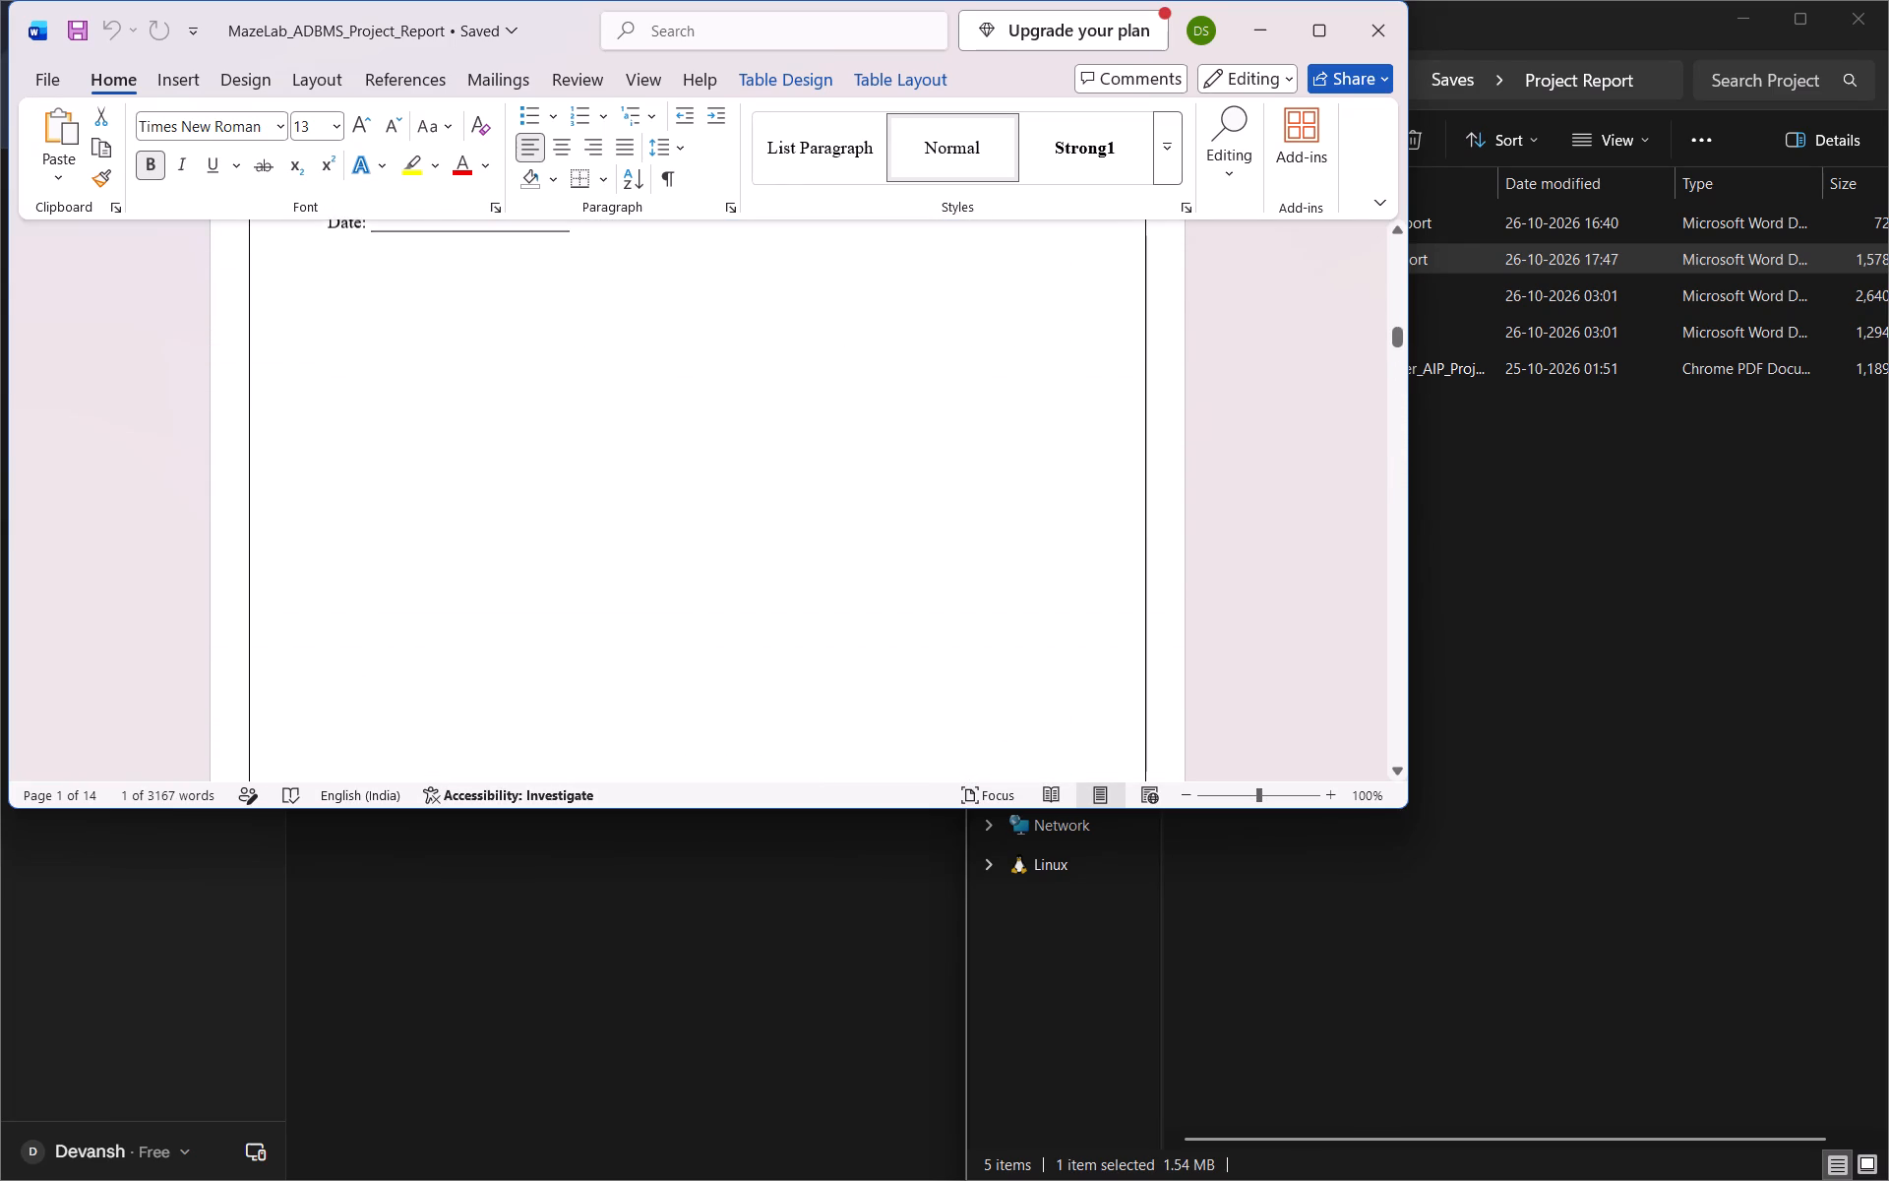
scroll(1010, 723, up, 7)
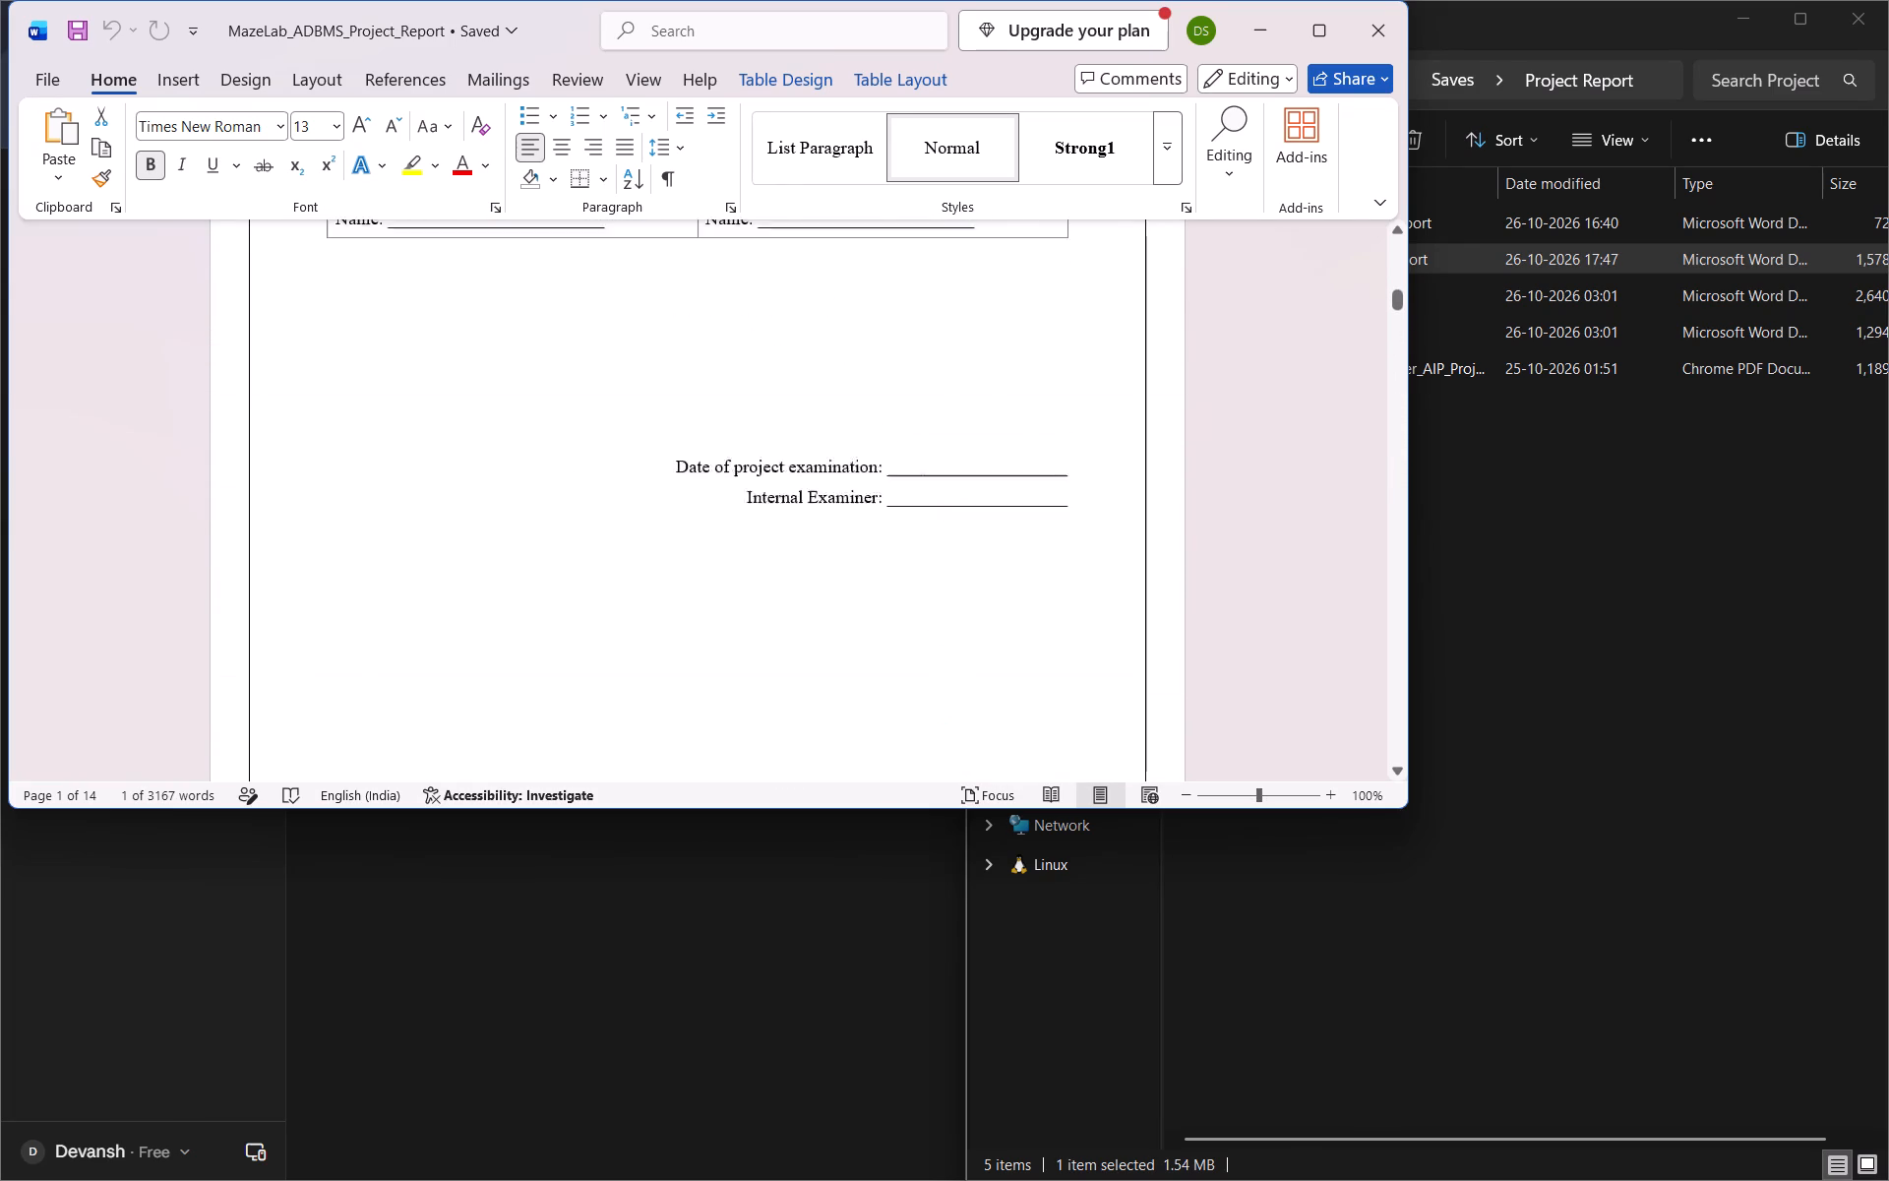
scroll(1010, 723, up, 5)
scroll(1010, 723, down, 3)
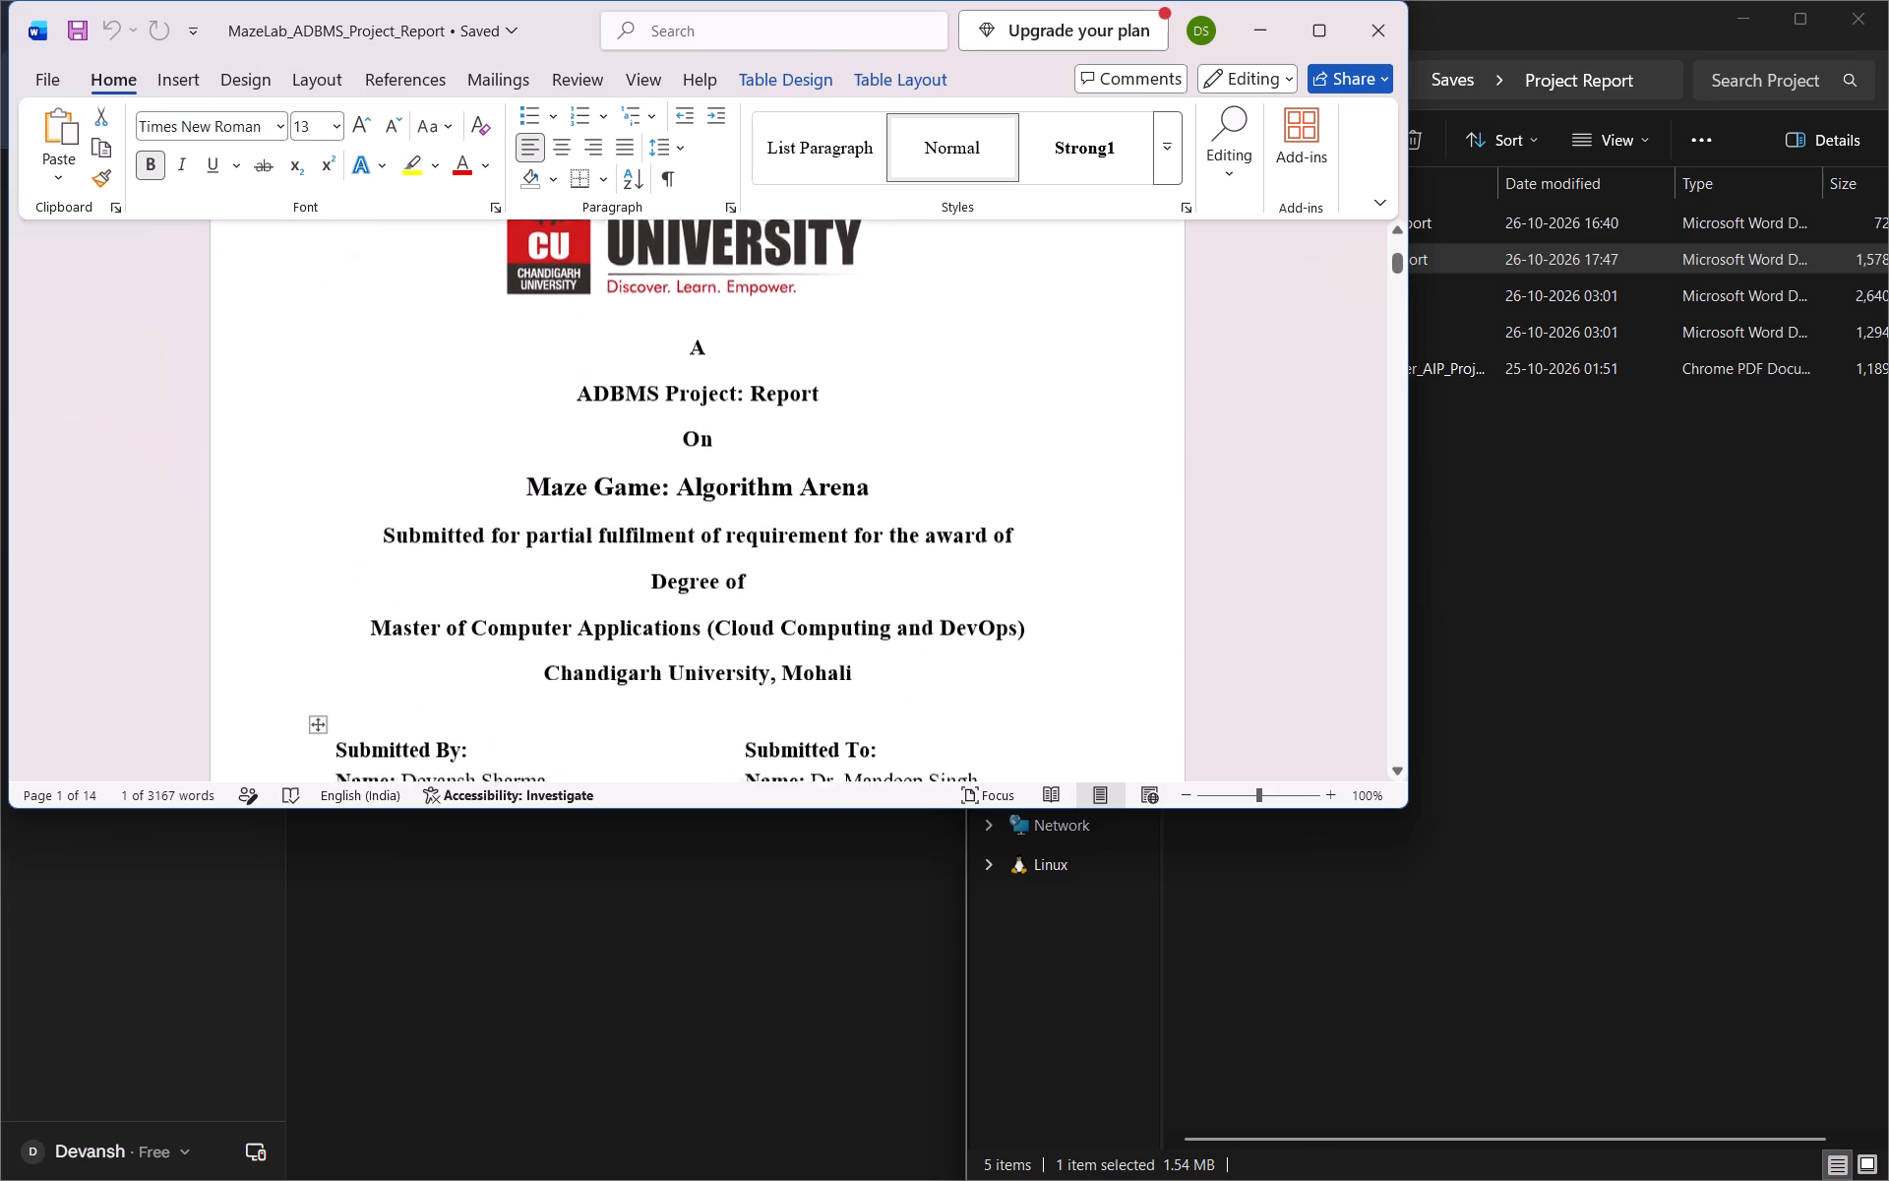
scroll(1010, 723, down, 4)
scroll(1010, 723, up, 1)
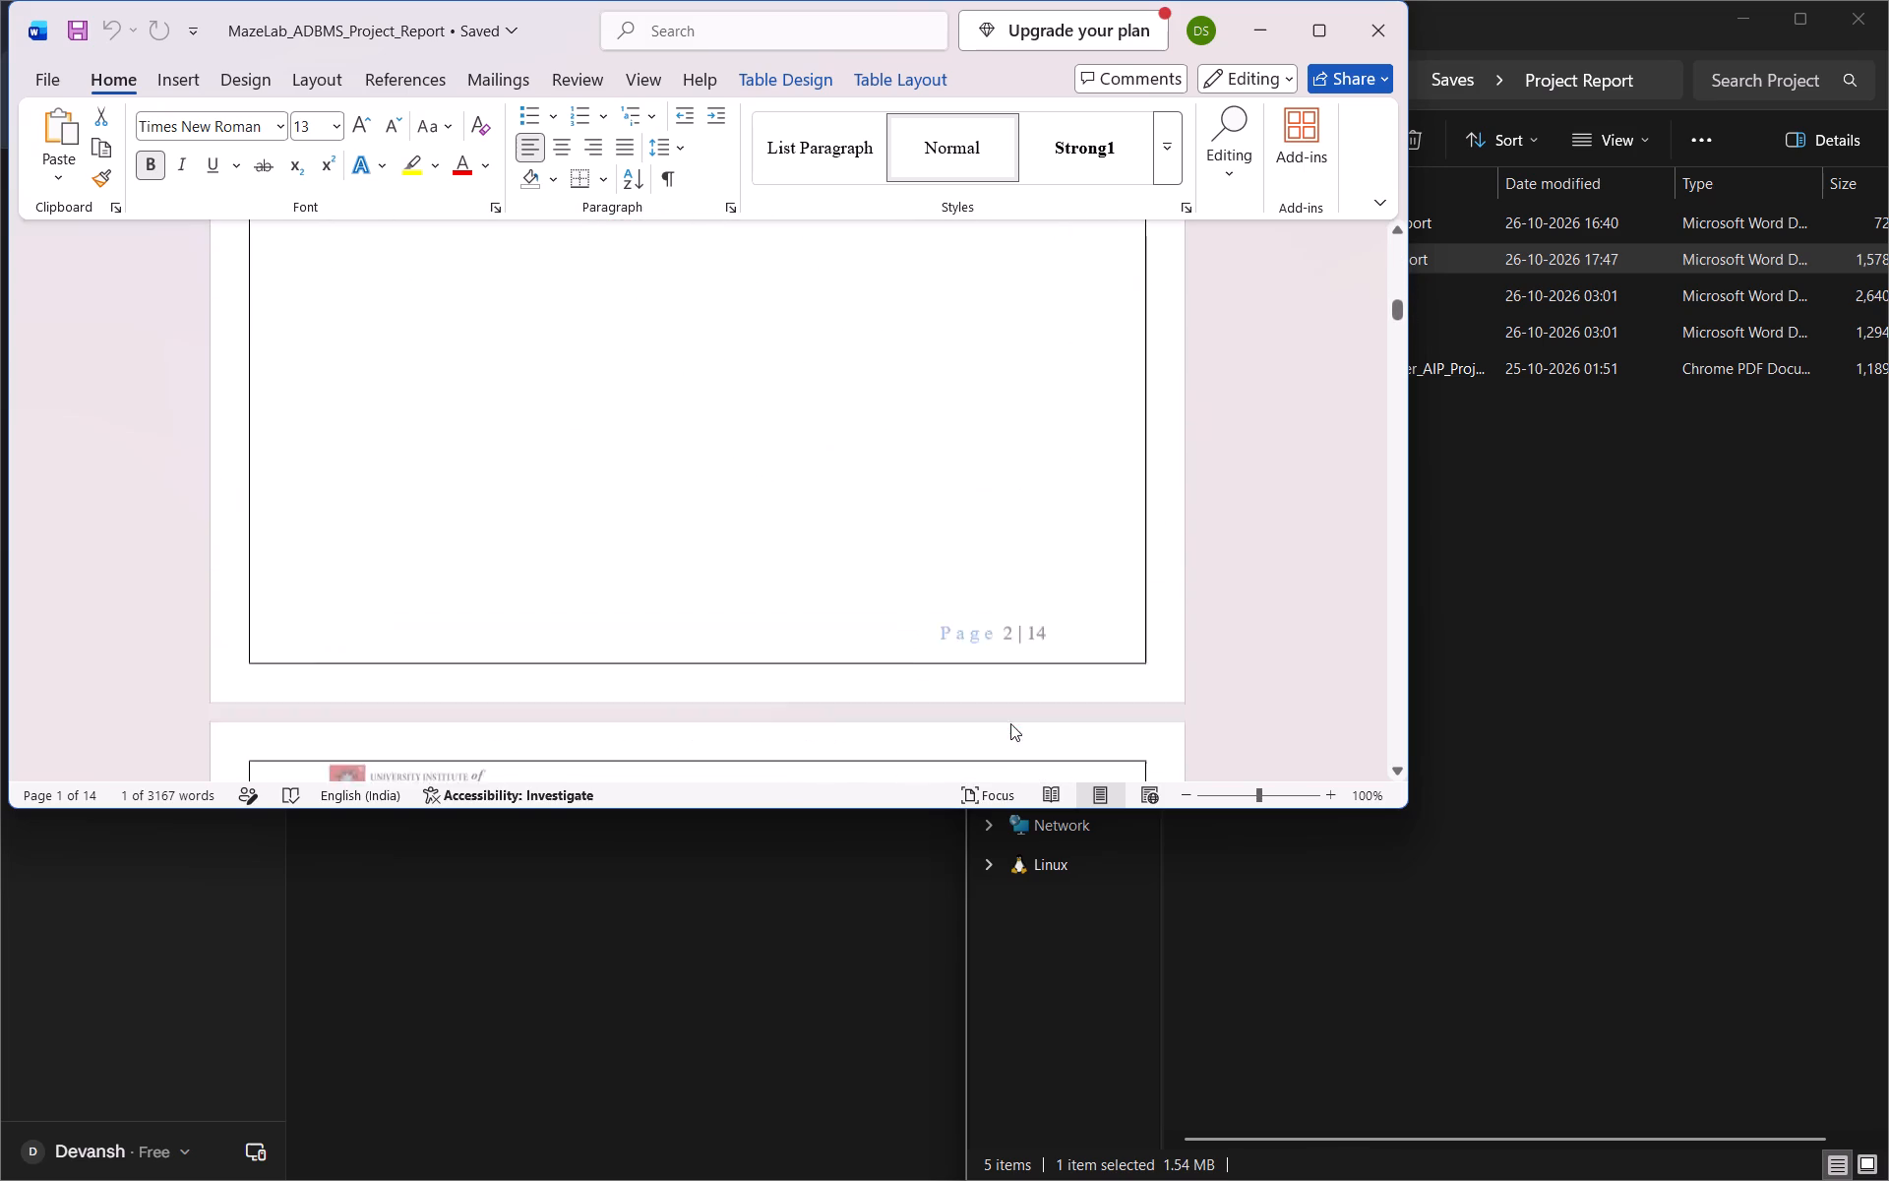
scroll(1010, 723, up, 7)
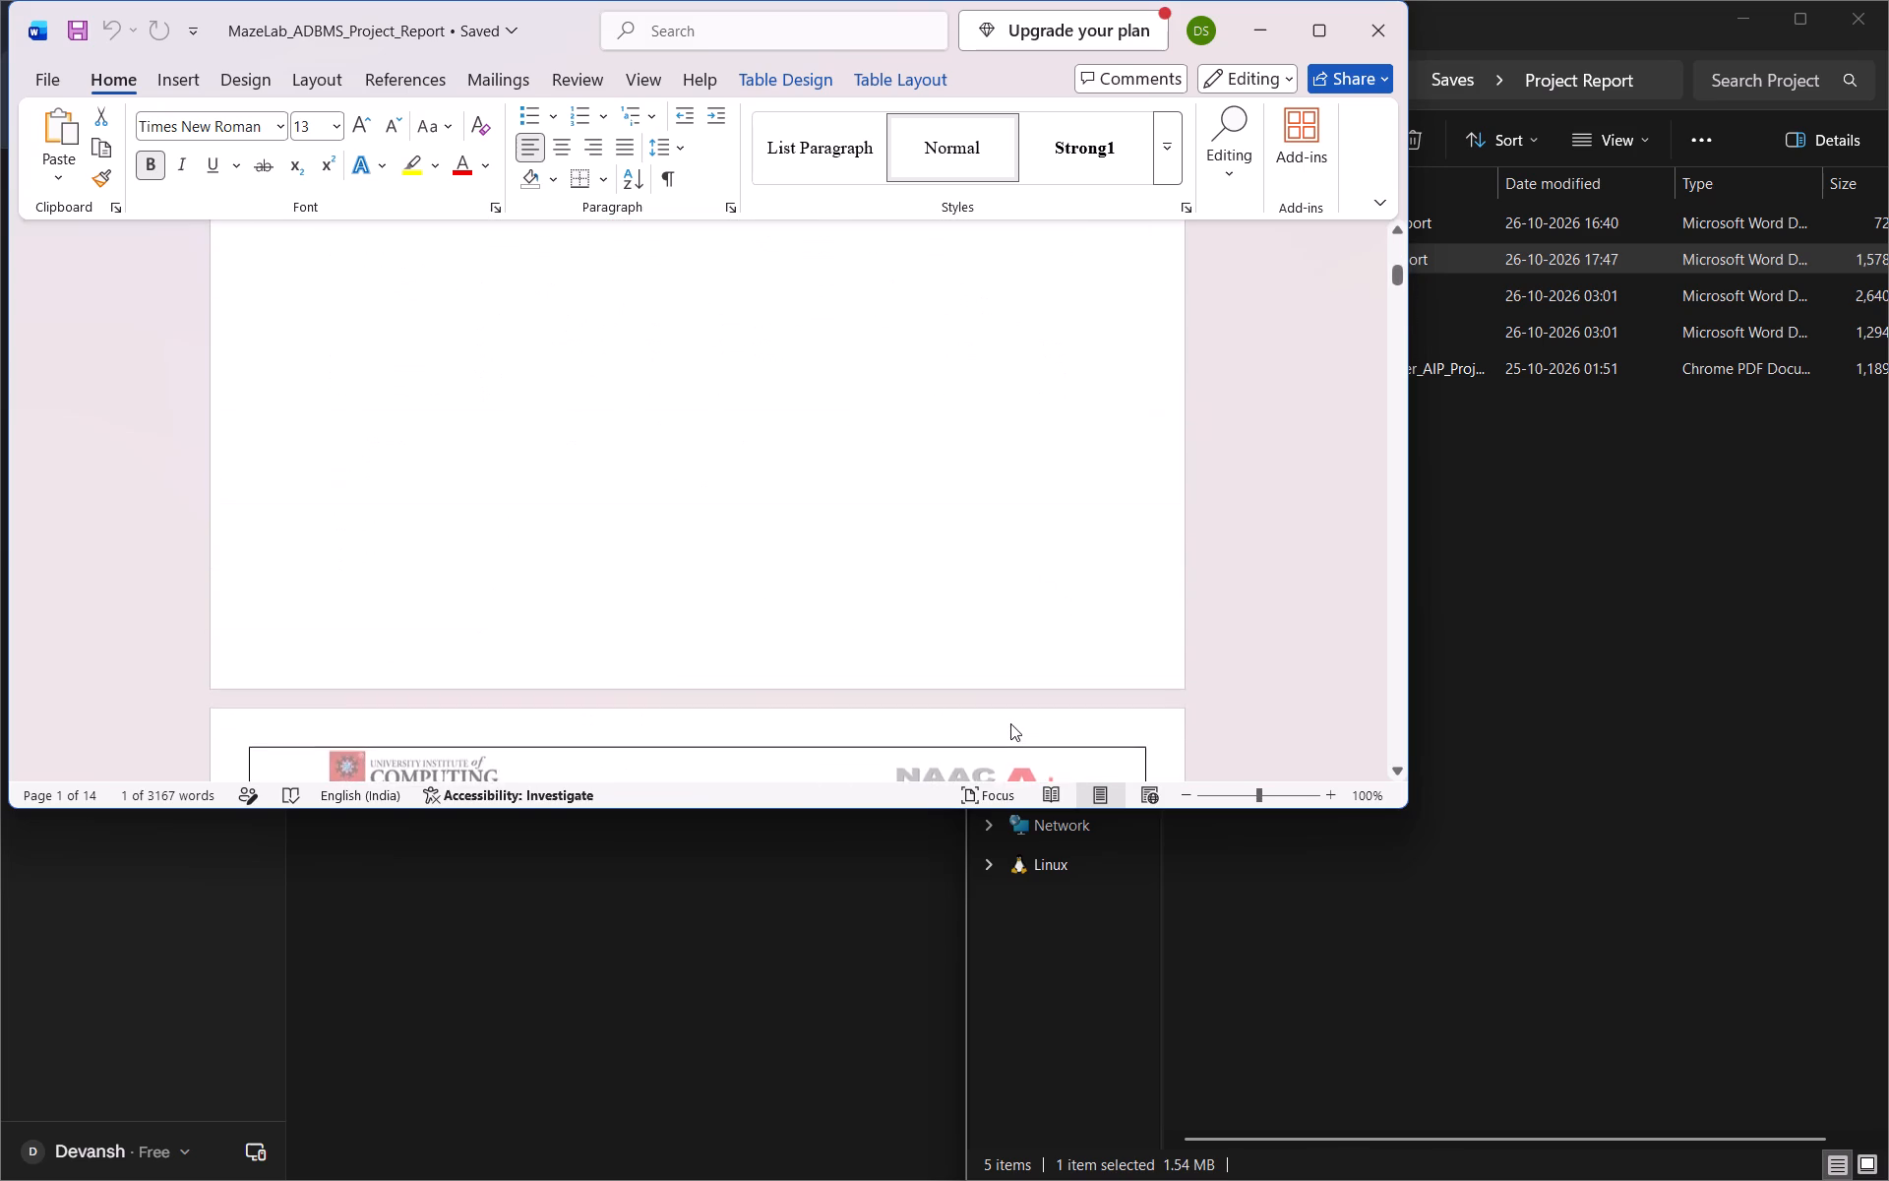
scroll(1010, 723, down, 1)
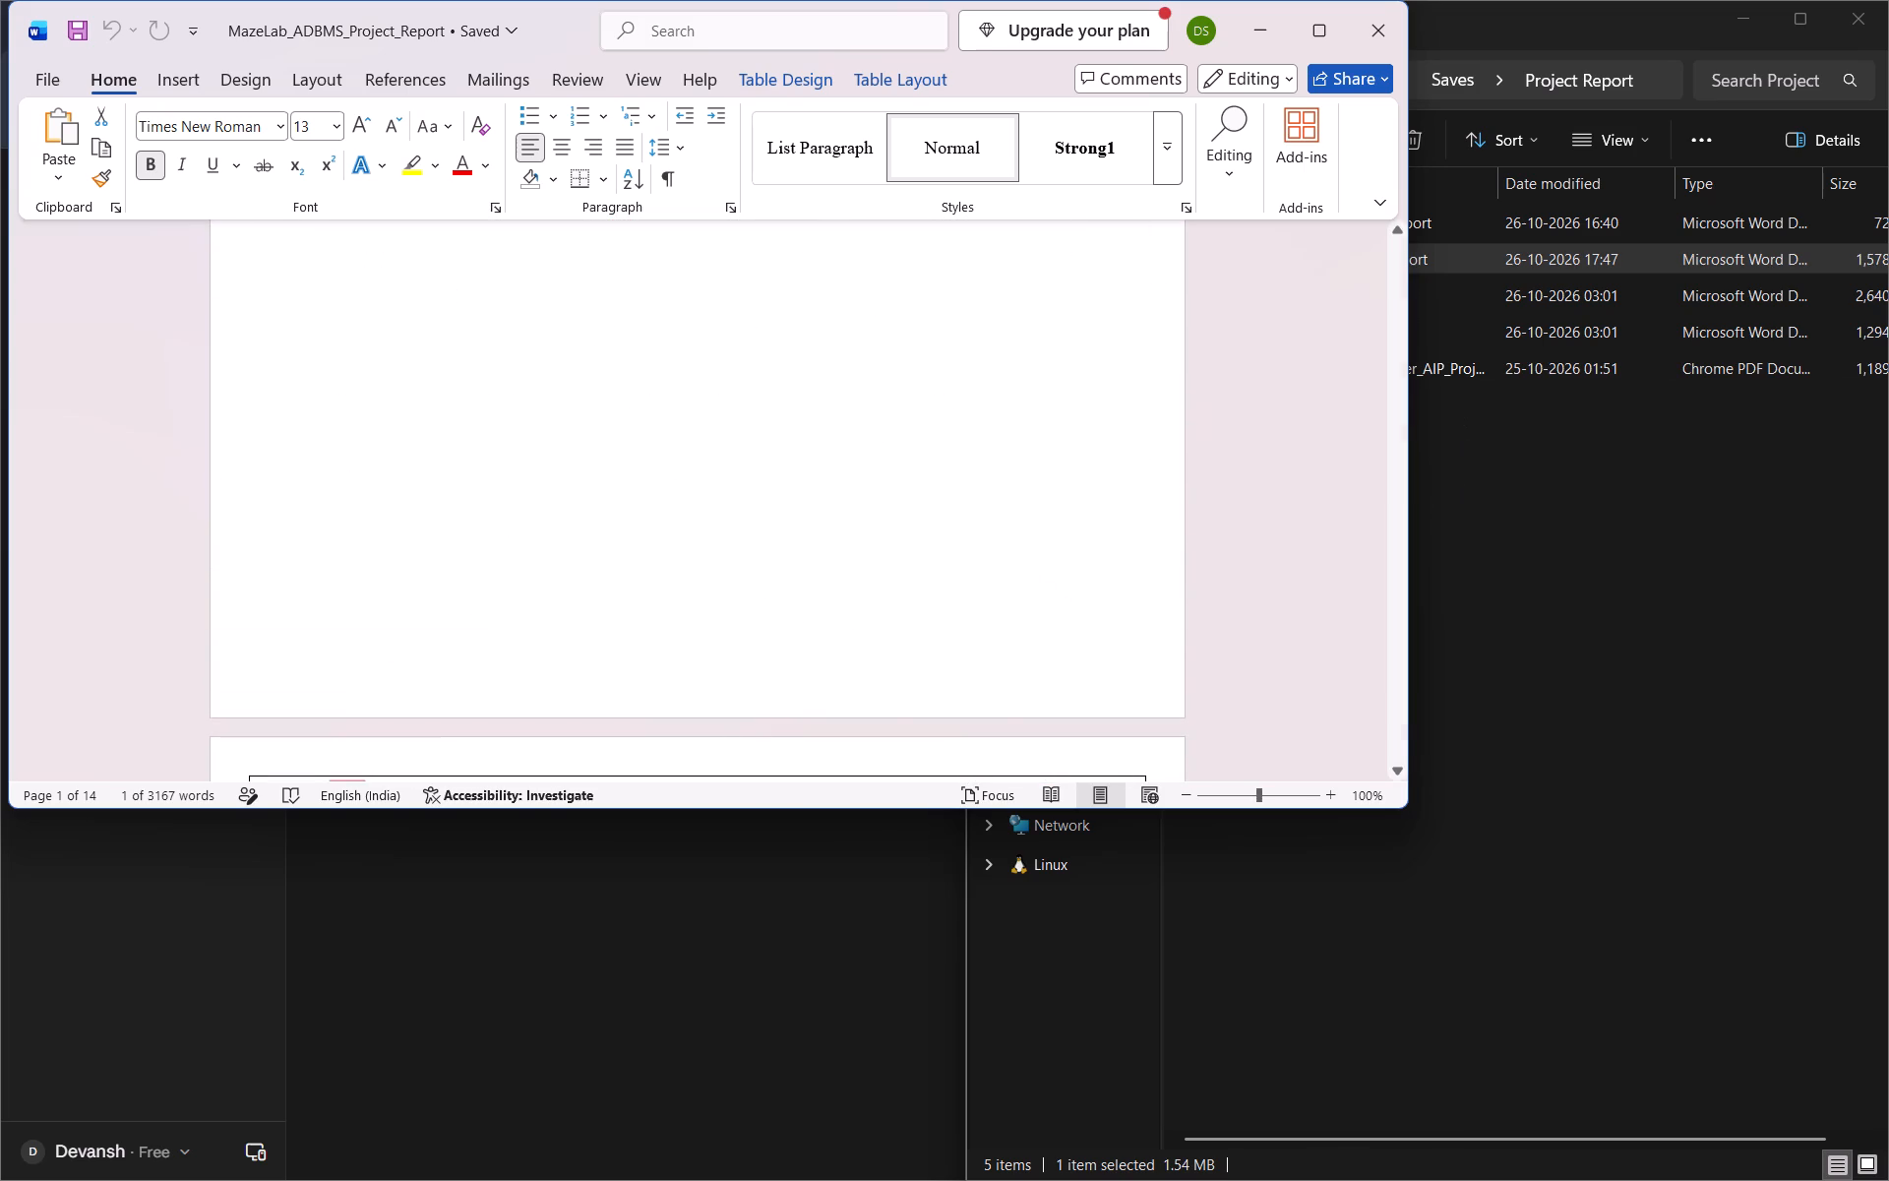
scroll(1101, 476, down, 5)
scroll(1101, 476, up, 2)
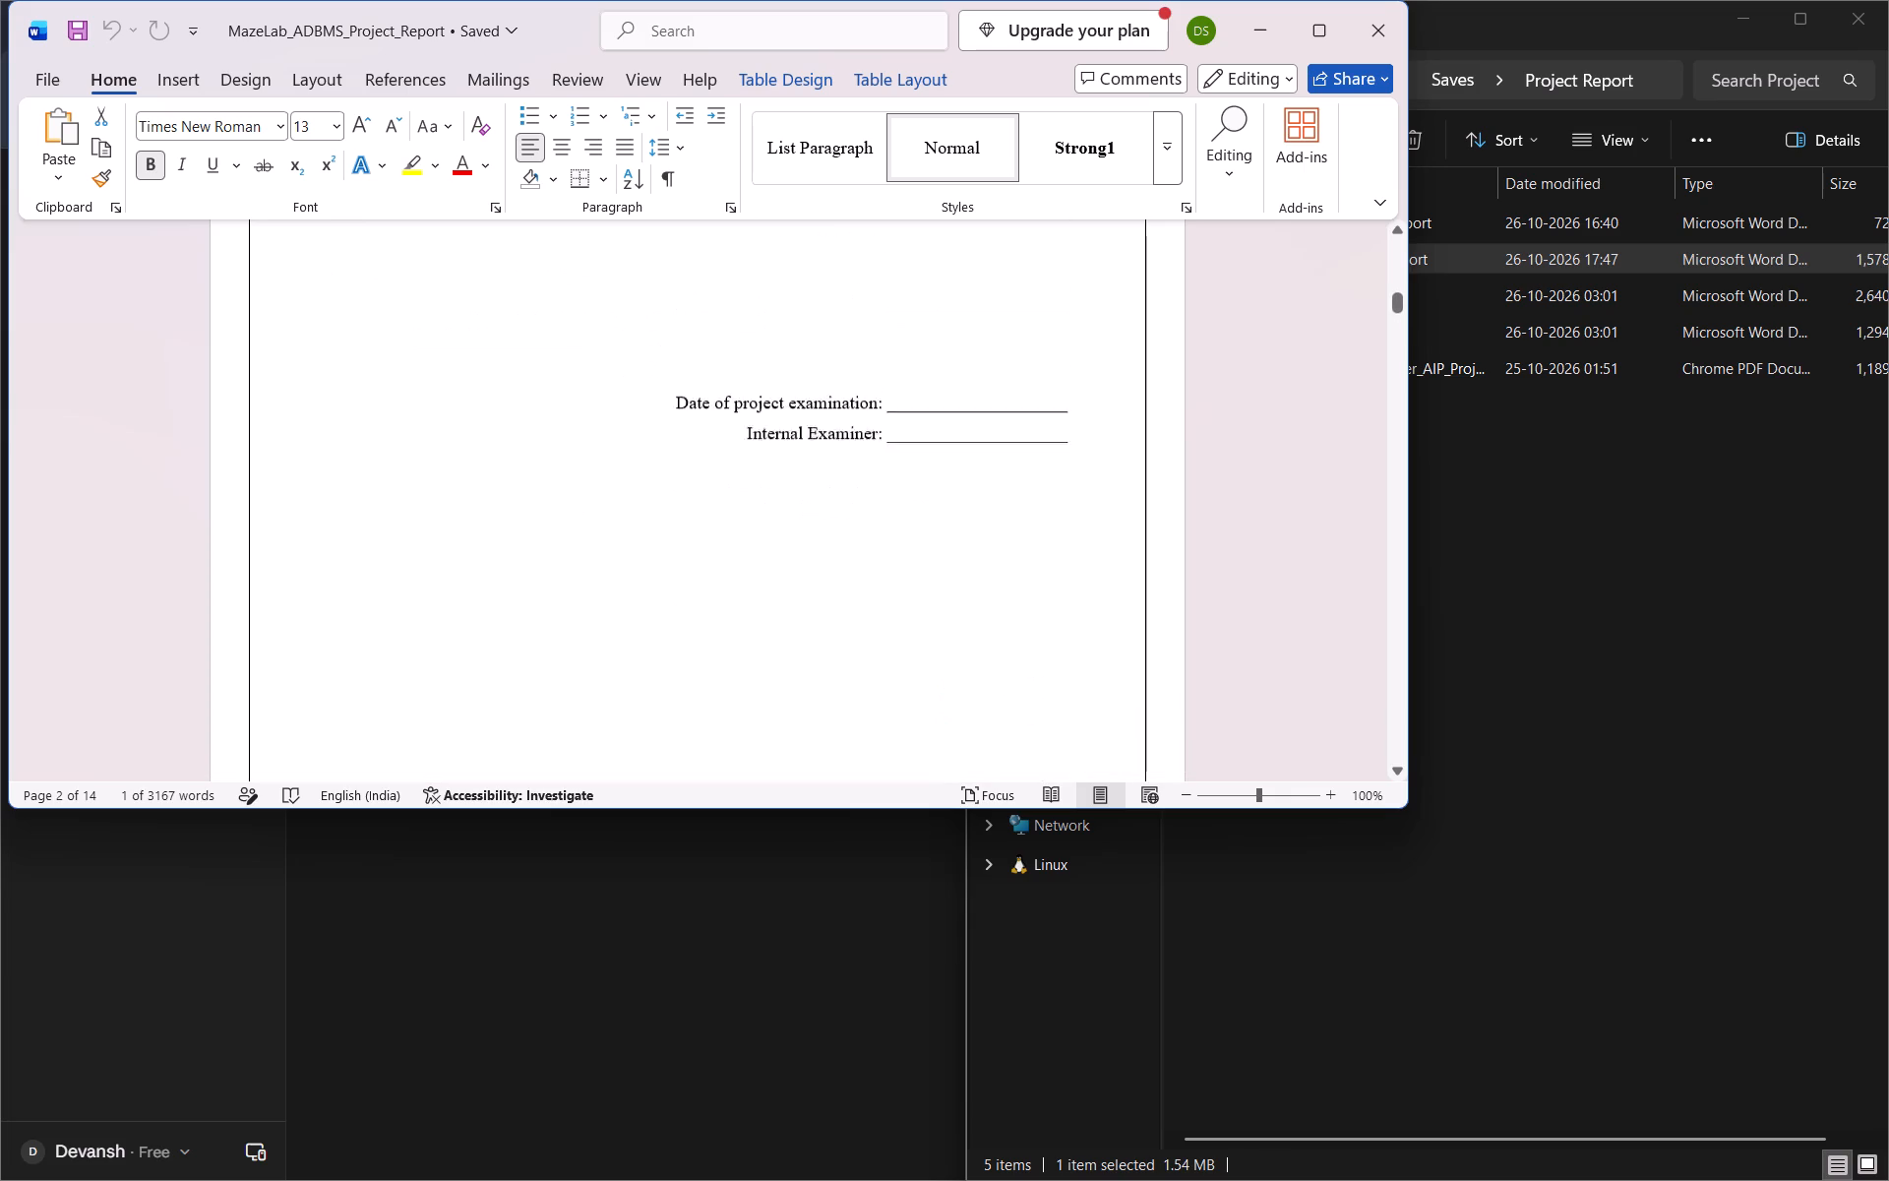
scroll(1101, 476, up, 1)
scroll(1101, 476, down, 7)
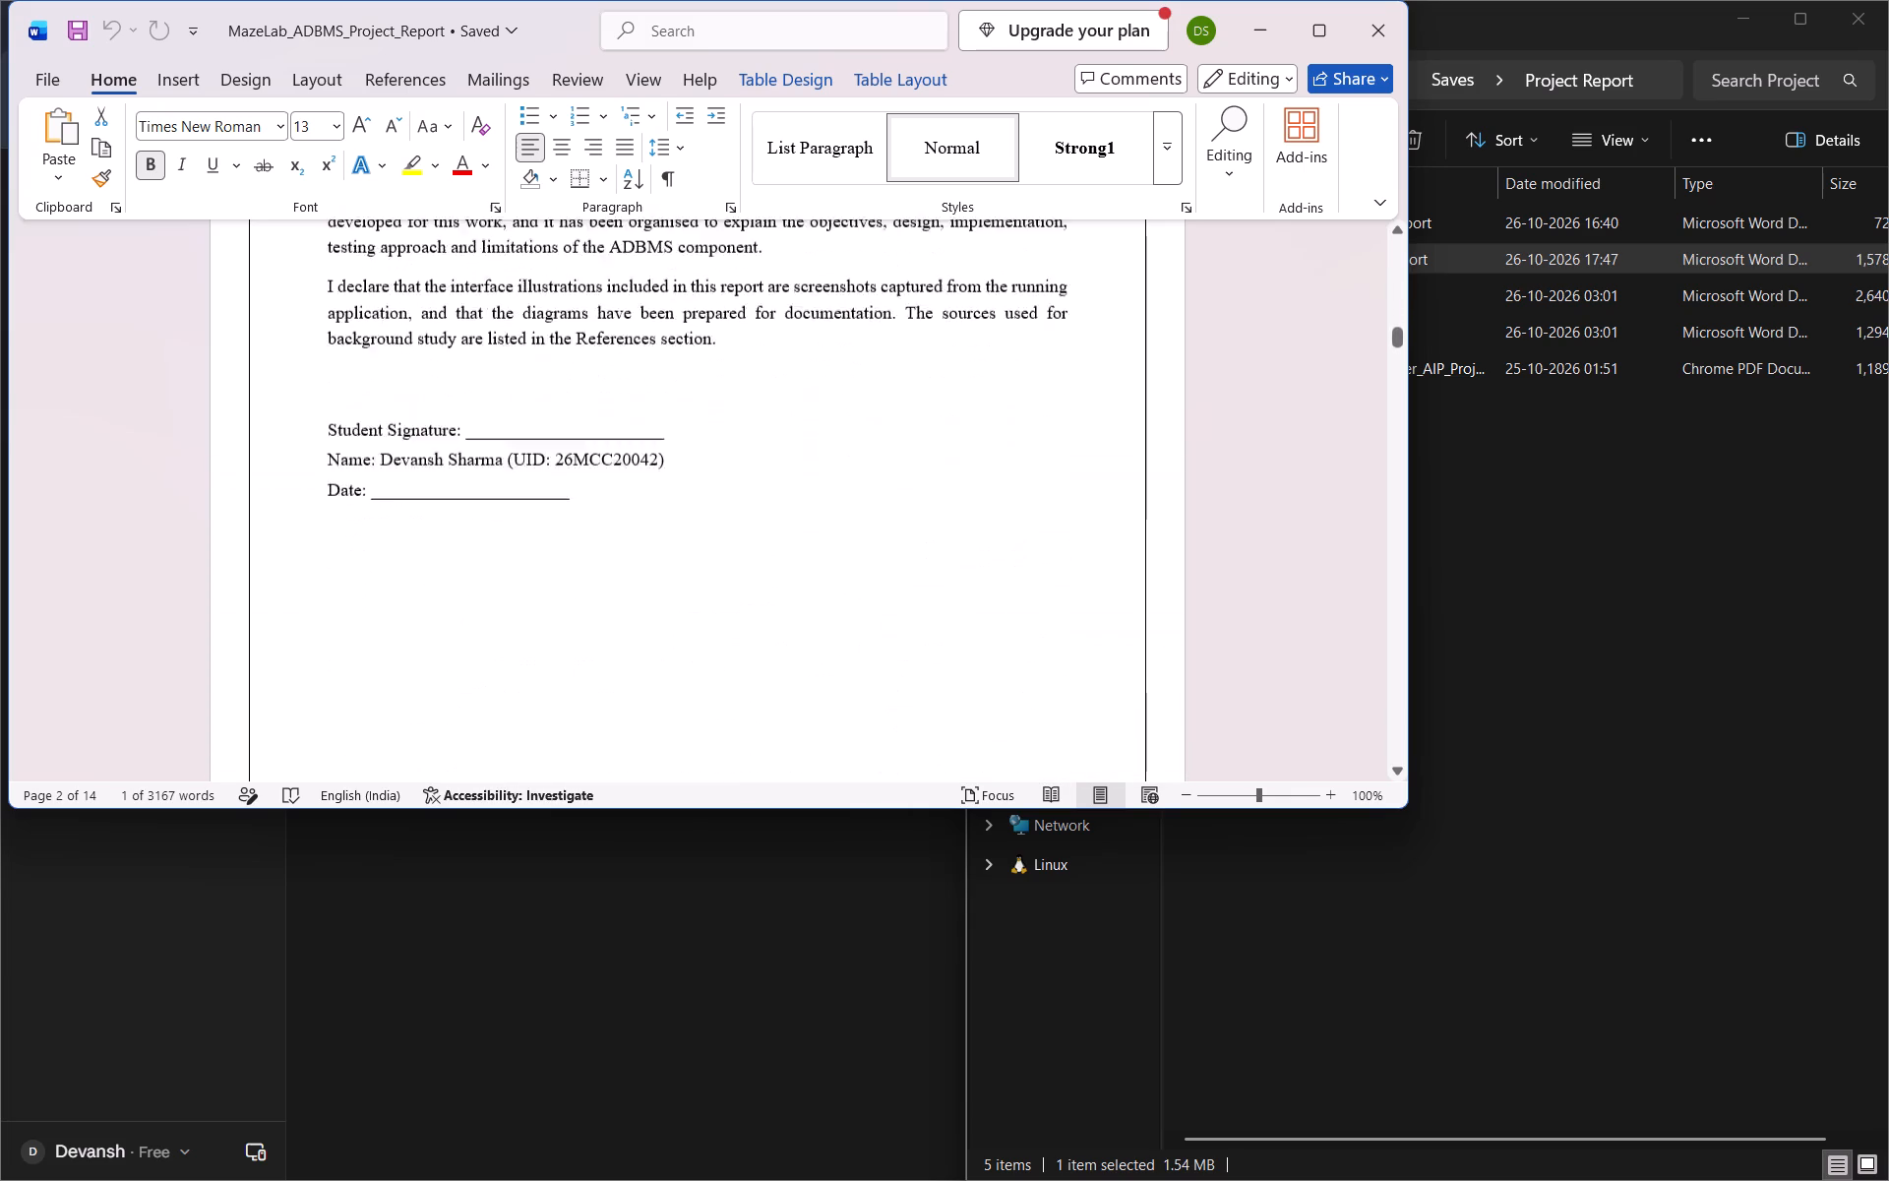
scroll(1101, 476, down, 2)
scroll(1101, 476, up, 4)
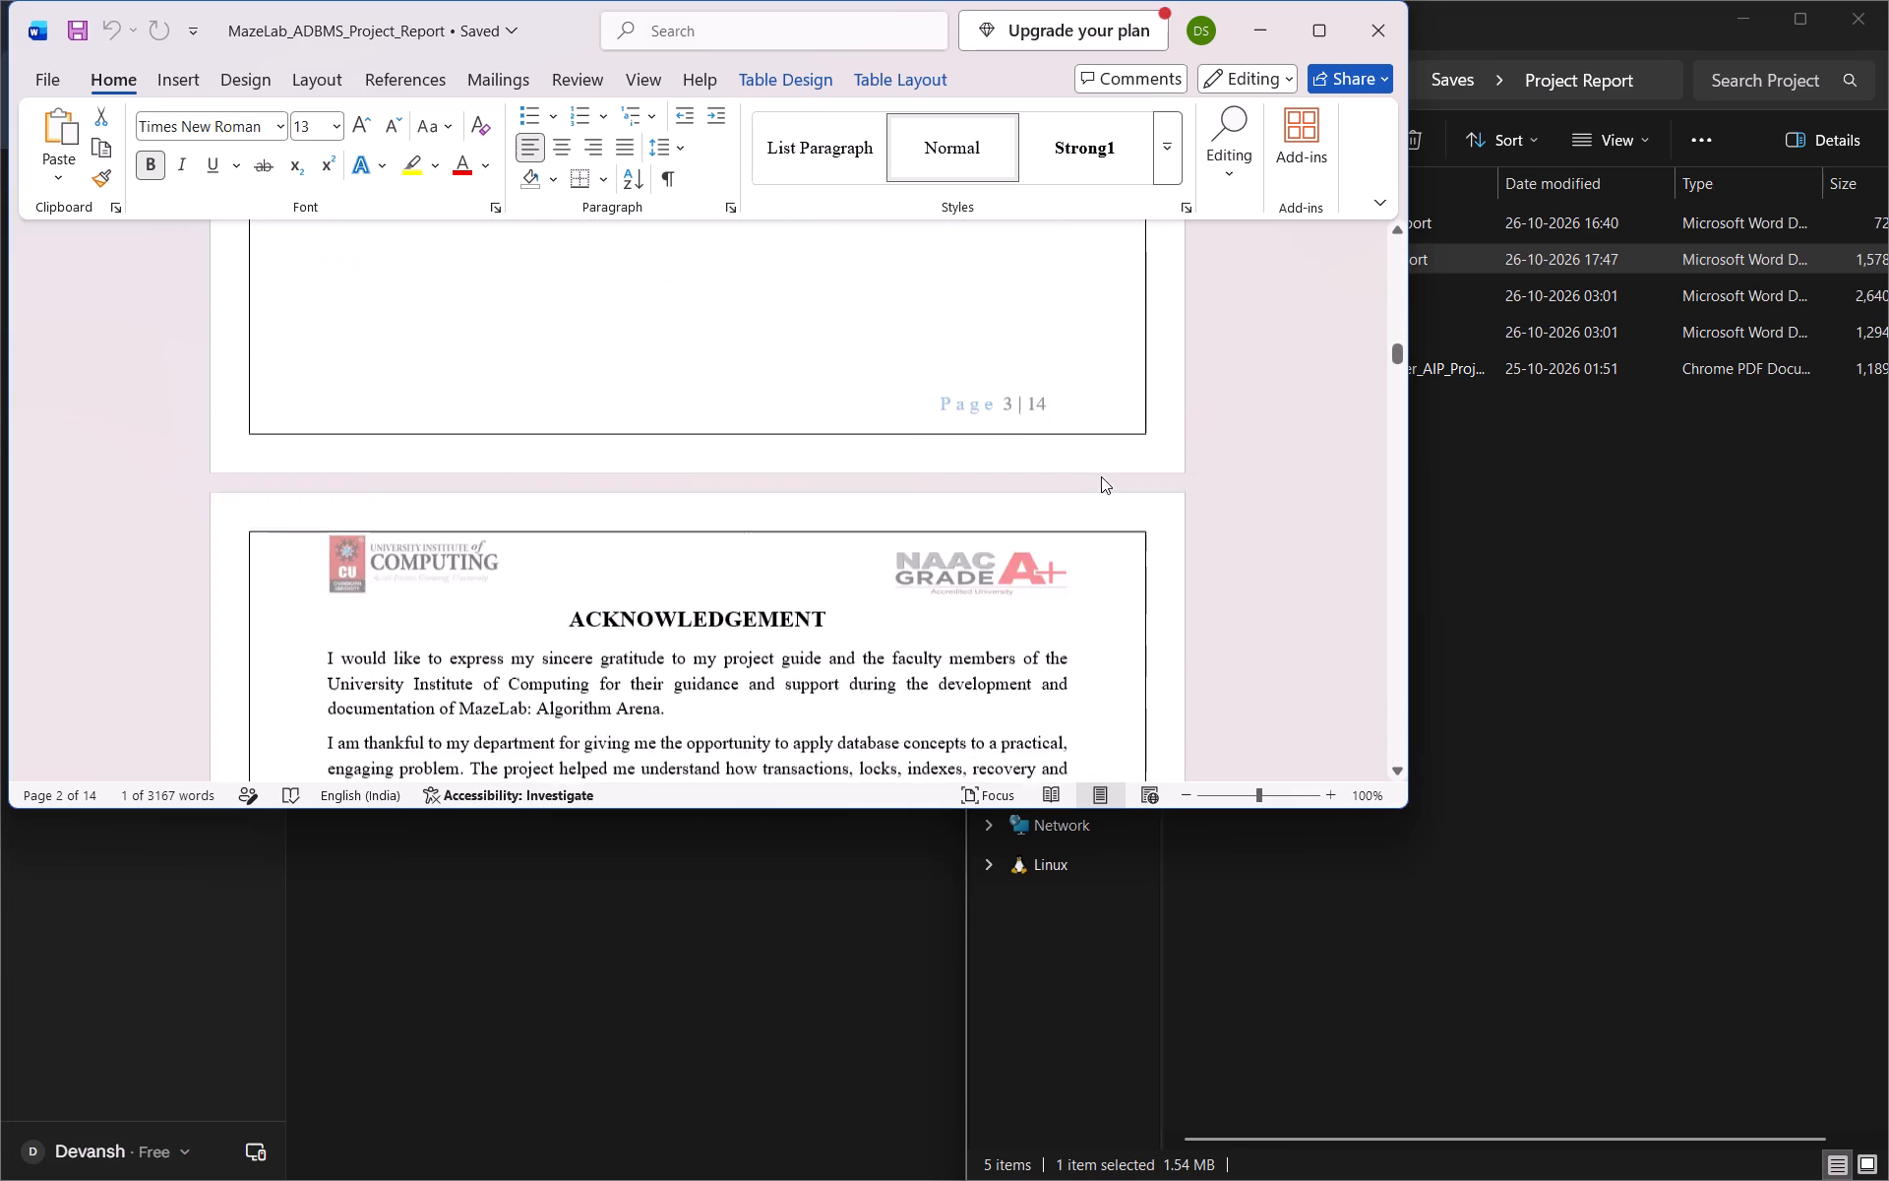
Examine the ADBMS report's table of contents and the start of its list of figures.
scroll(1101, 476, down, 6)
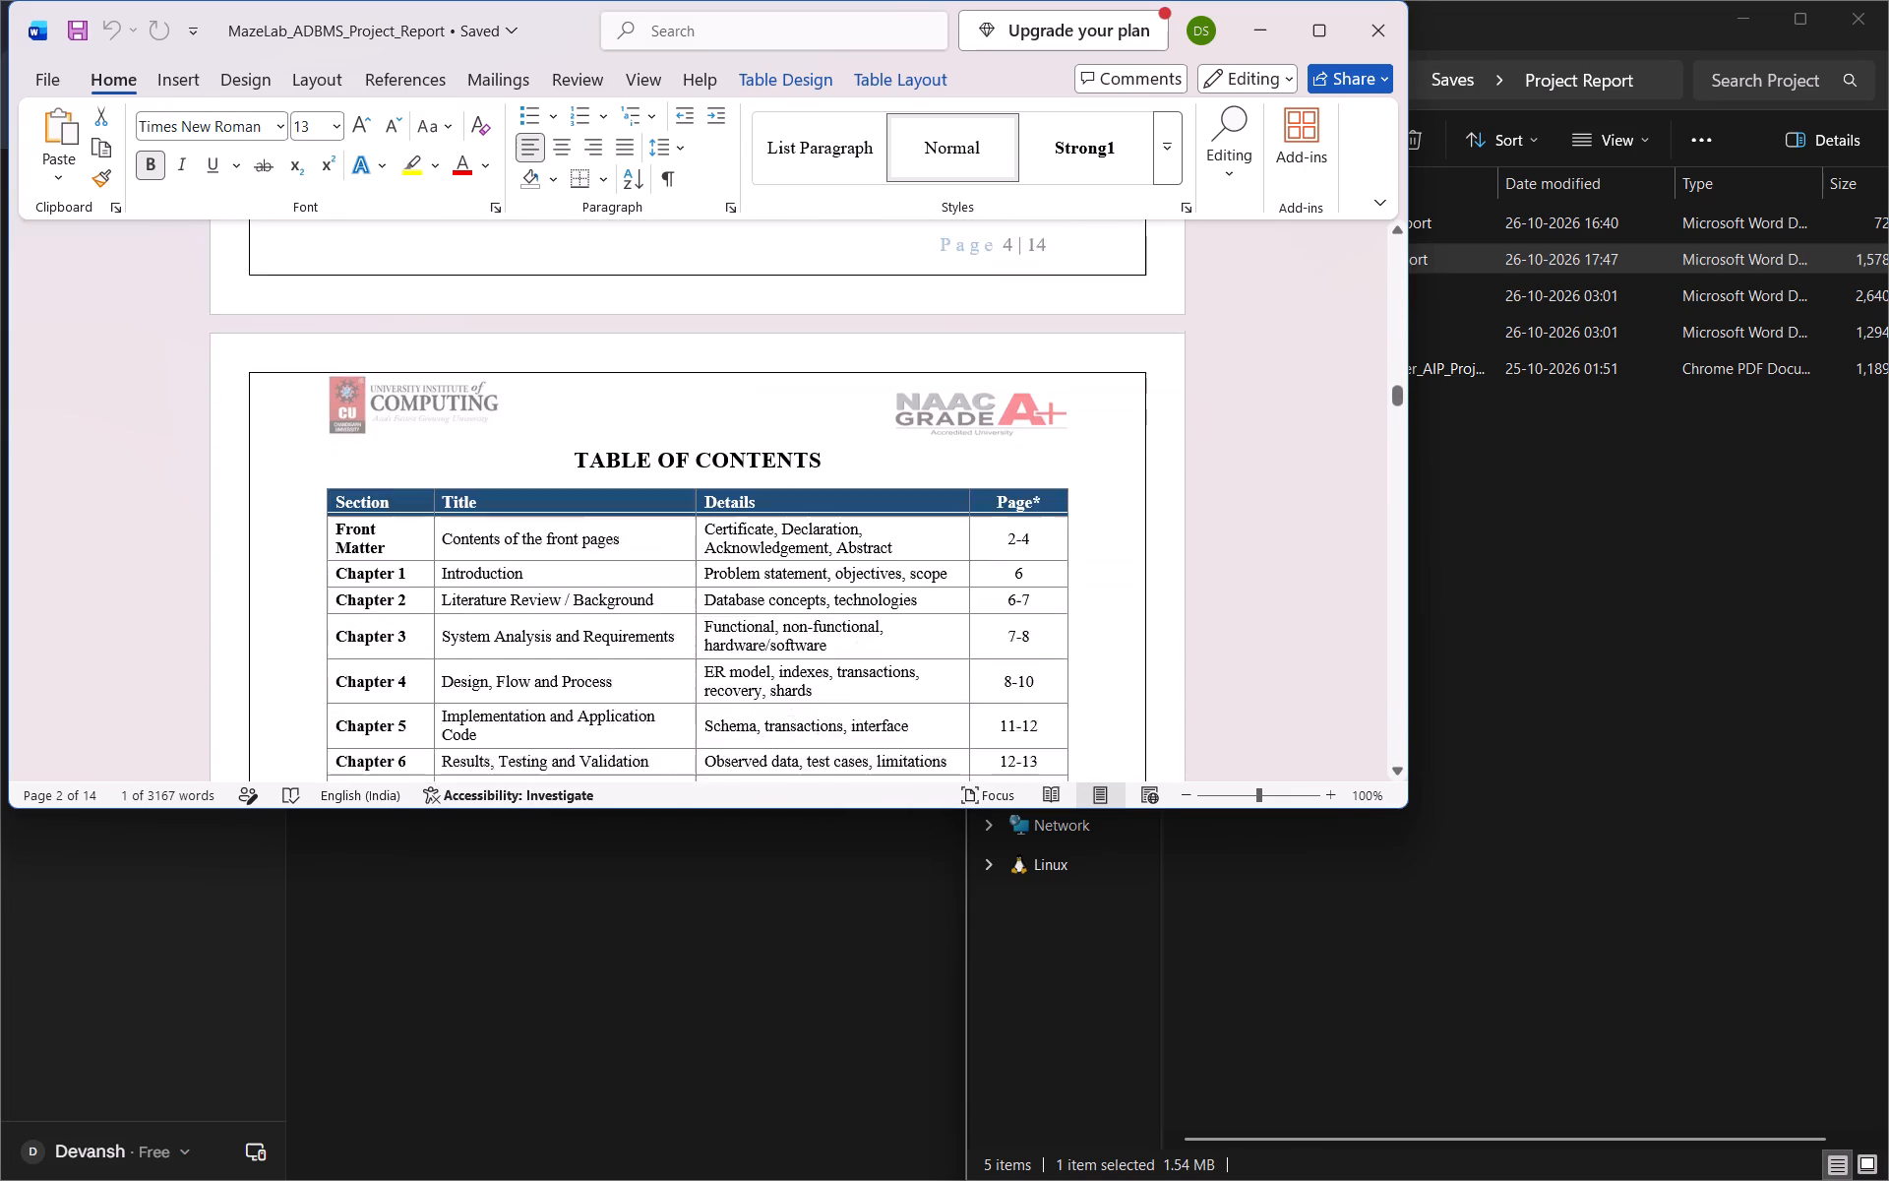
scroll(1101, 476, down, 1)
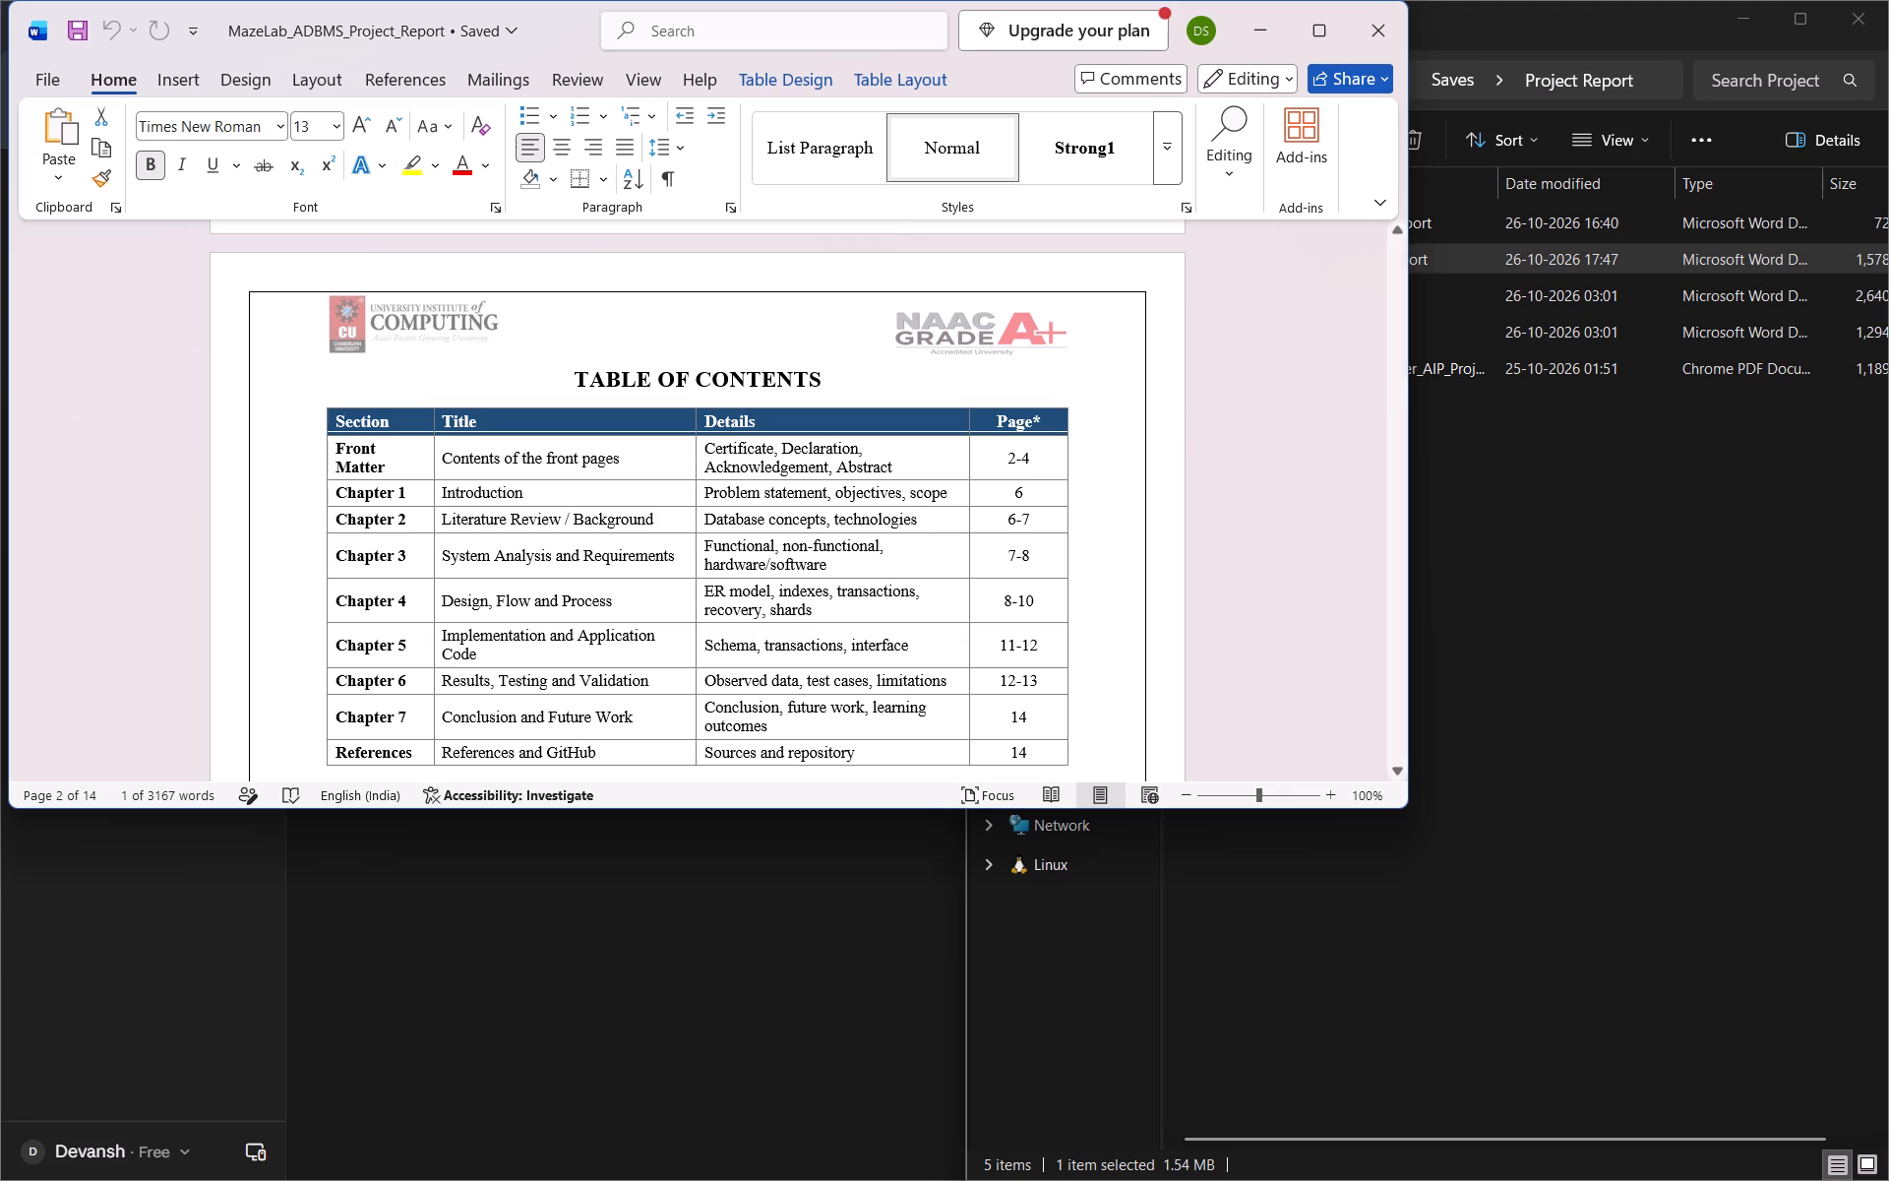
scroll(863, 467, down, 1)
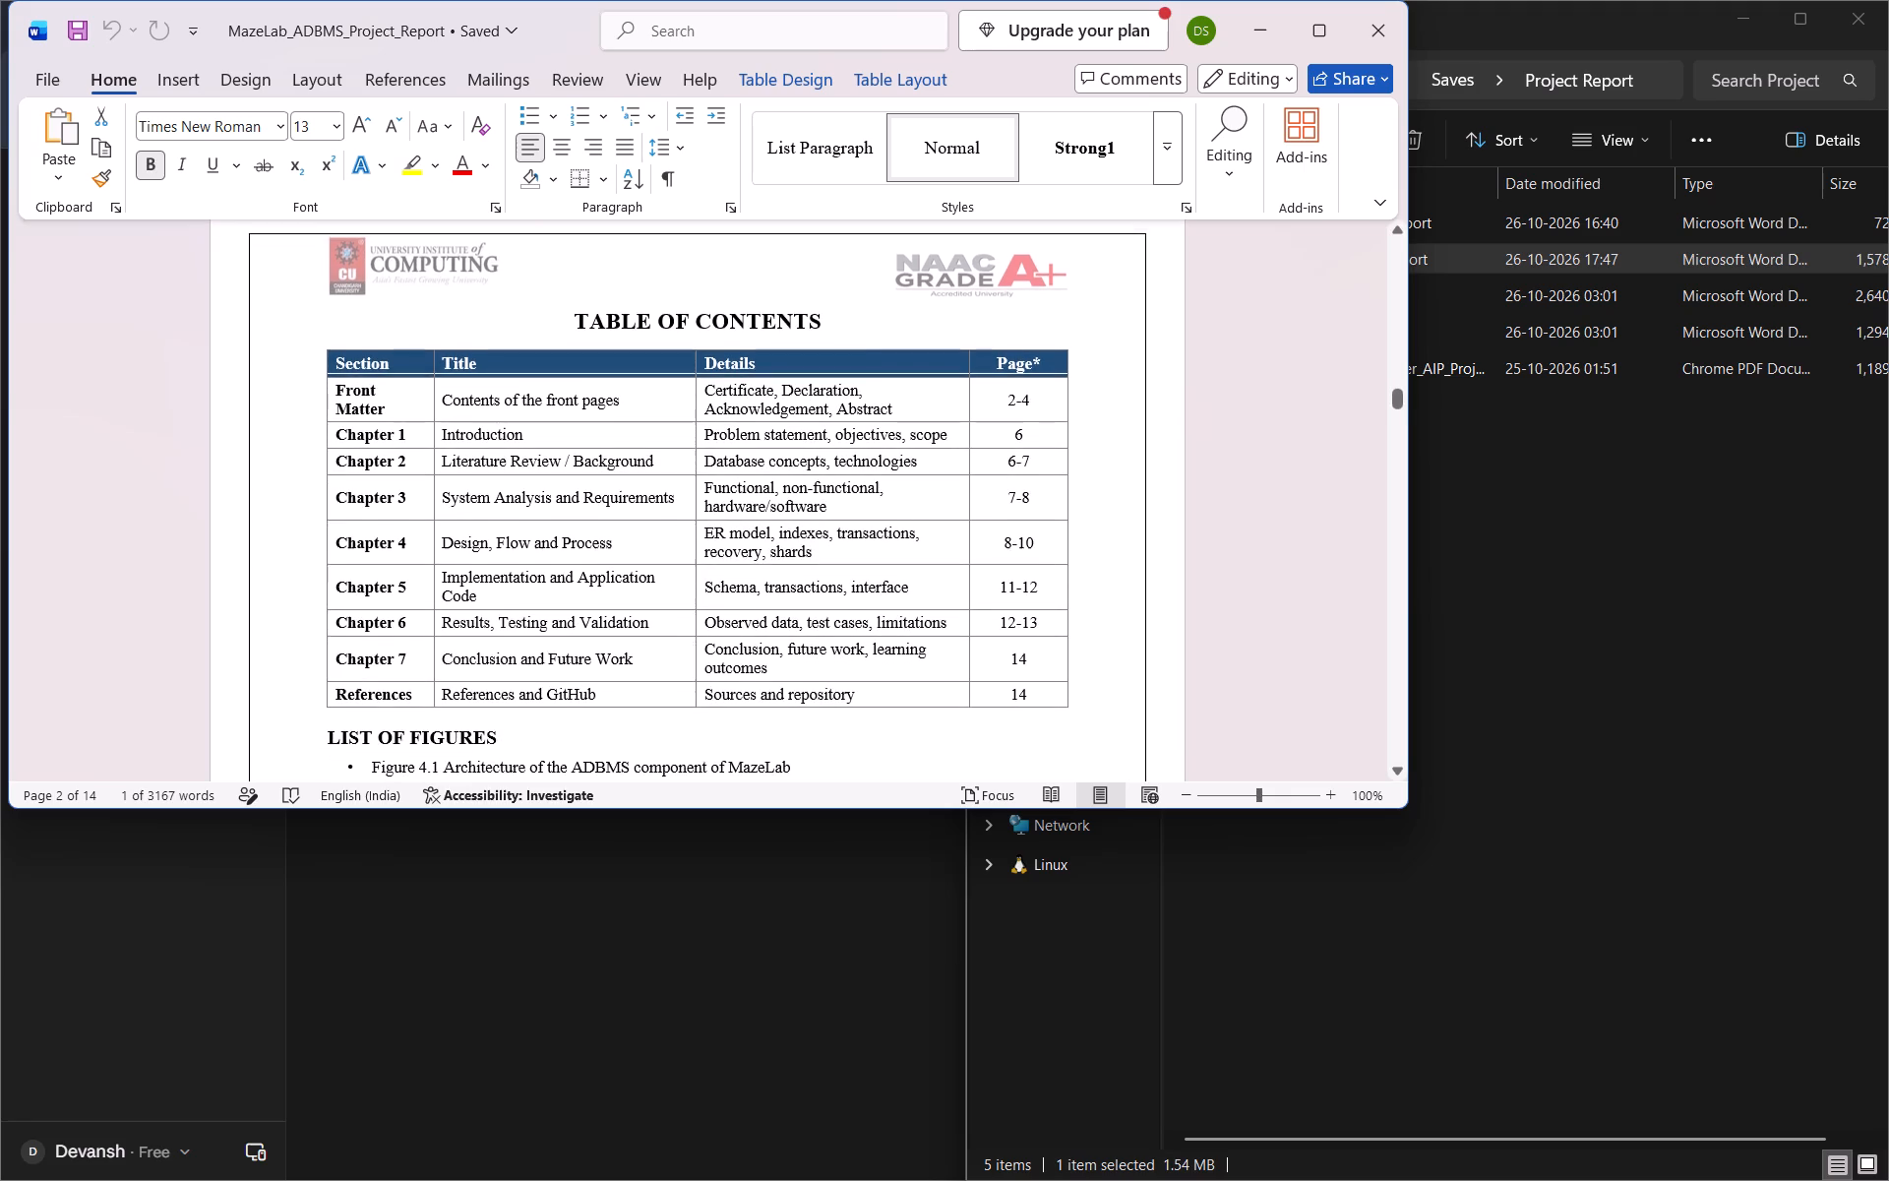
scroll(863, 467, down, 1)
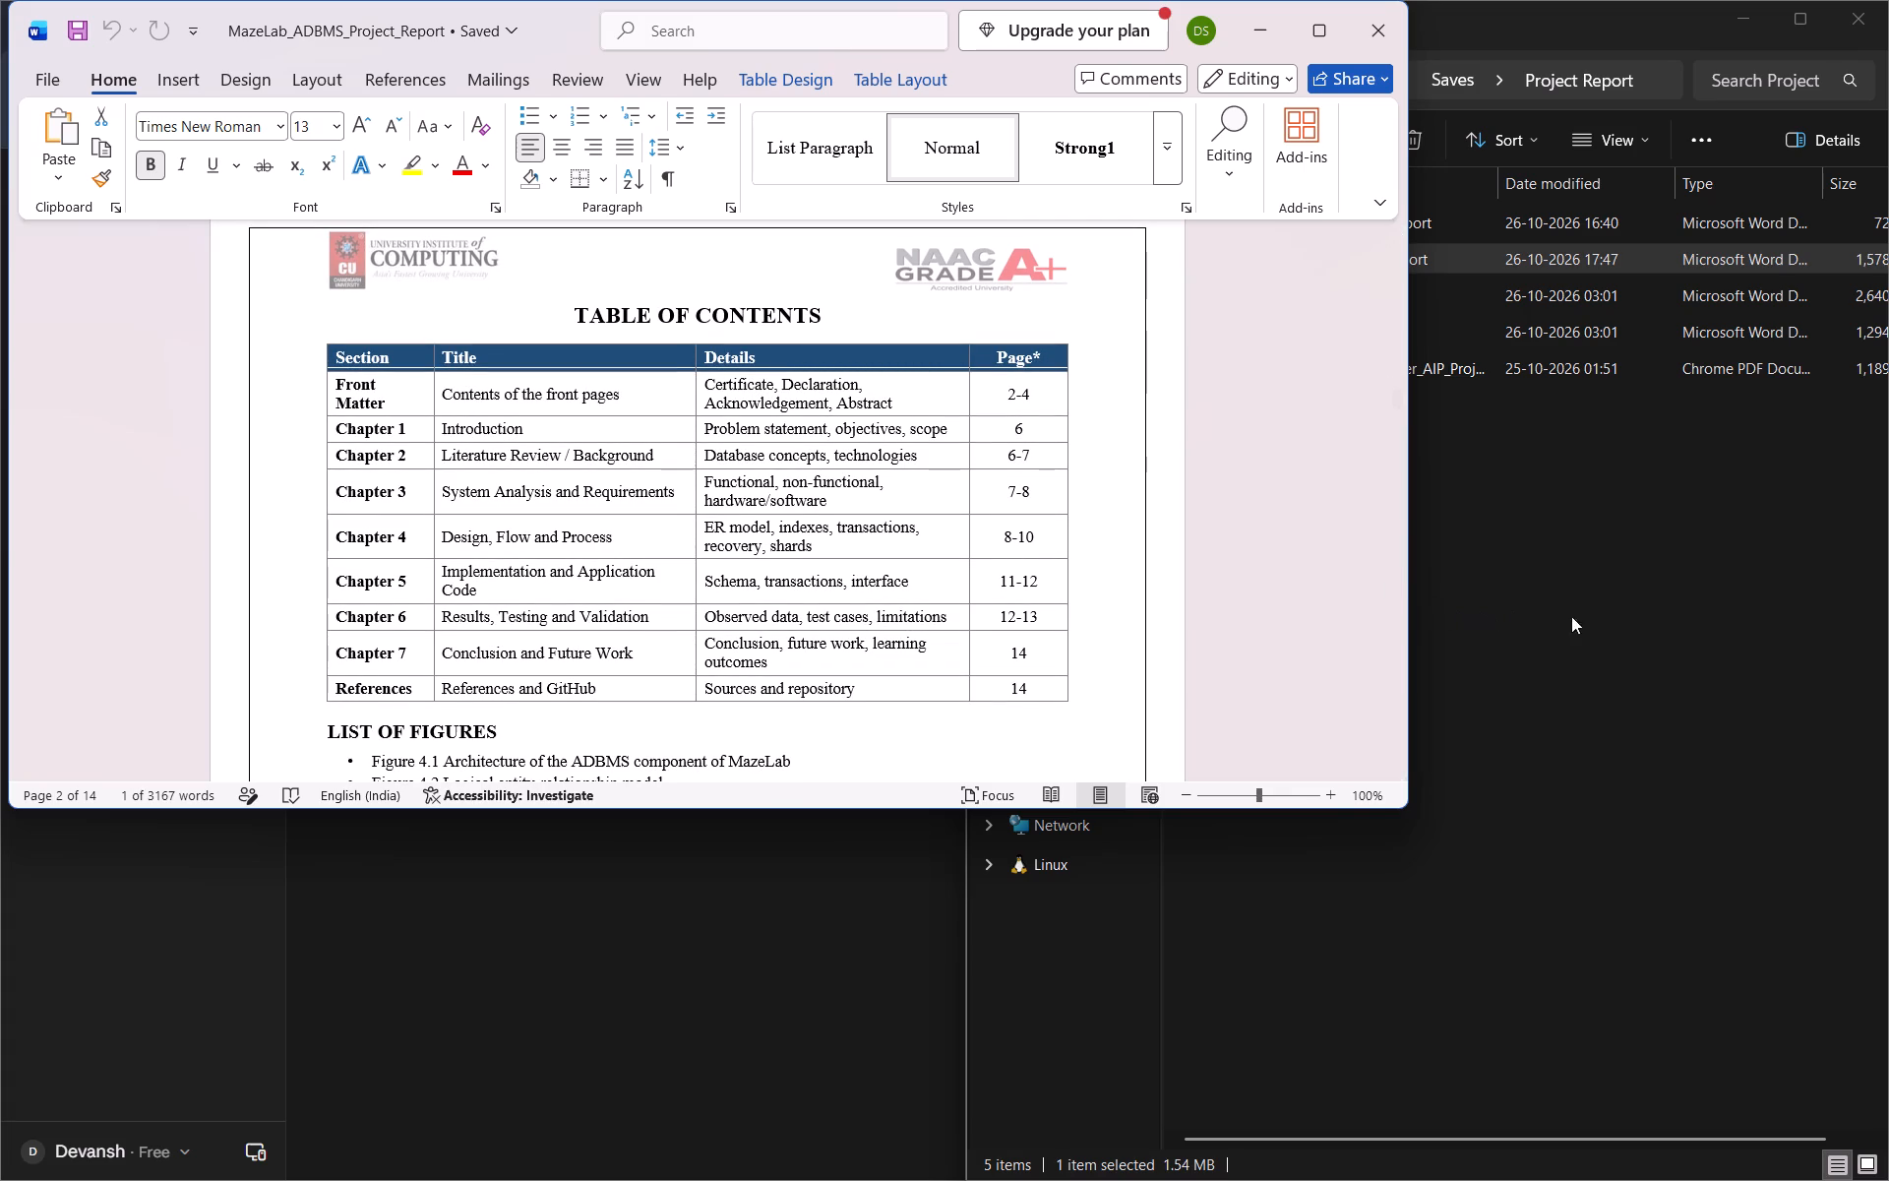
click(1692, 607)
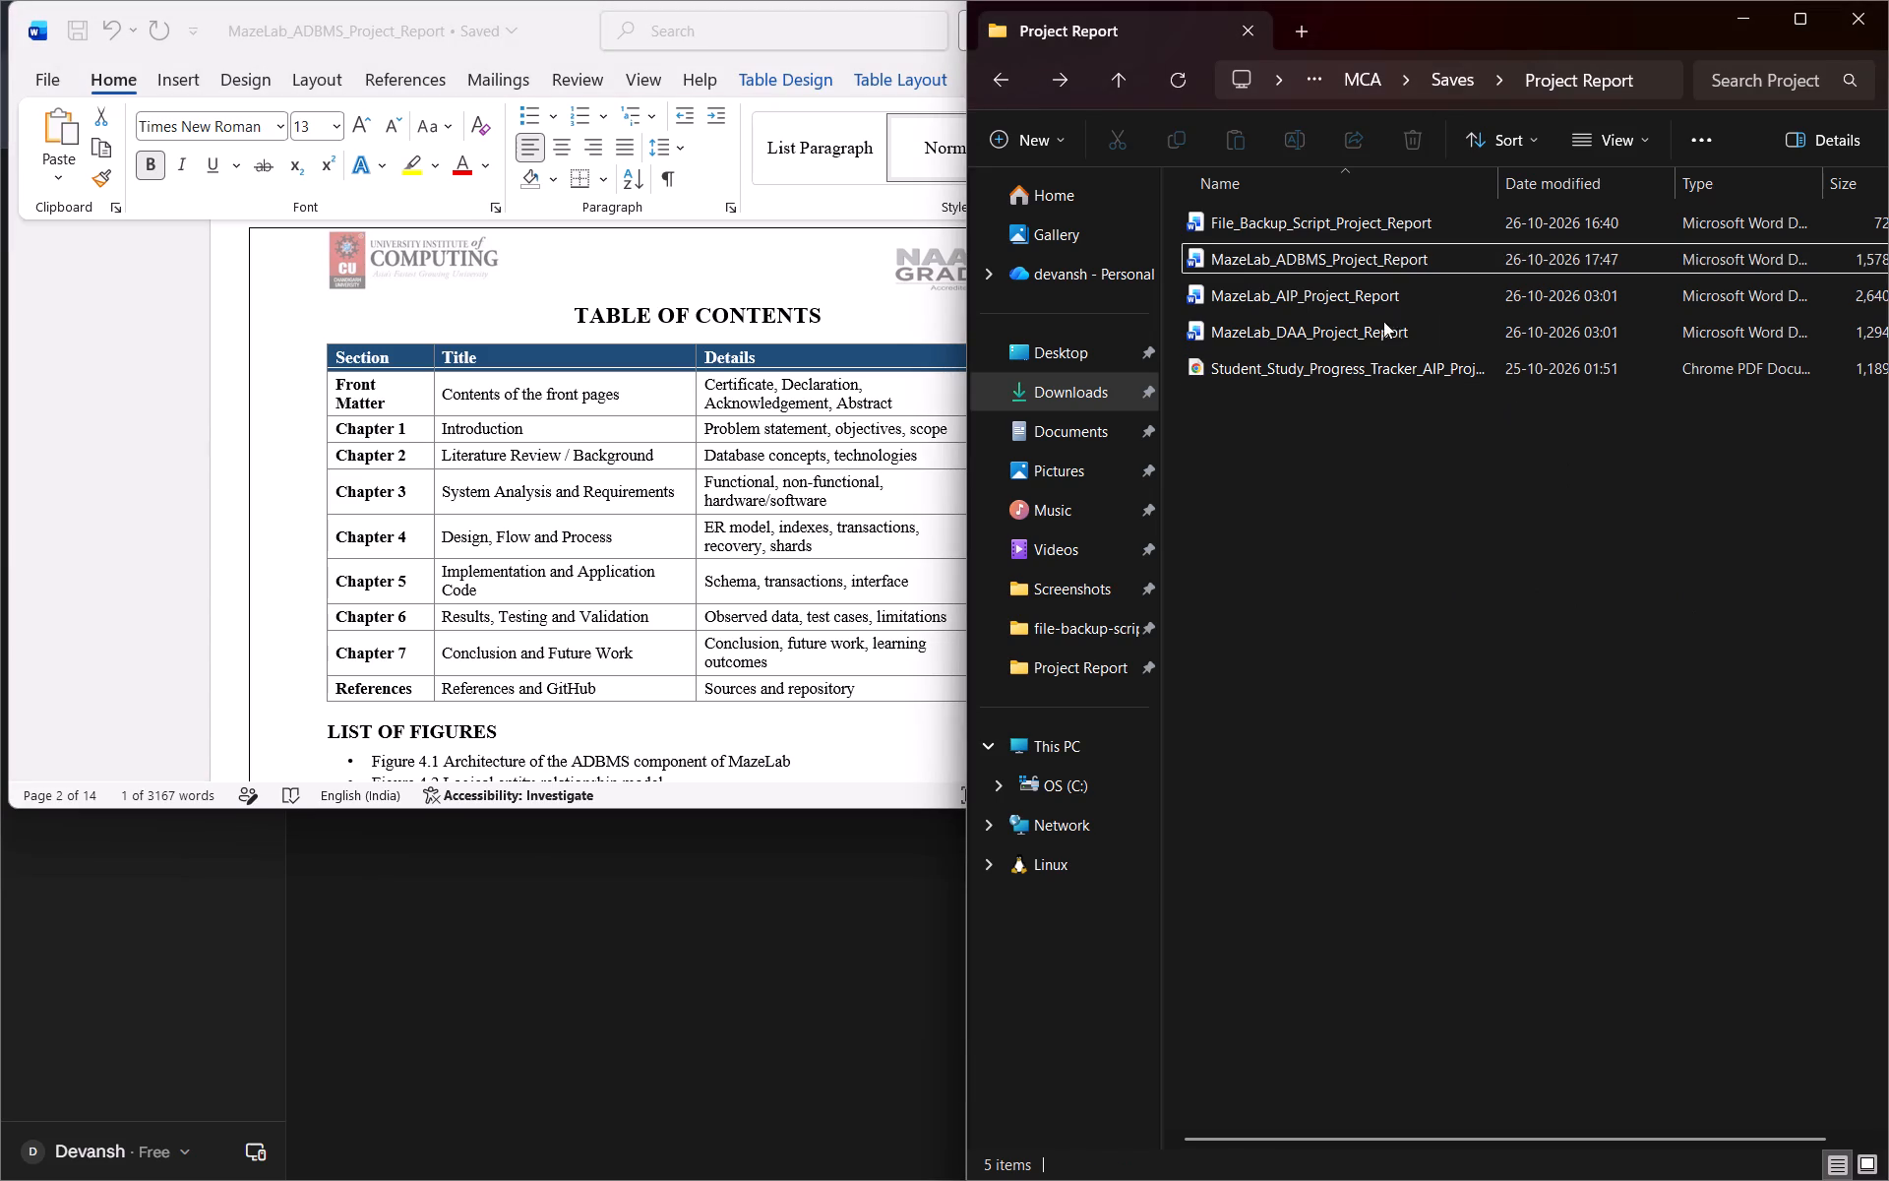
click(905, 444)
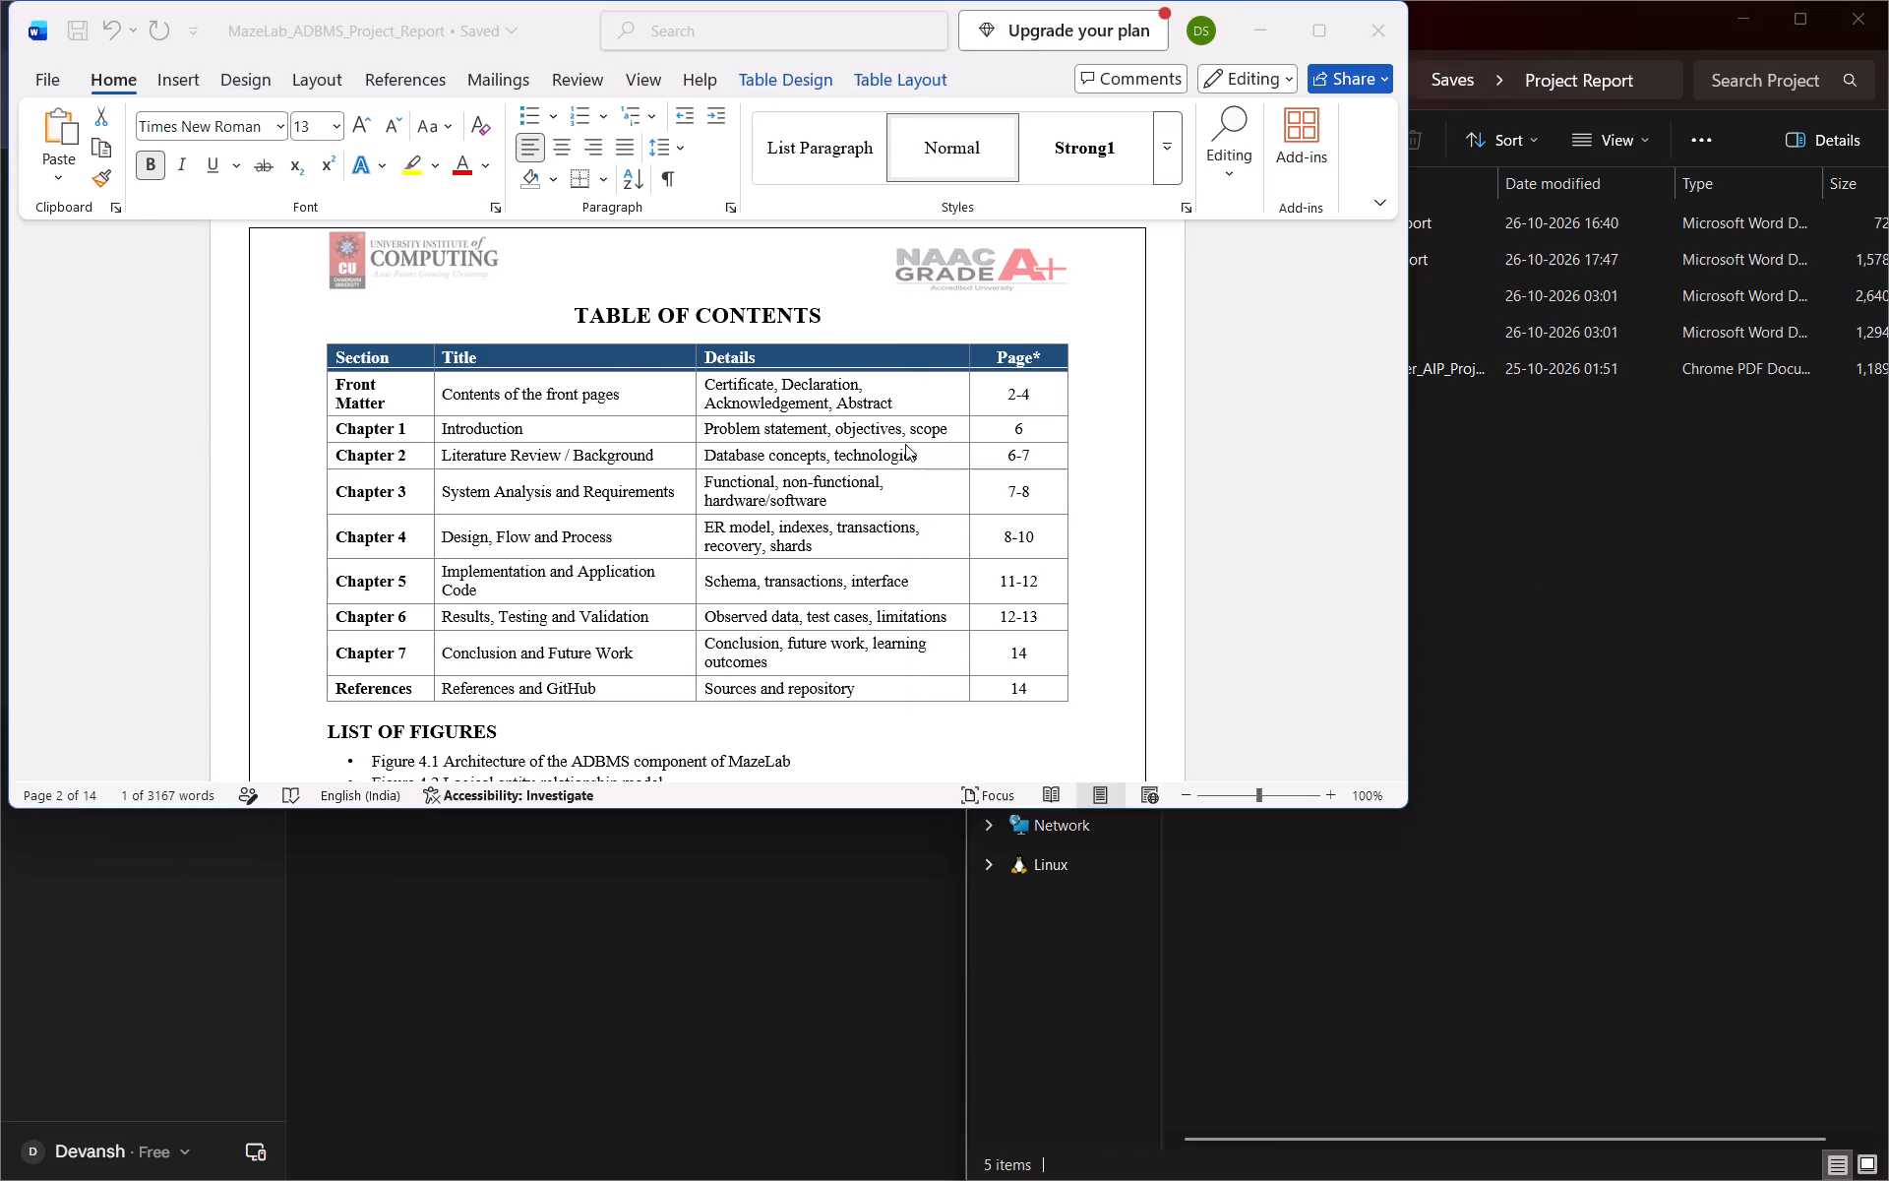
Switch to MazeLab_AIP_Project_Report from the Project Report folder and add the built-in Grid footer to Section 1.
click(1568, 603)
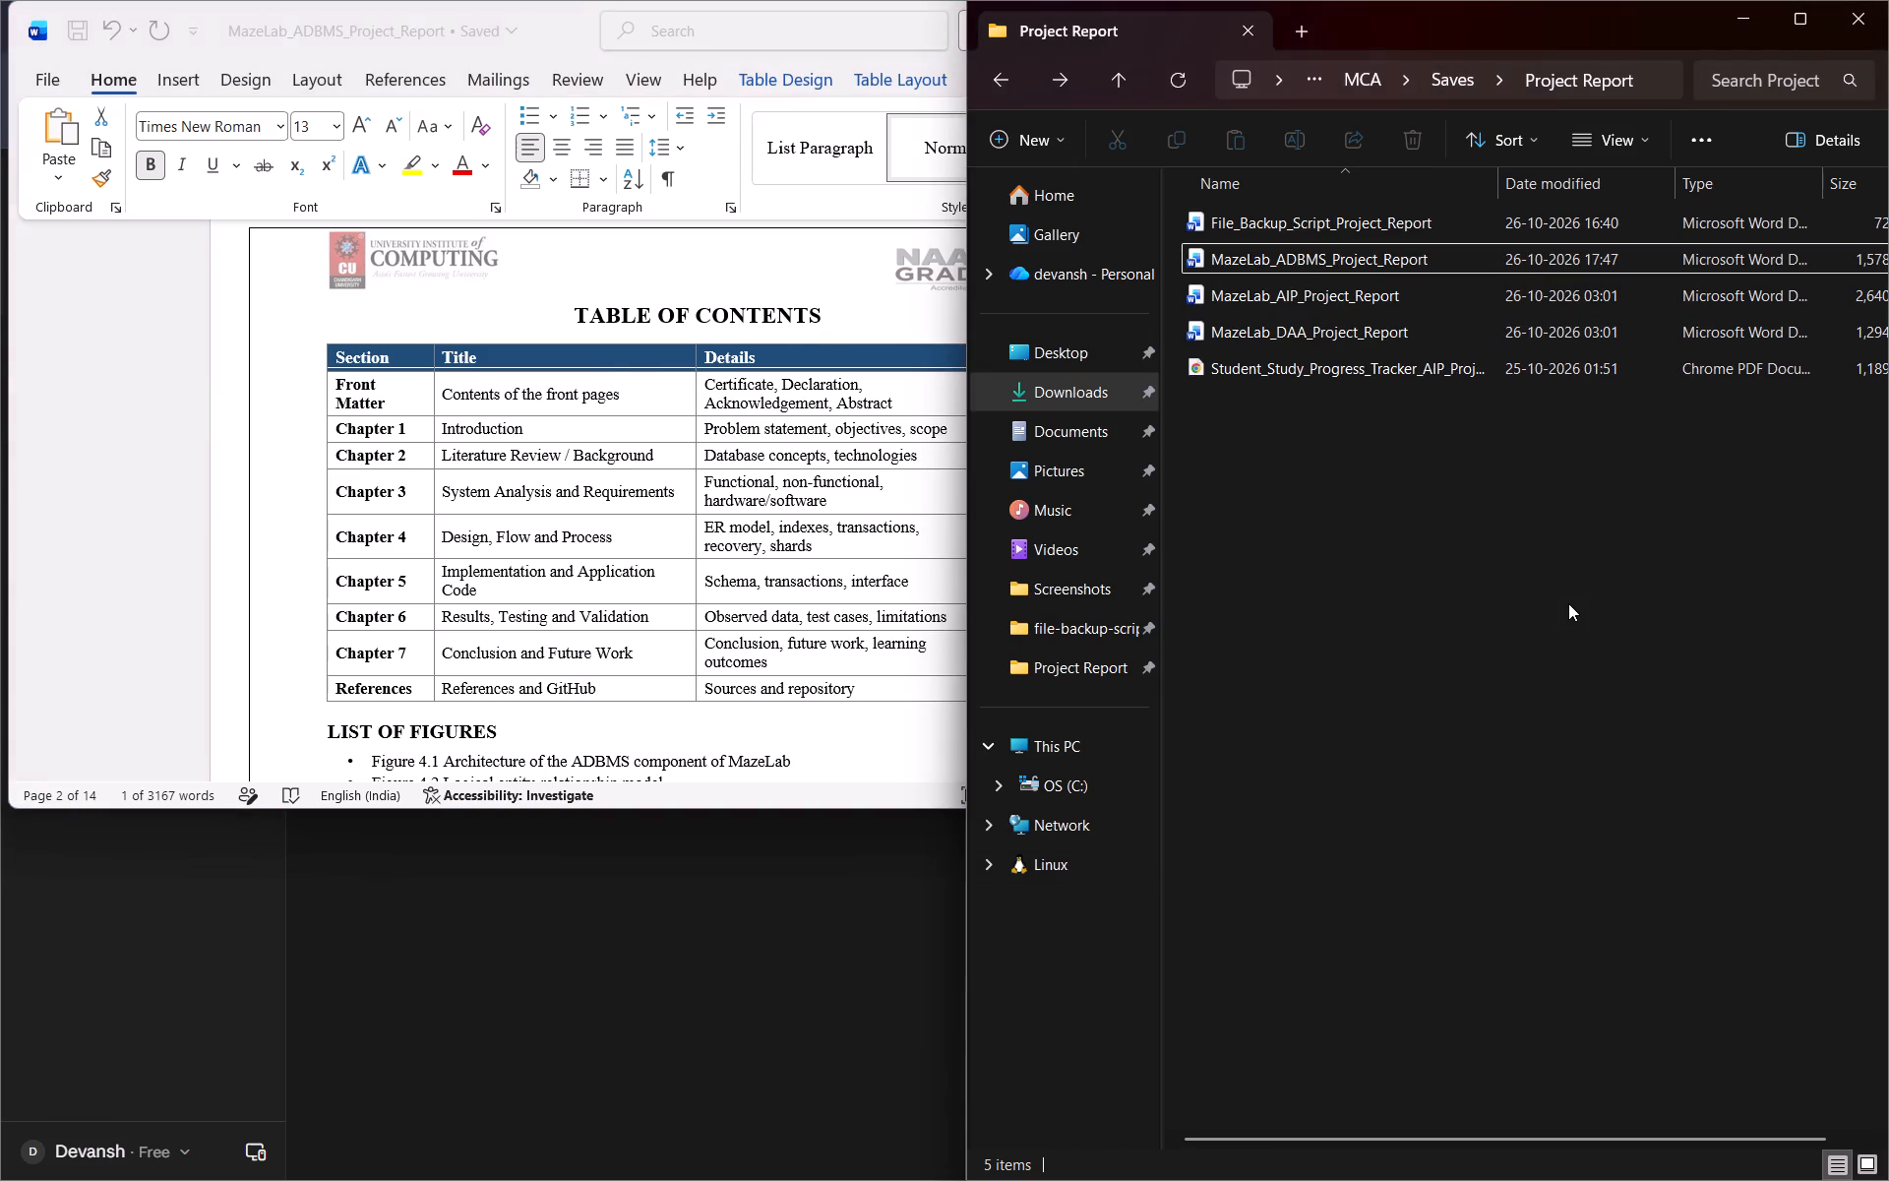
double_click(1306, 299)
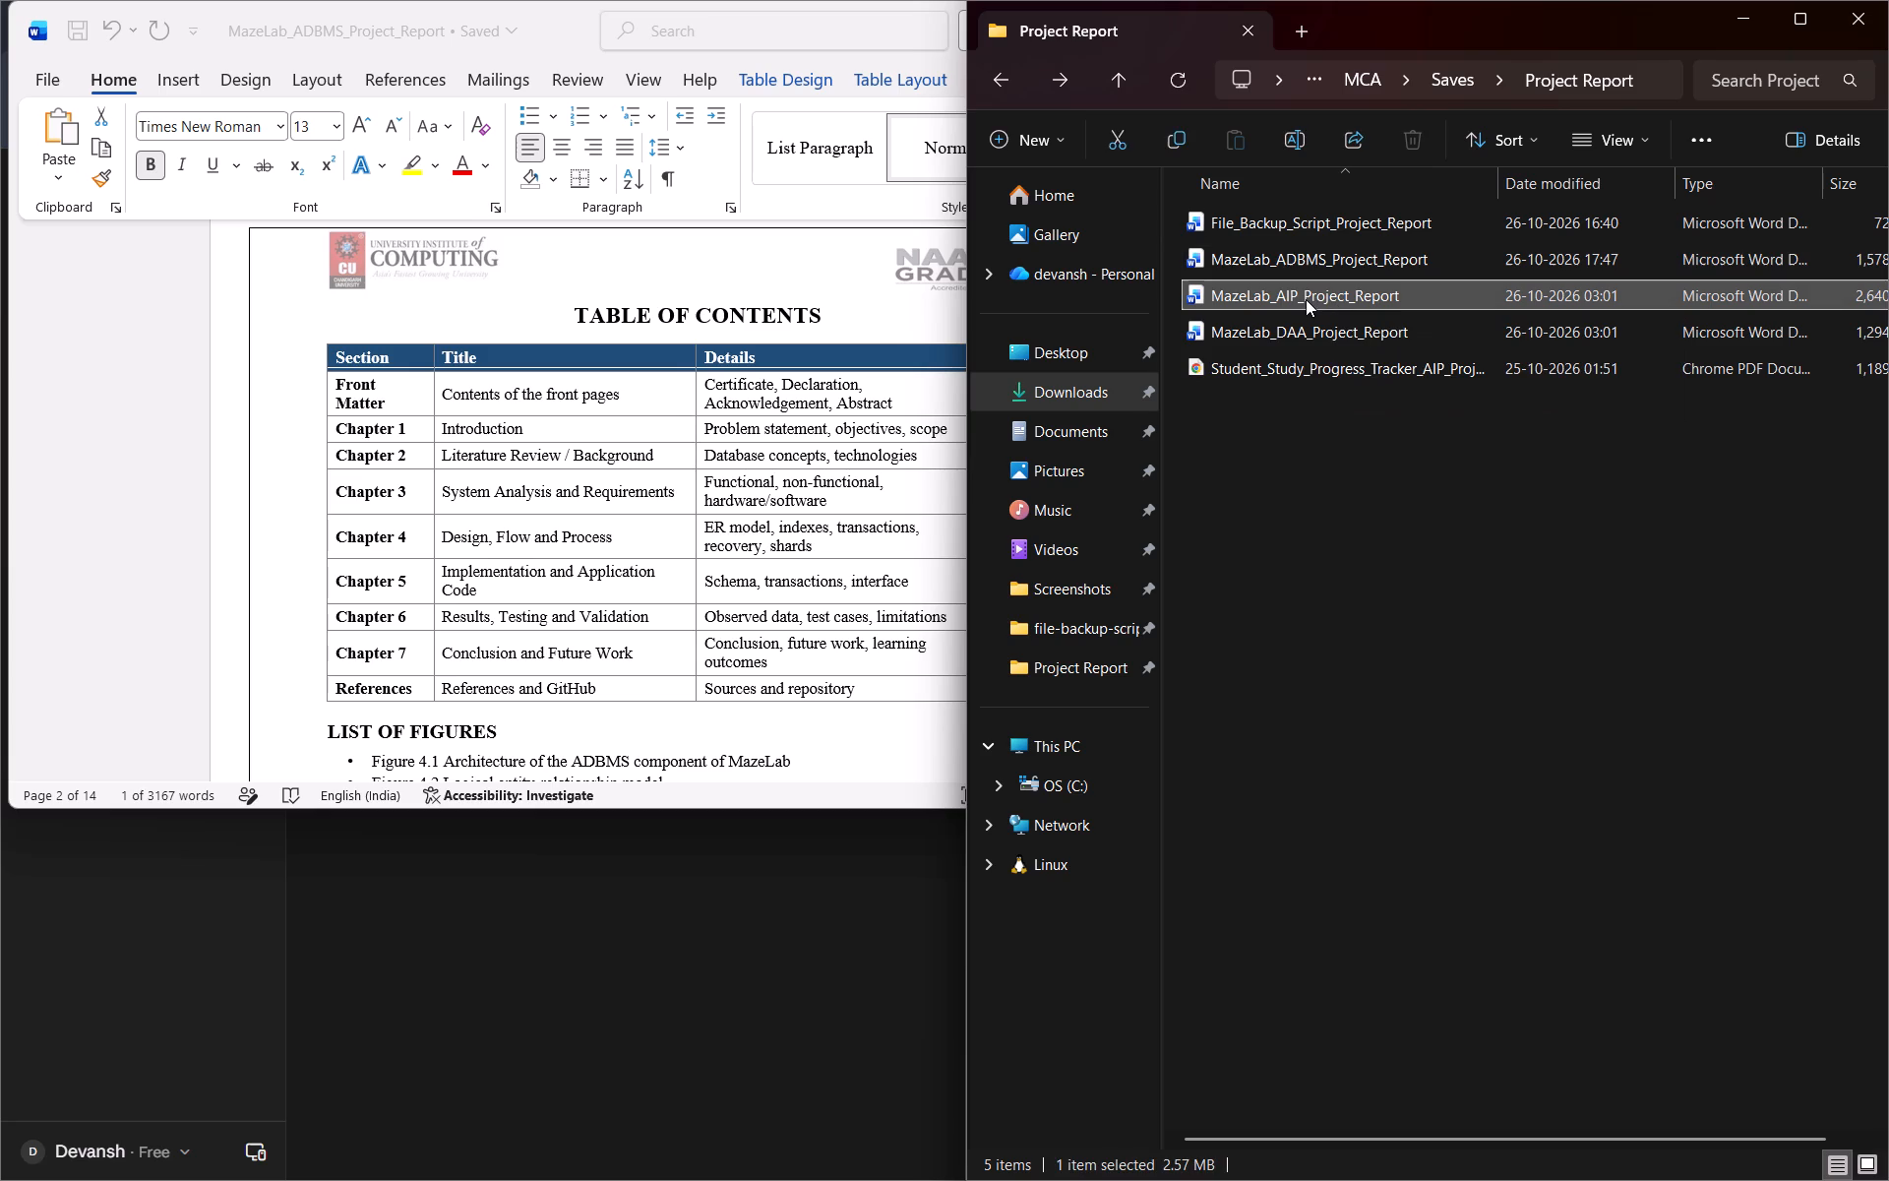
scroll(812, 413, up, 4)
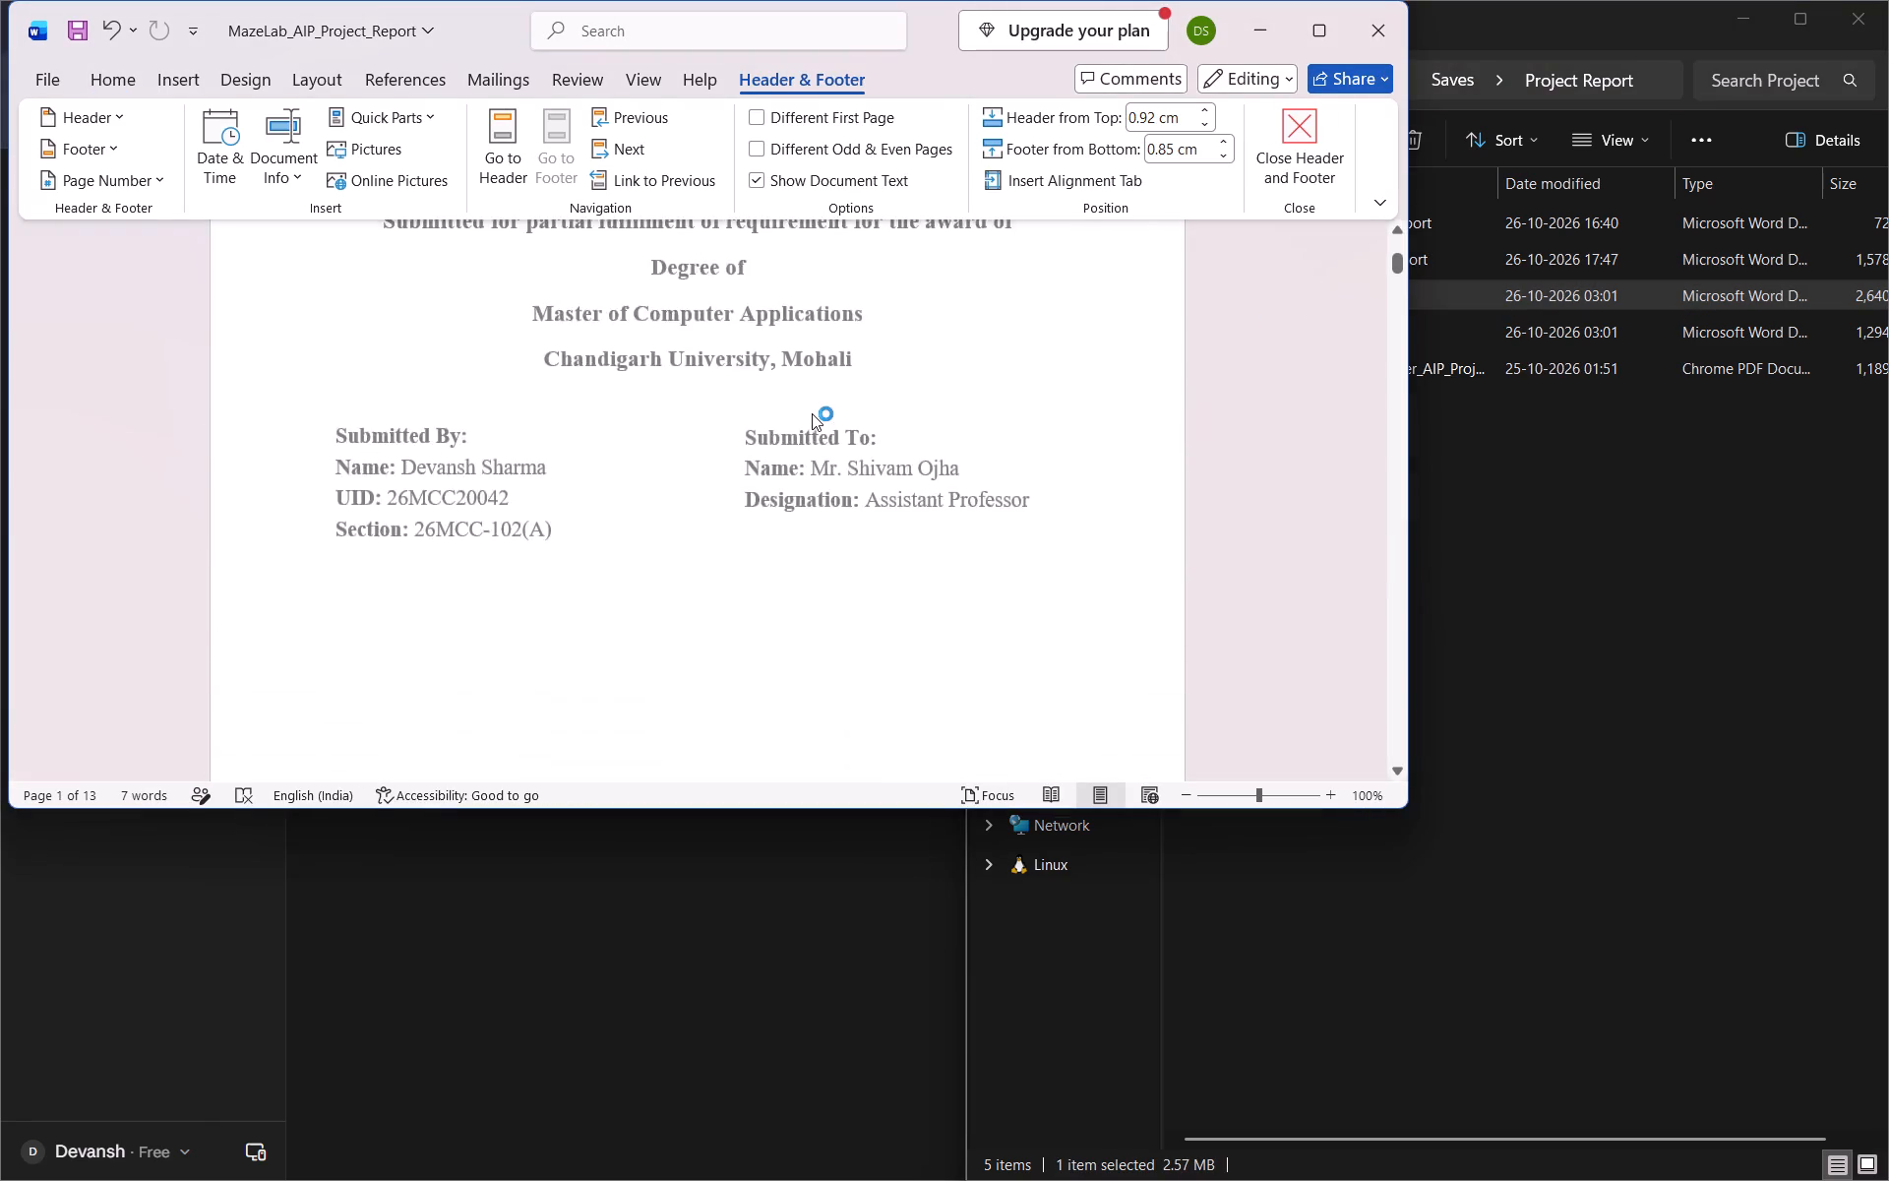
scroll(812, 413, up, 2)
scroll(812, 413, down, 5)
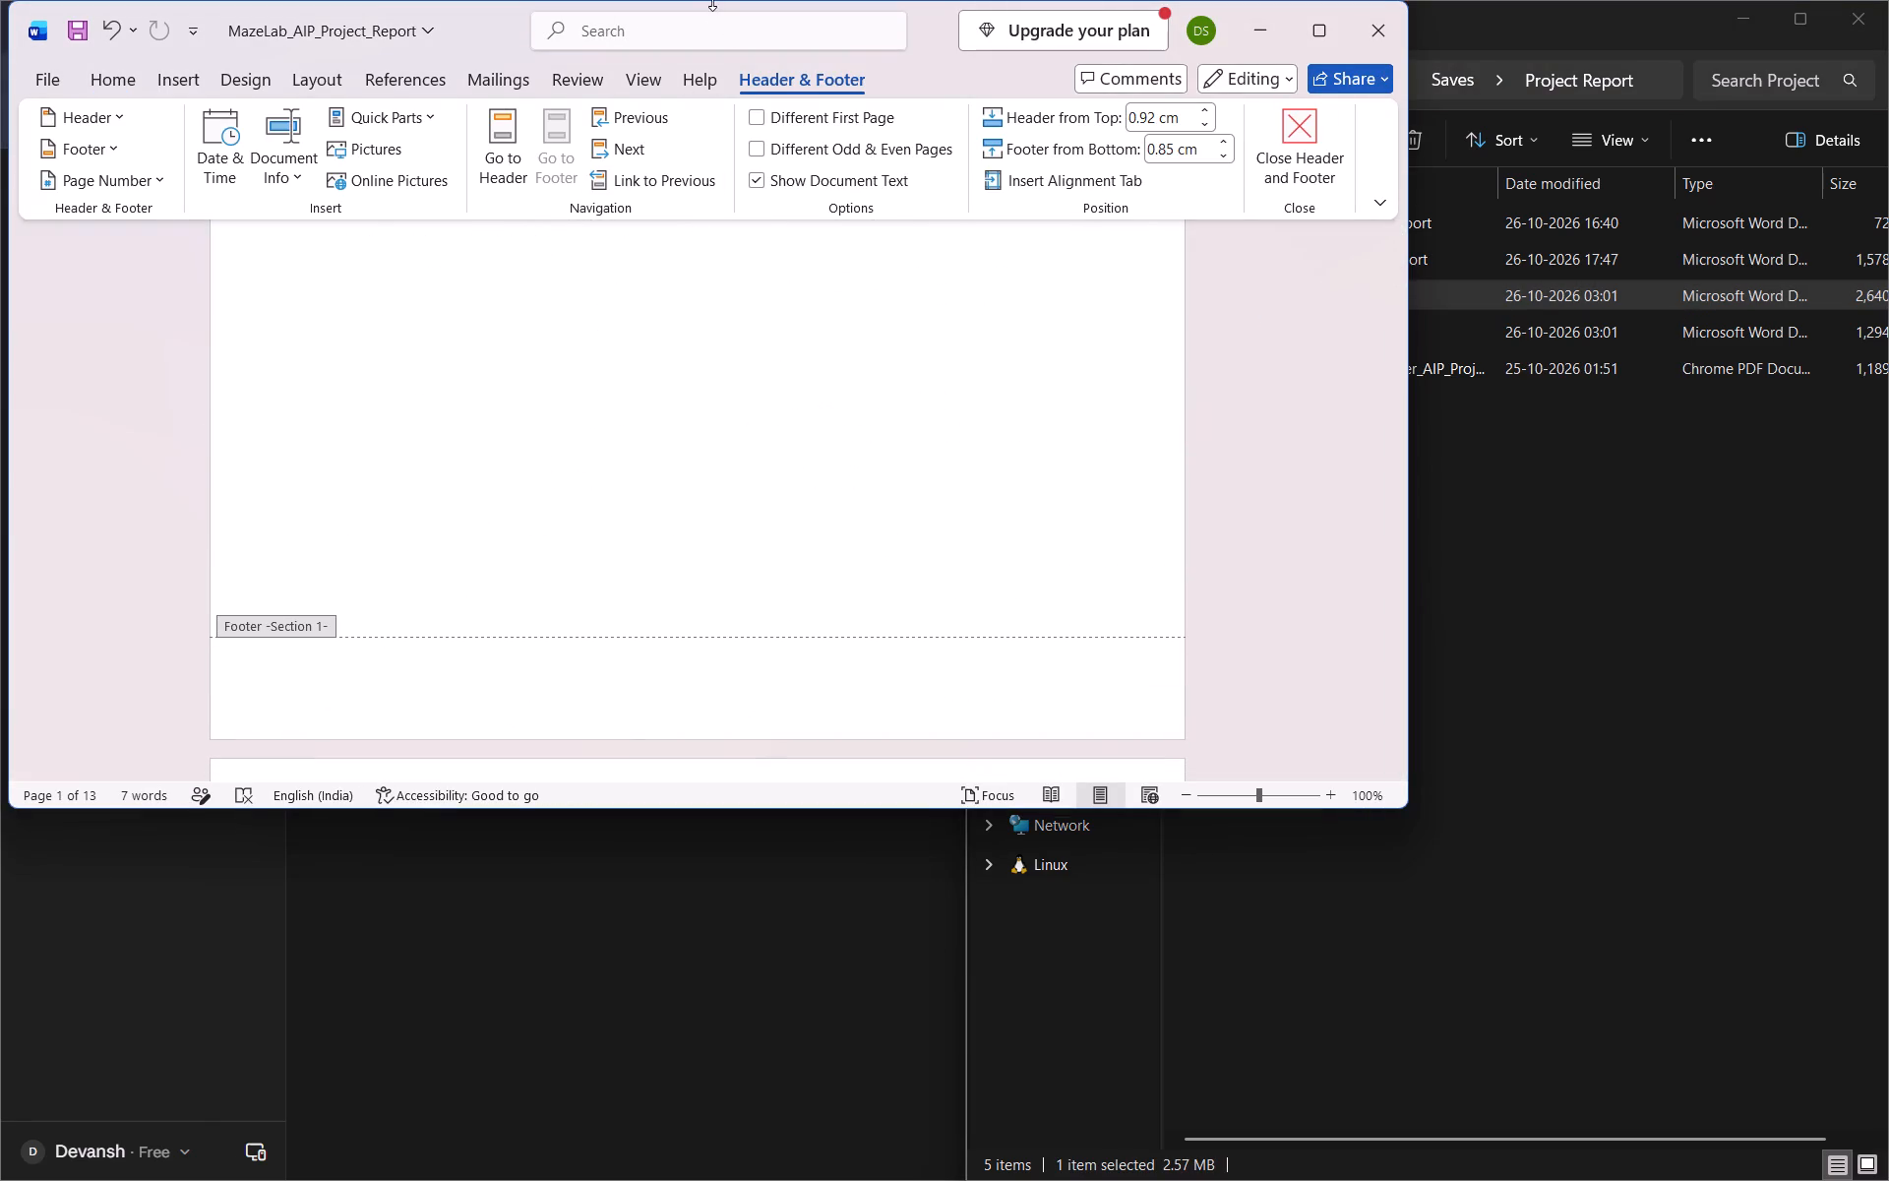
click(711, 33)
text(foo)
click(668, 232)
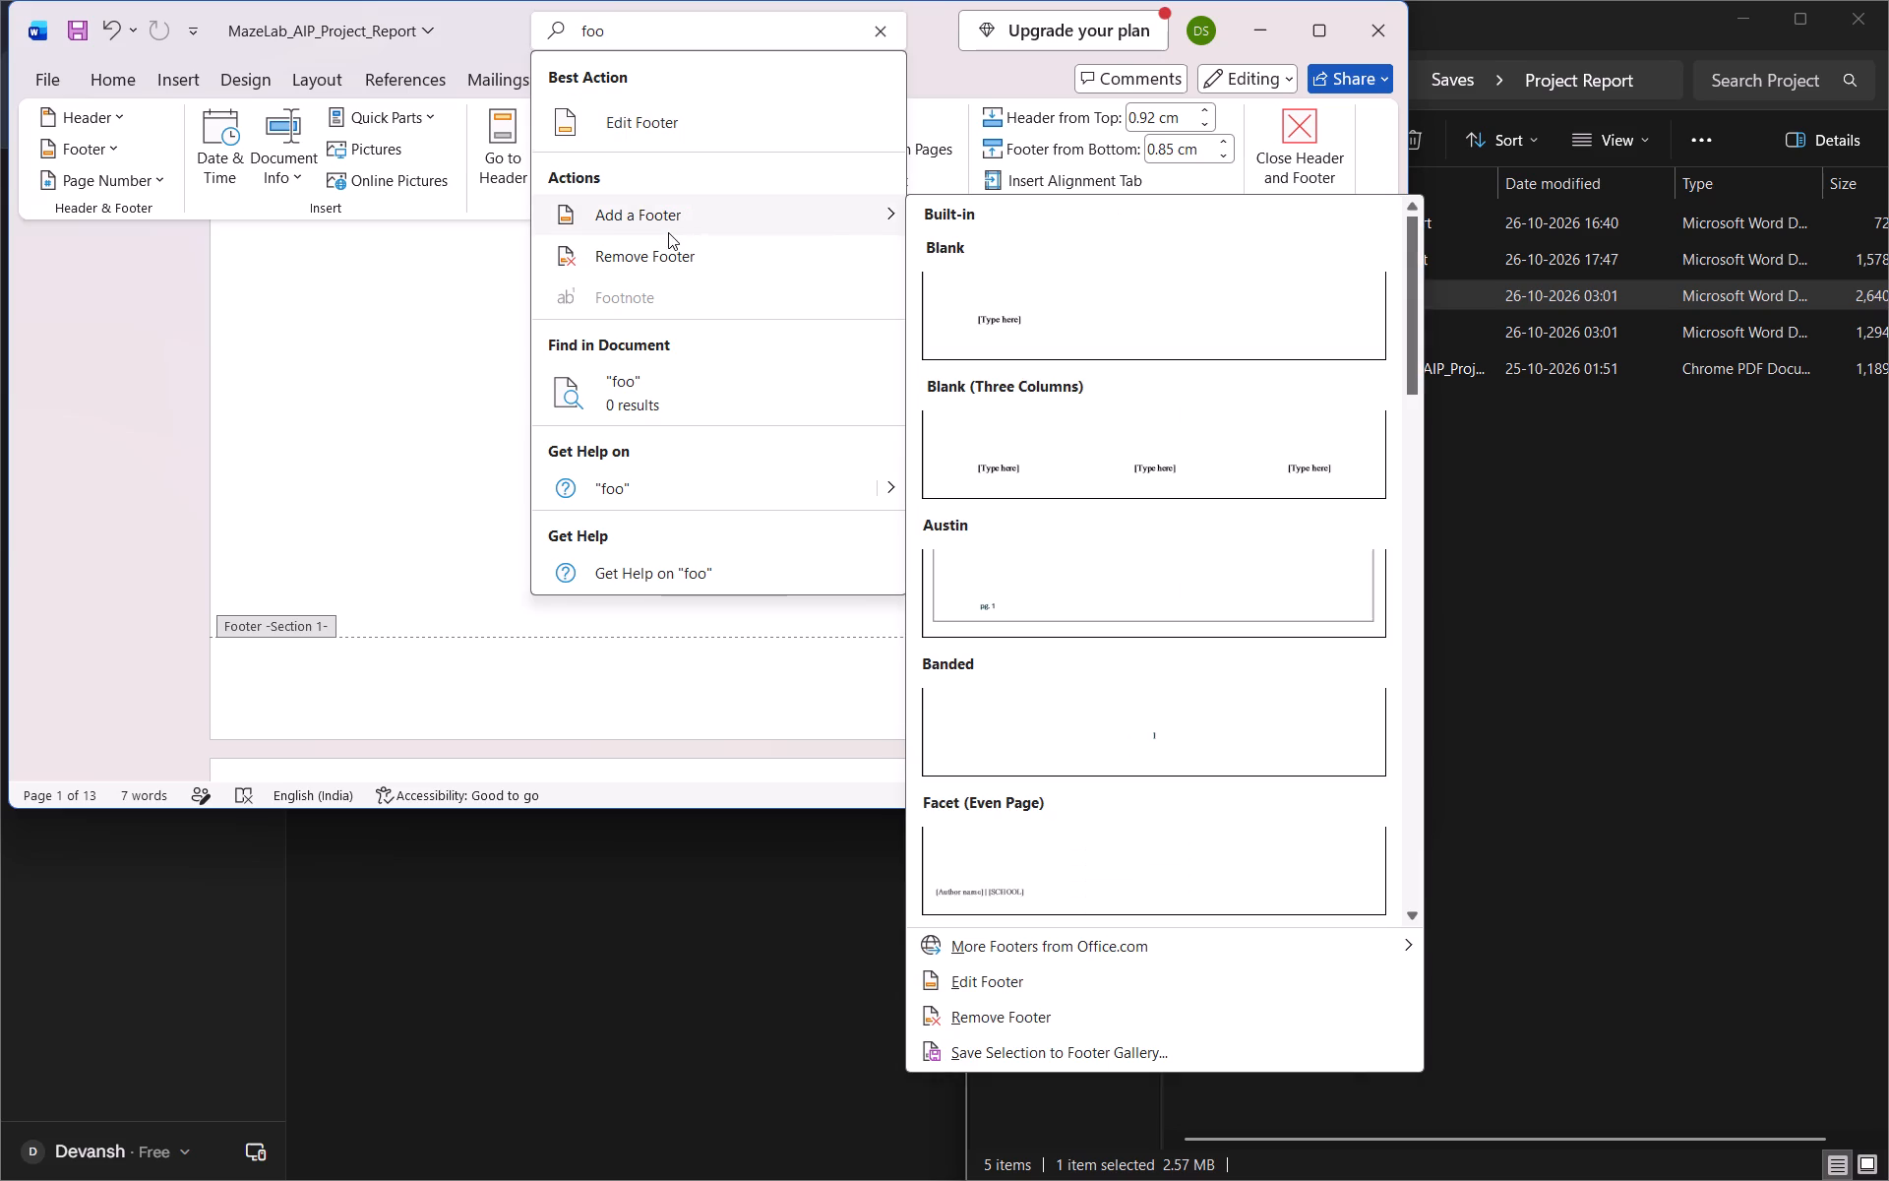
scroll(1275, 660, down, 1)
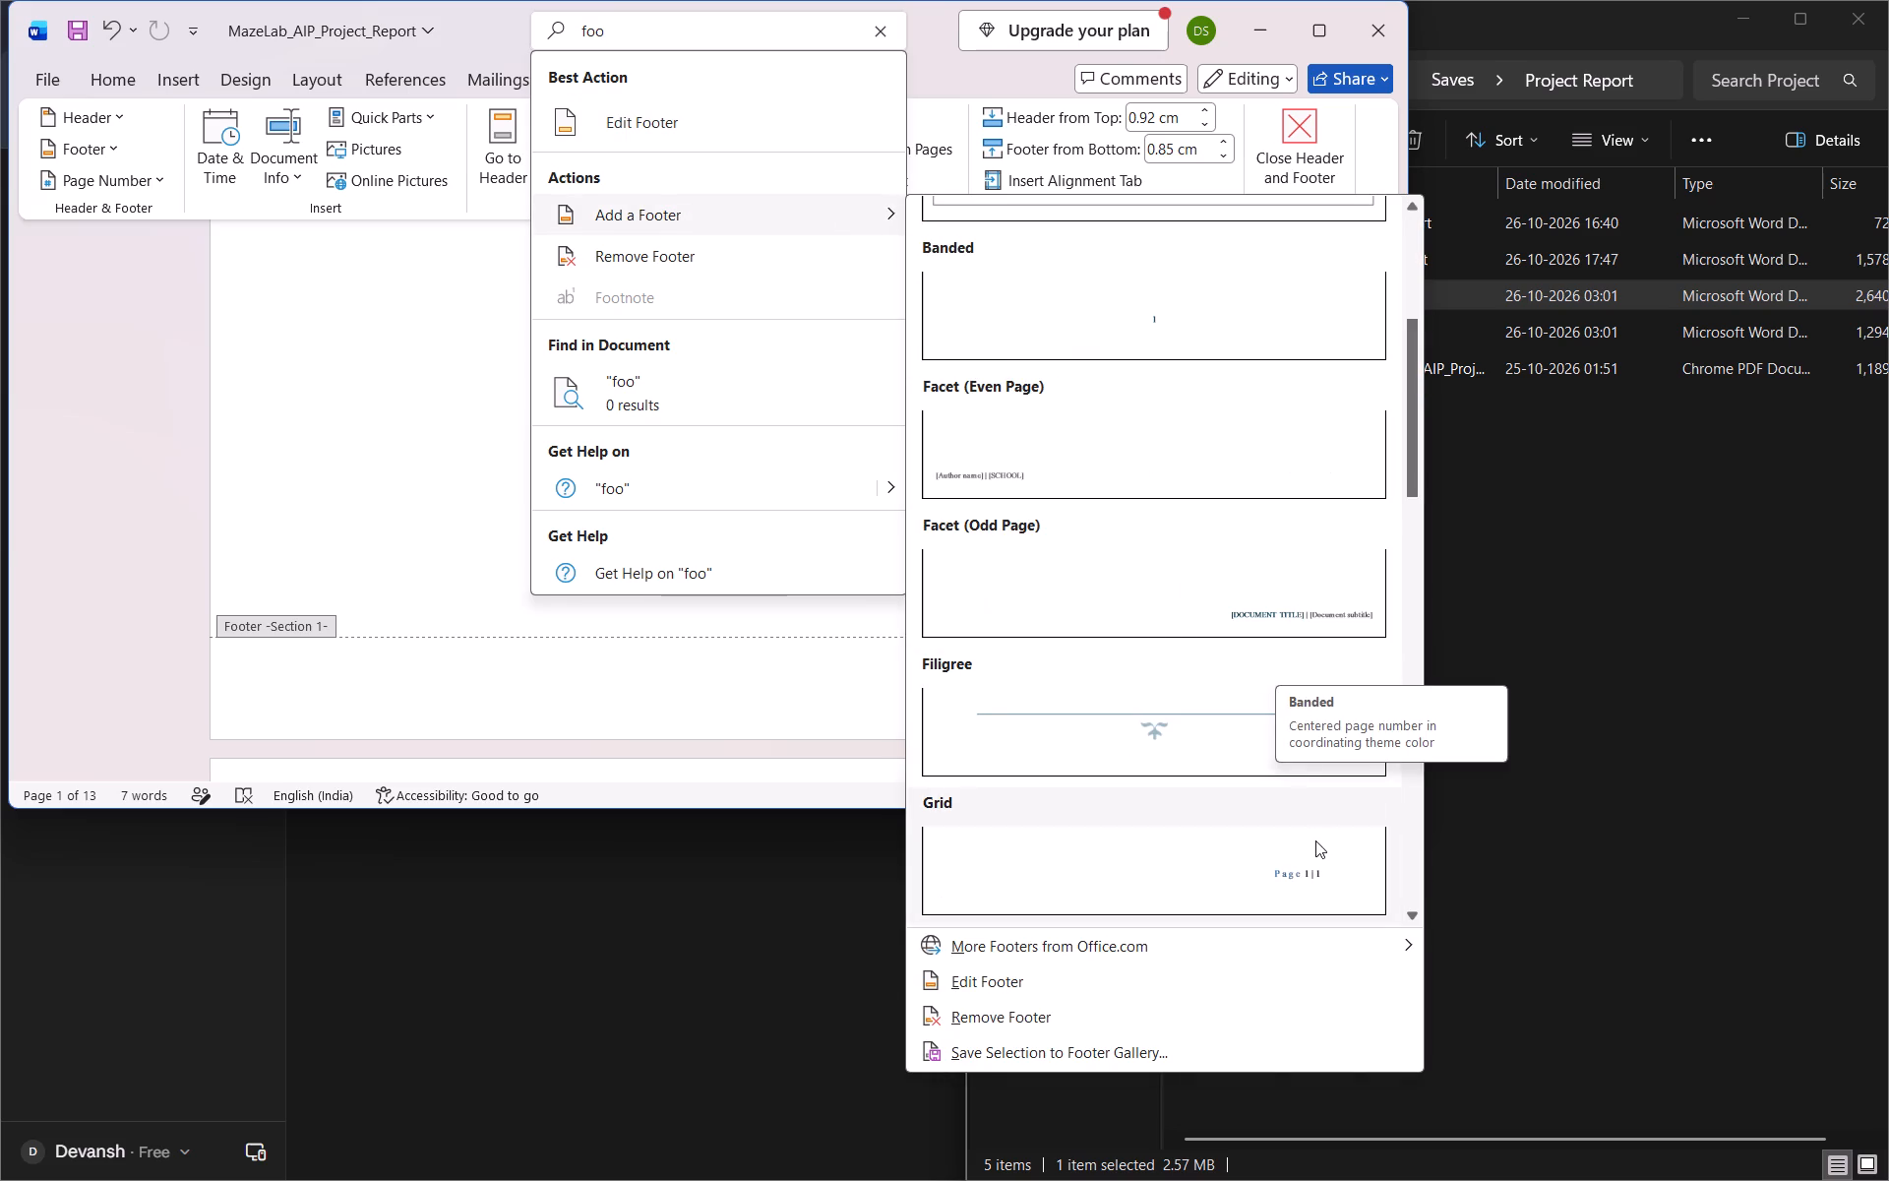
click(1315, 858)
scroll(984, 620, up, 3)
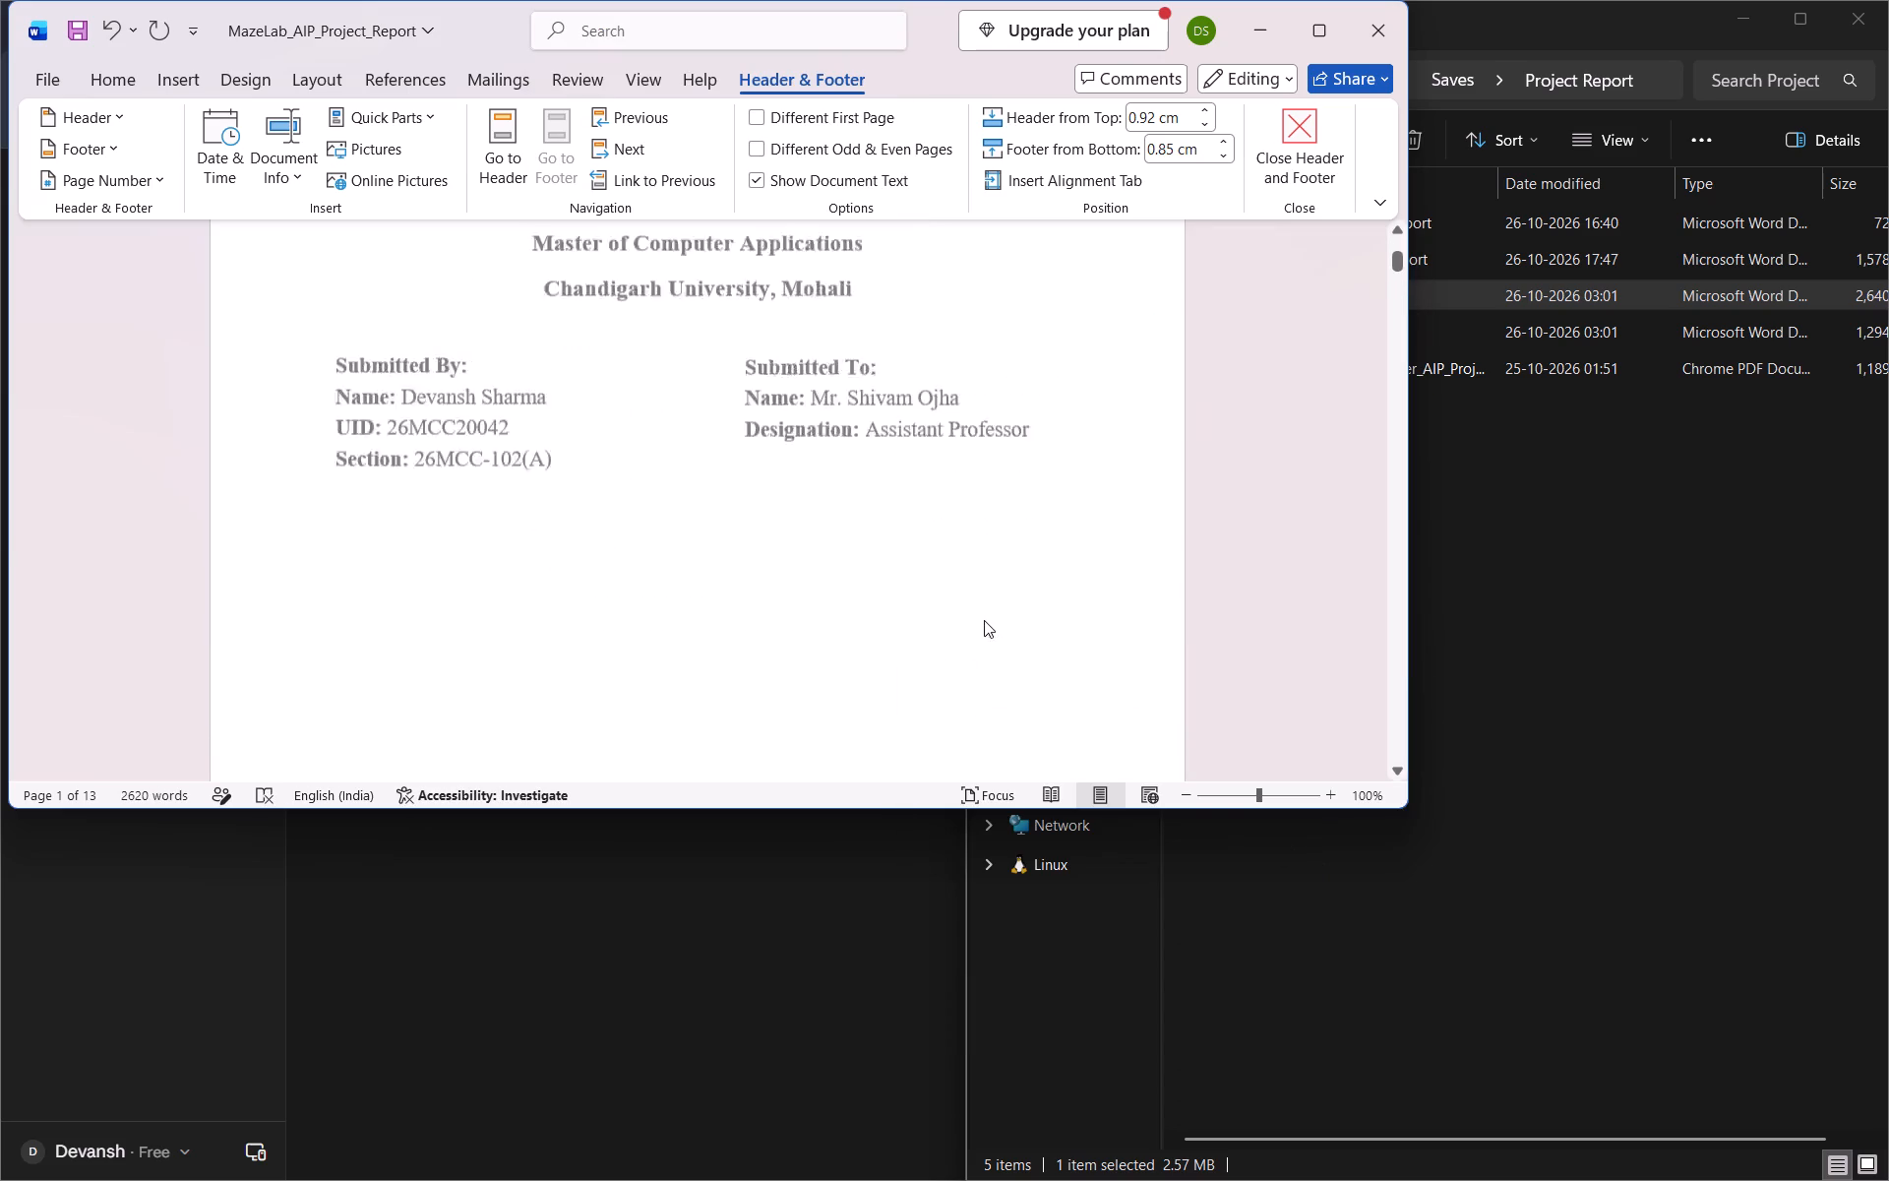
scroll(984, 620, up, 1)
scroll(984, 620, down, 4)
scroll(984, 620, up, 1)
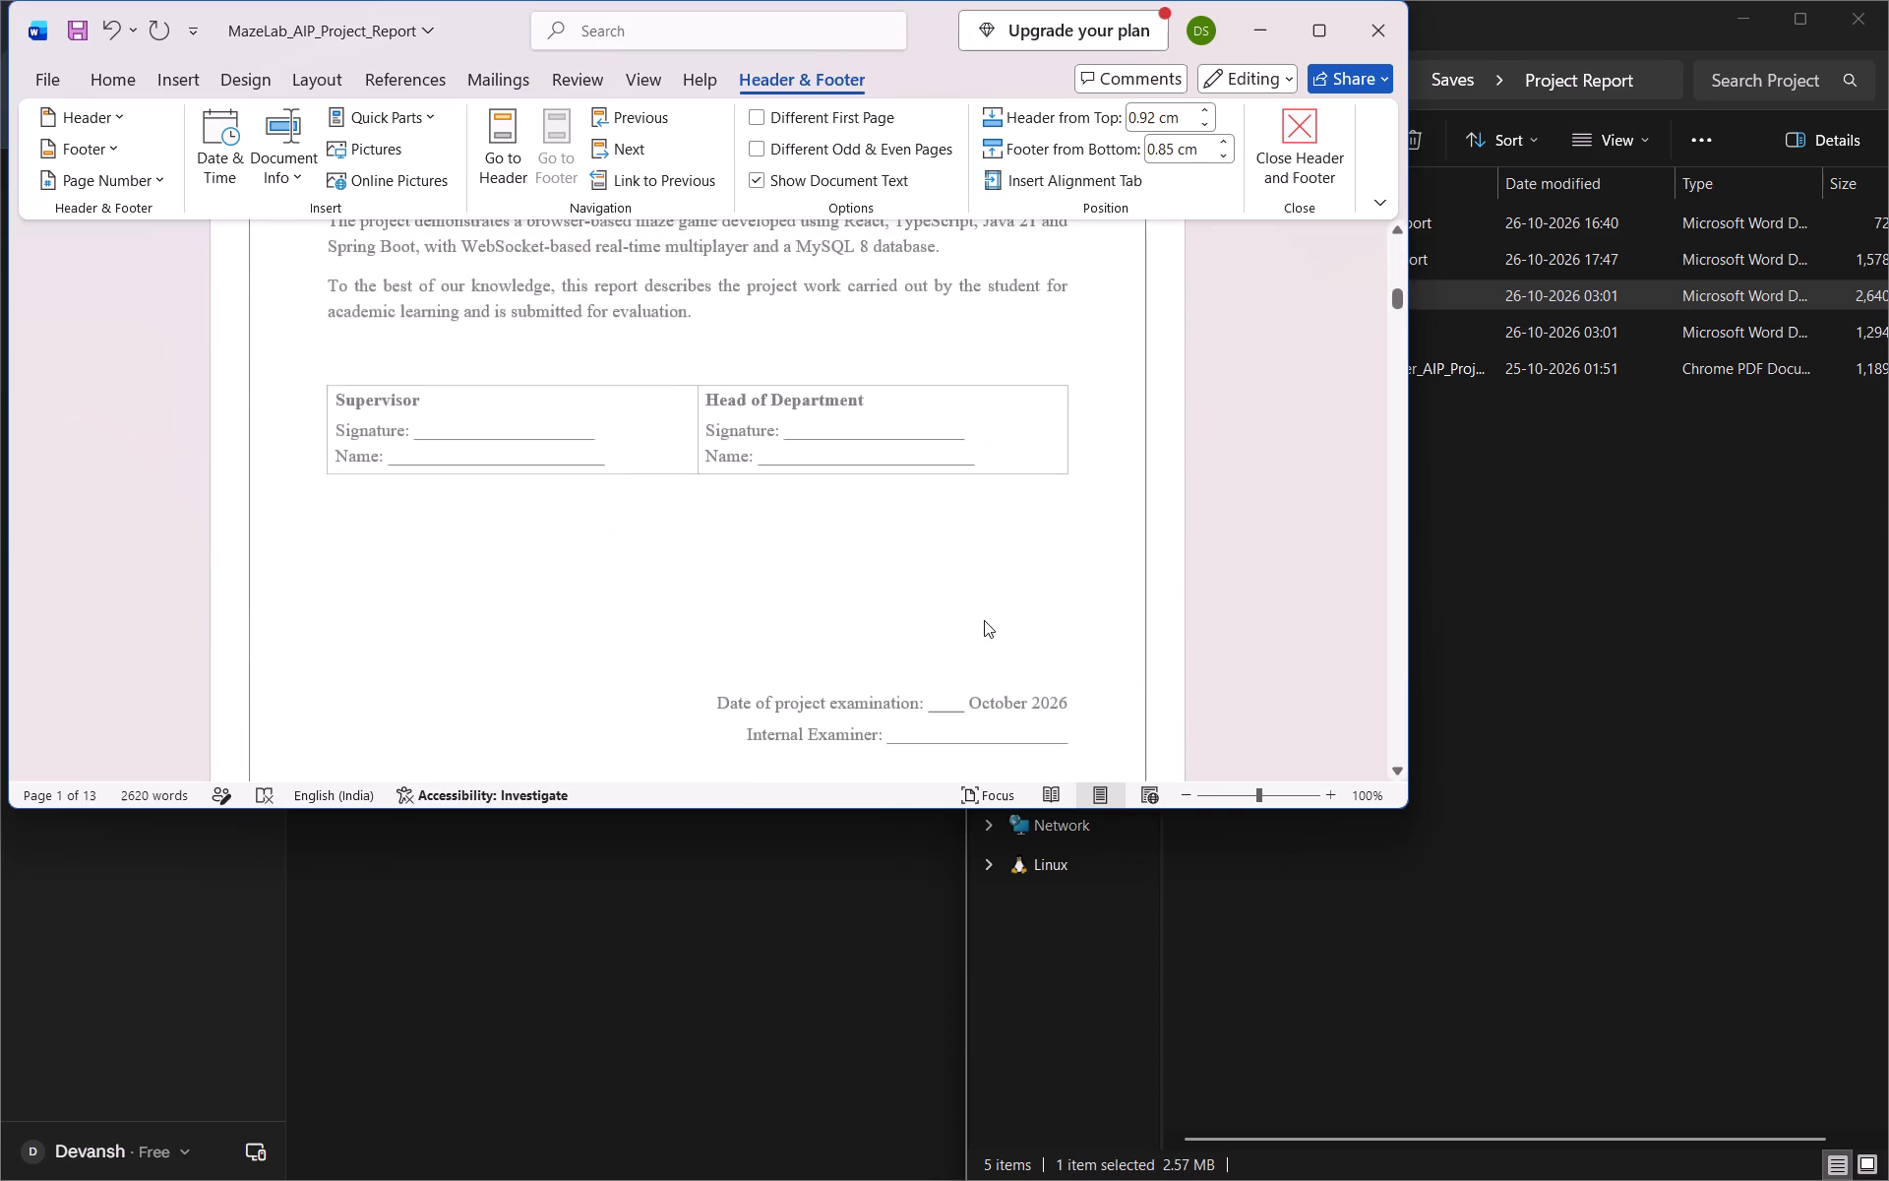
Examine the AIP report's headers and page-number footers from the Bonafide Certificate through Chapter 1, and back to the cover.
scroll(984, 620, up, 4)
scroll(984, 620, down, 4)
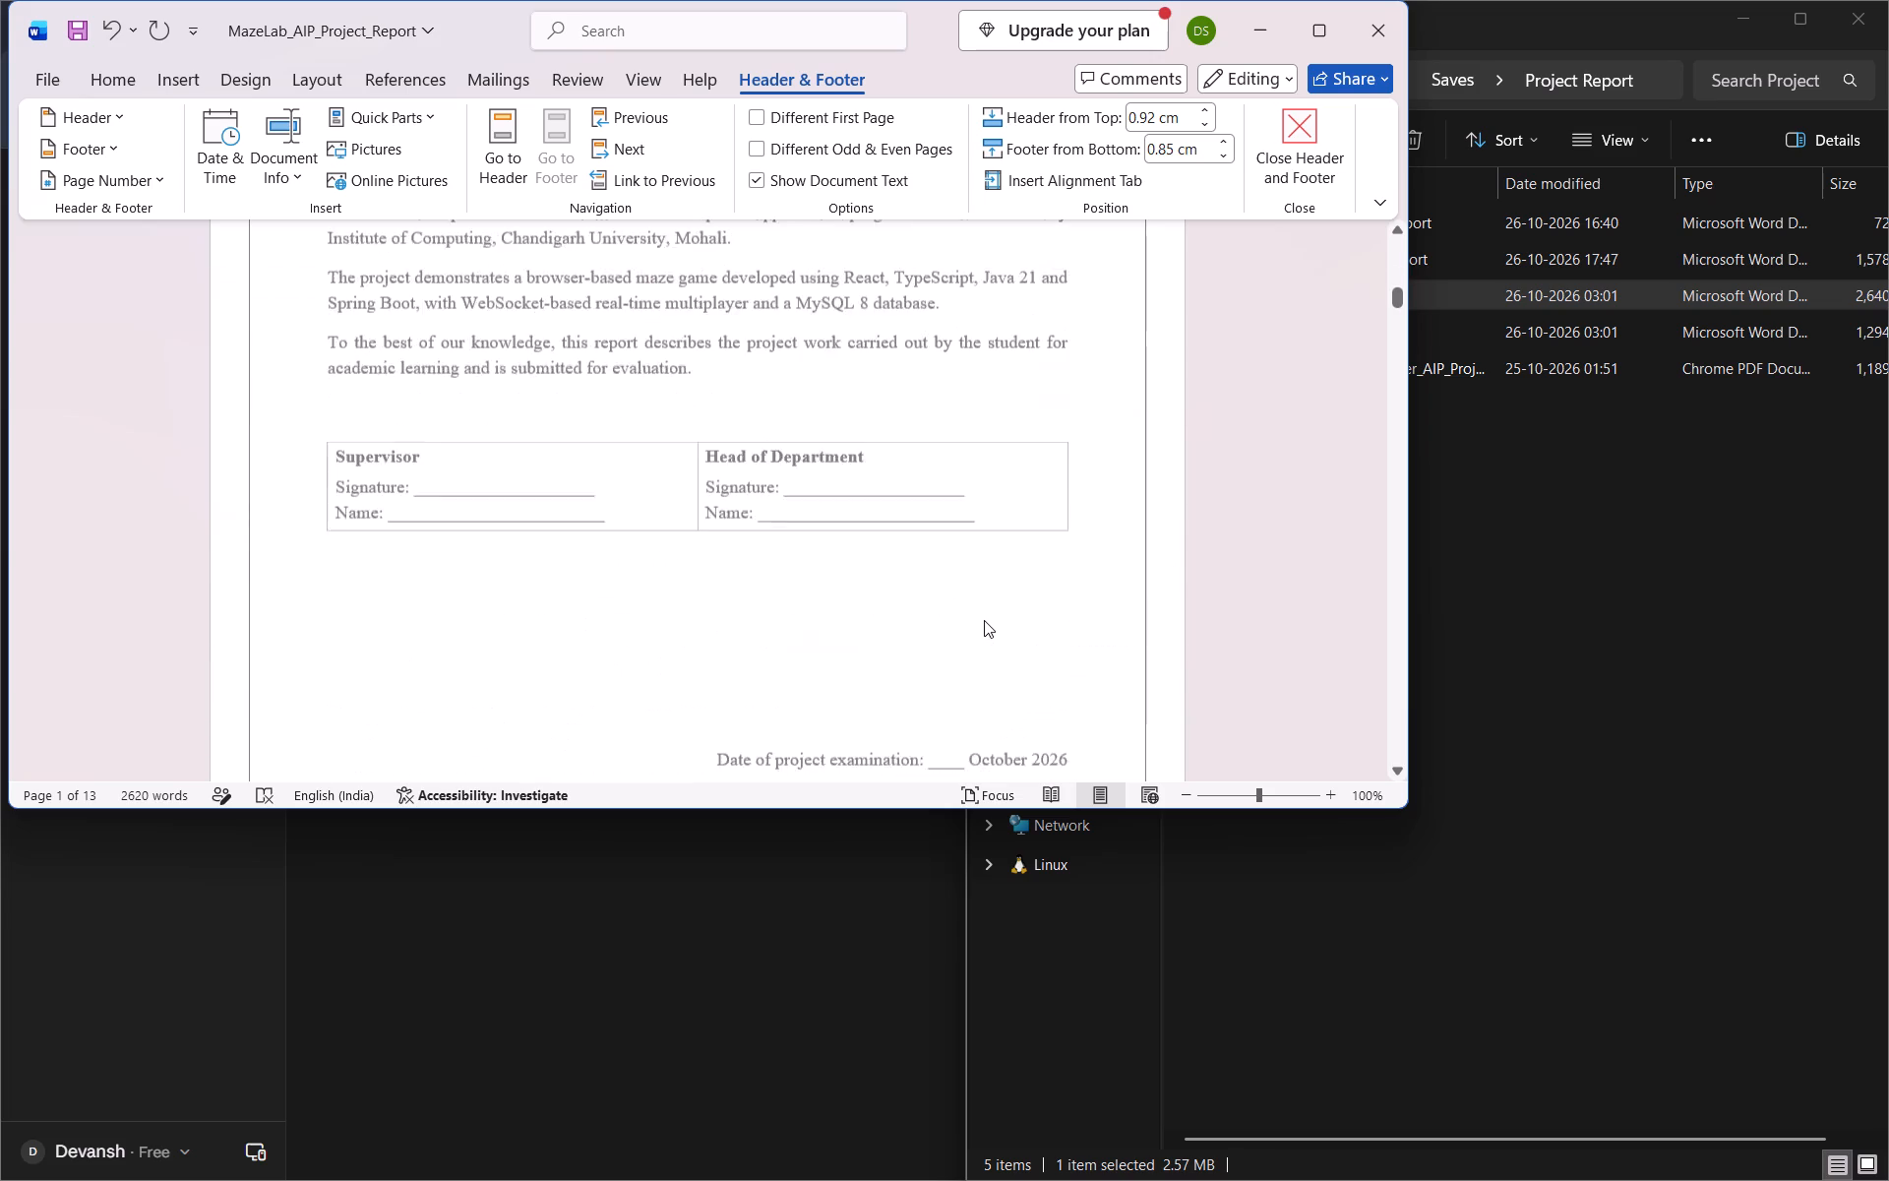
scroll(984, 620, down, 2)
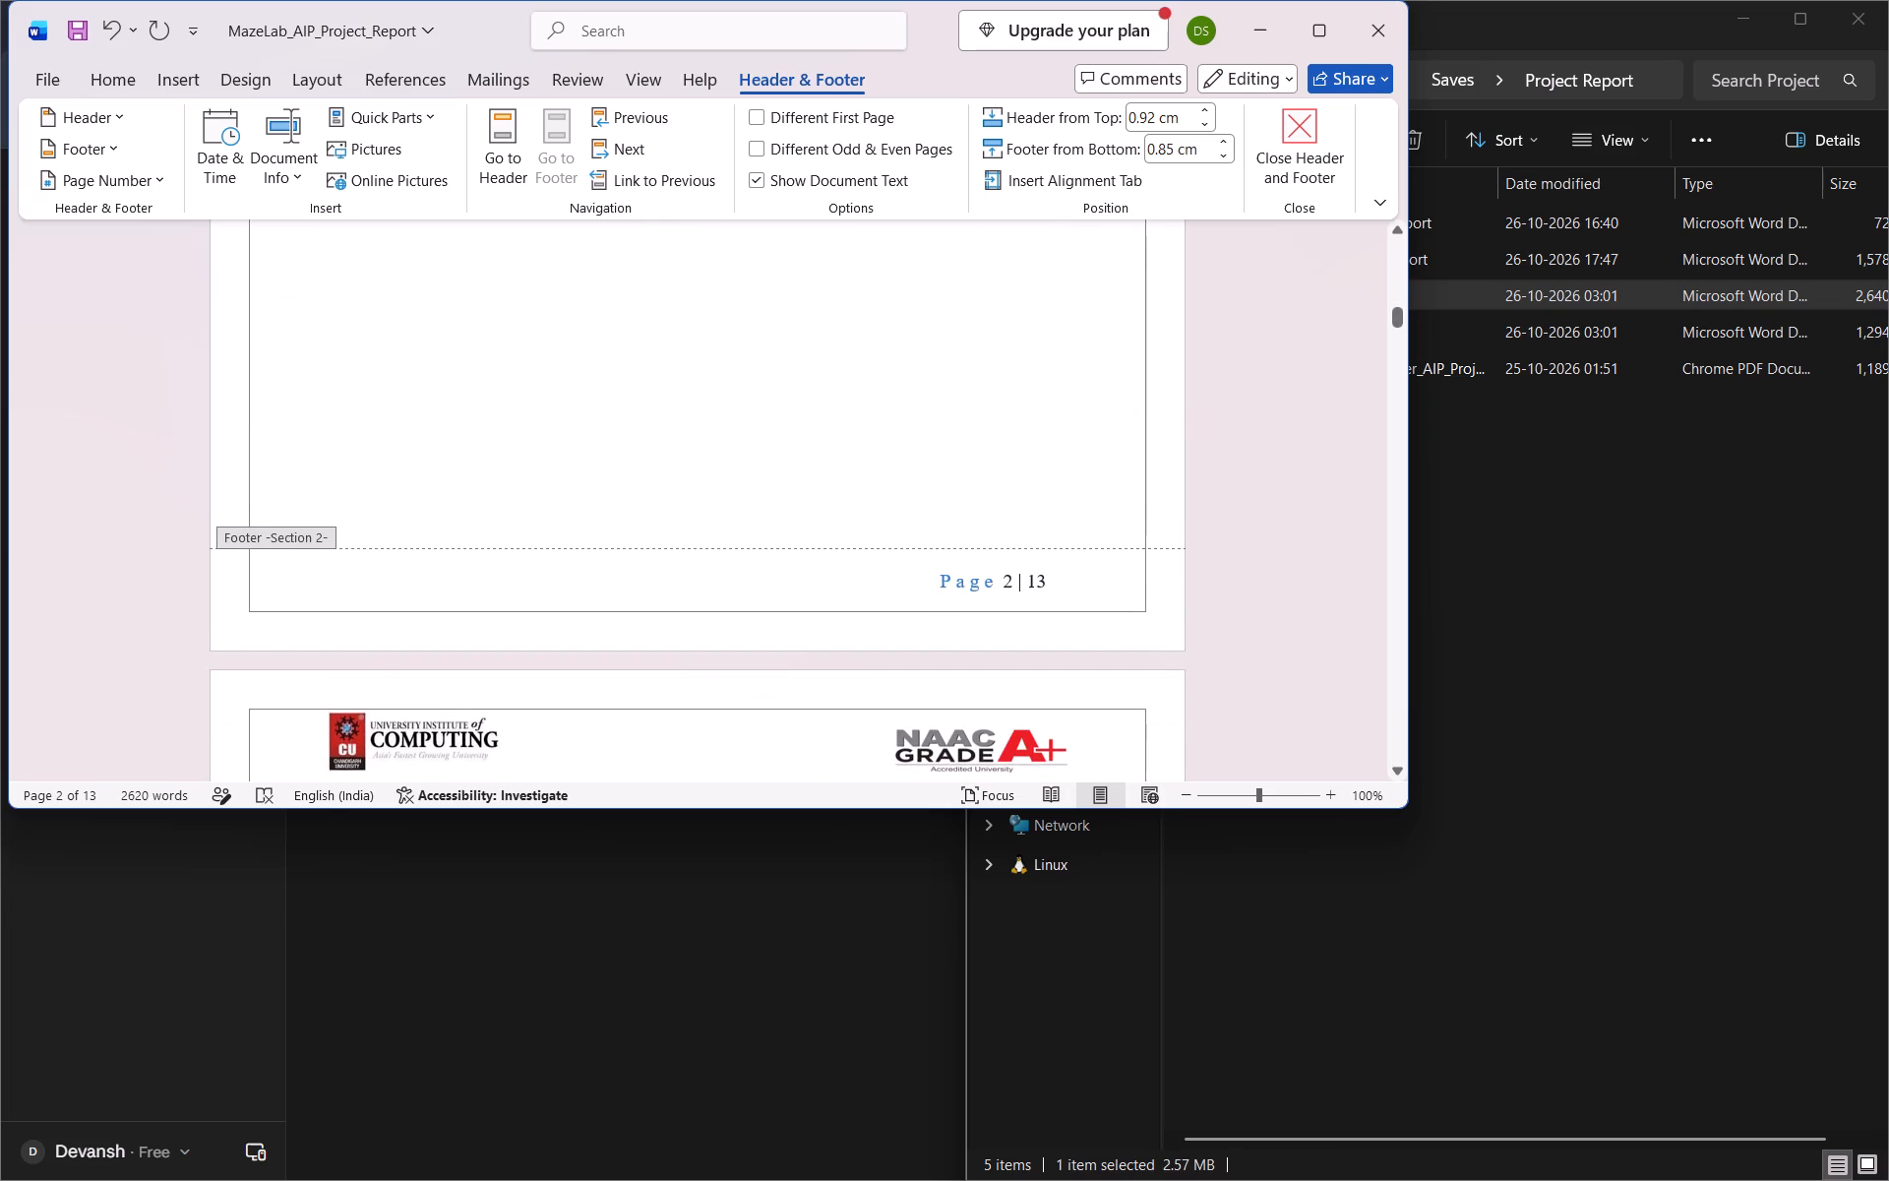
scroll(987, 586, down, 8)
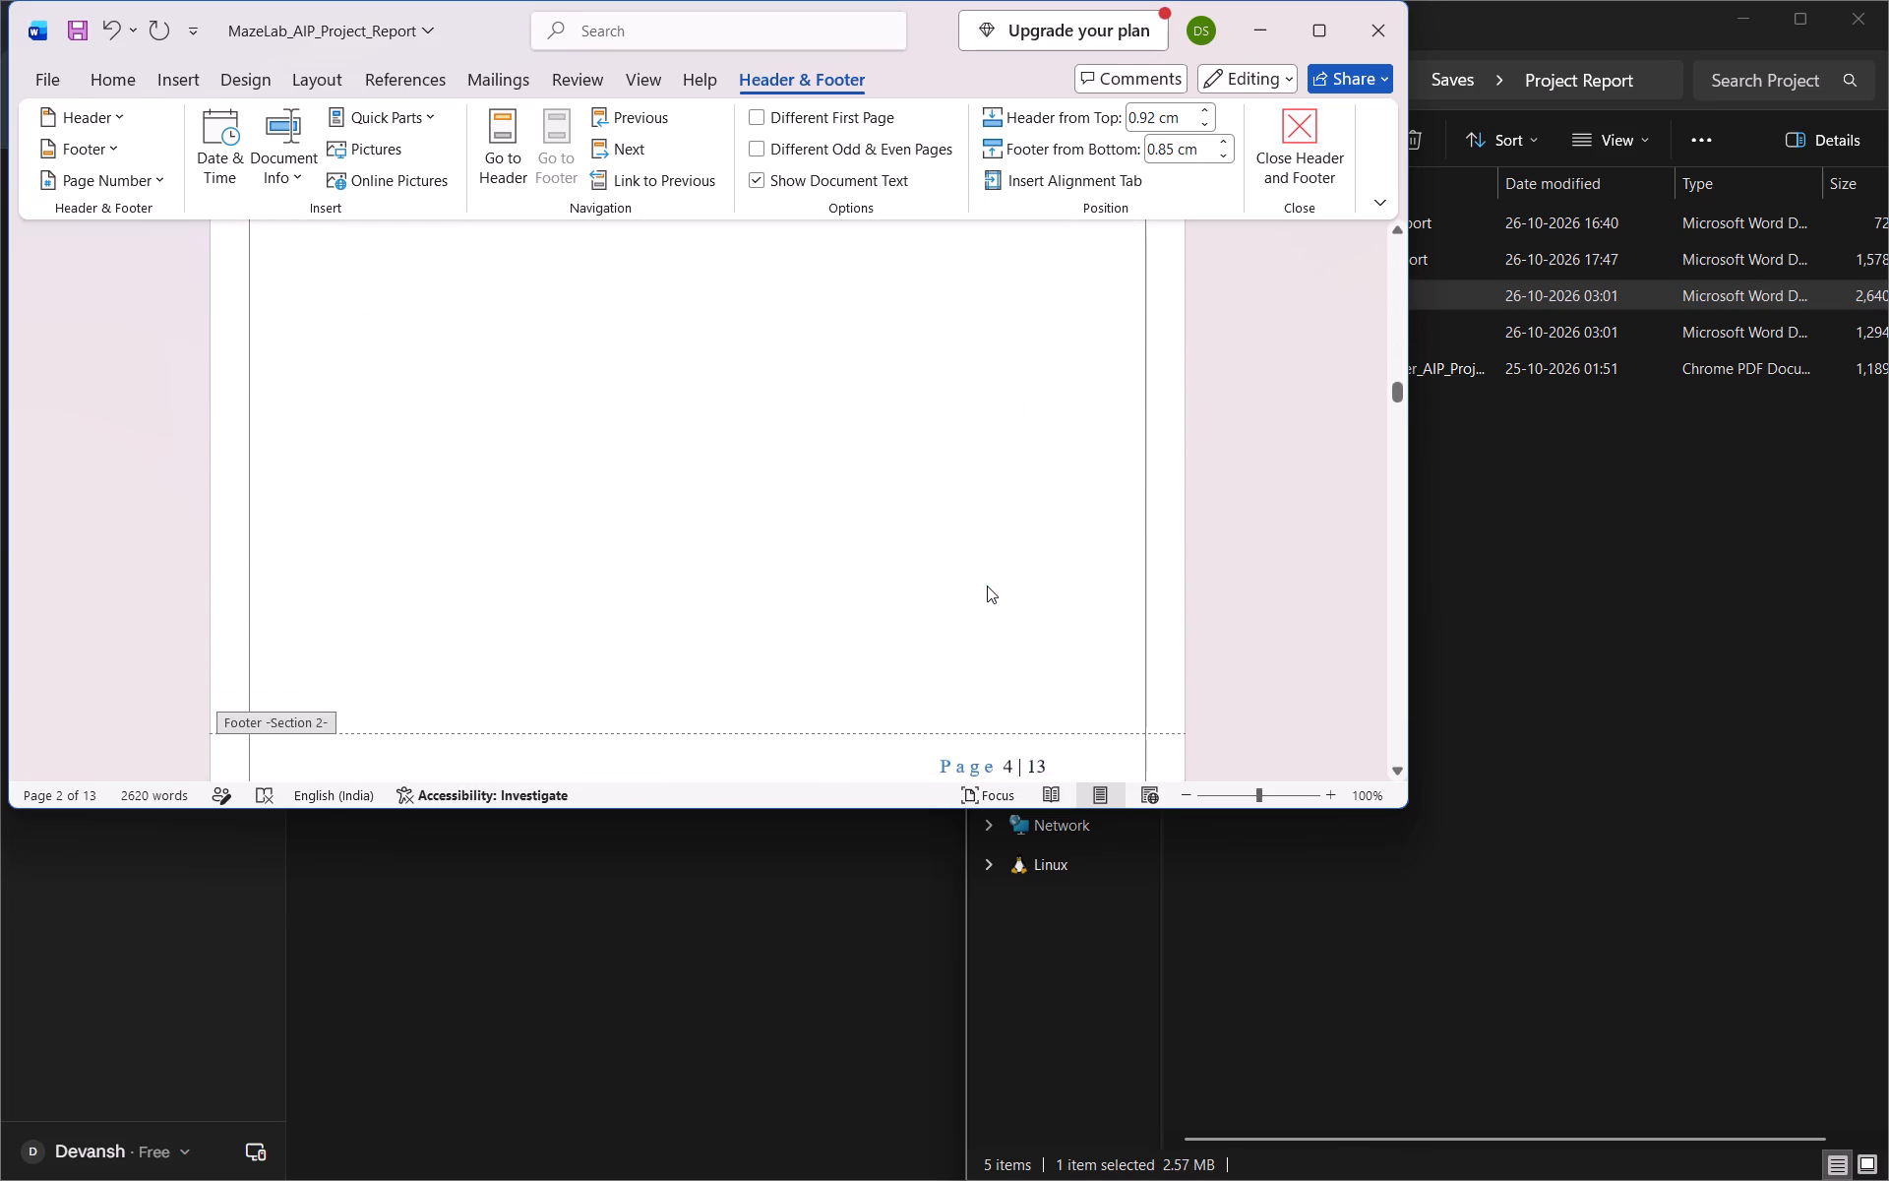
scroll(987, 586, down, 2)
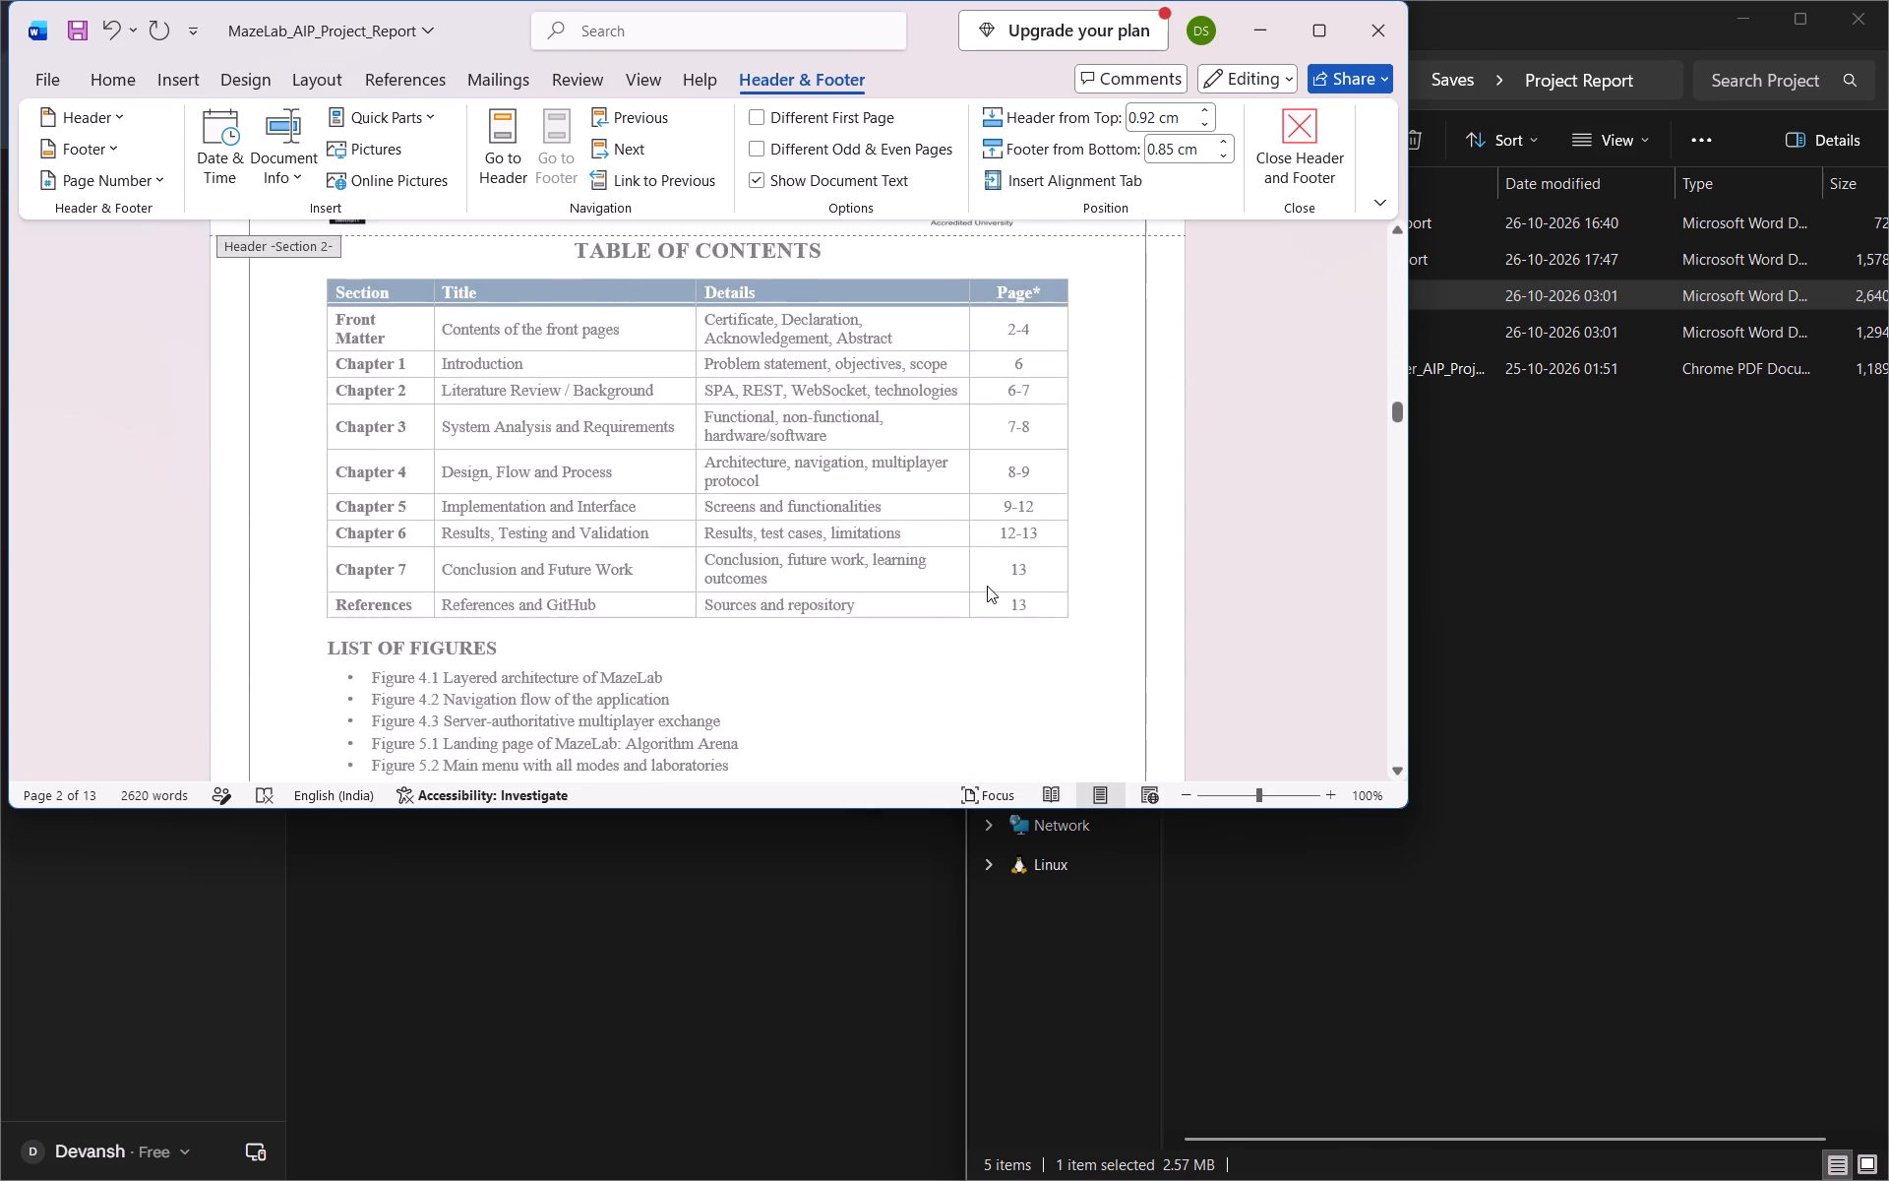
scroll(987, 586, down, 1)
scroll(987, 586, up, 2)
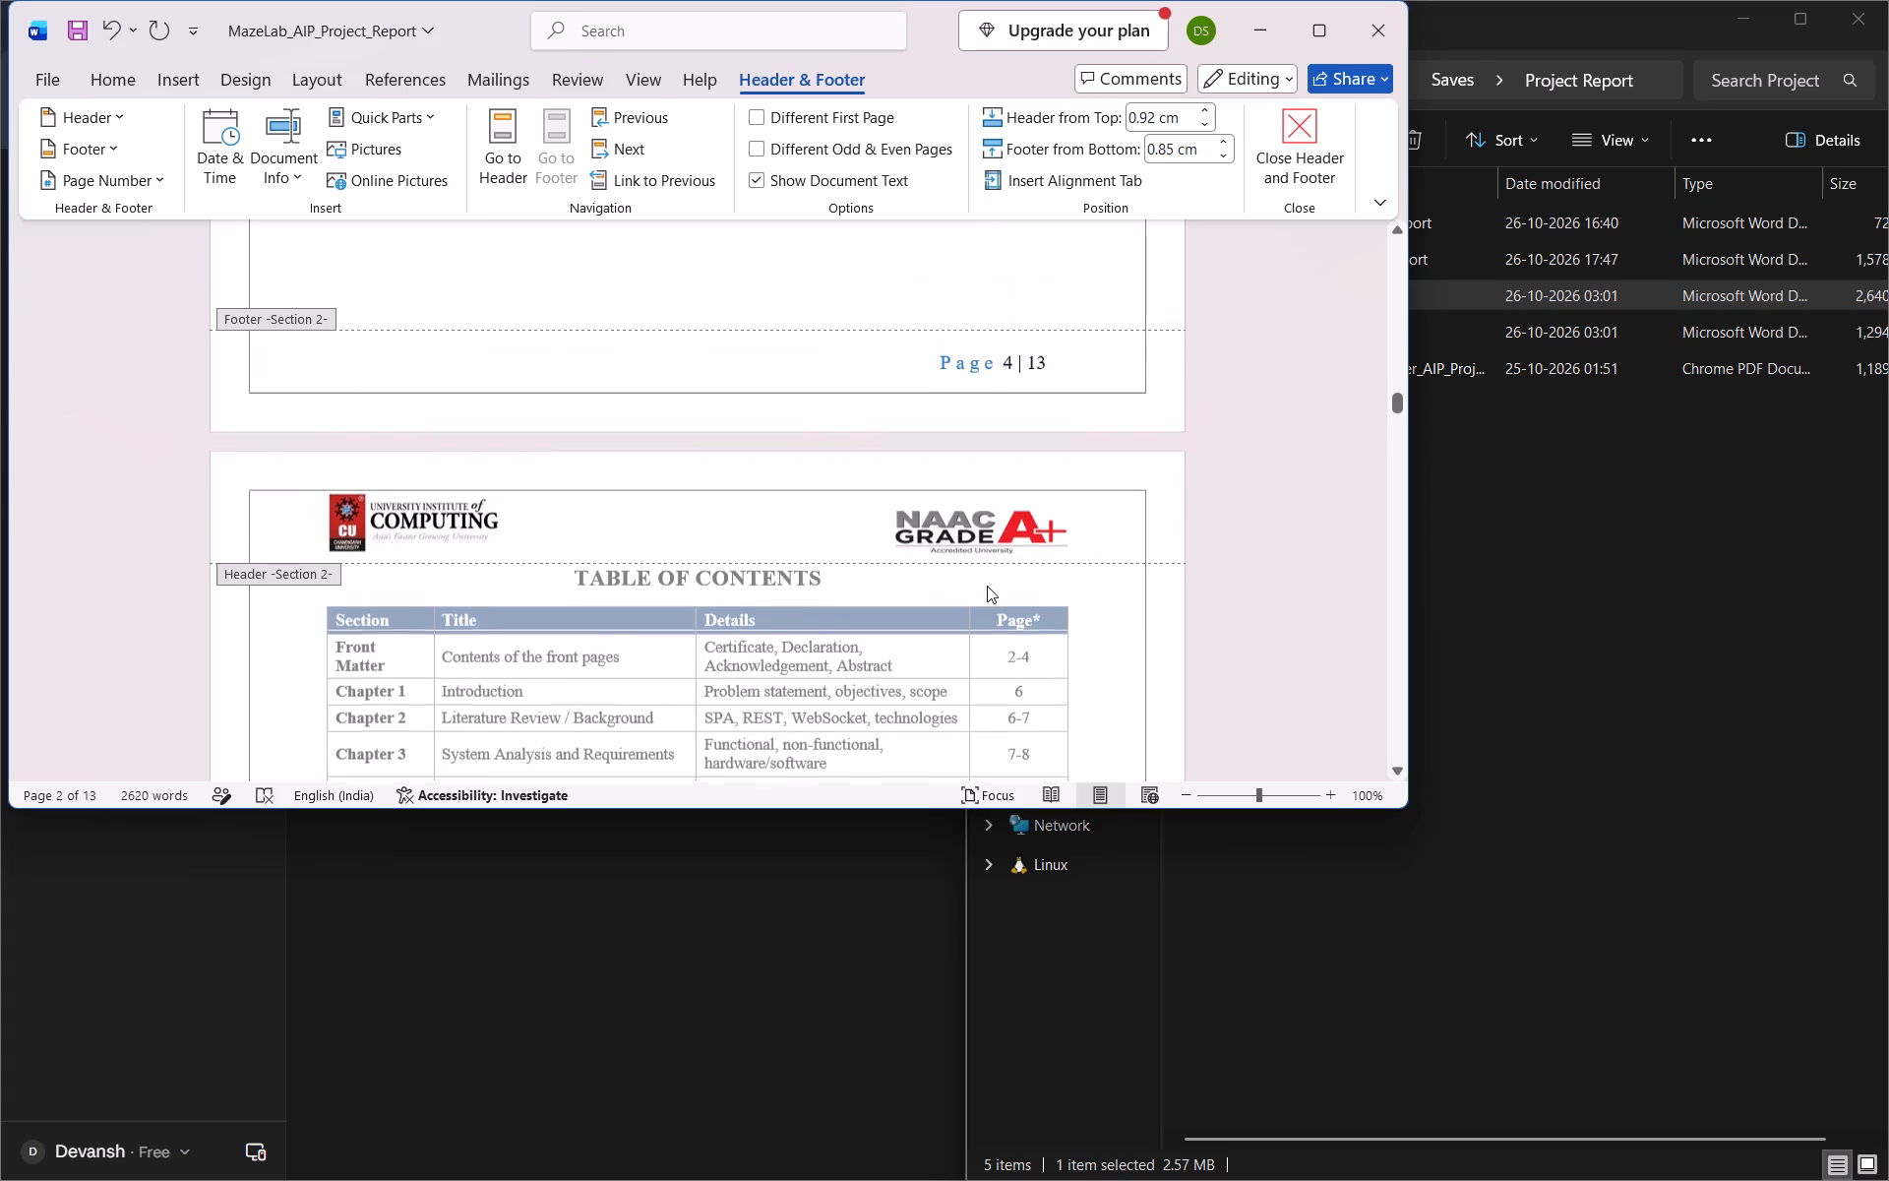
scroll(987, 586, down, 5)
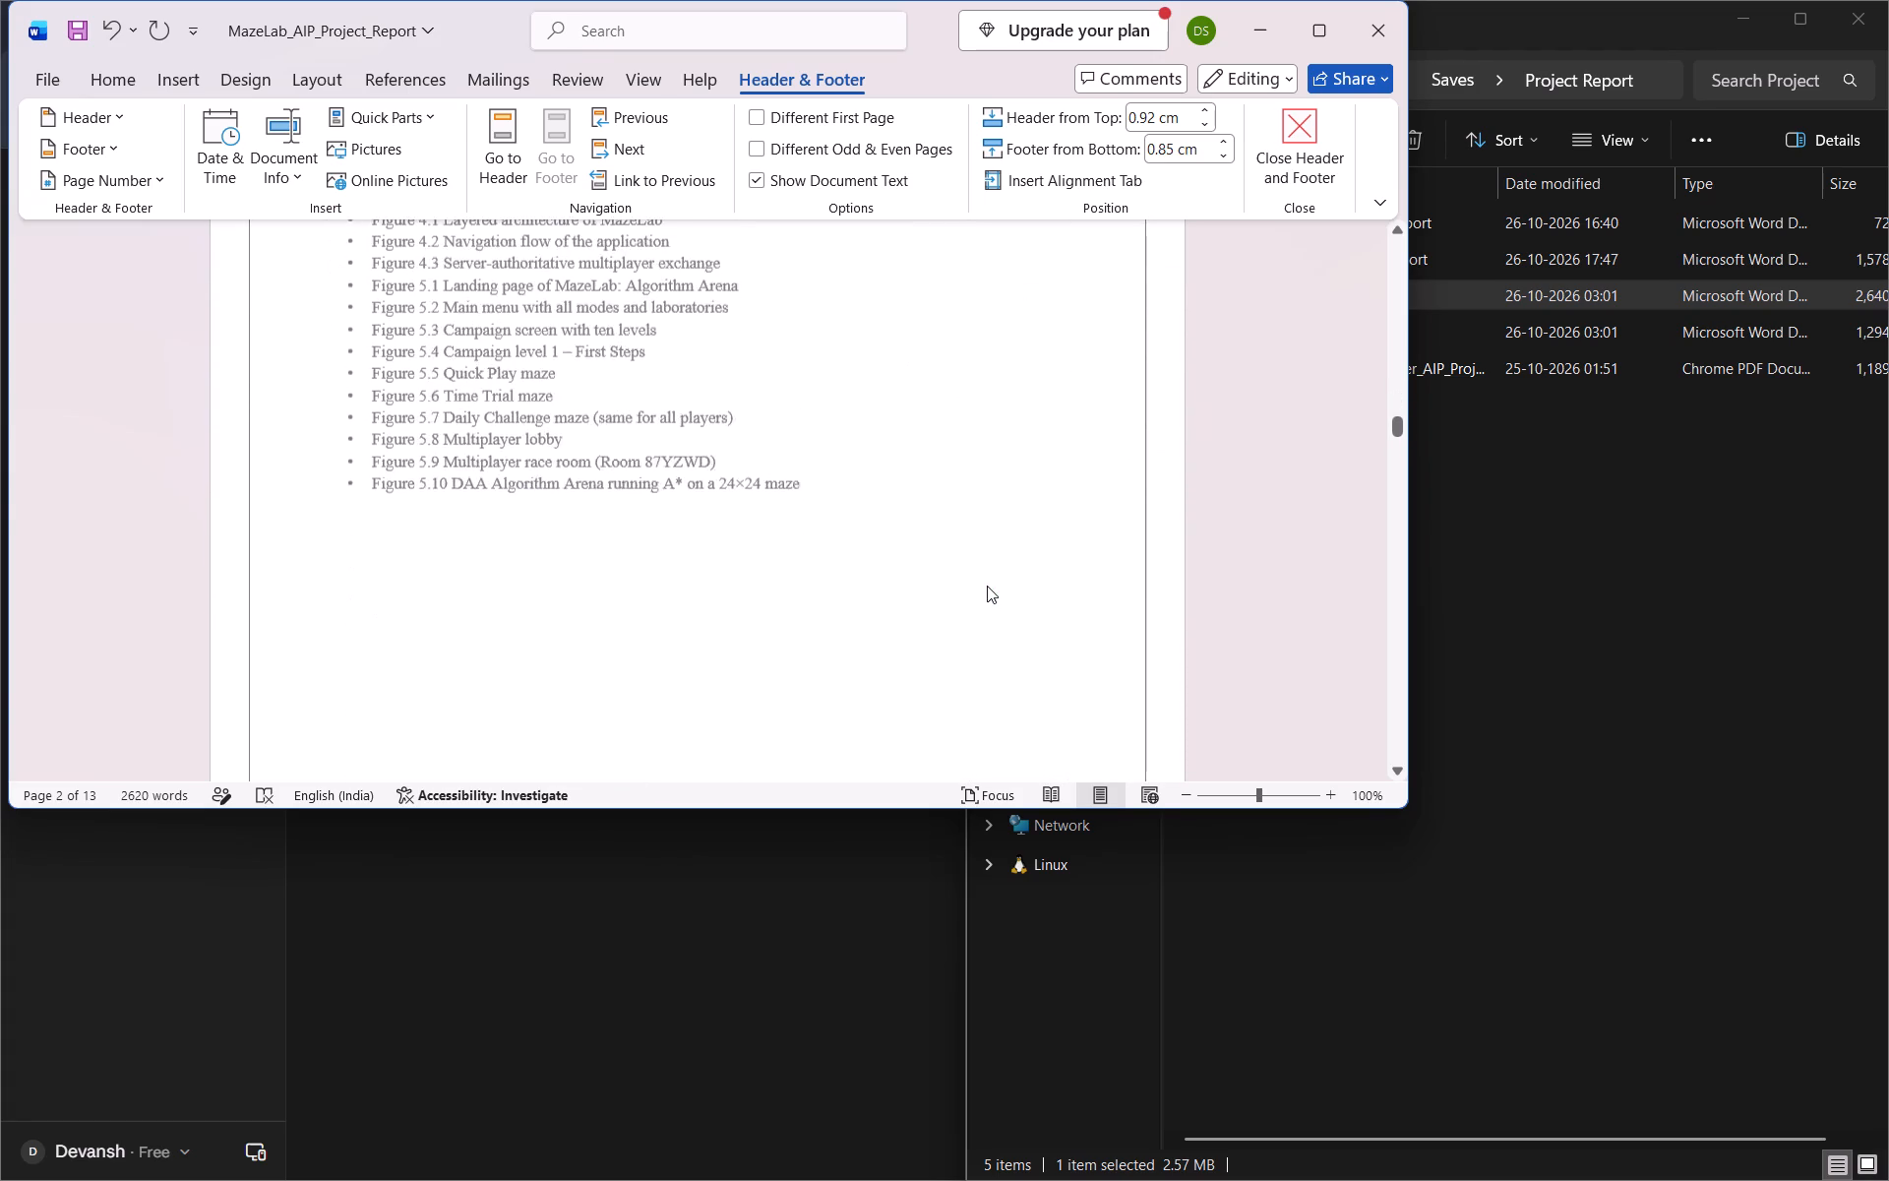
scroll(987, 586, down, 2)
scroll(987, 586, up, 1)
scroll(987, 586, down, 1)
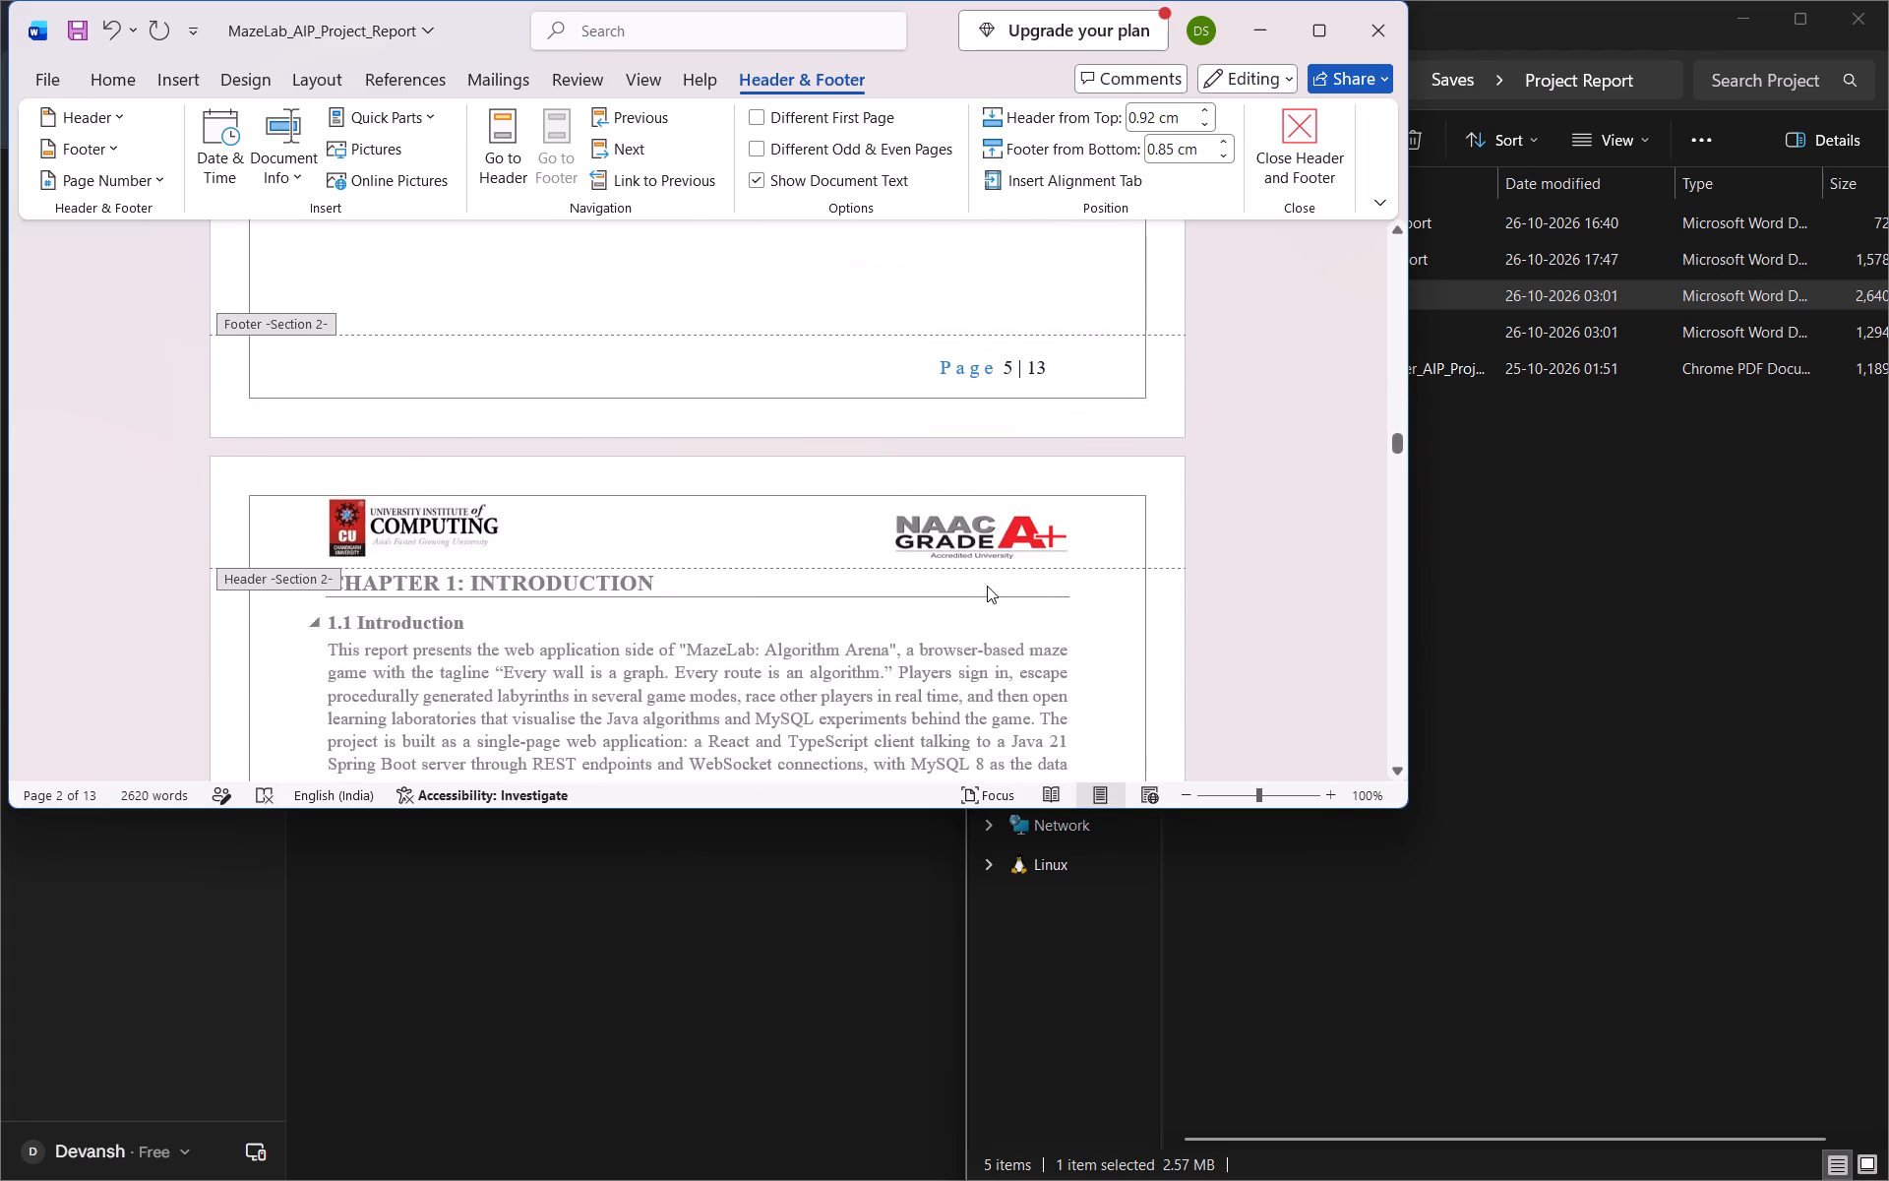
scroll(987, 586, down, 1)
scroll(987, 586, up, 1)
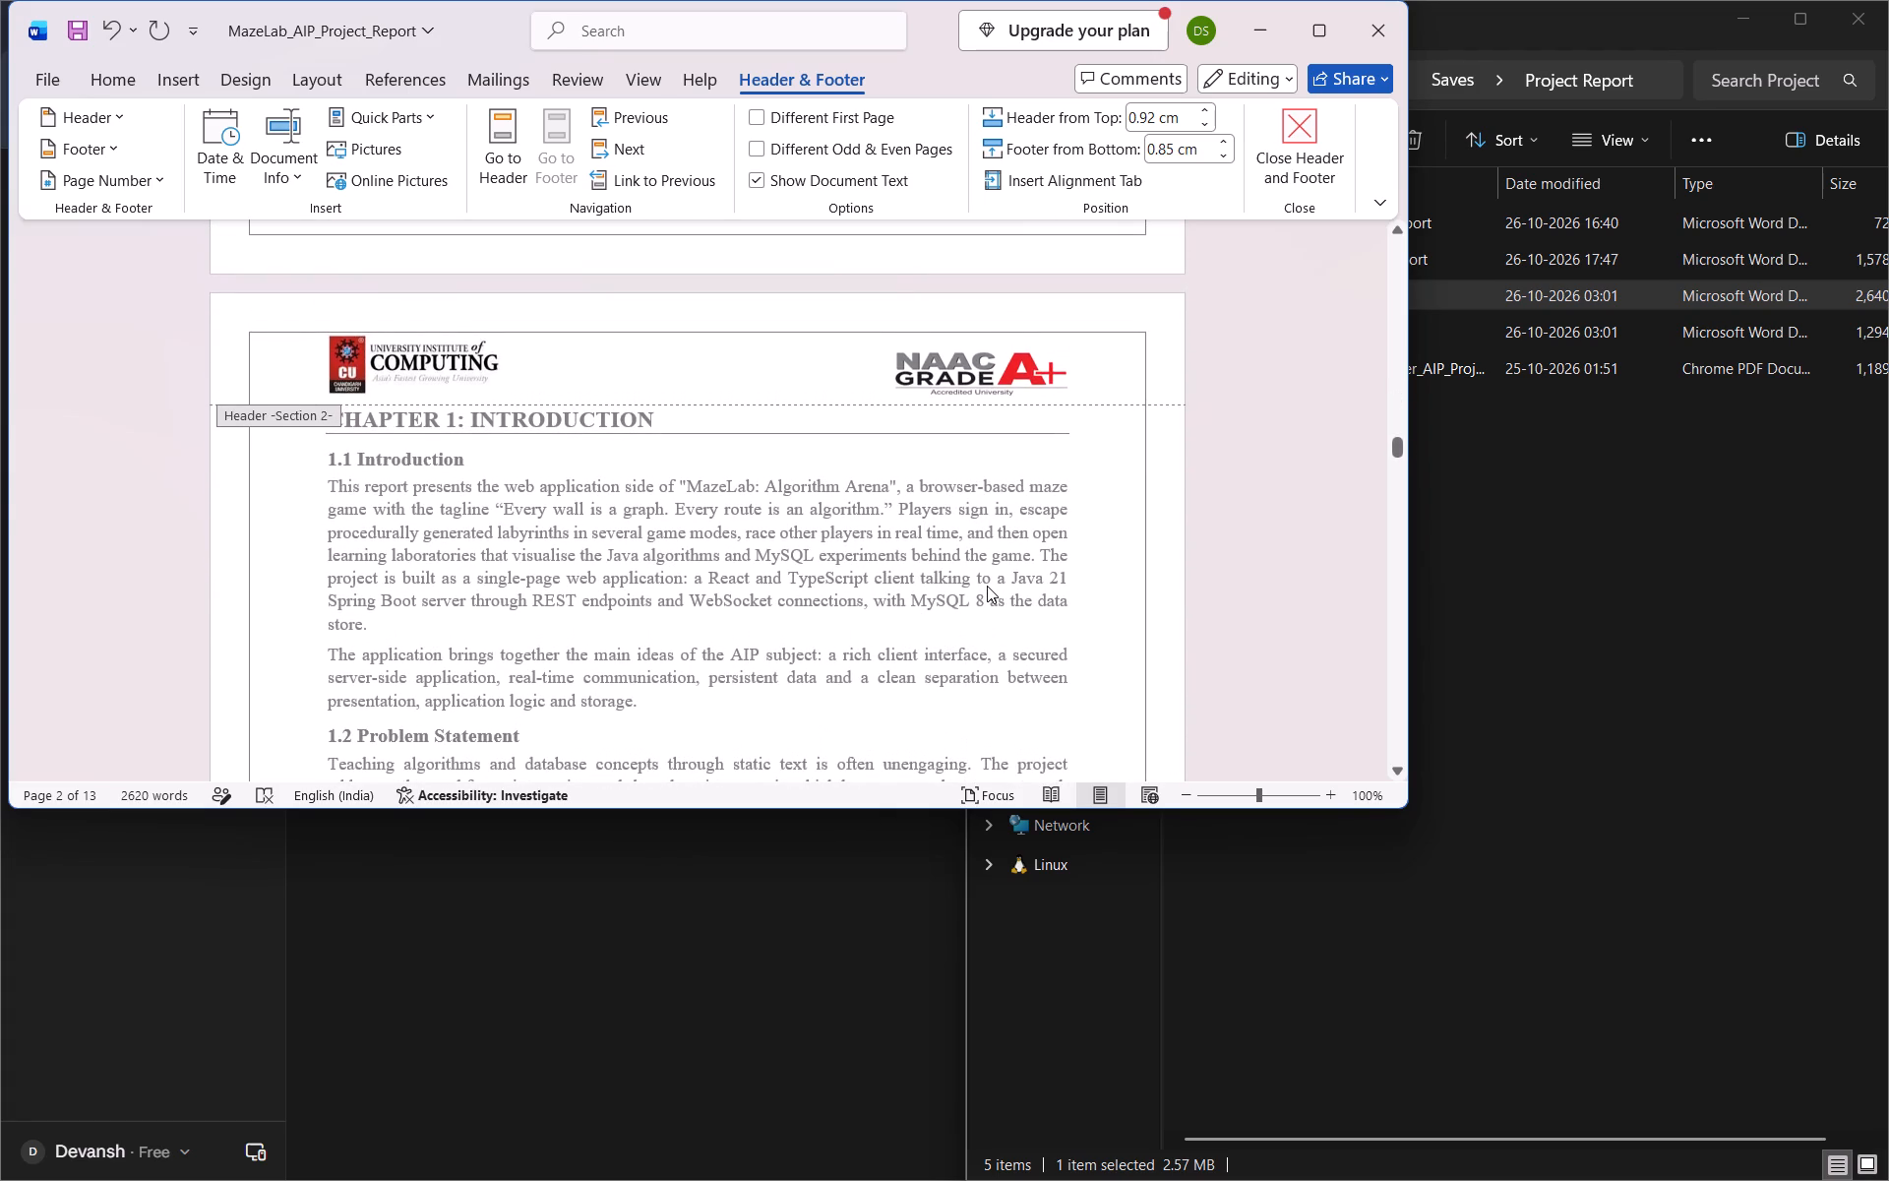
scroll(987, 586, up, 20)
scroll(987, 586, up, 6)
scroll(987, 586, down, 4)
scroll(987, 586, up, 4)
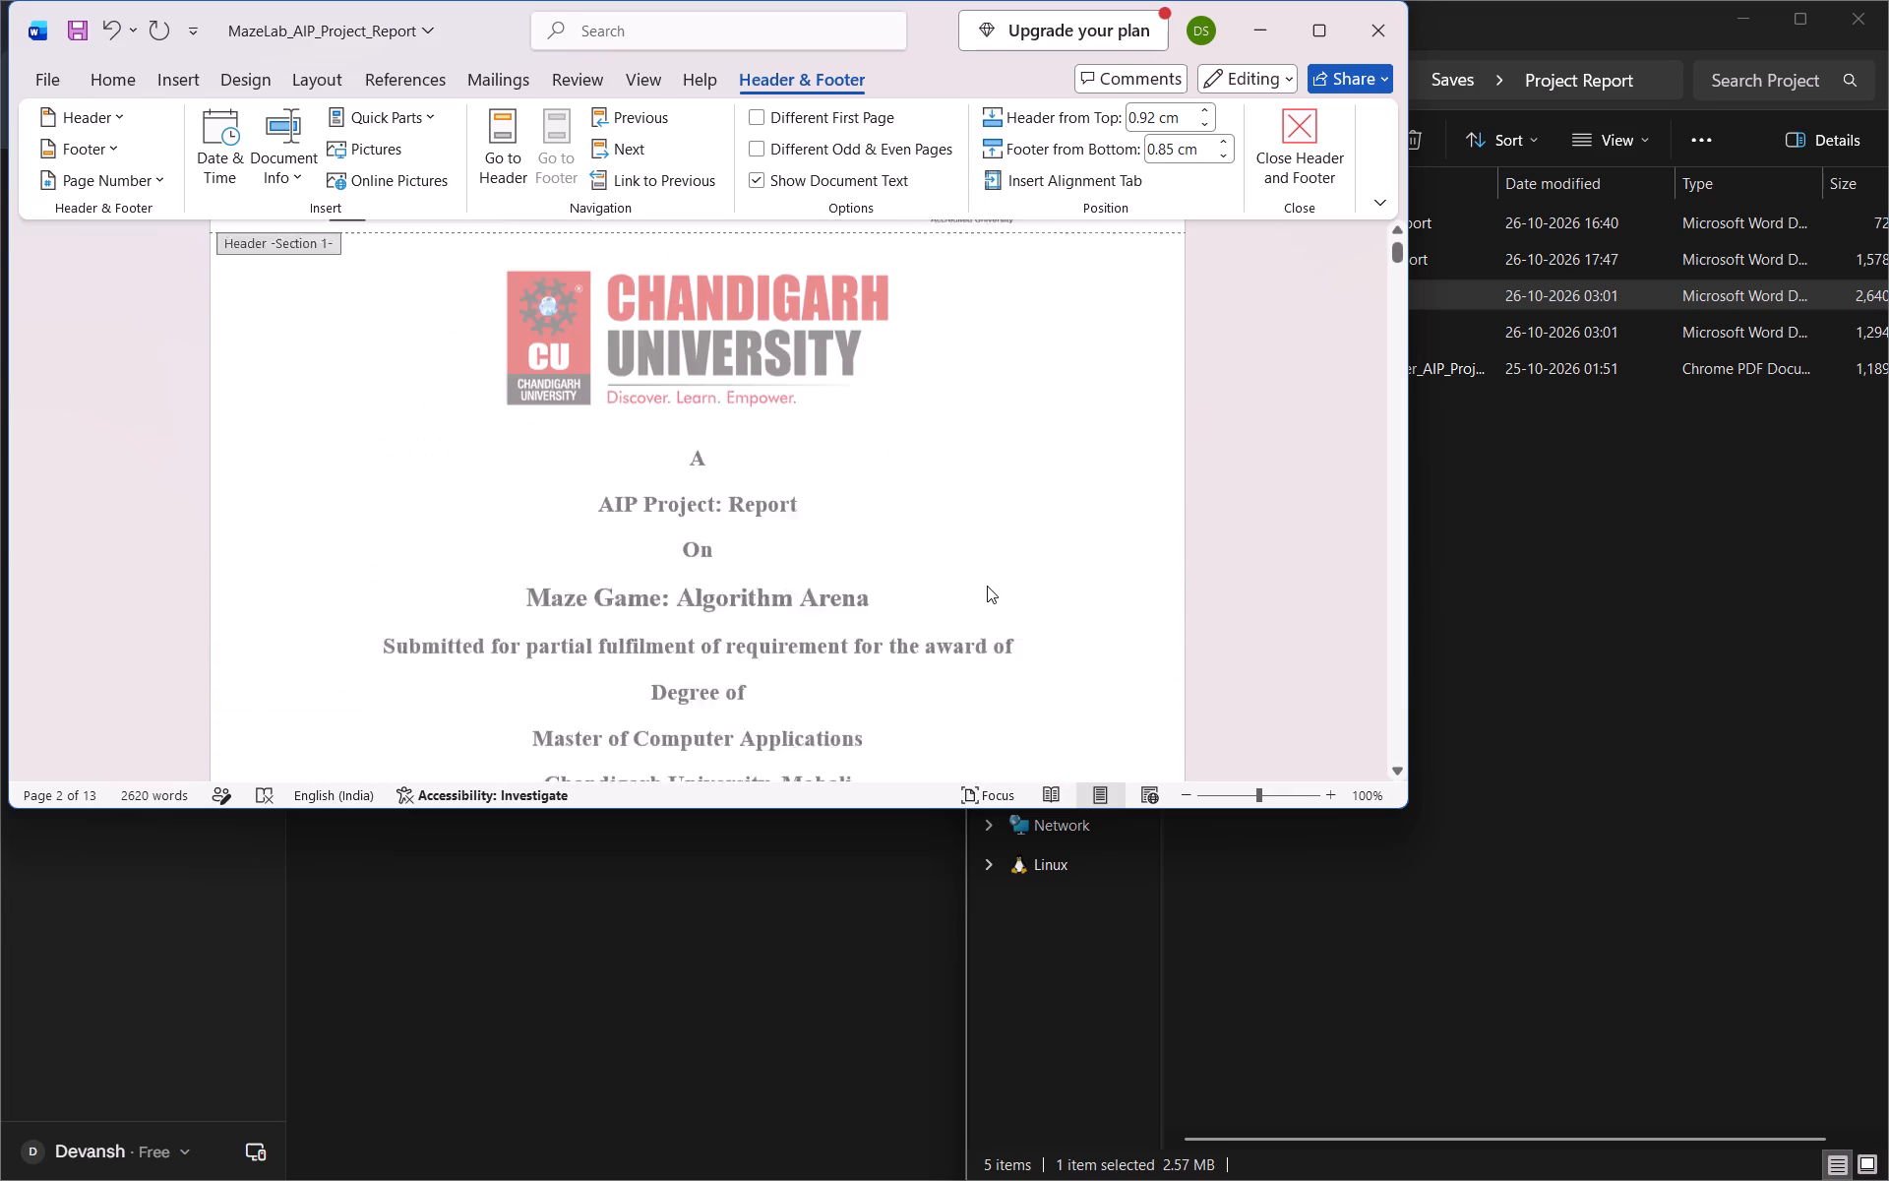
scroll(987, 586, up, 1)
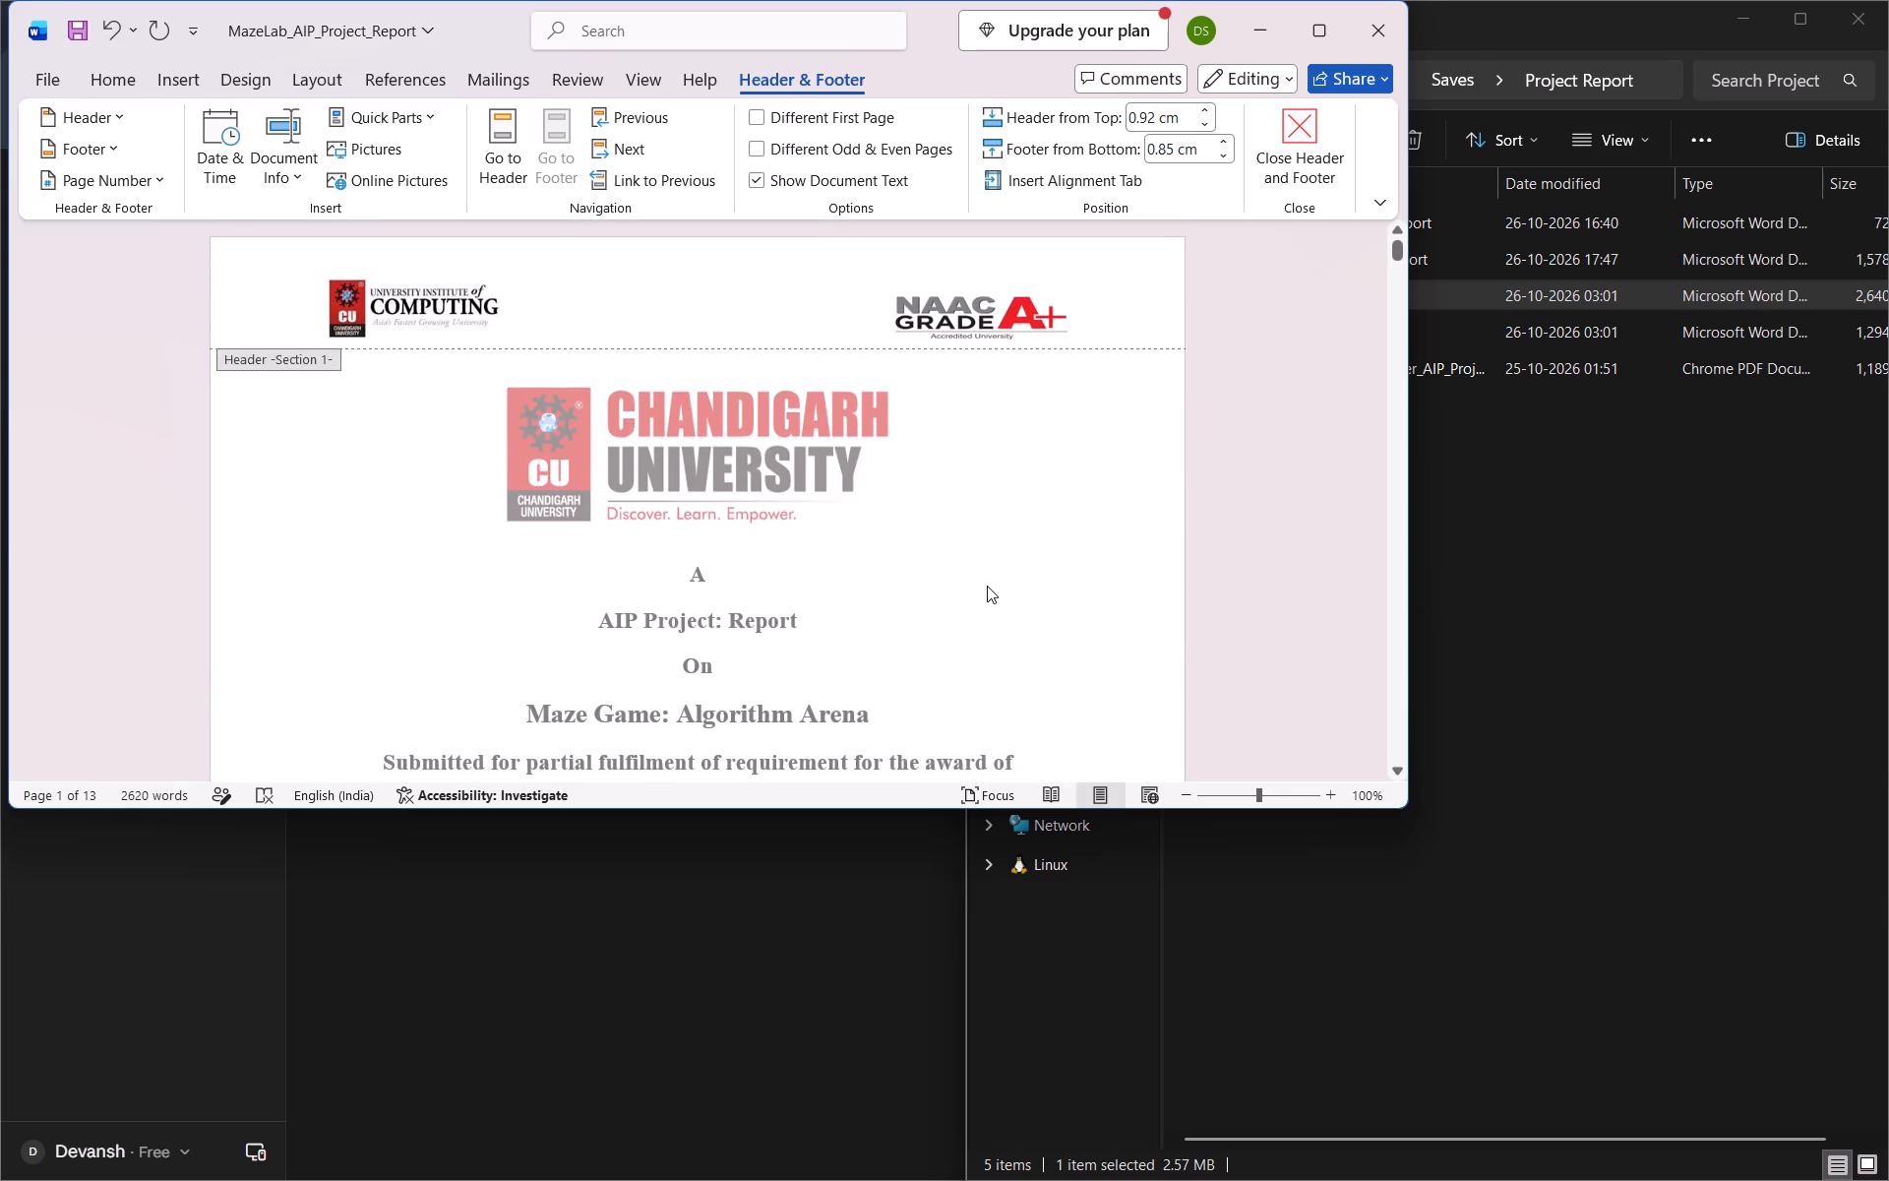
Leave footer editing and replace the month and year after "Date of project examination" on the Bonafide Certificate with underscores extending the blank line.
scroll(987, 586, down, 6)
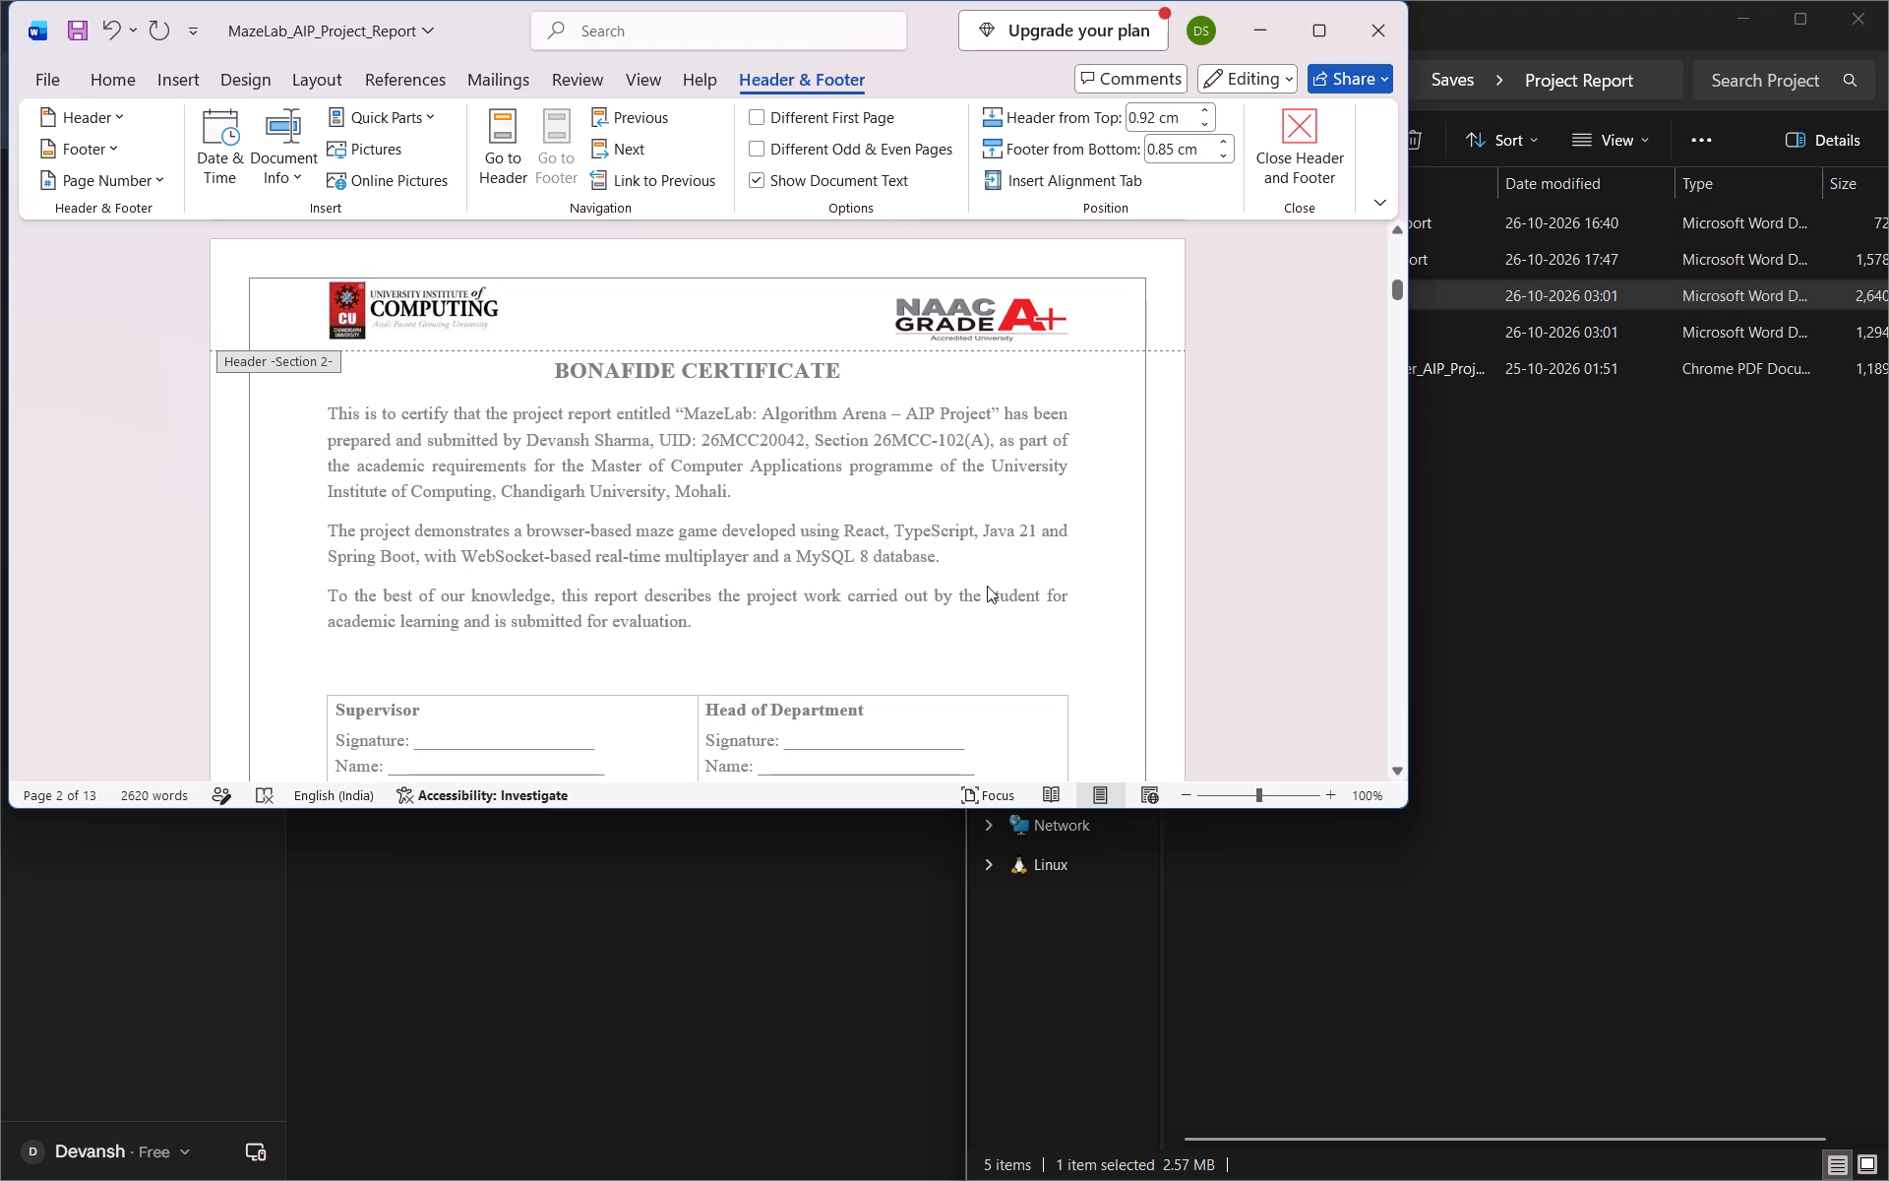
scroll(924, 544, down, 1)
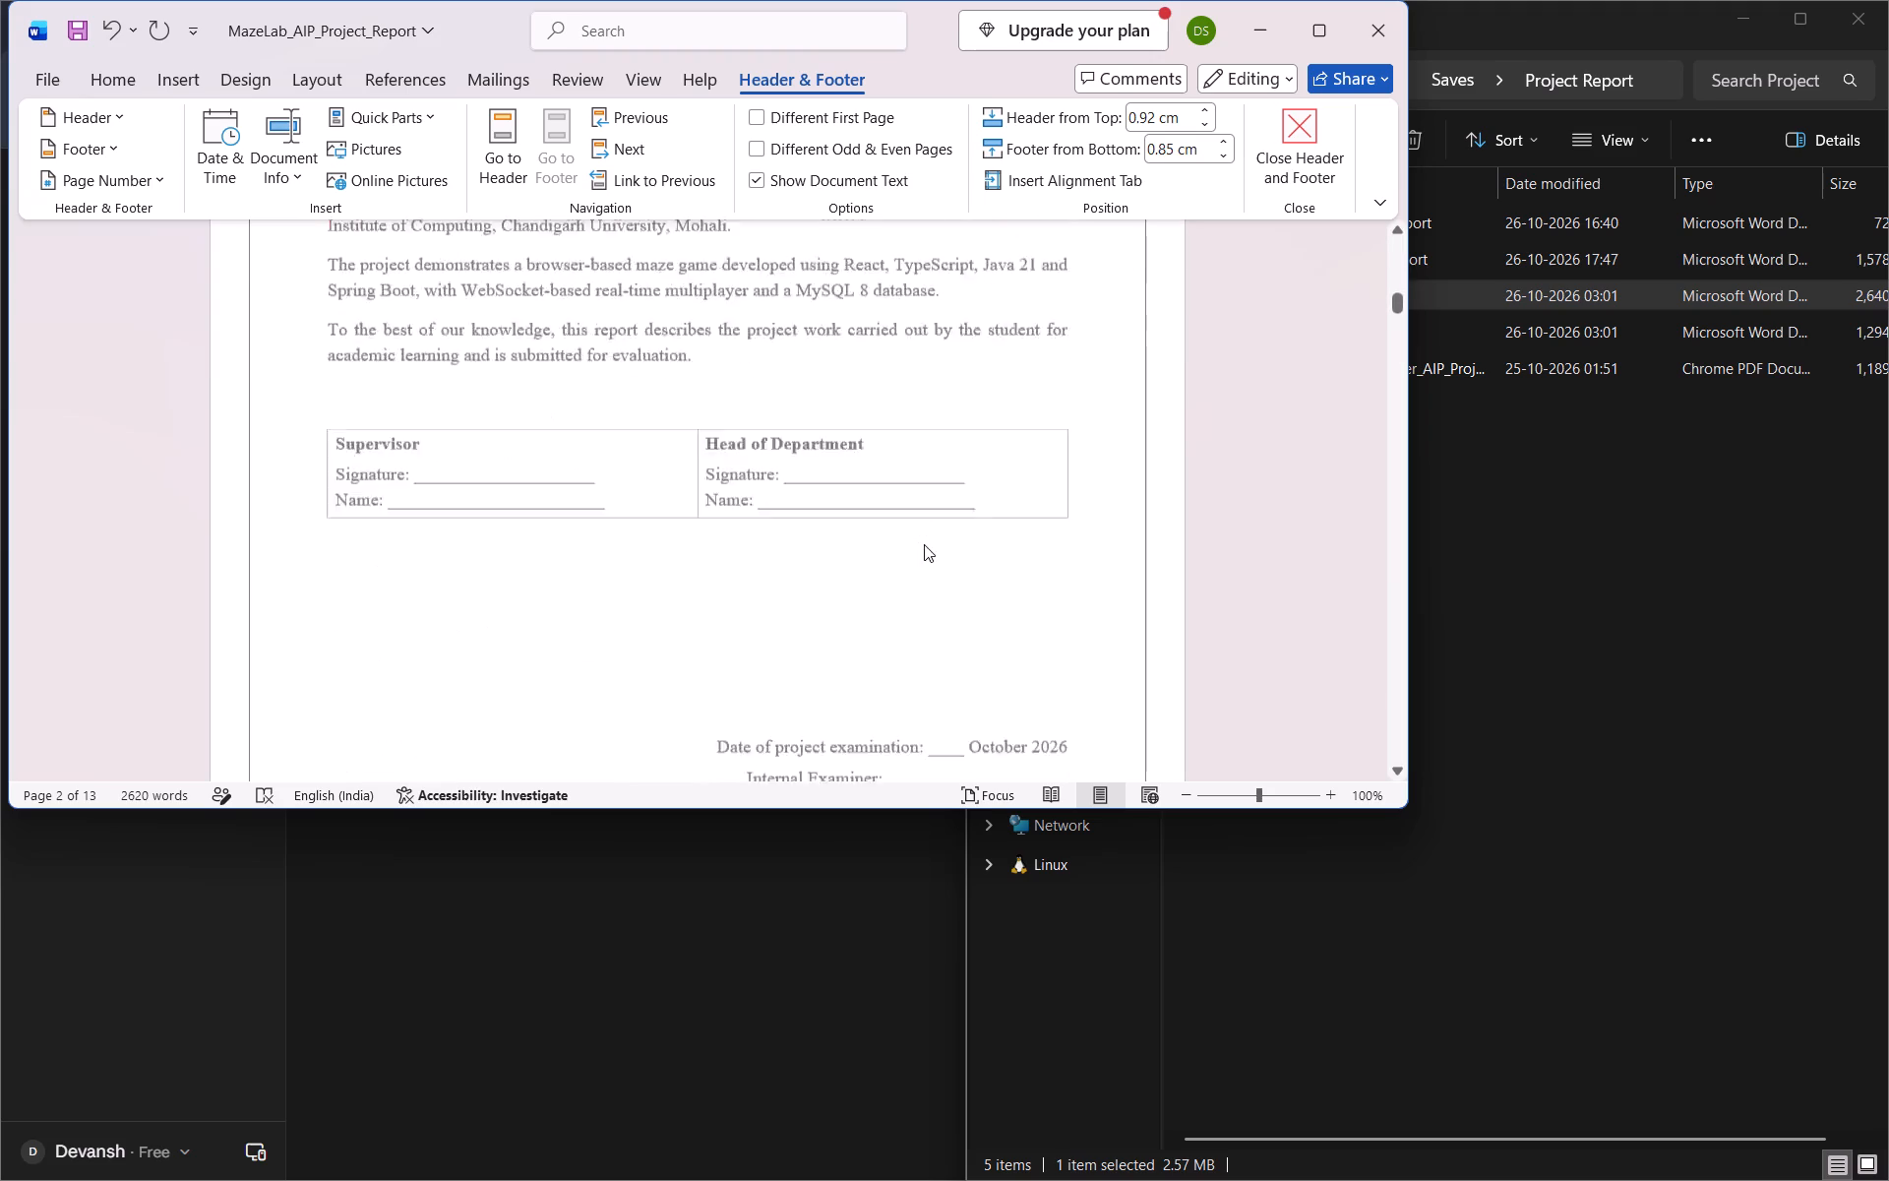
scroll(924, 544, down, 2)
scroll(924, 544, up, 1)
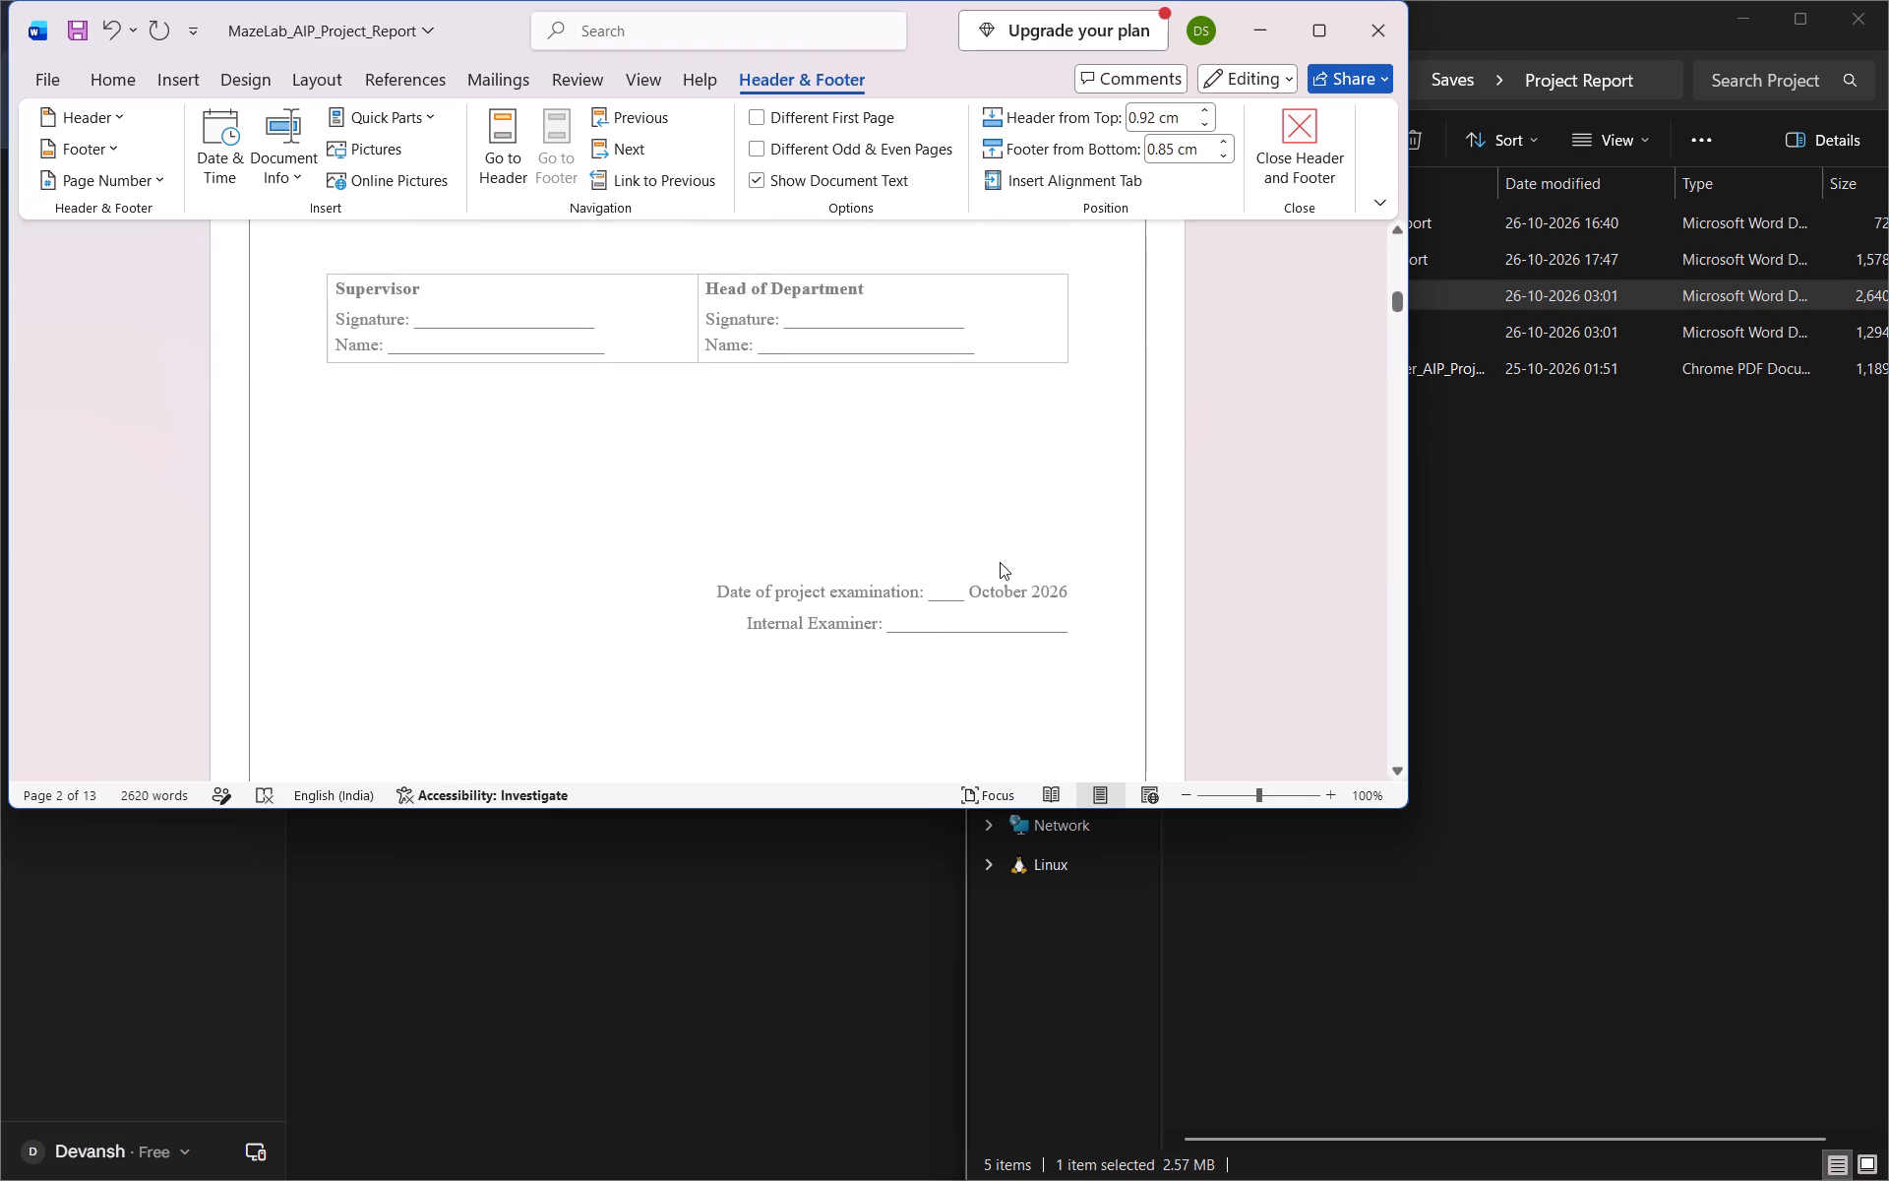
double_click(993, 572)
scroll(993, 572, up, 2)
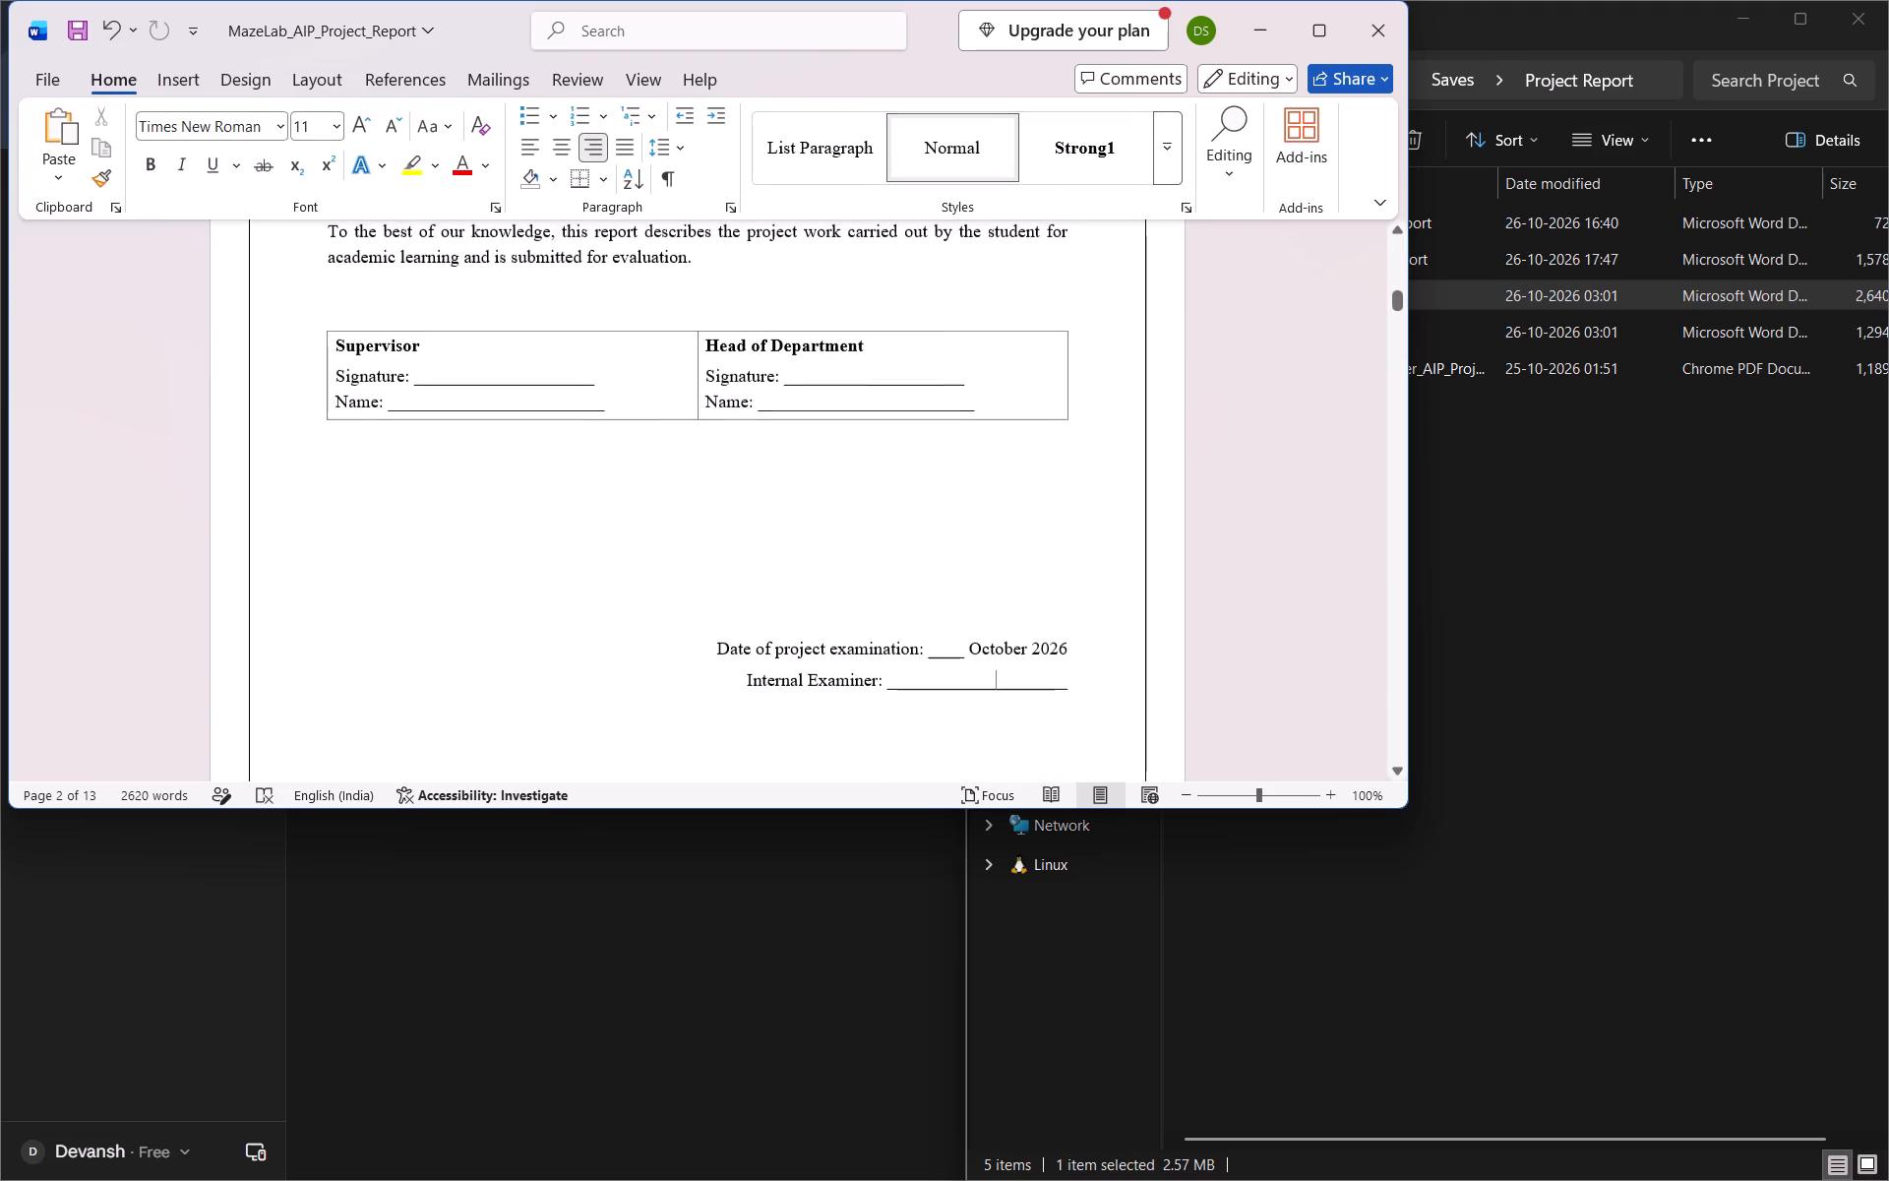
click(1068, 655)
key(BackSpace)
key(BackSpace)
key(BackSpace)
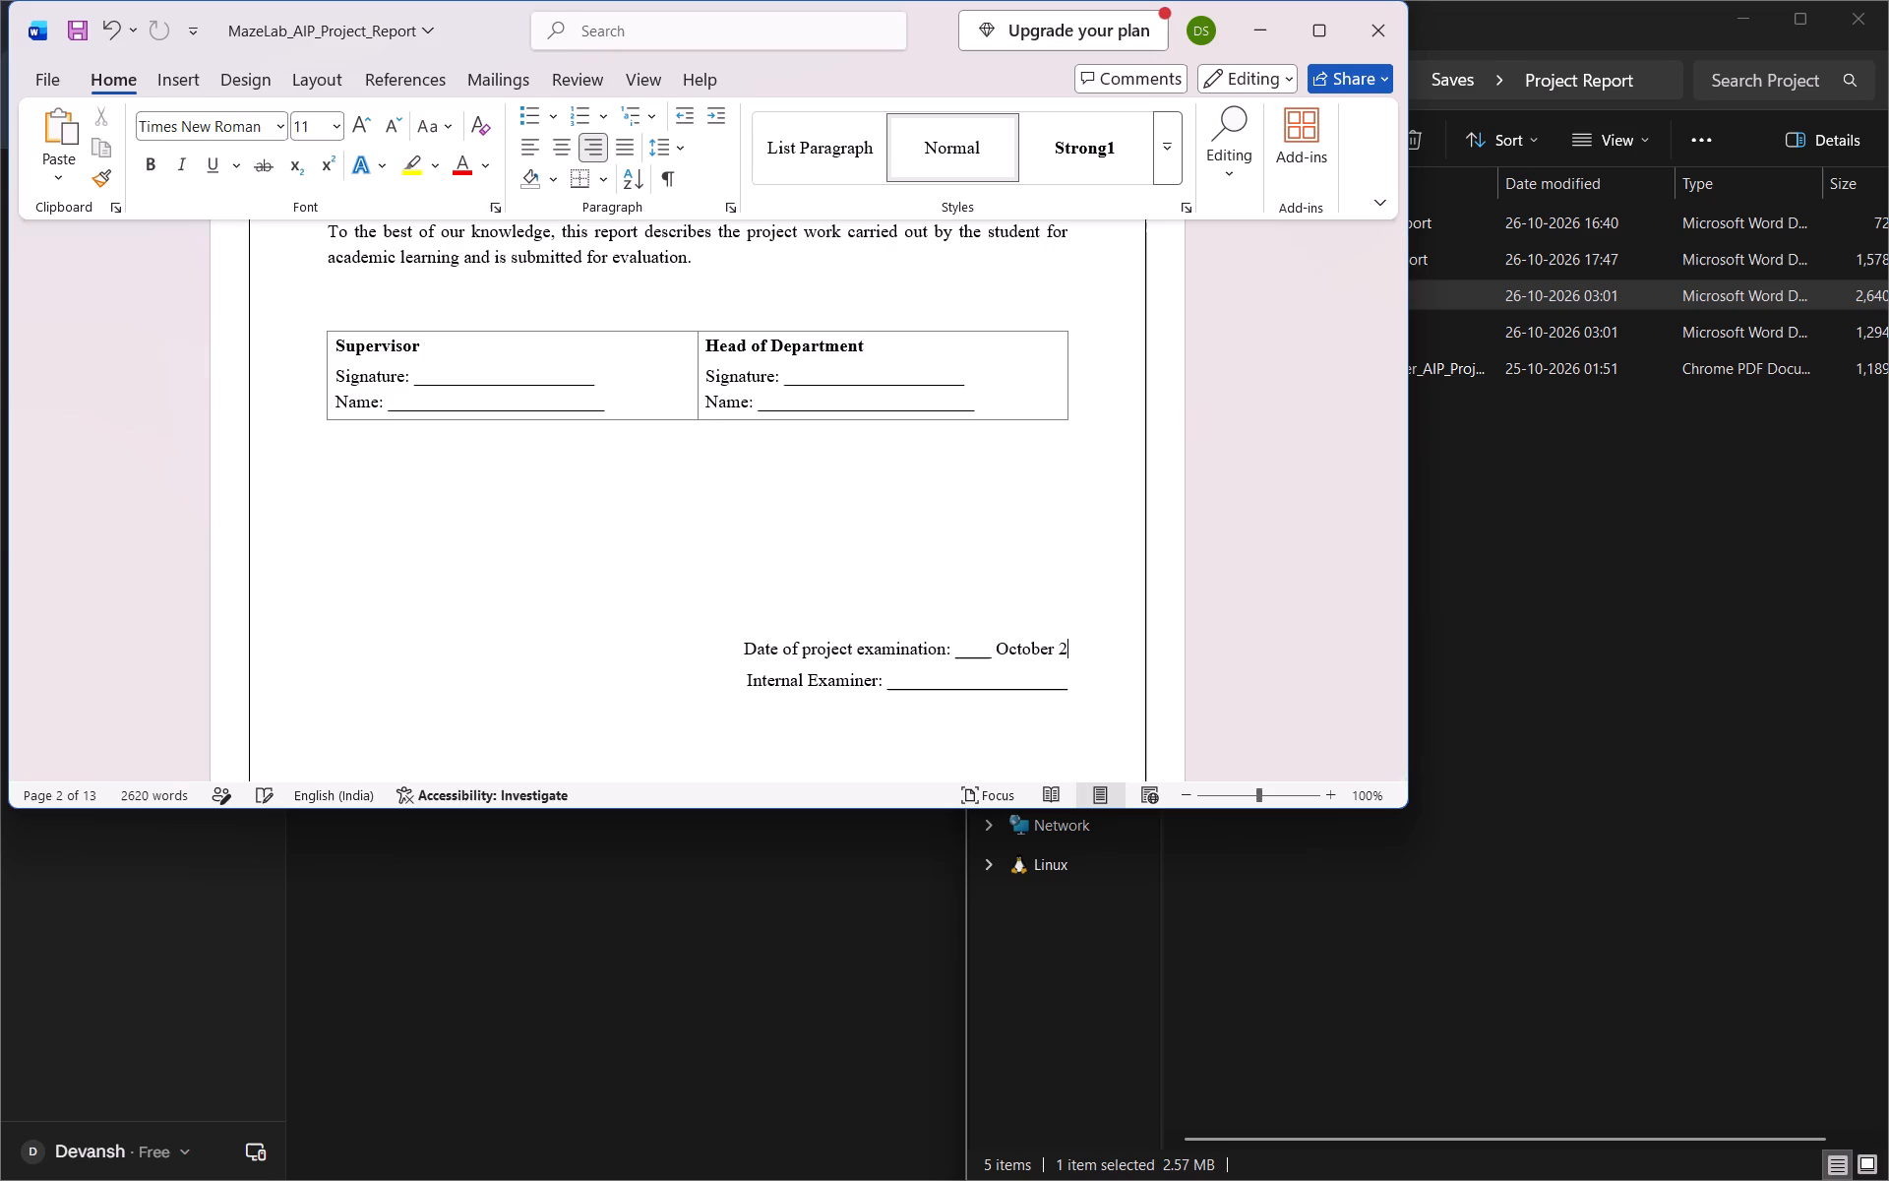
key(BackSpace)
key(BackSpace)
key(BackSpace)
key(BackSpace)
key(BackSpace)
key(BackSpace)
key(BackSpace)
key(BackSpace)
key(BackSpace)
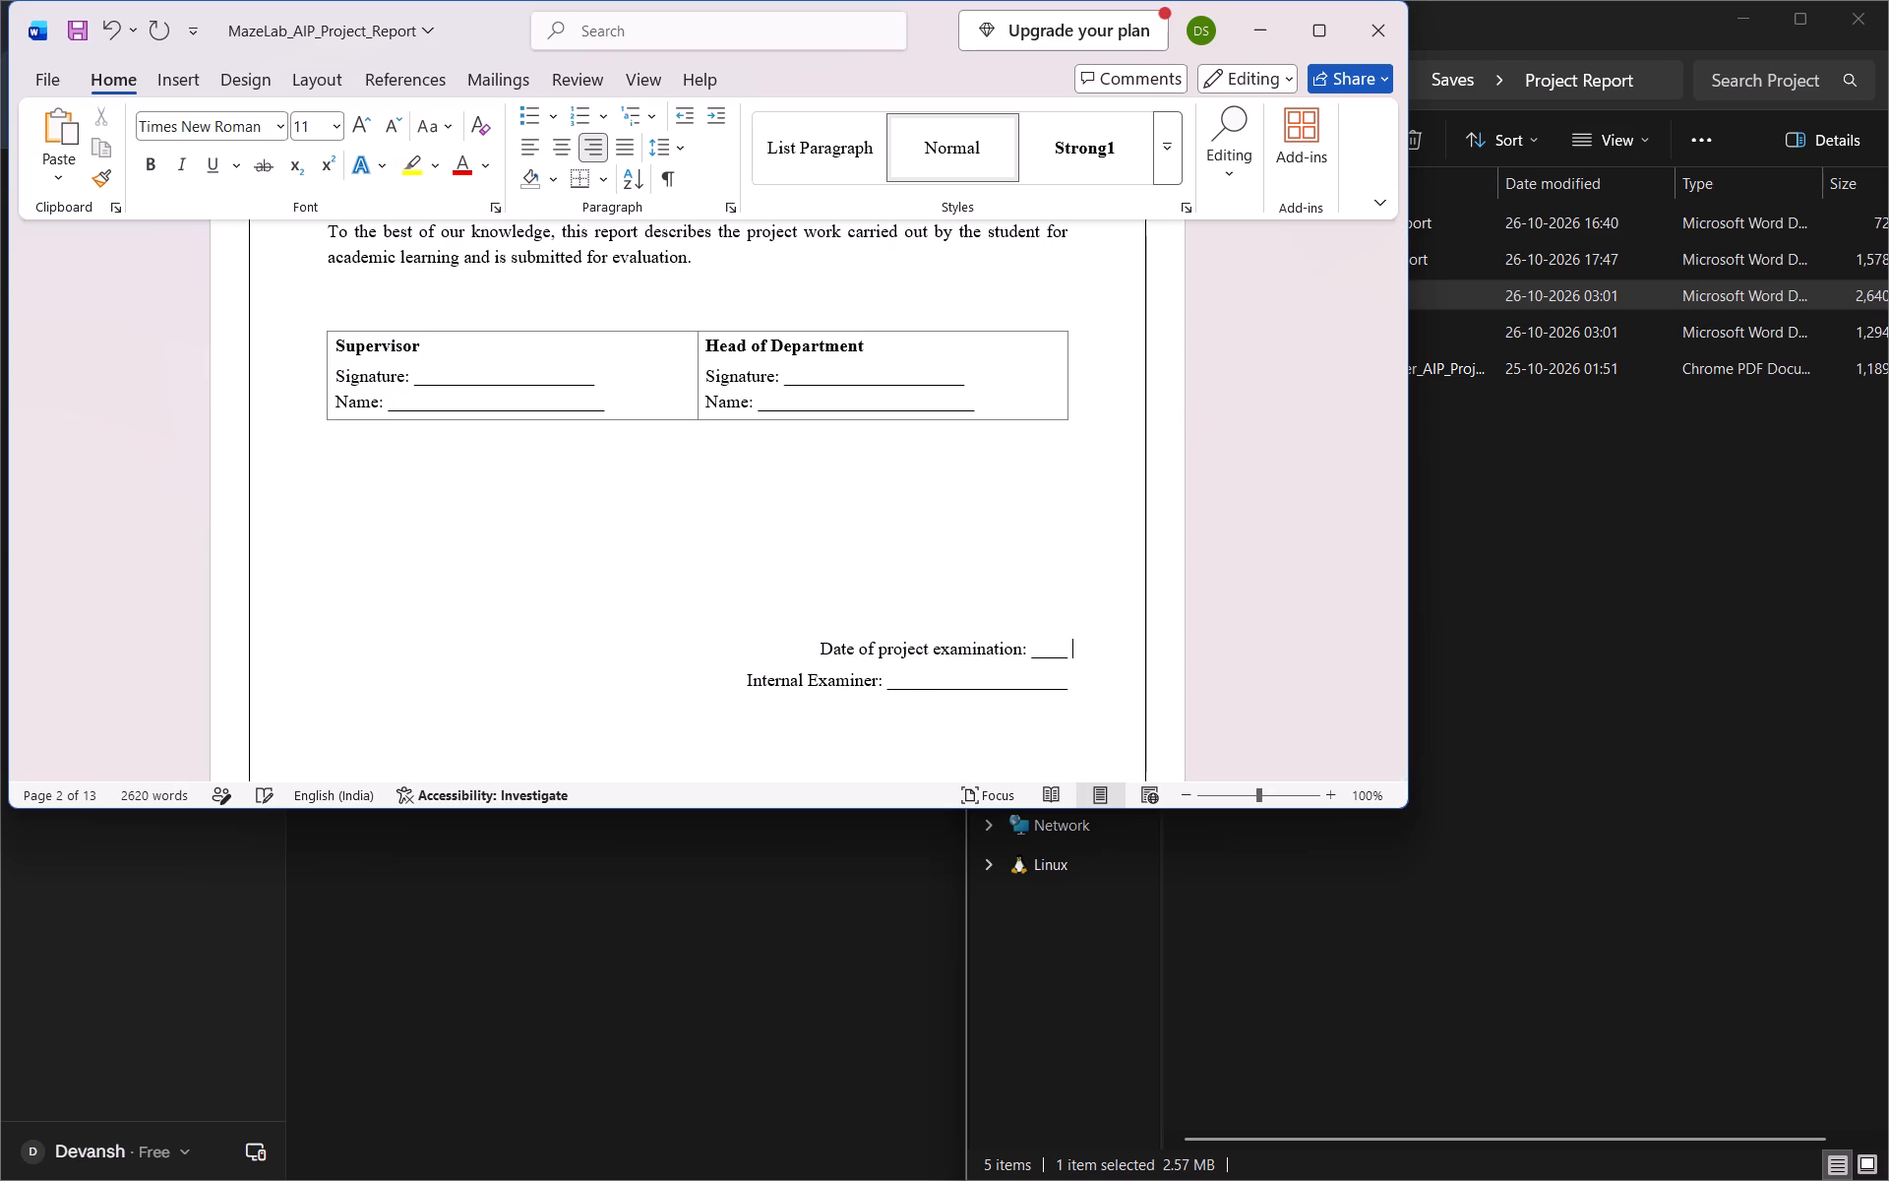
key(BackSpace)
text(________________)
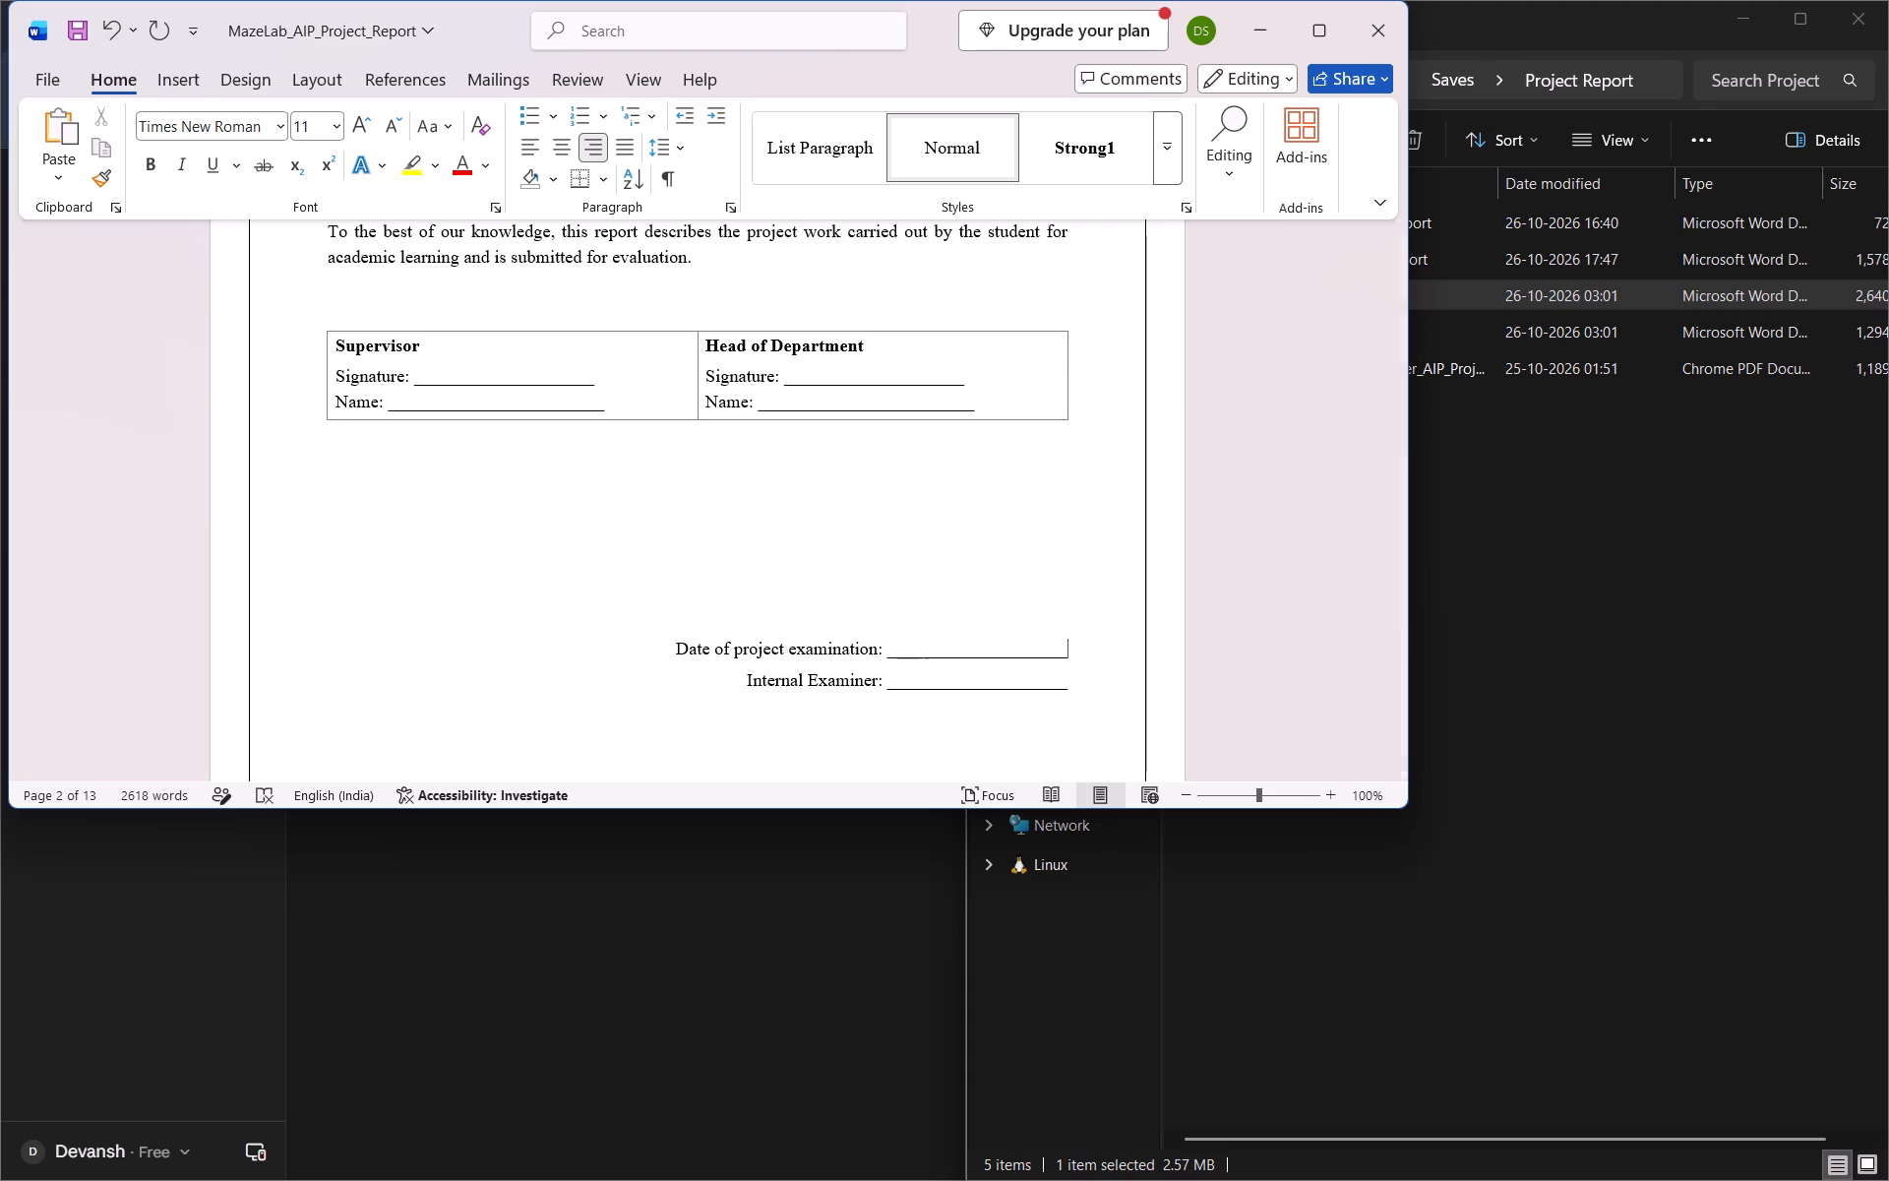
Copy the "E-code:" label from the ADBMS report's cover to the line below Designation in the AIP cover's Submitted To block.
scroll(877, 515, up, 7)
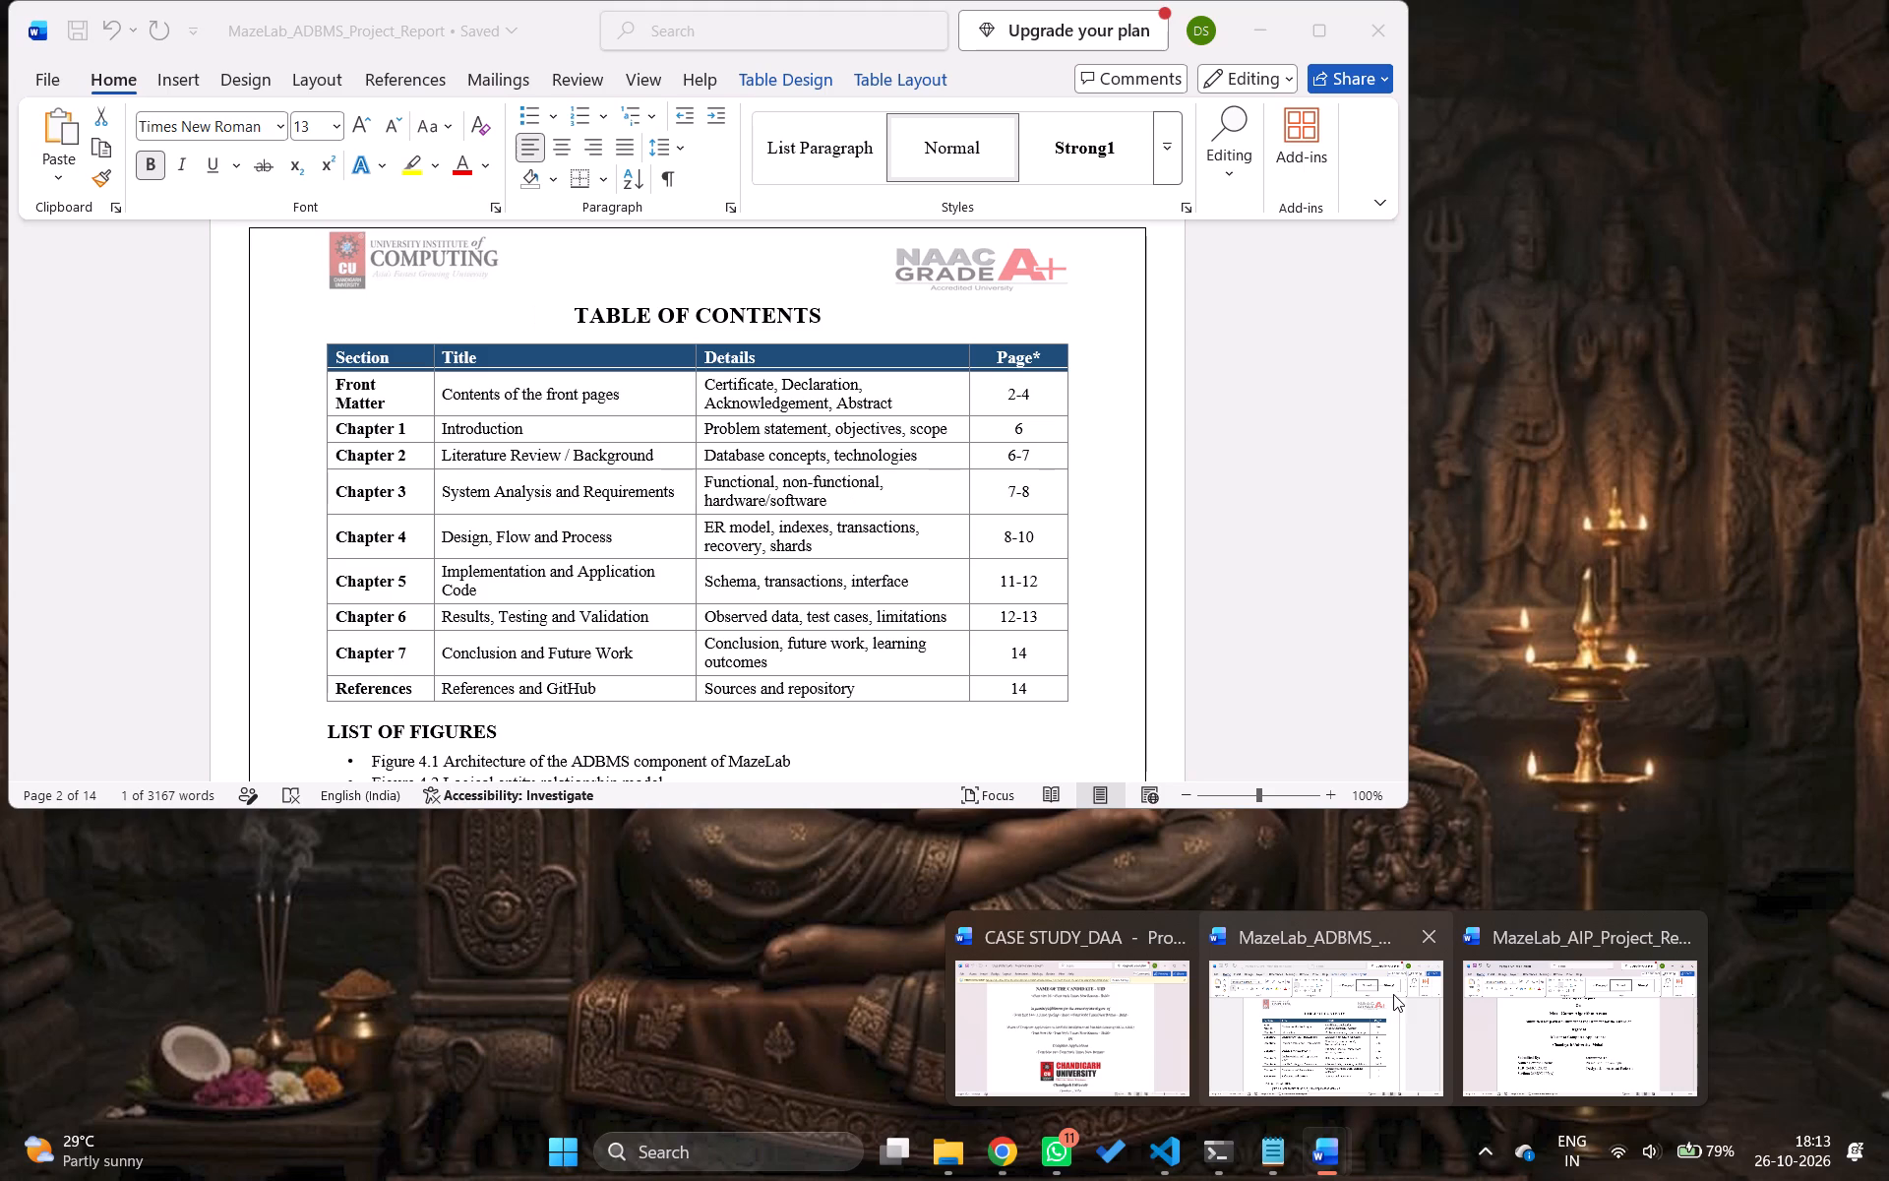
click(1393, 994)
scroll(928, 568, up, 4)
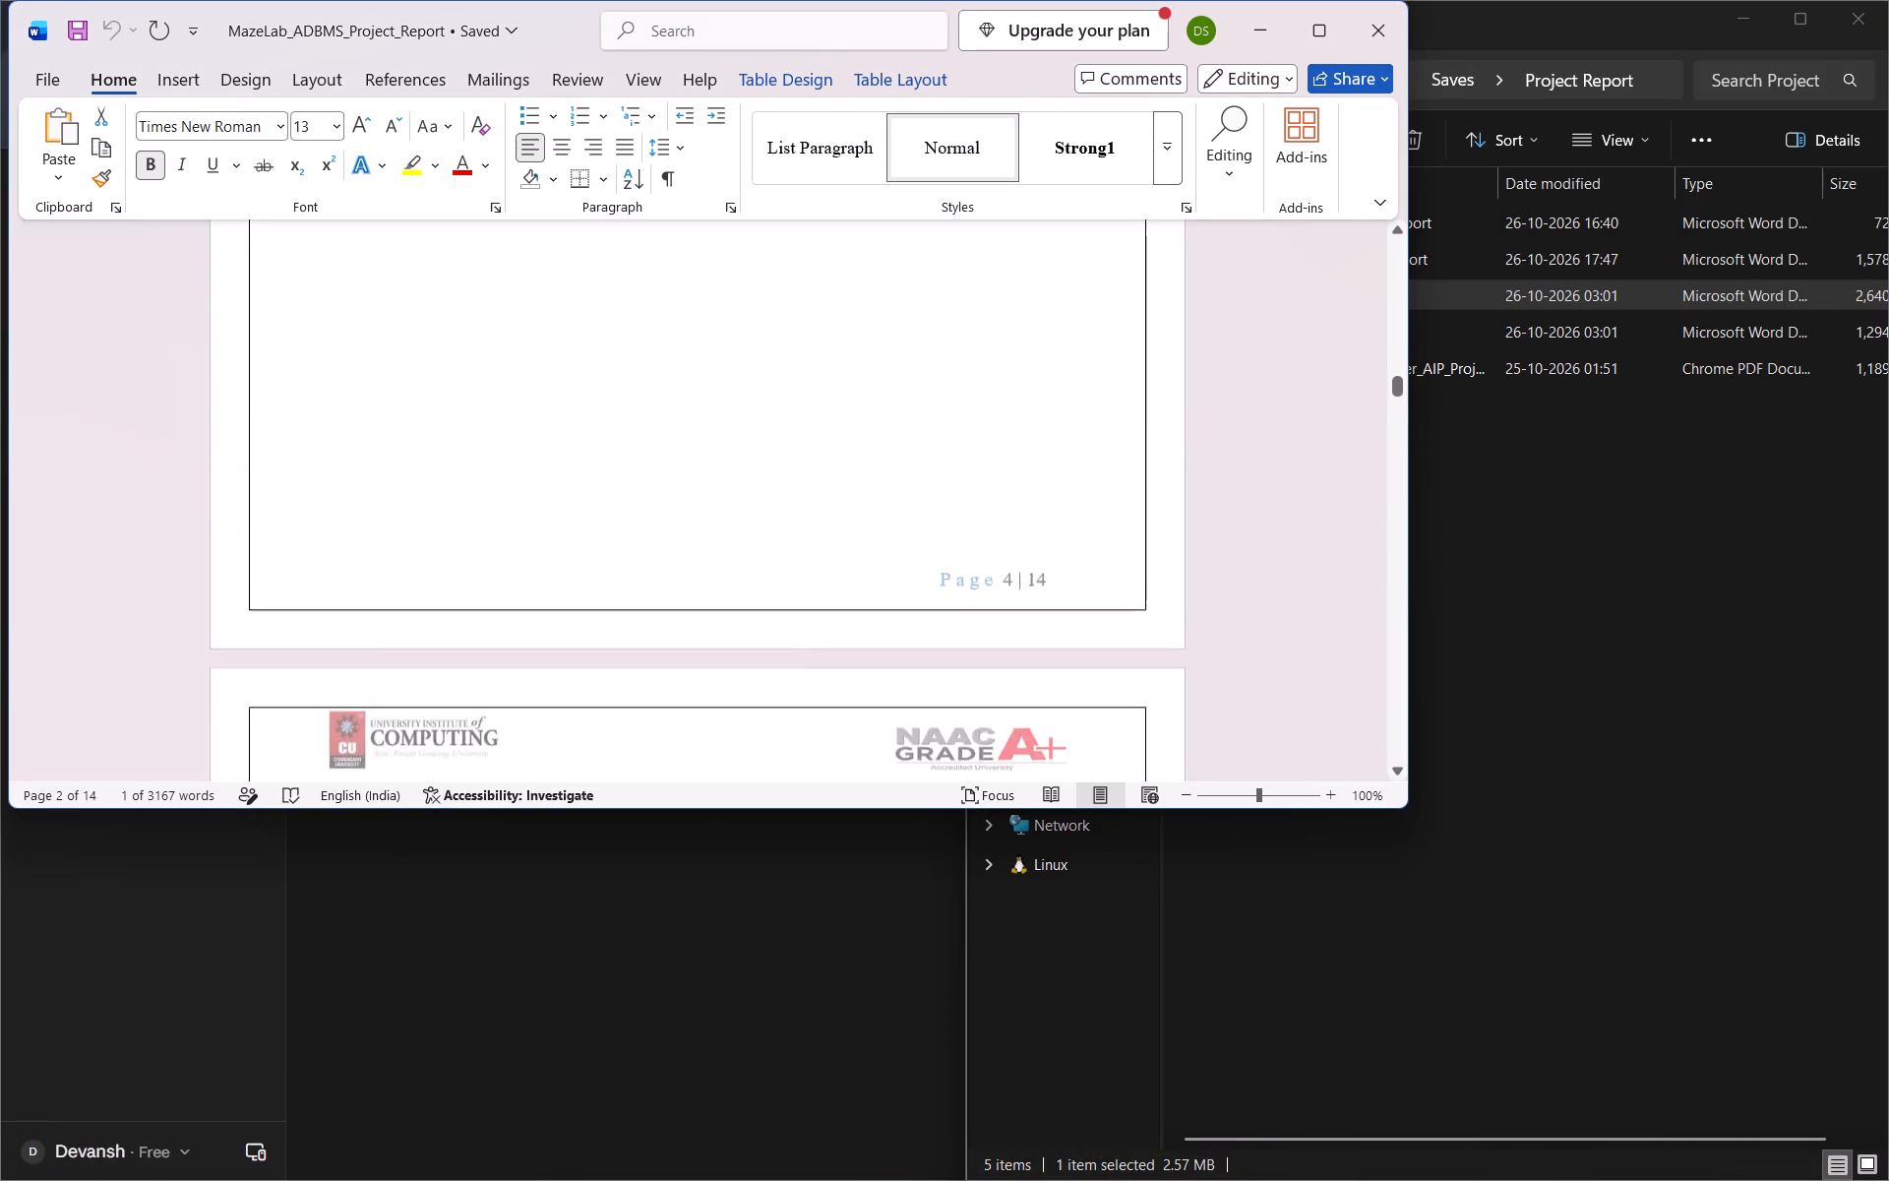
scroll(928, 568, up, 11)
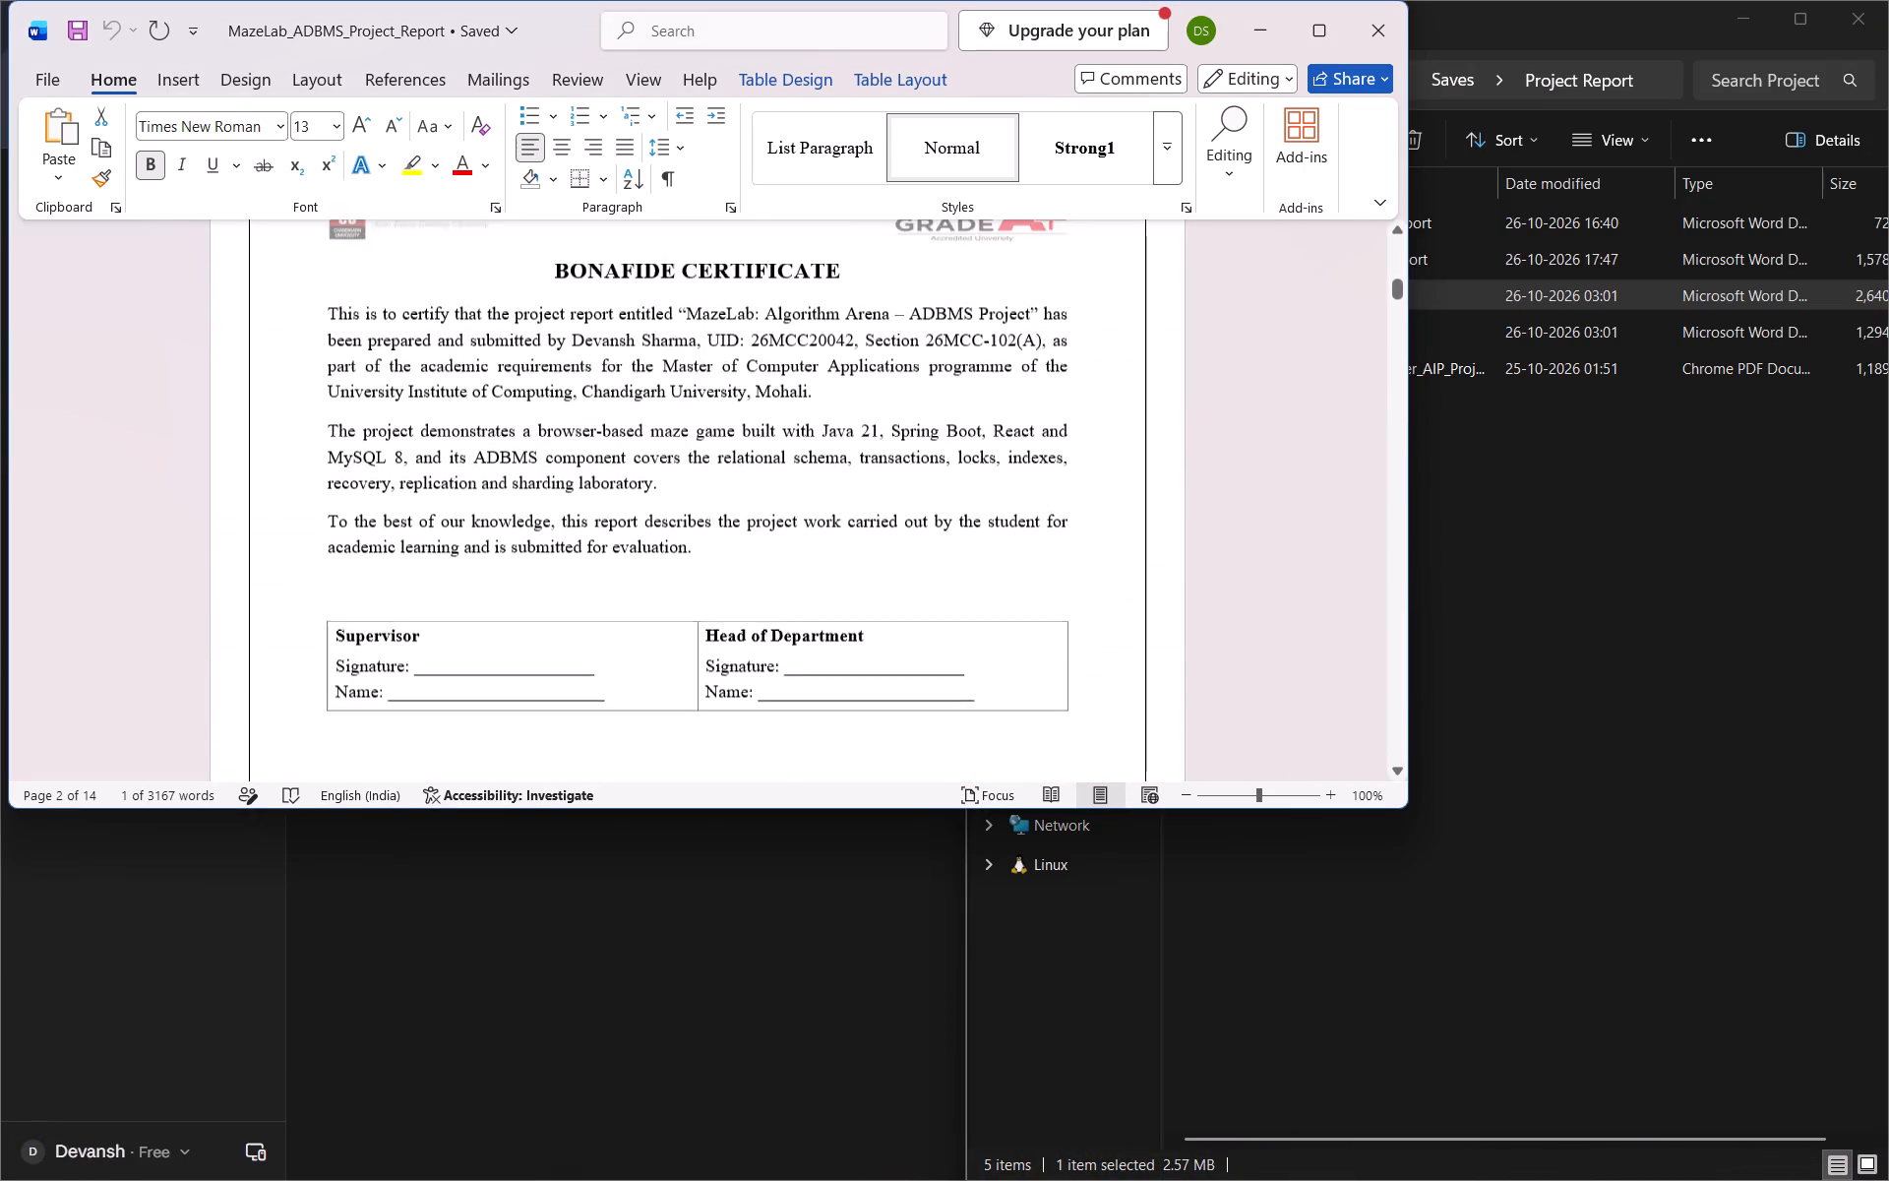
scroll(928, 568, up, 4)
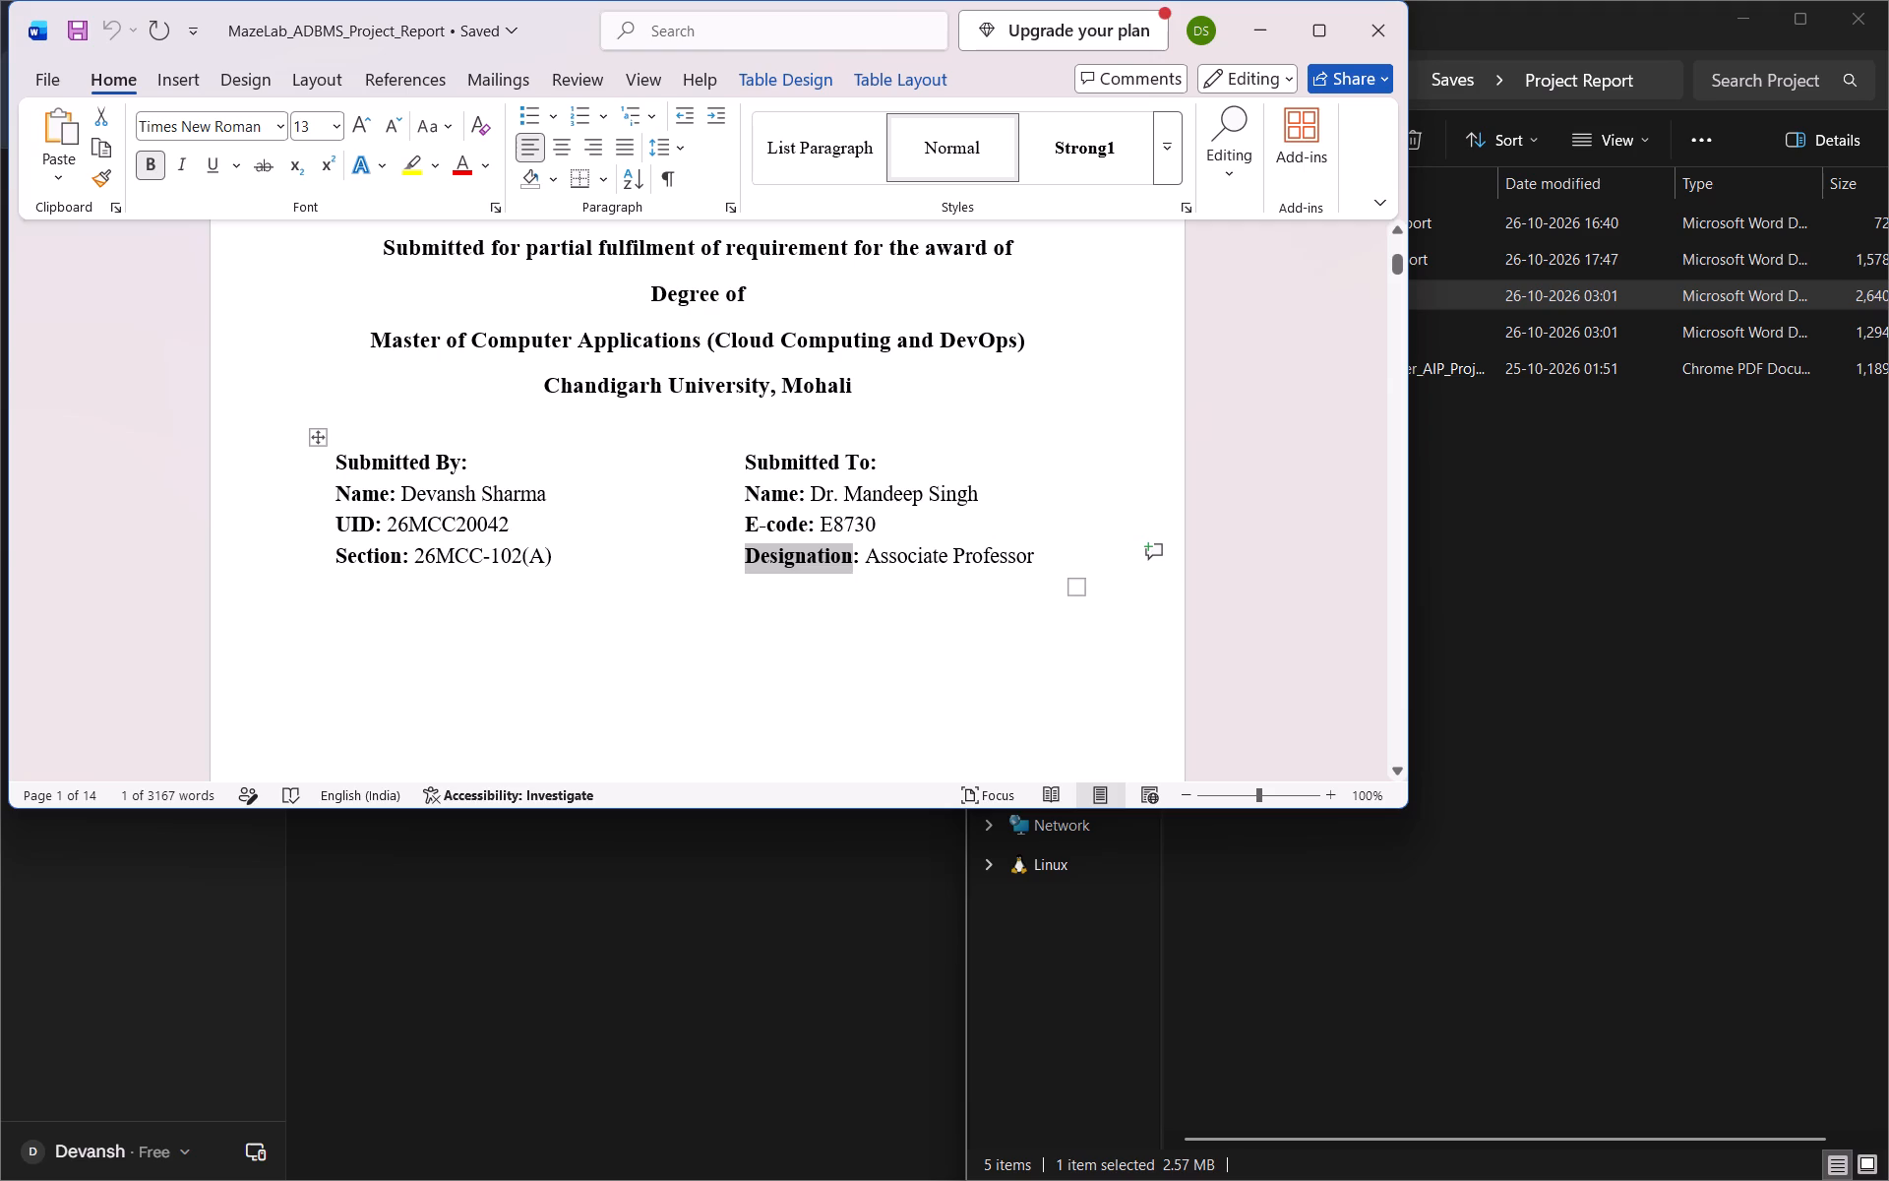
drag(819, 524, 749, 531)
key(ctrl+c)
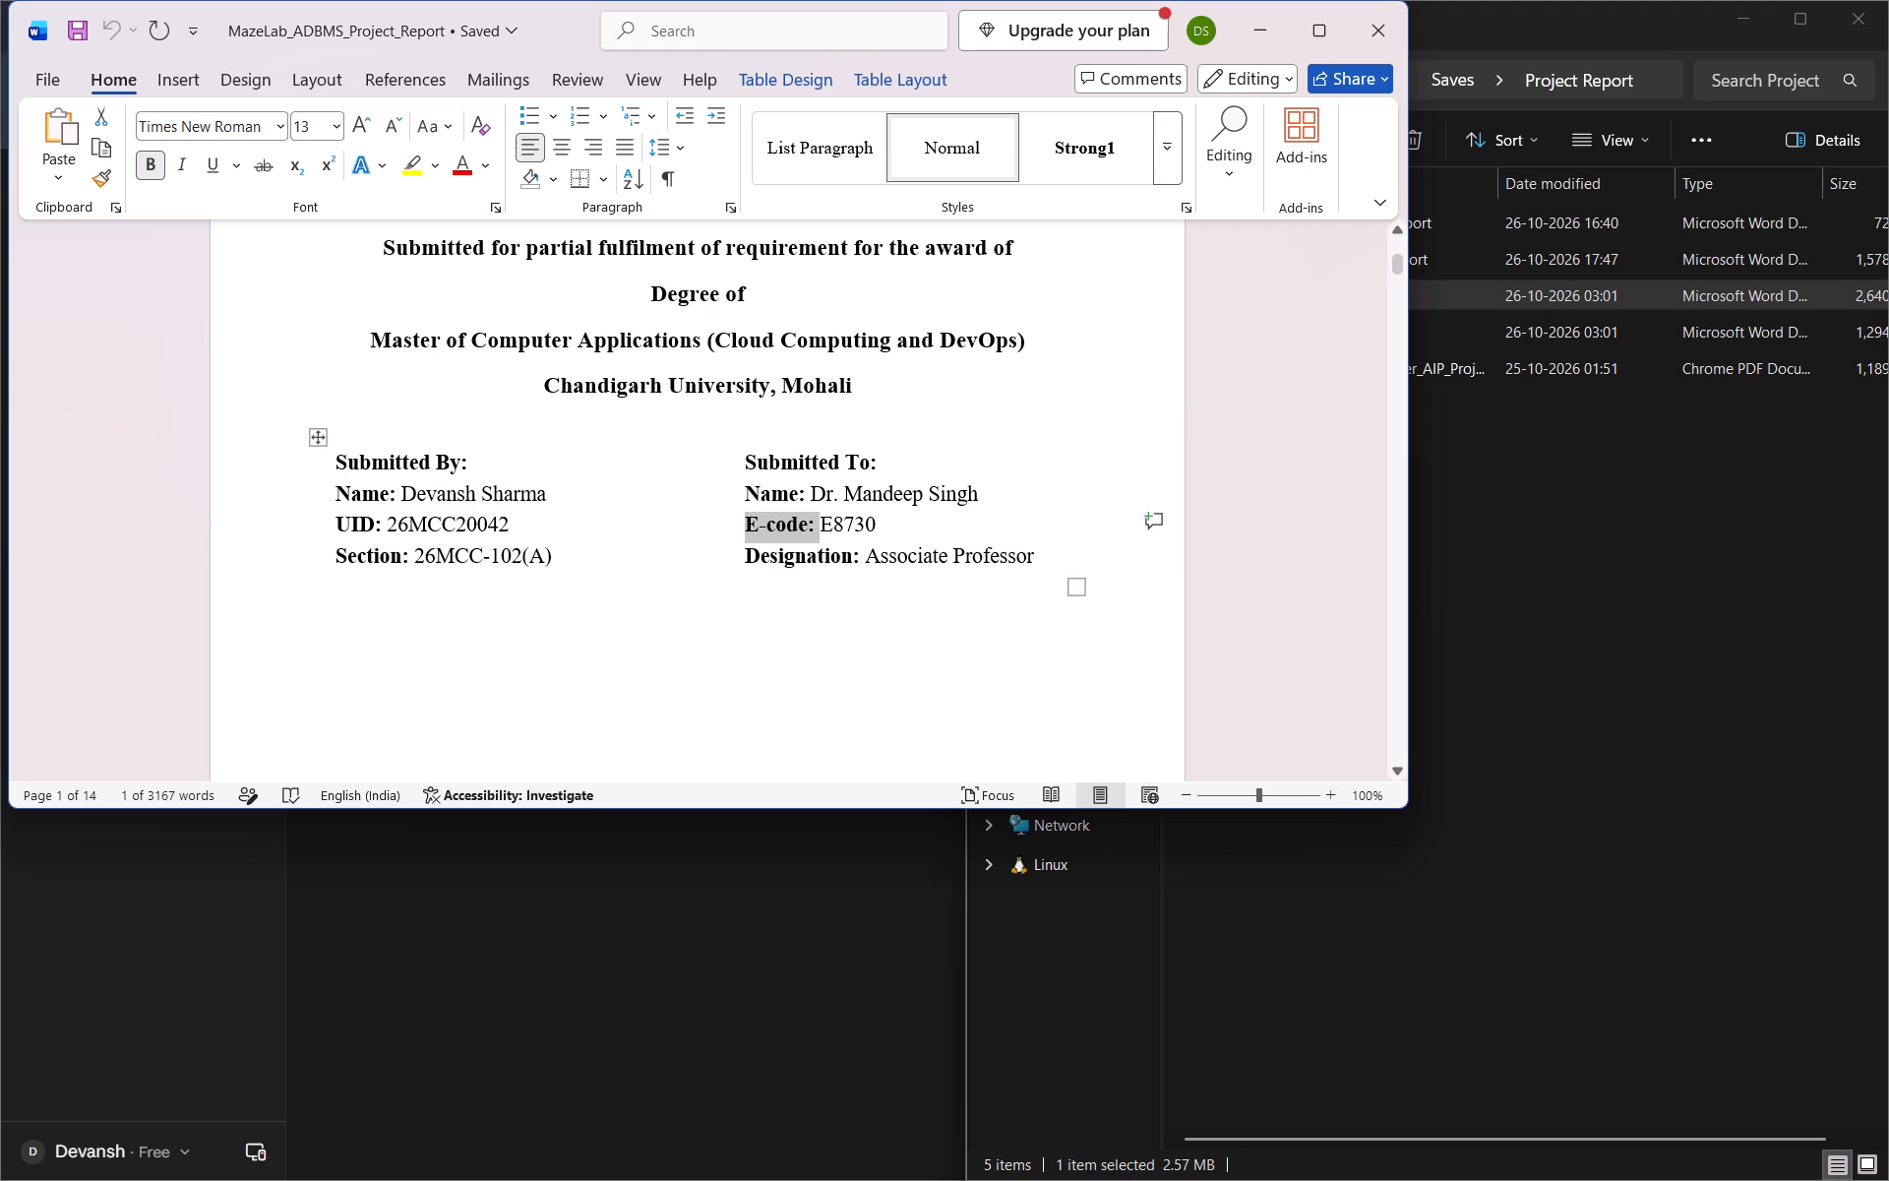
scroll(1119, 305, up, 1)
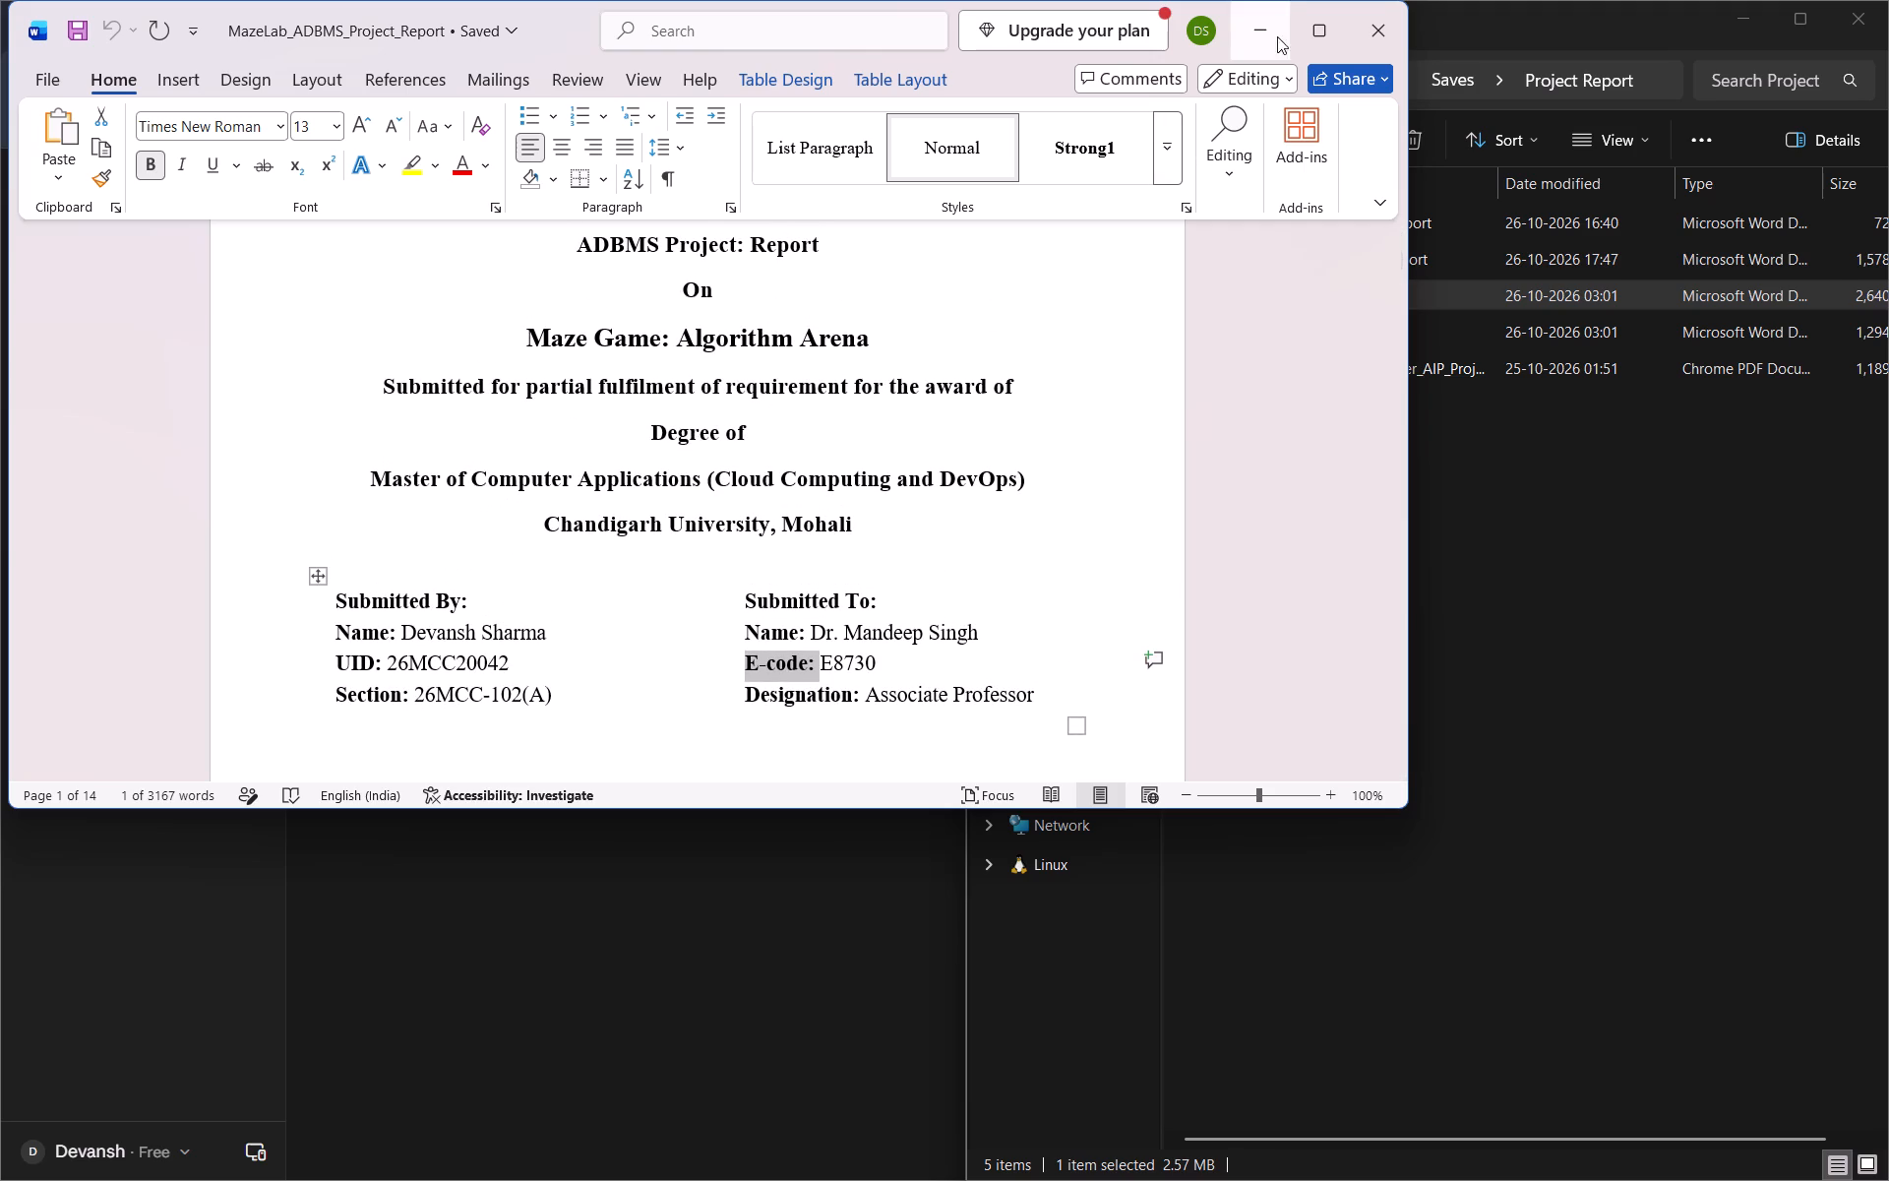
click(1604, 610)
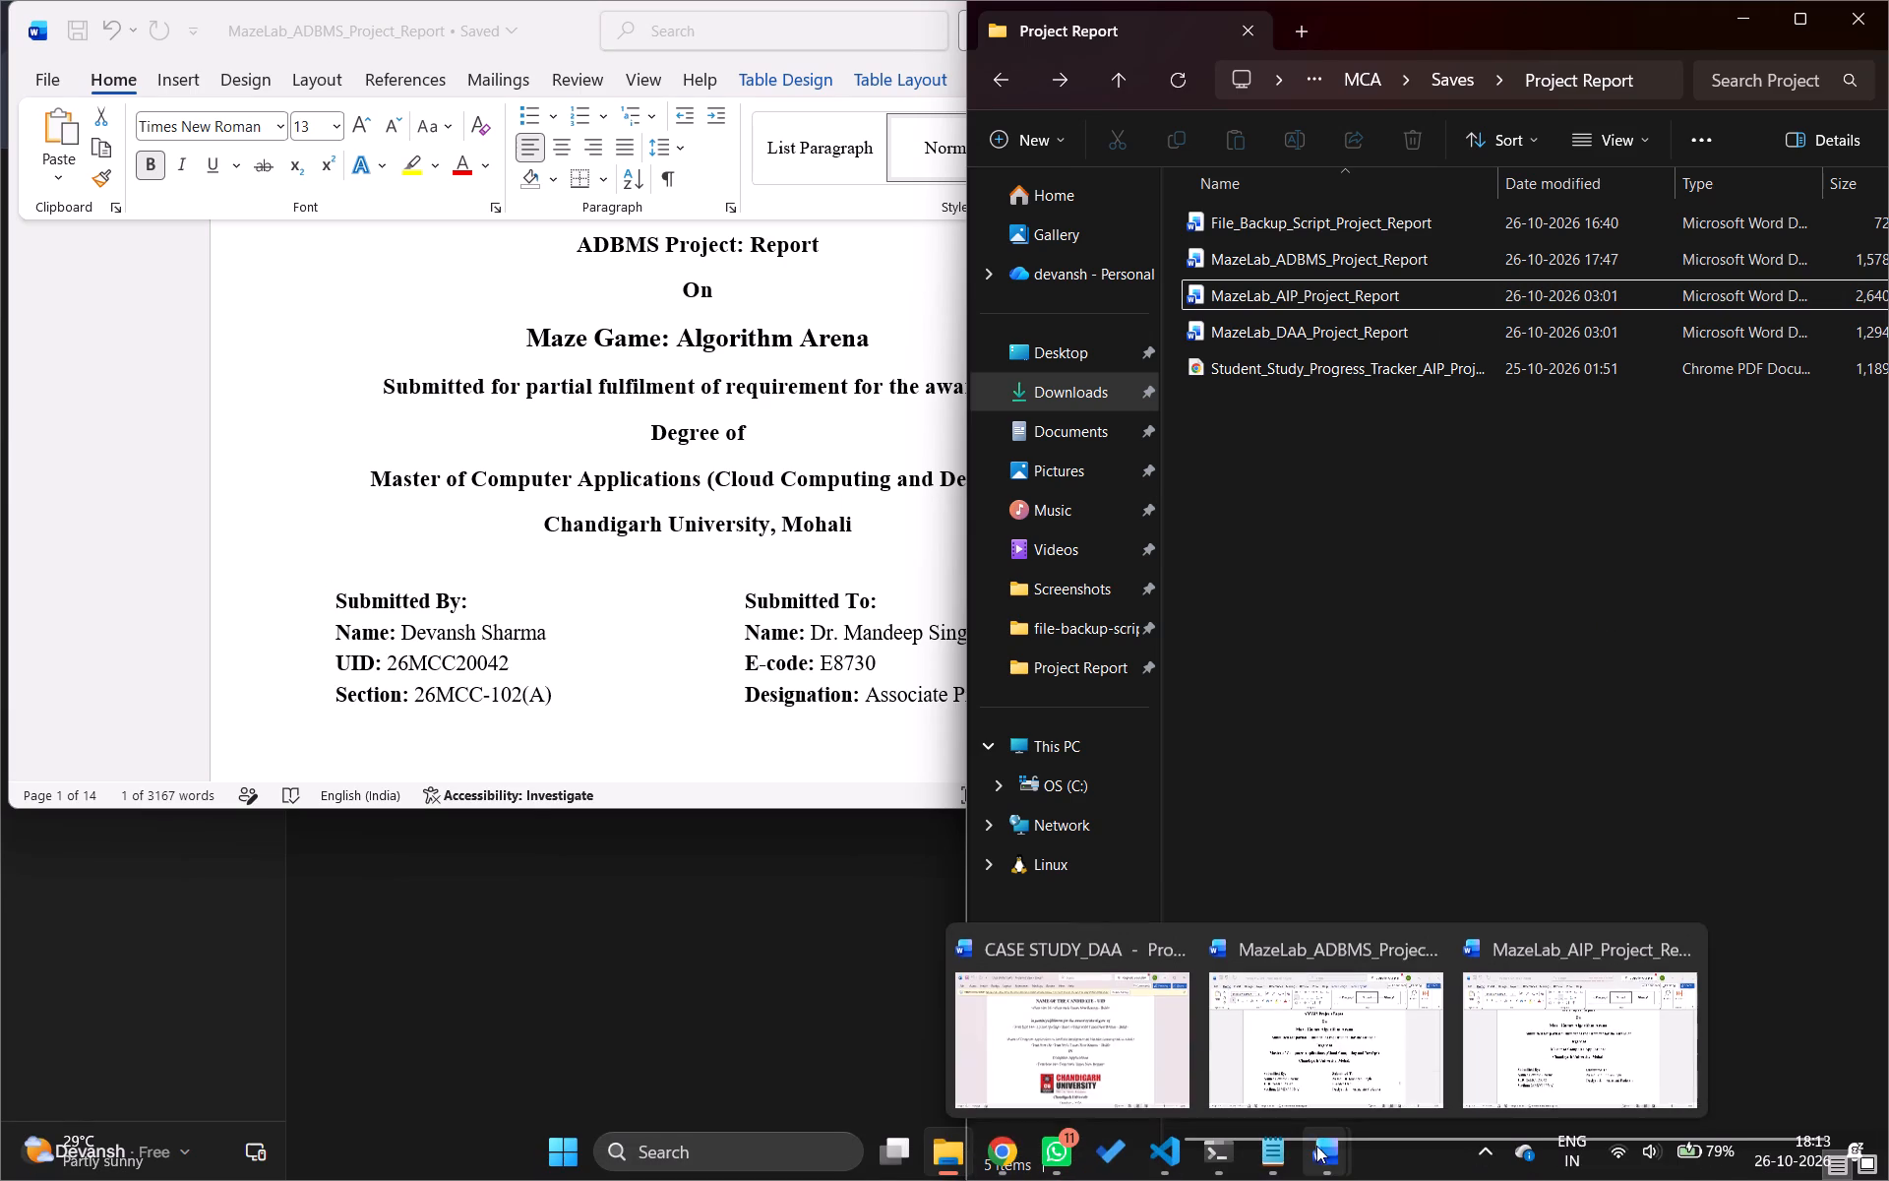
click(1521, 1018)
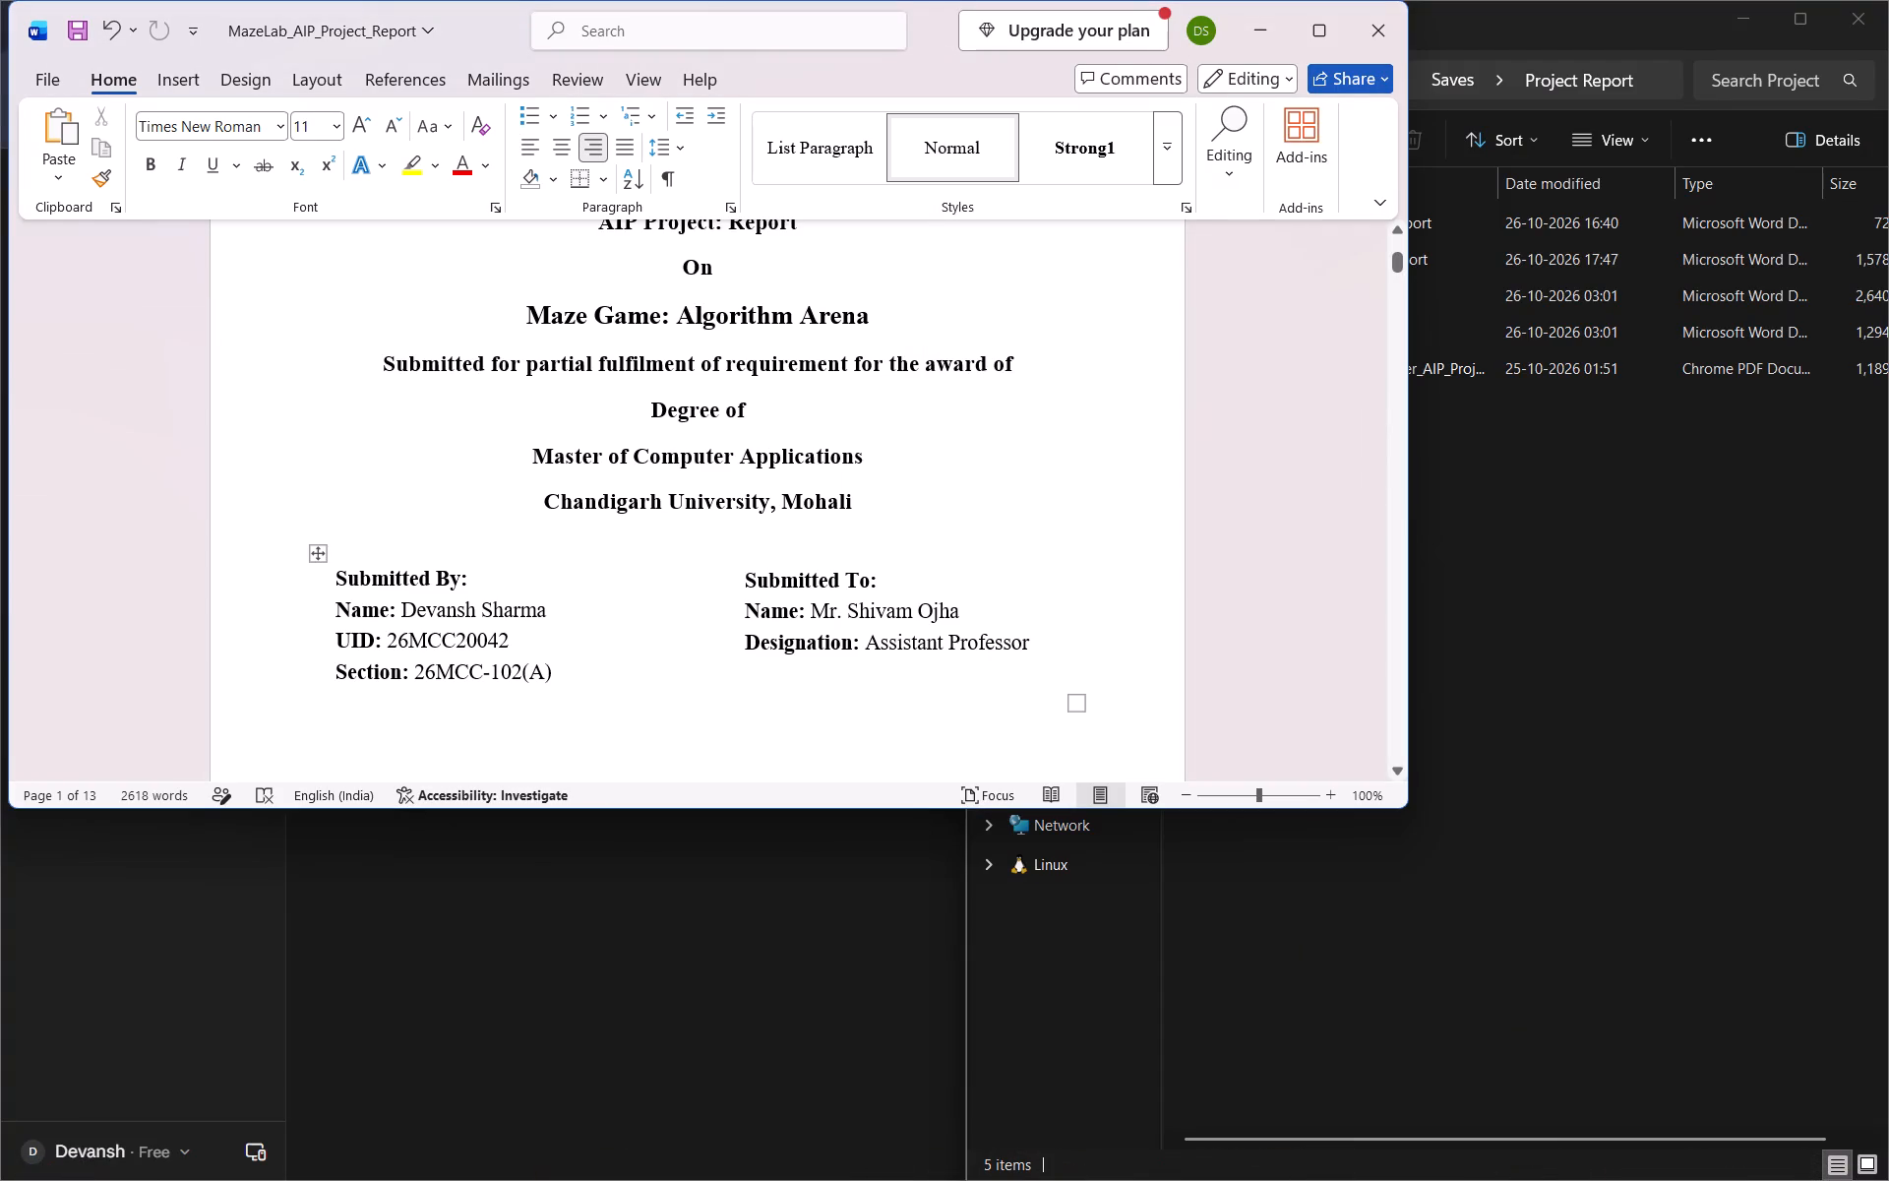
click(983, 615)
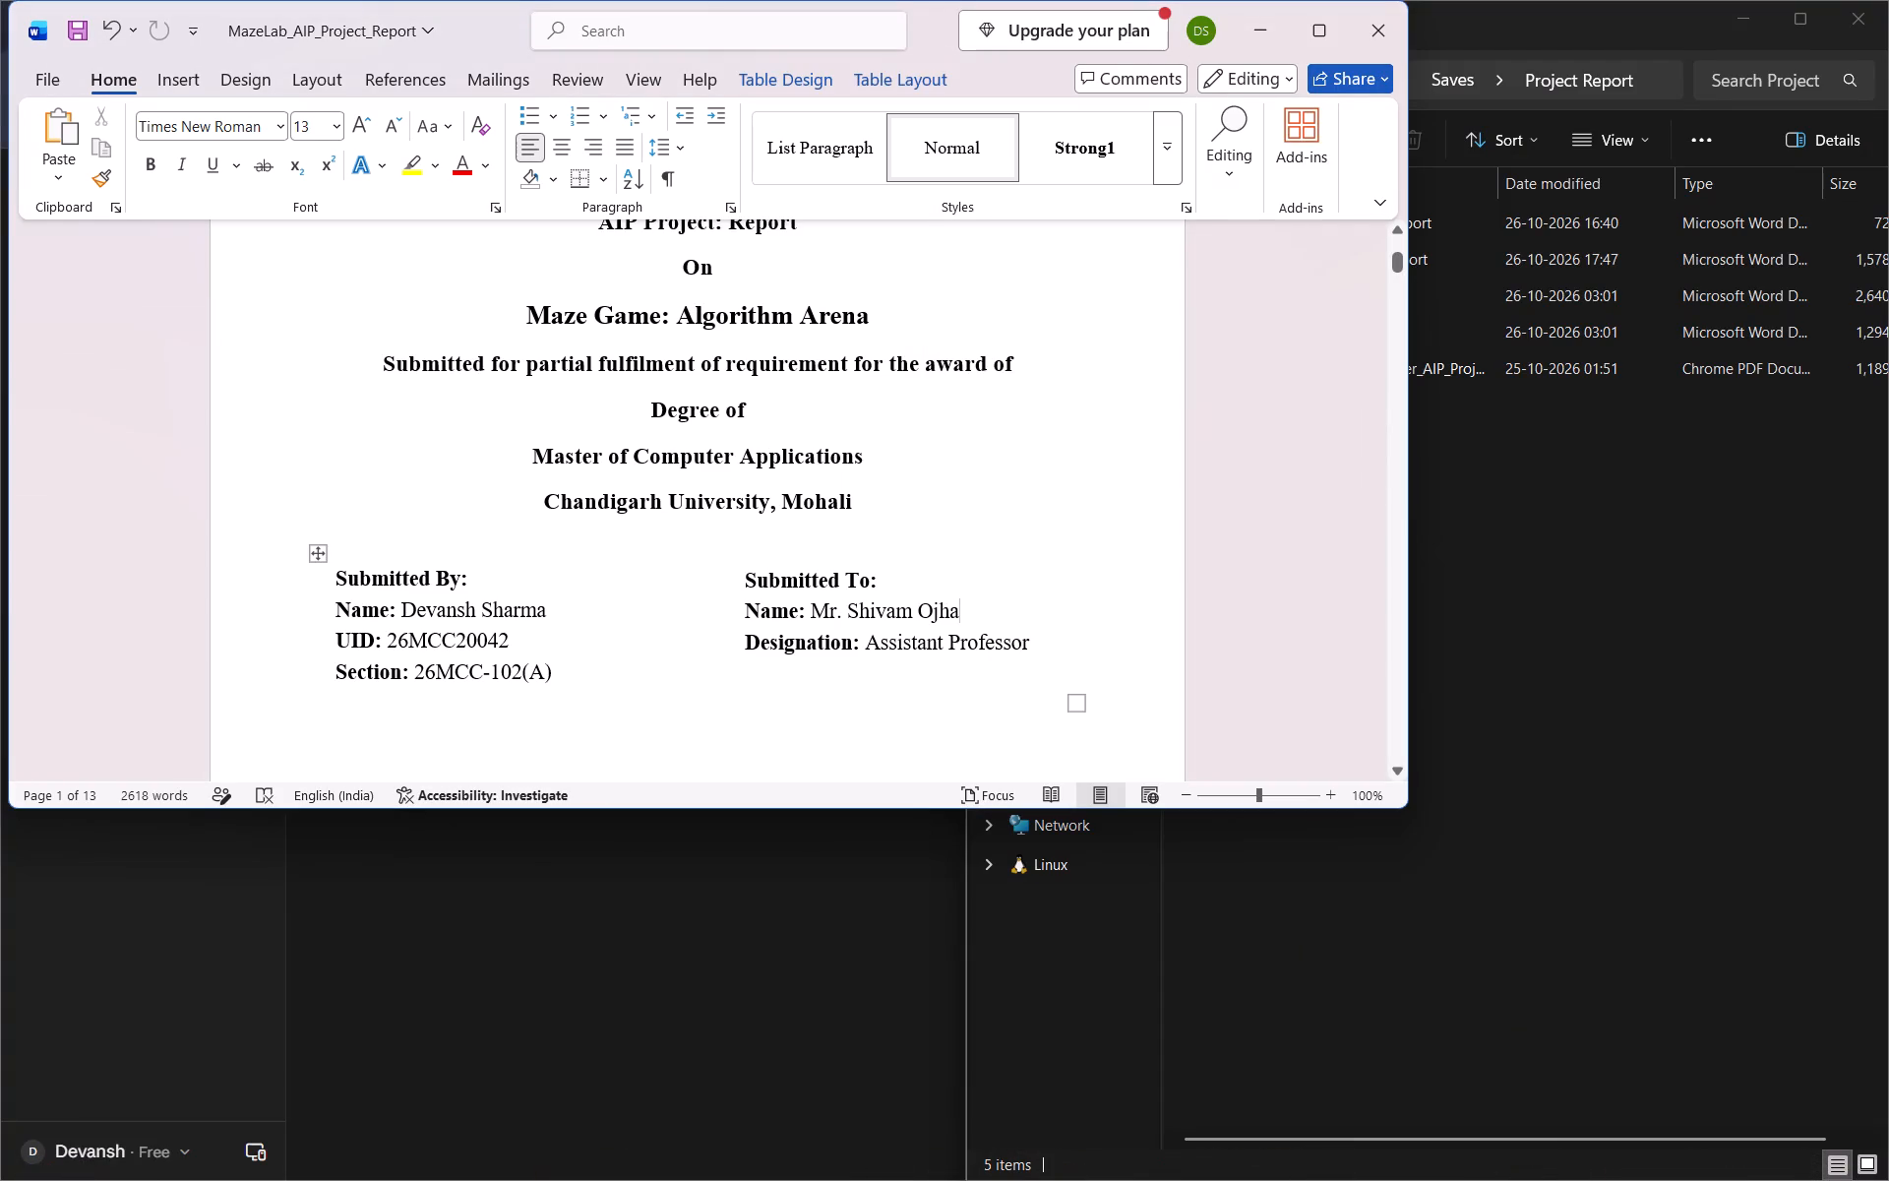
key(Down)
key(Down)
key(ctrl+v)
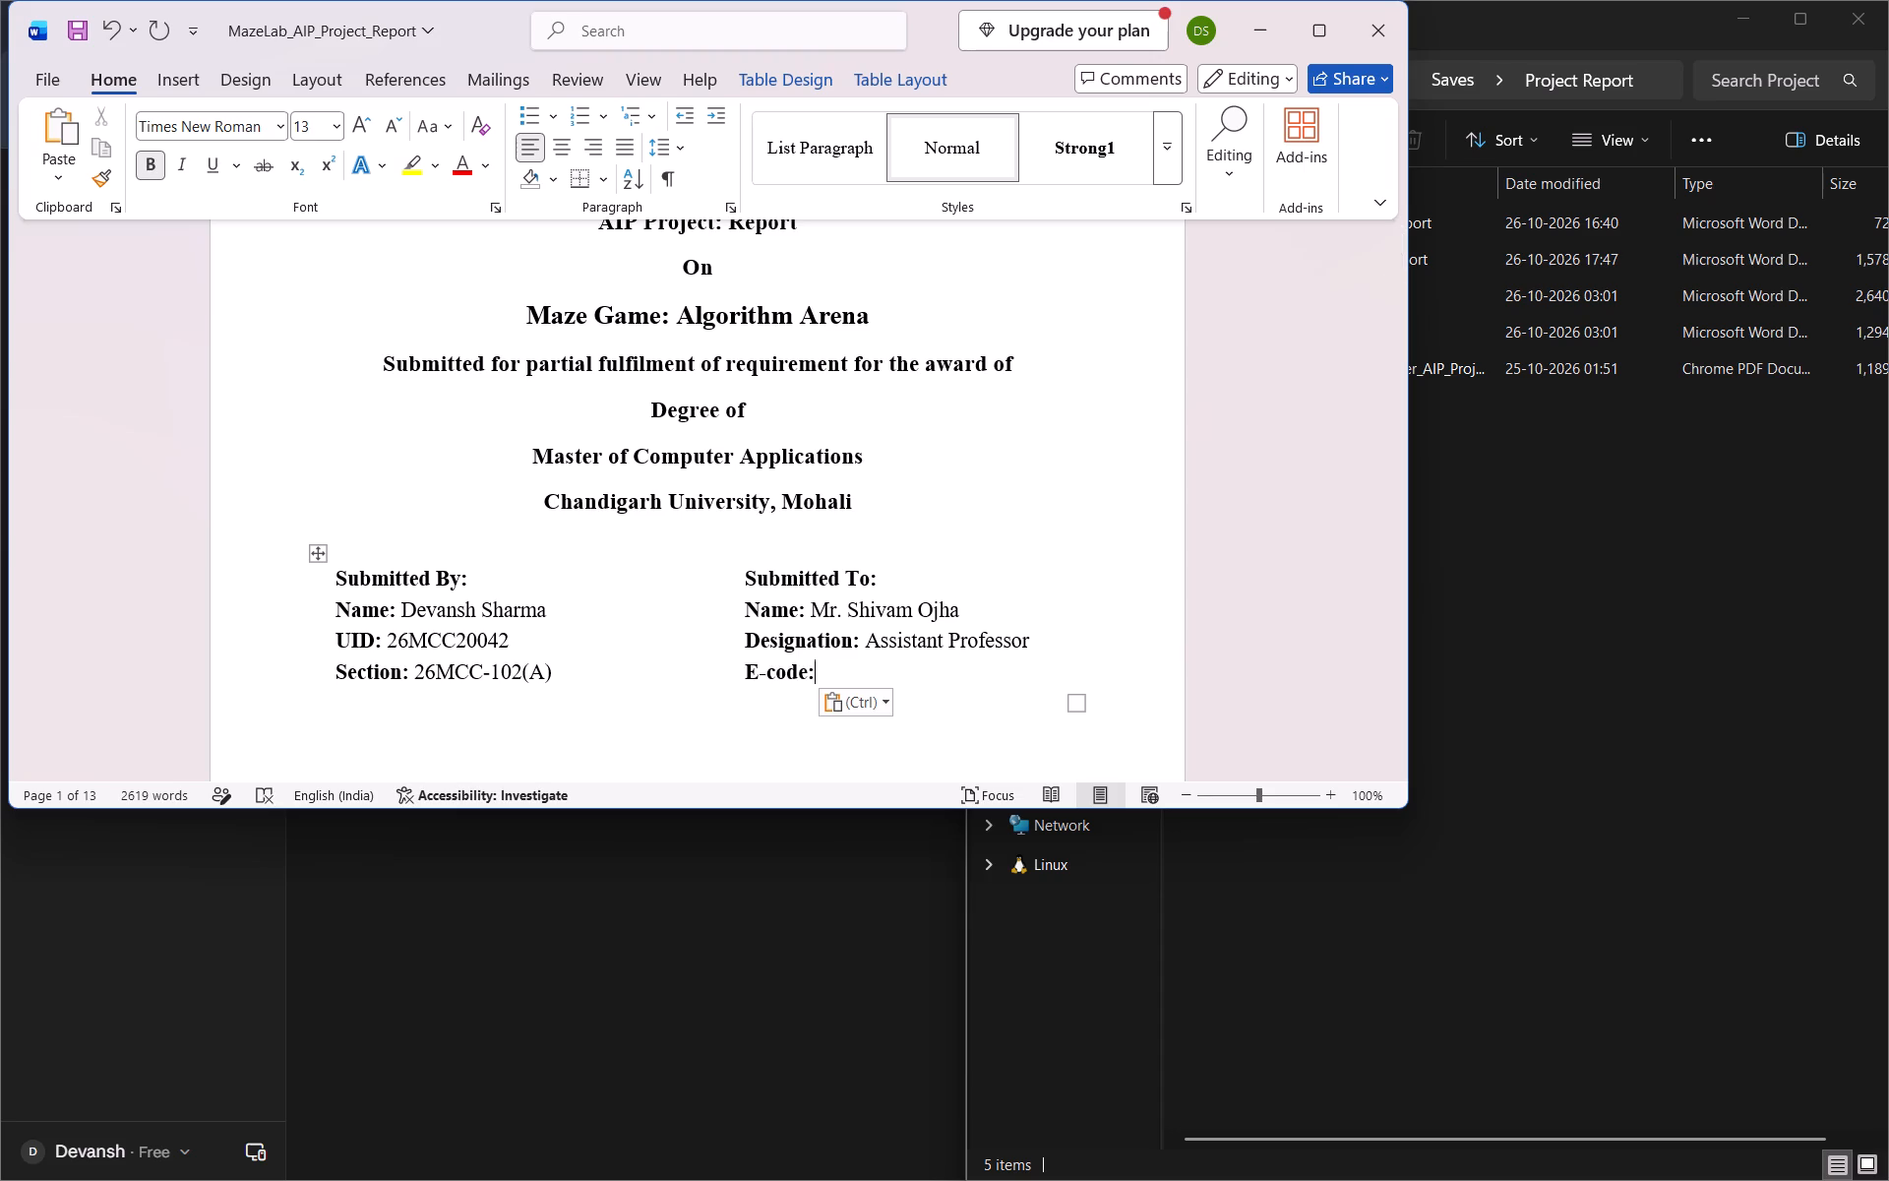
key(space)
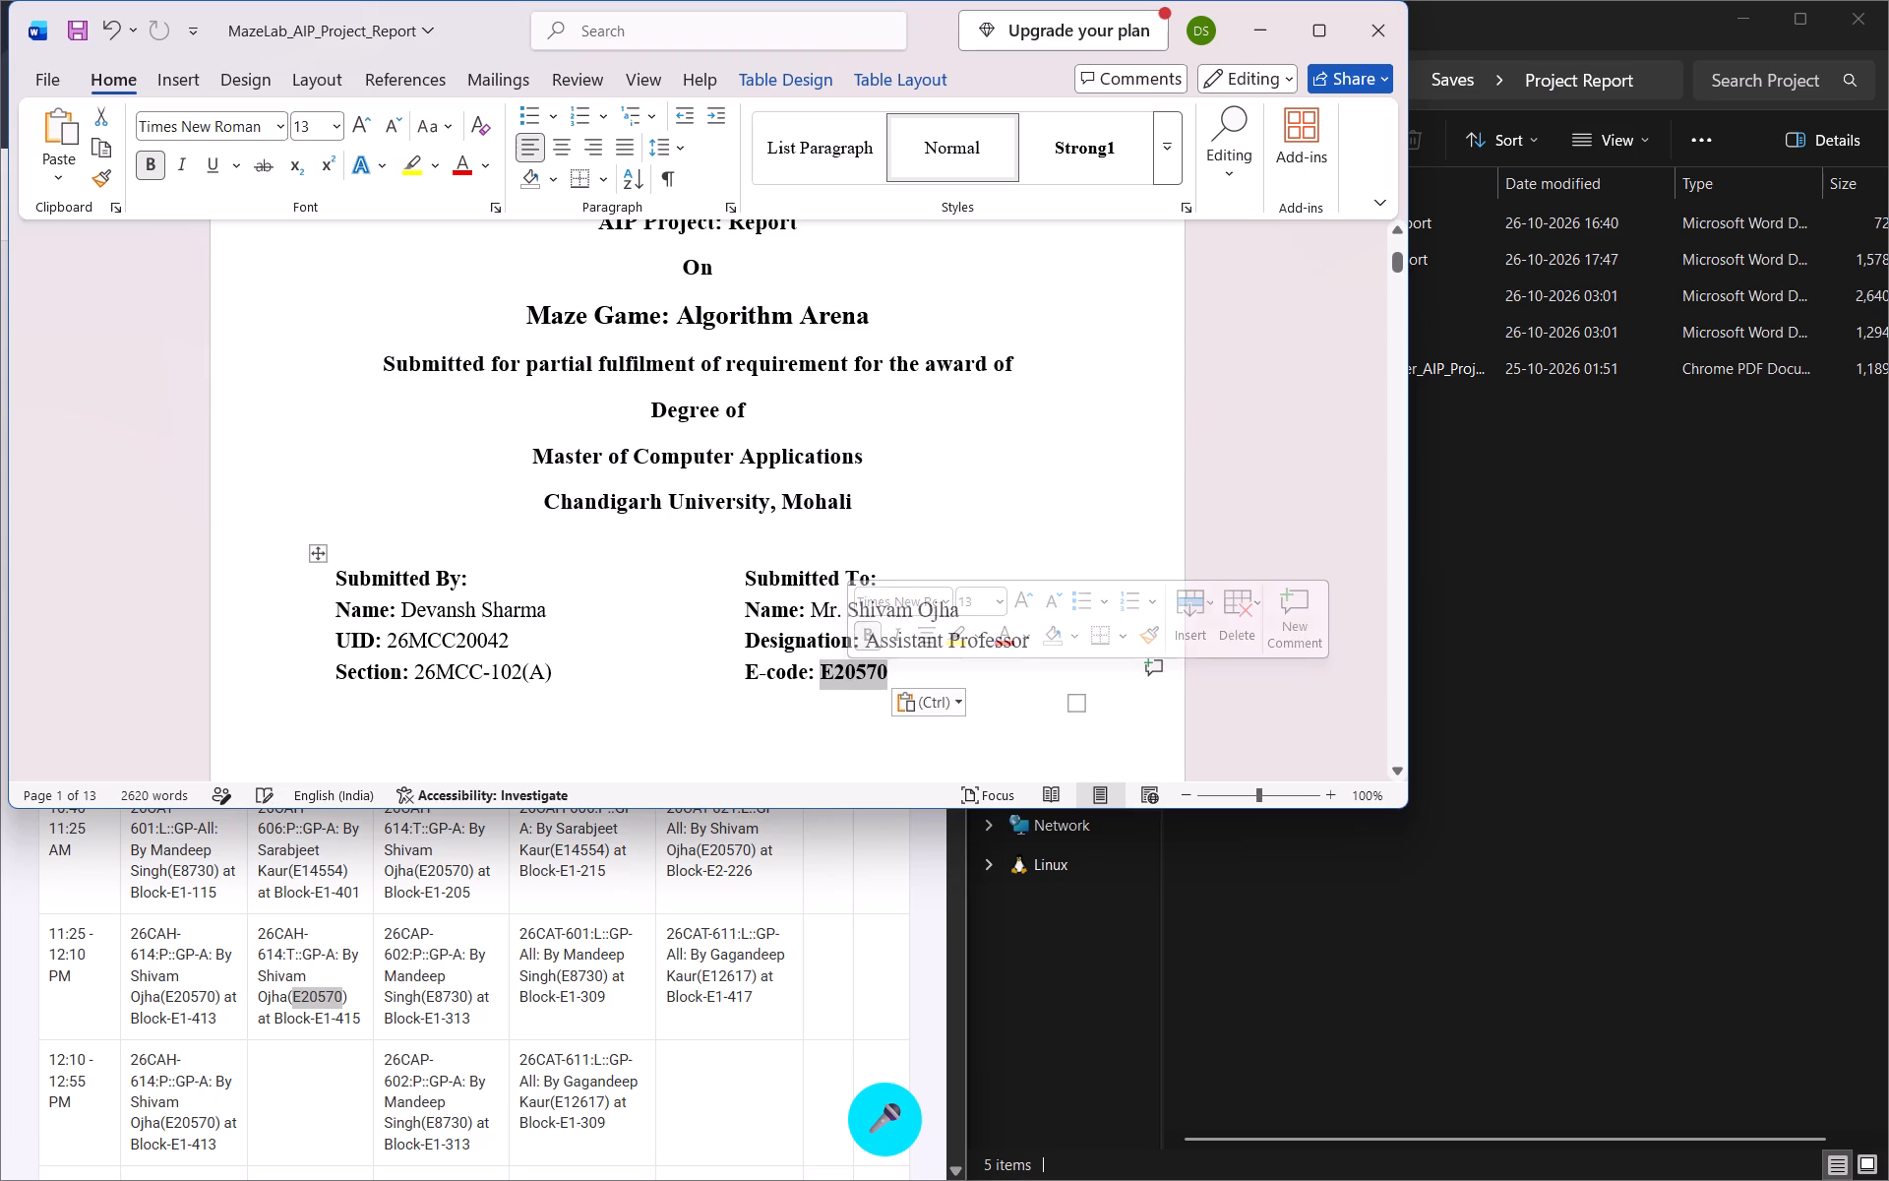
click(862, 632)
click(830, 663)
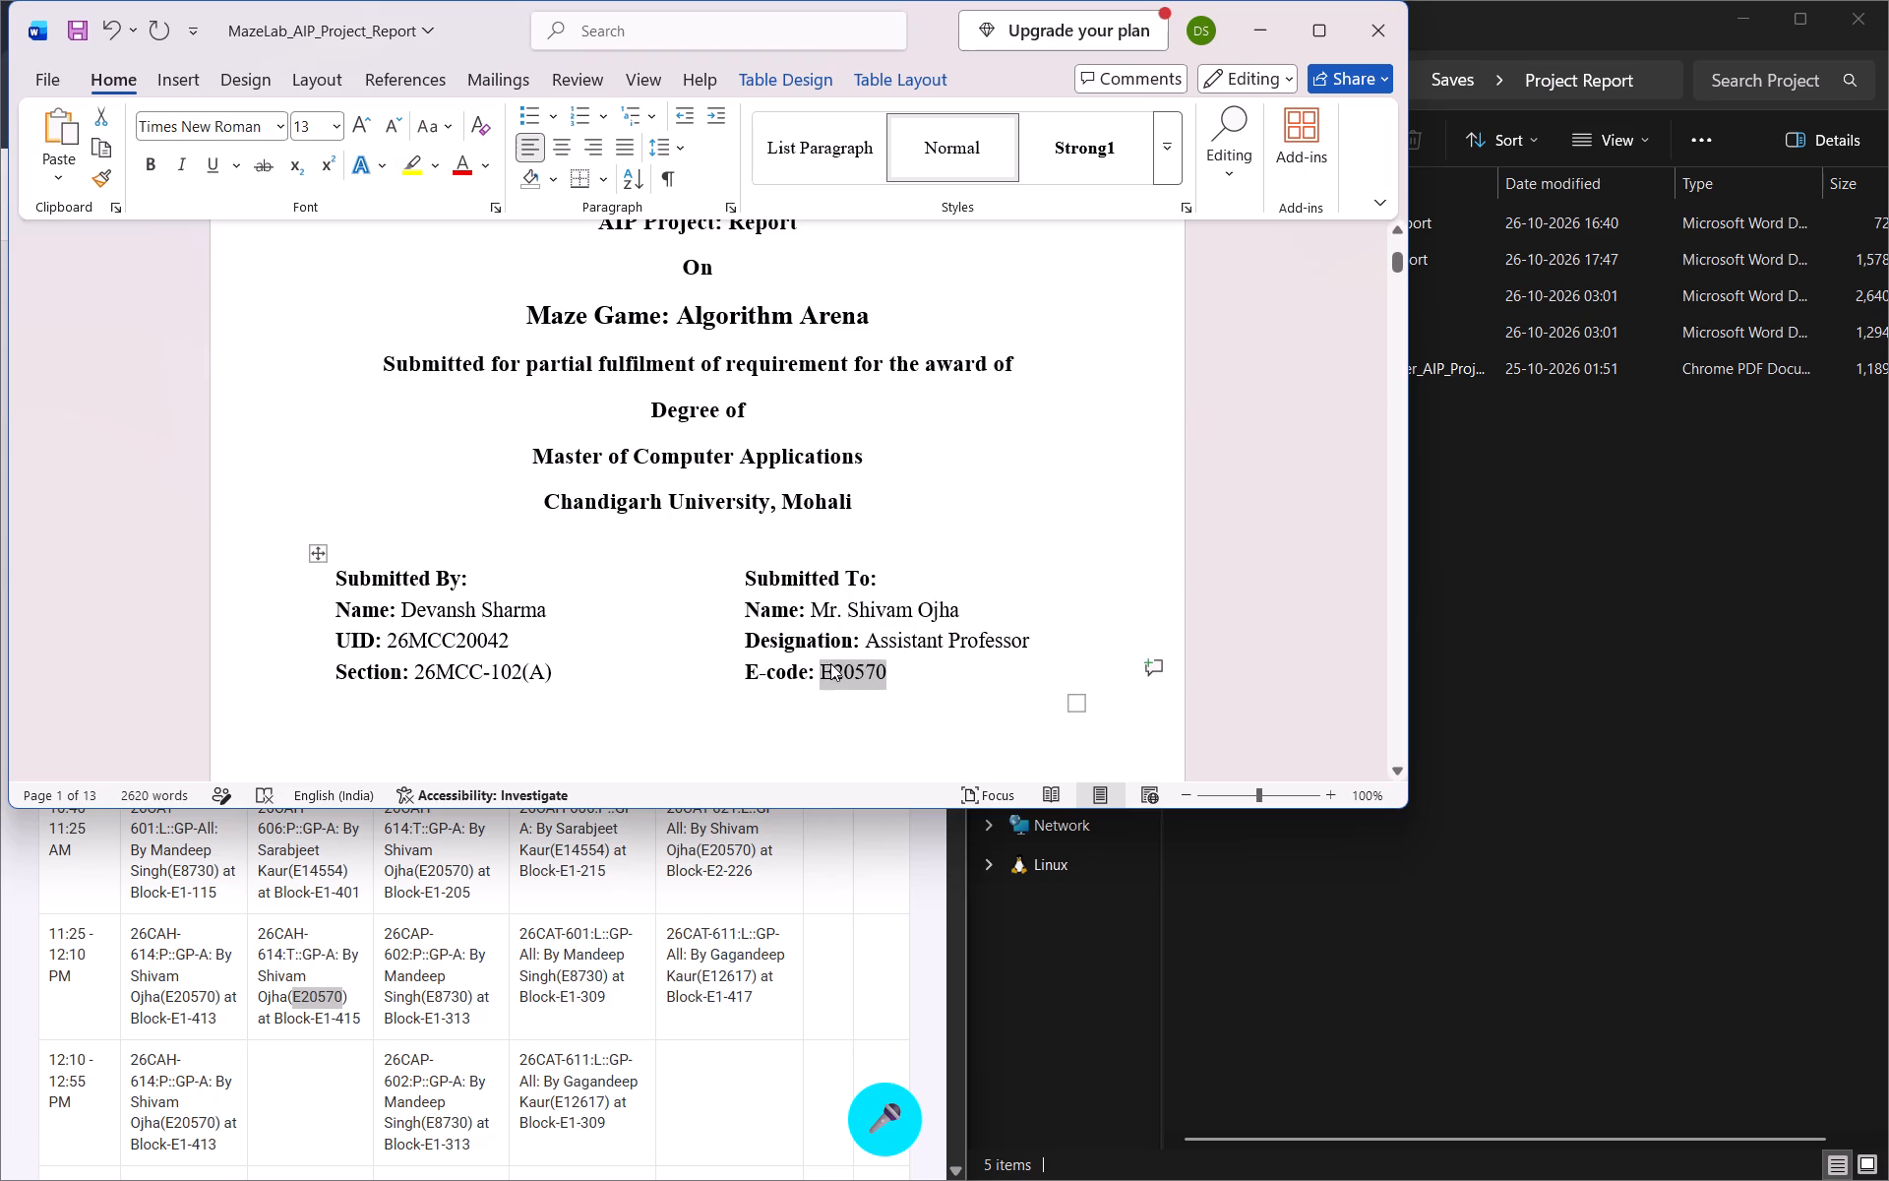
Copy "(Cloud Computing and DevOps)" from the ADBMS report's cover, paste it after "Master of Computer Applications" on the AIP cover, and save.
scroll(955, 661, up, 1)
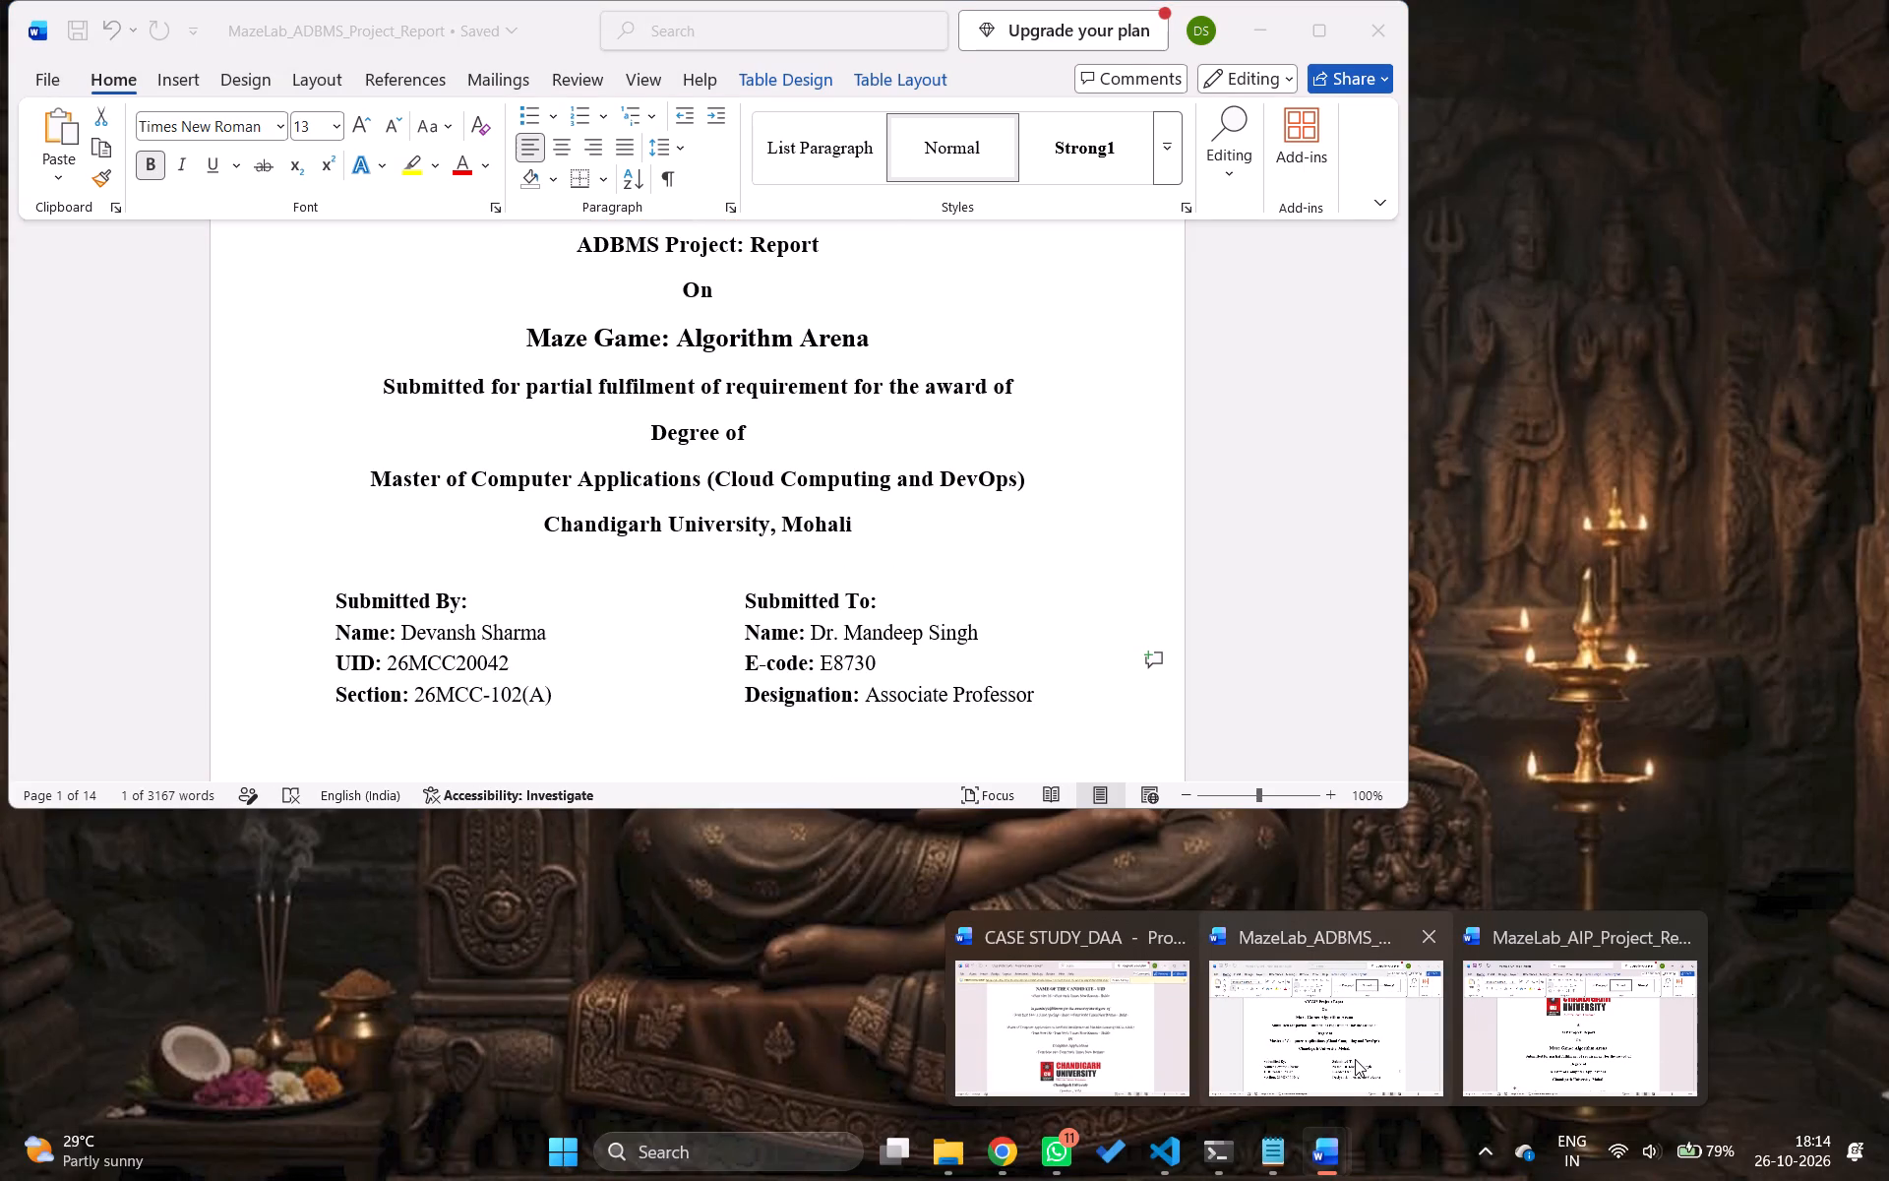
click(1368, 1051)
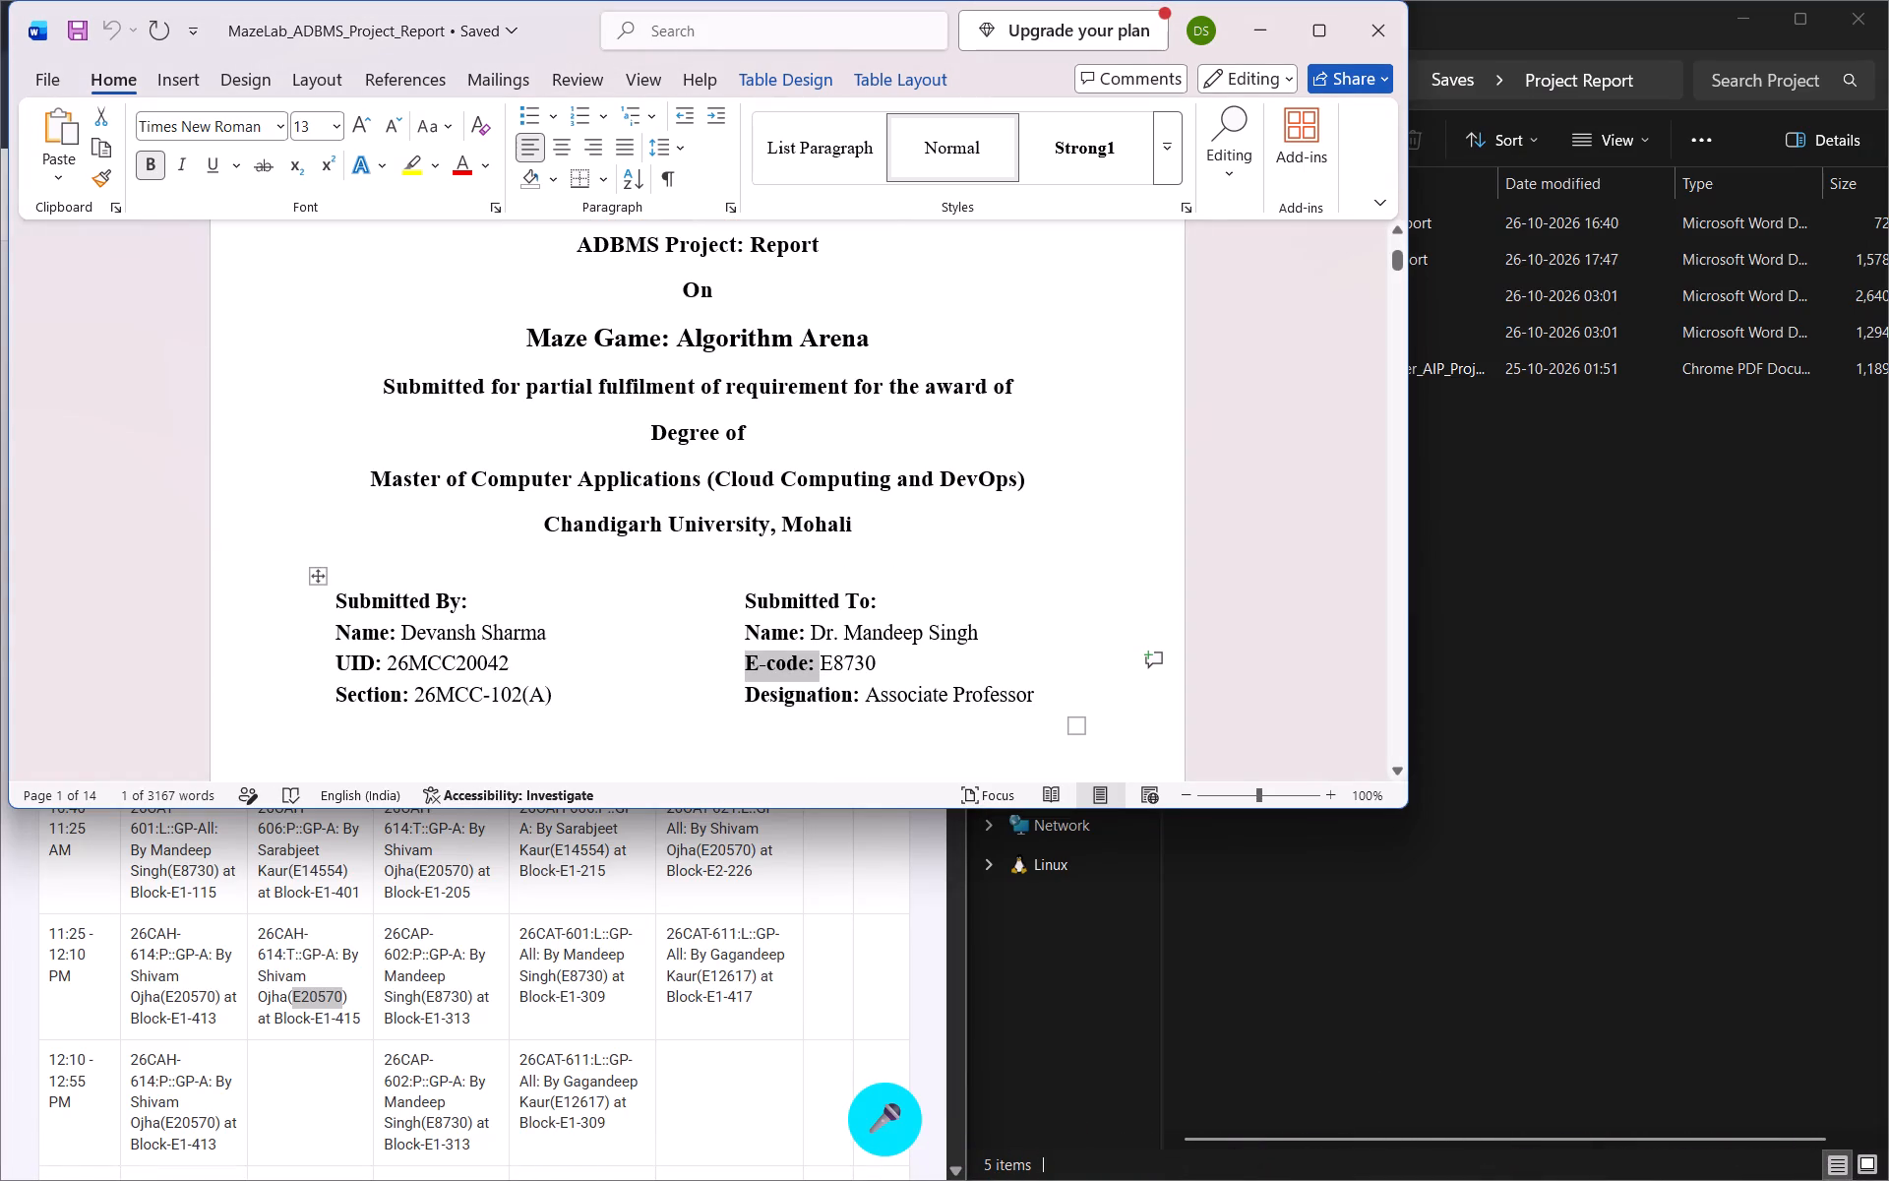
triple_click(837, 483)
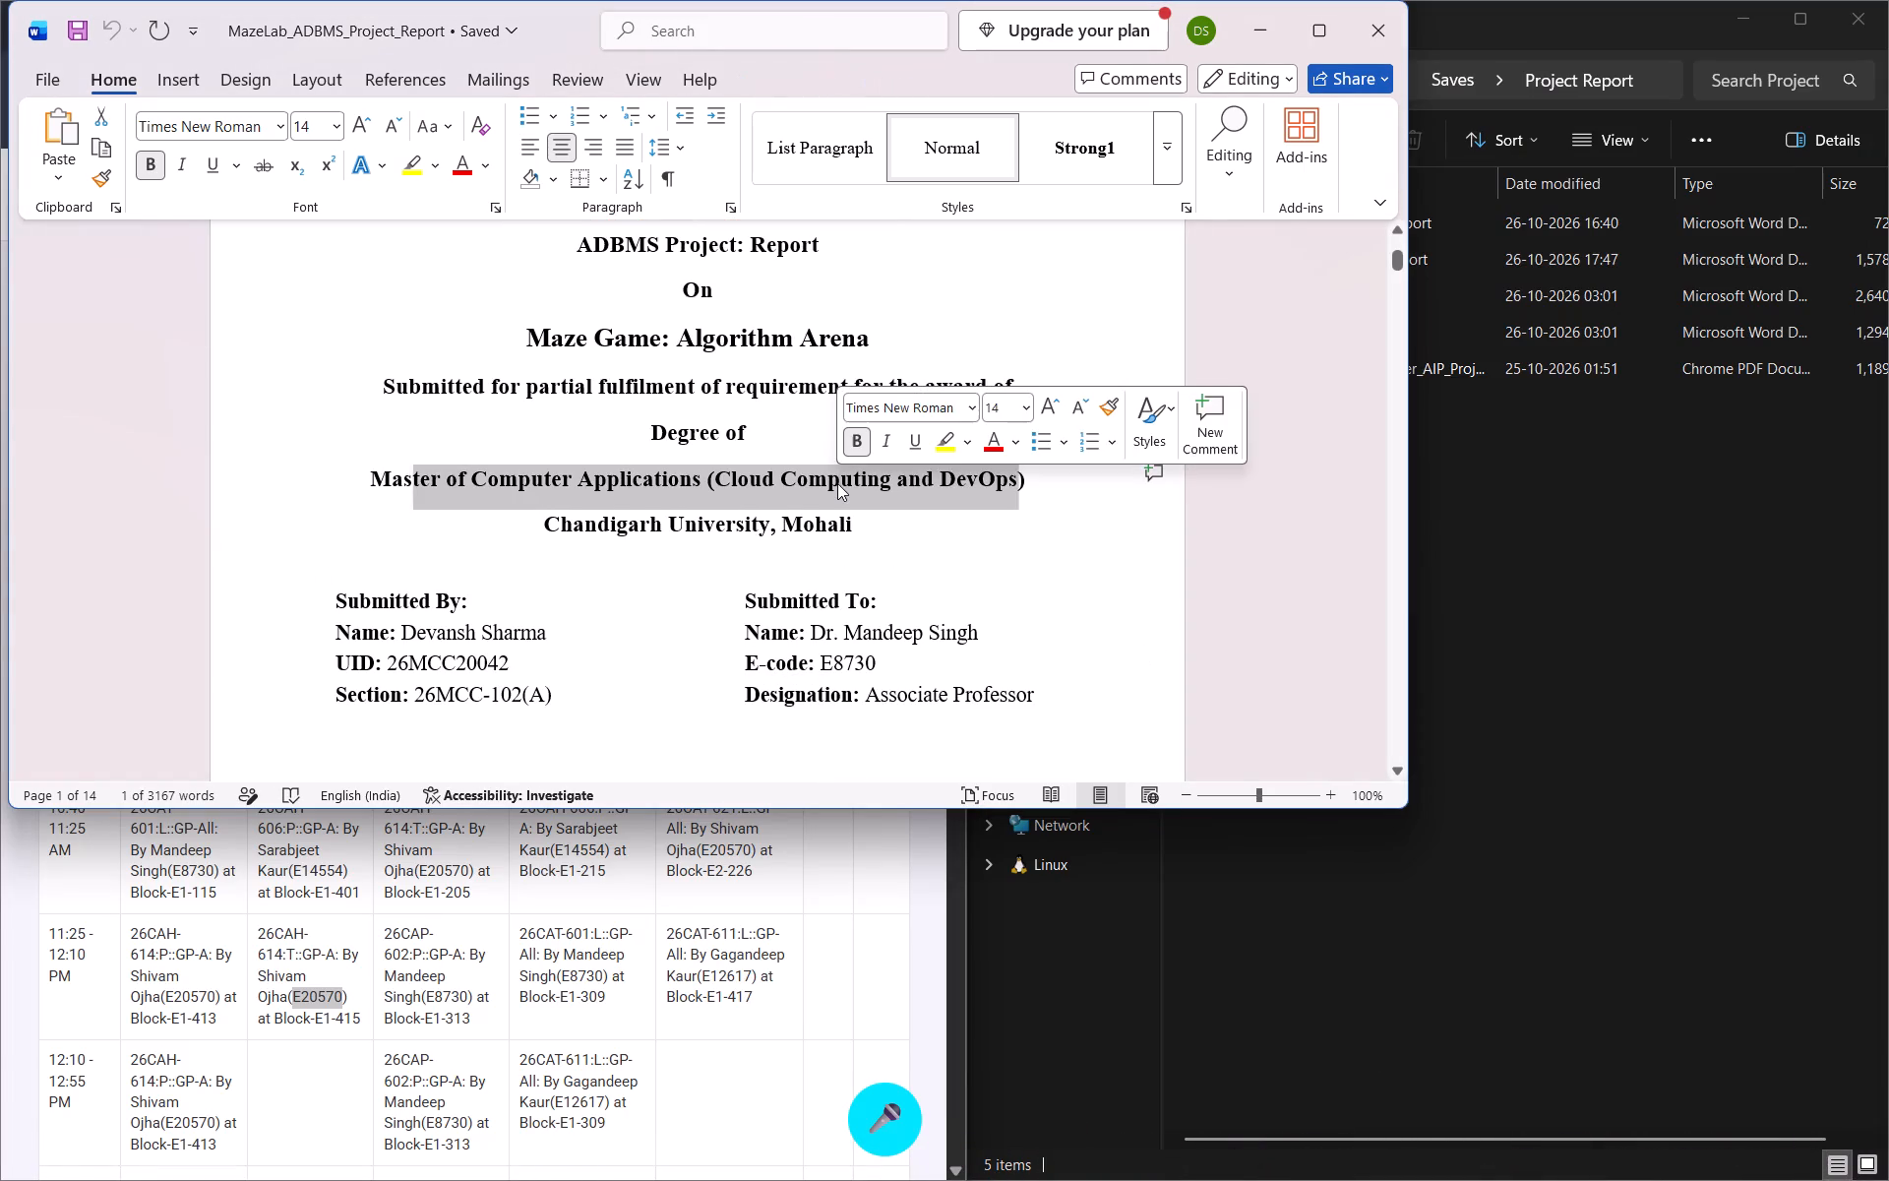
click(887, 483)
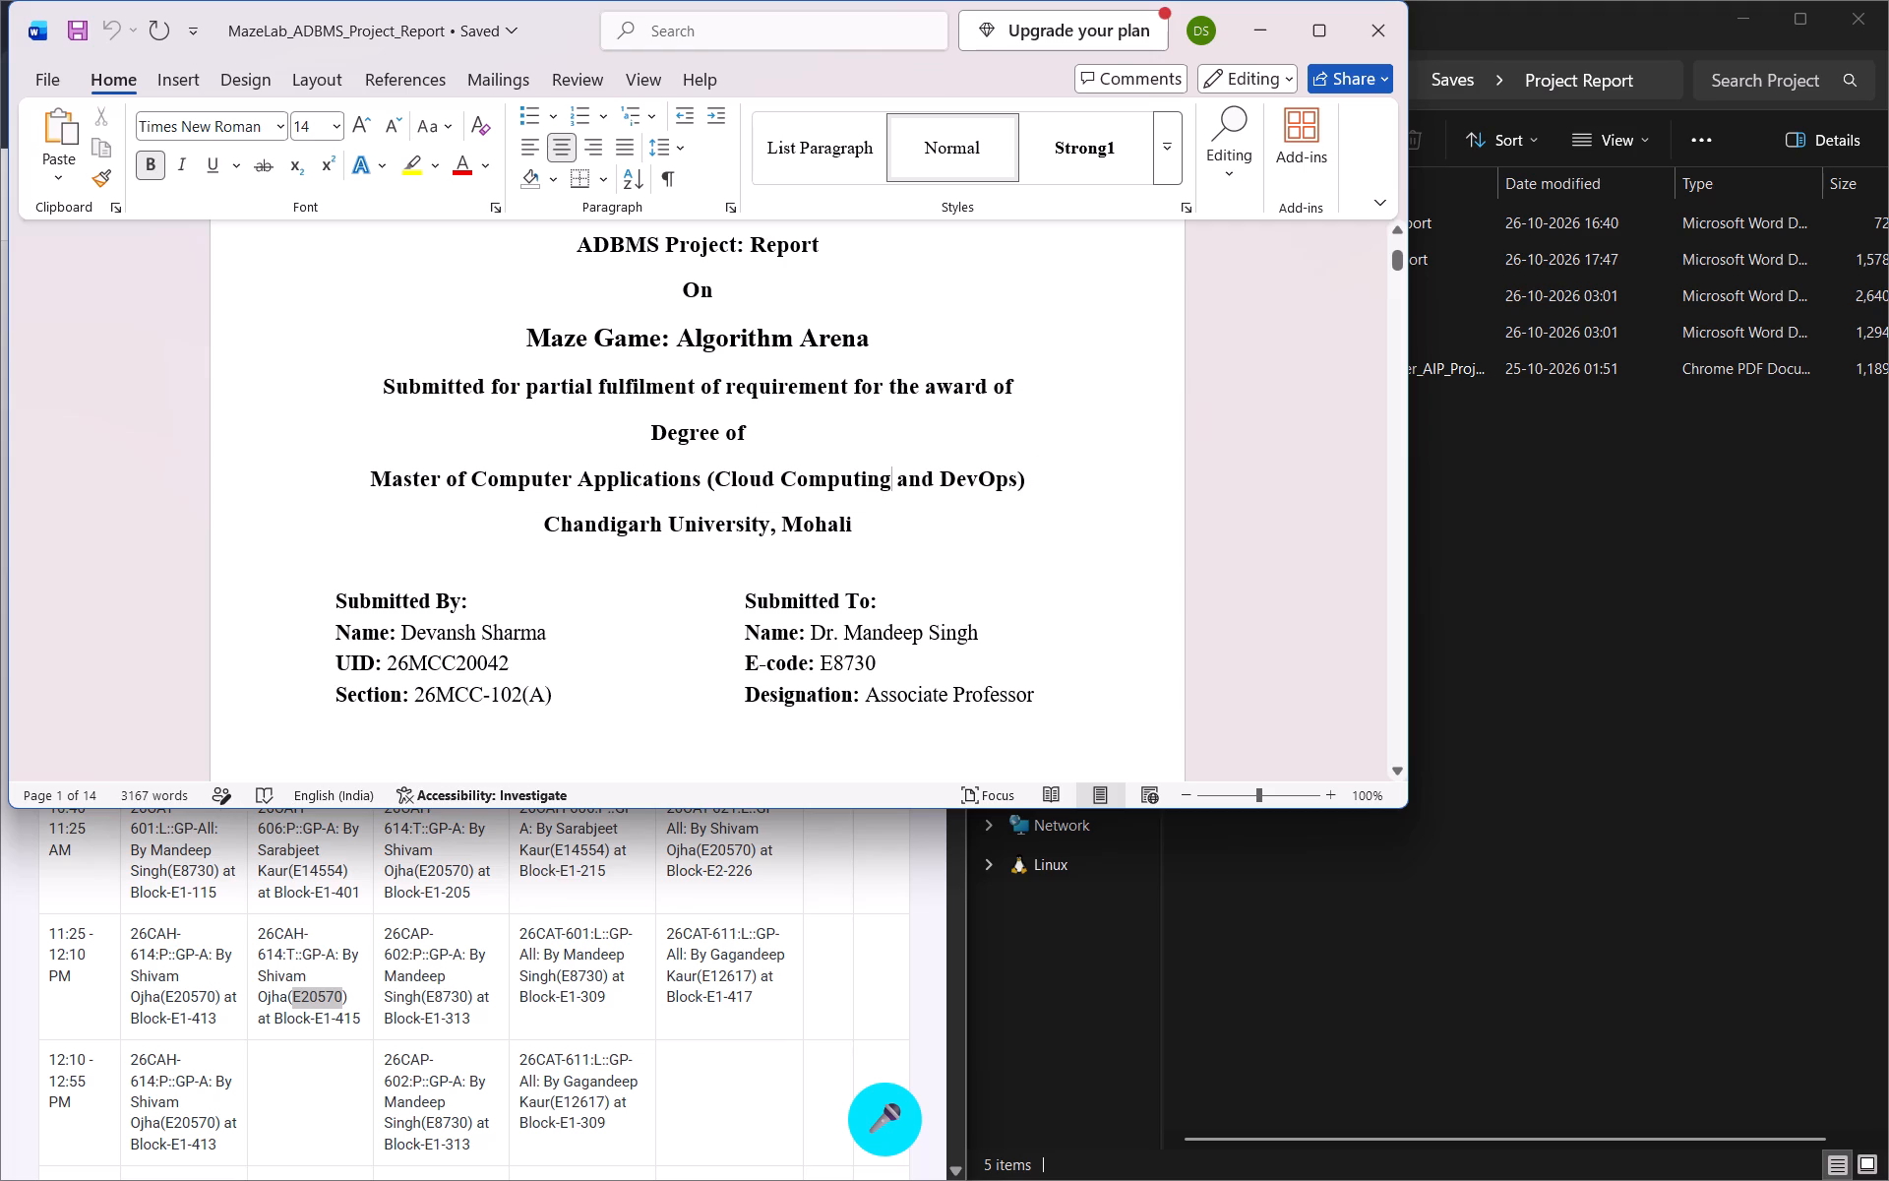
drag(1024, 480, 846, 489)
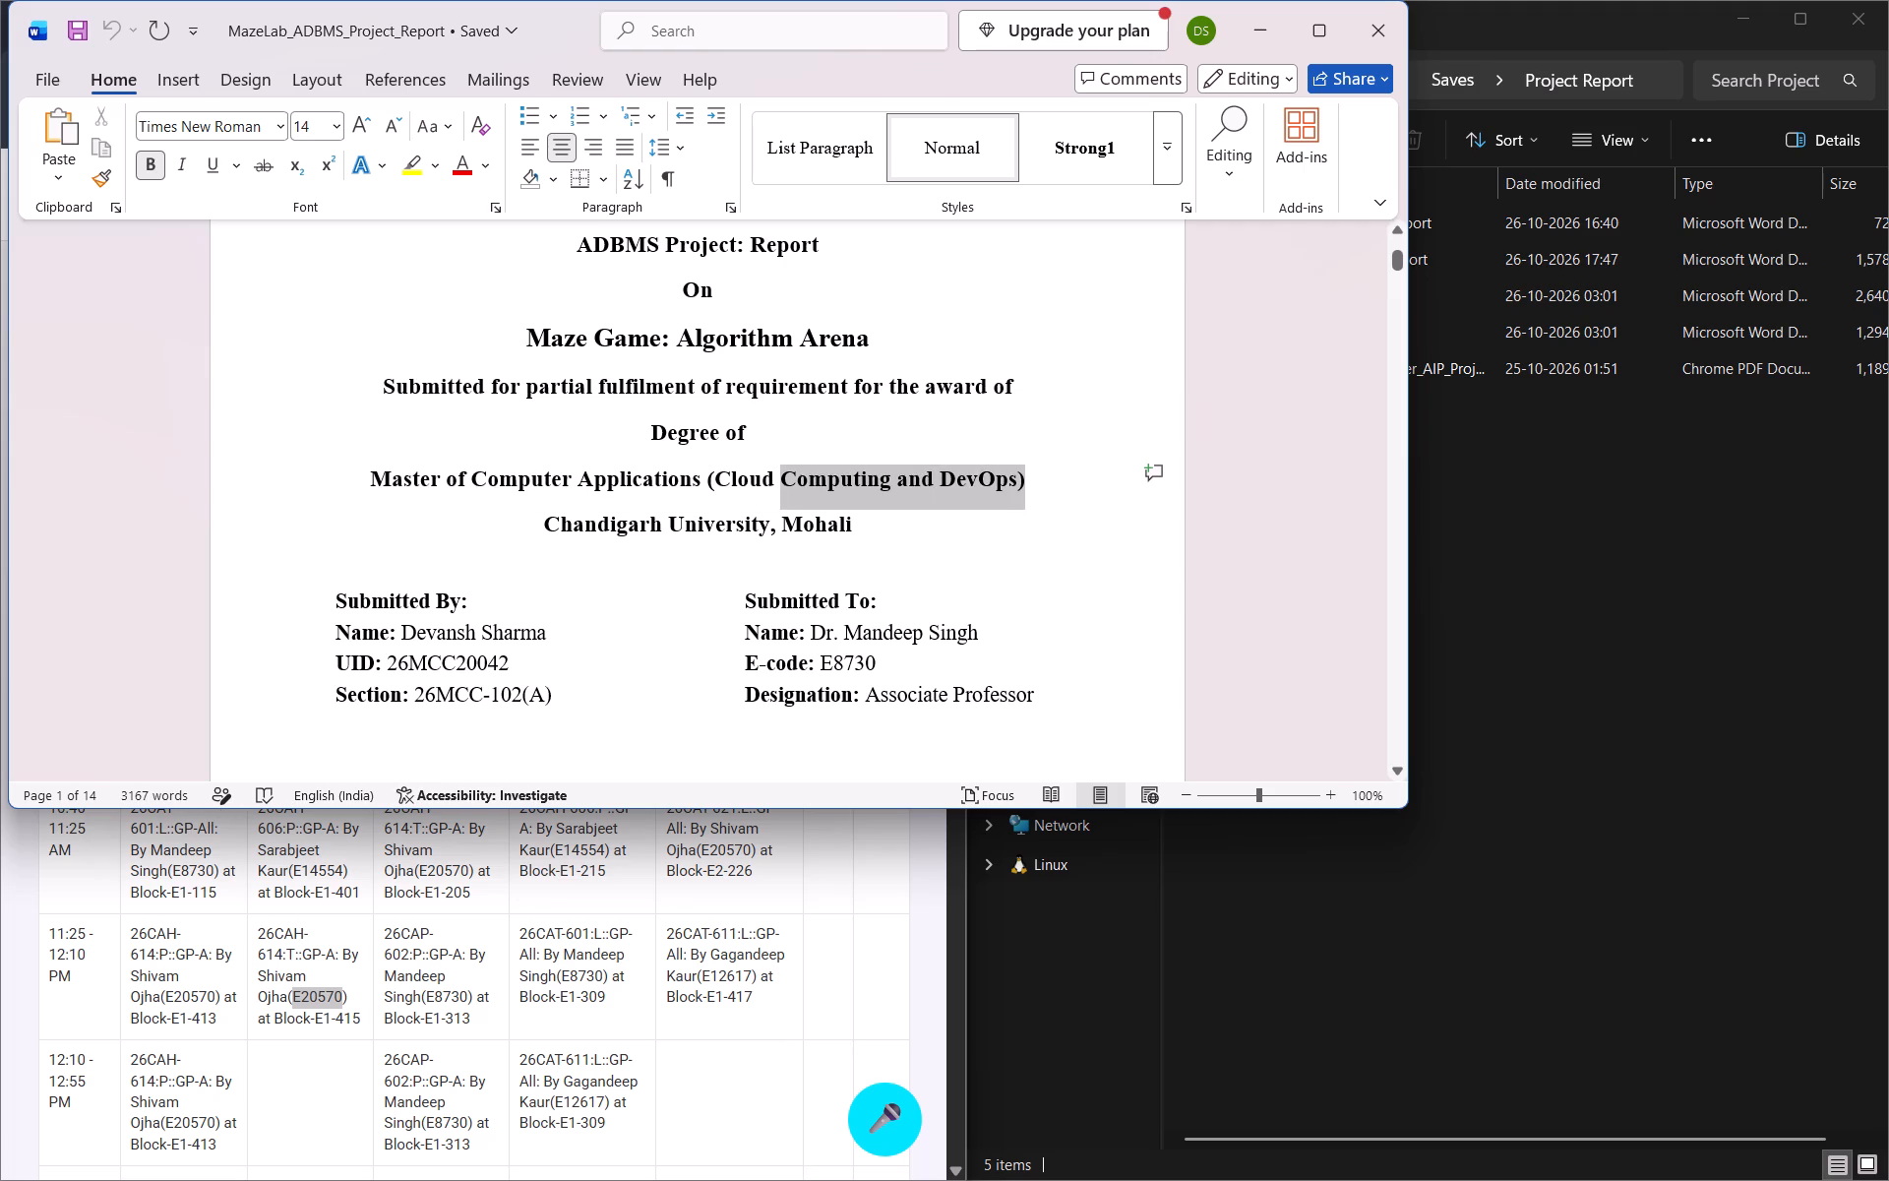
drag(846, 489, 706, 486)
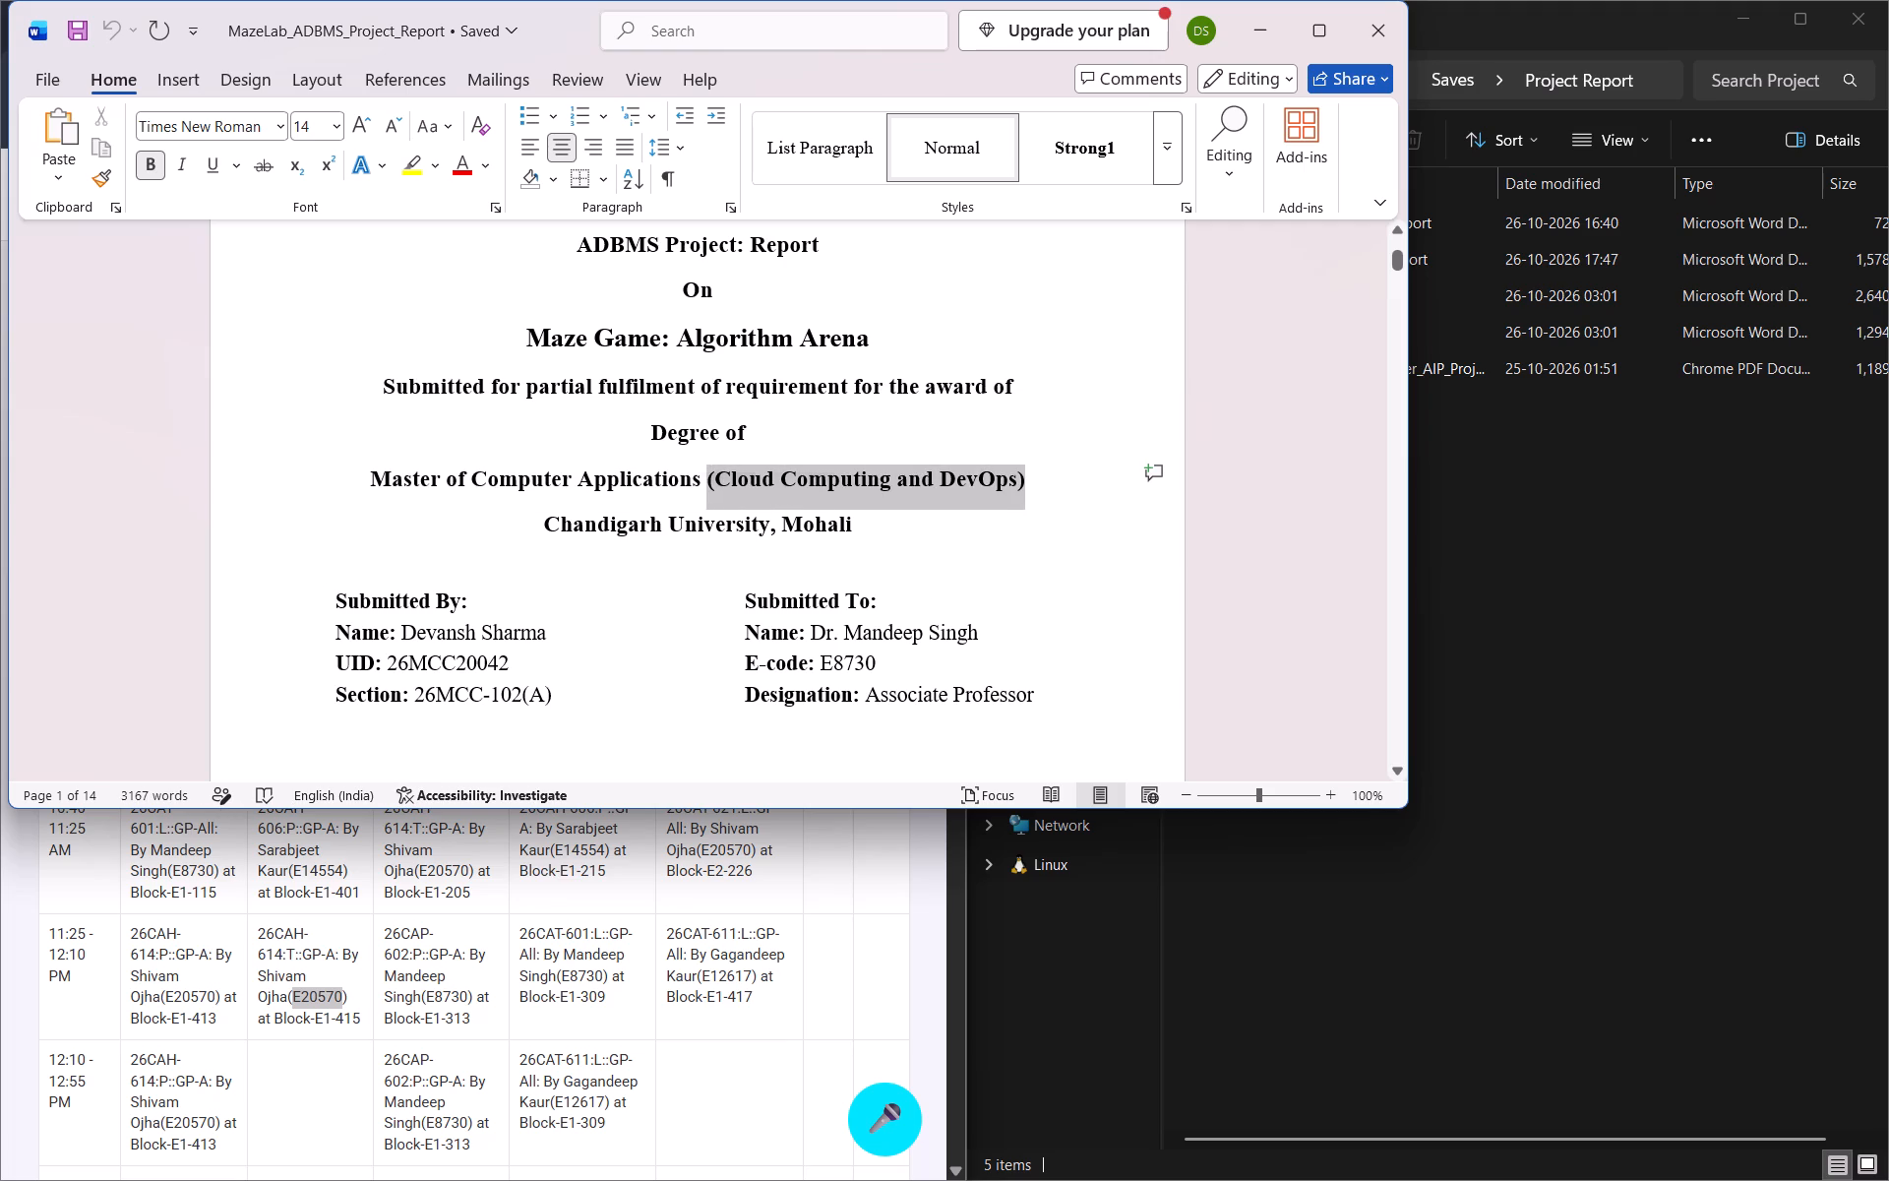
key(ctrl+c)
click(1610, 1069)
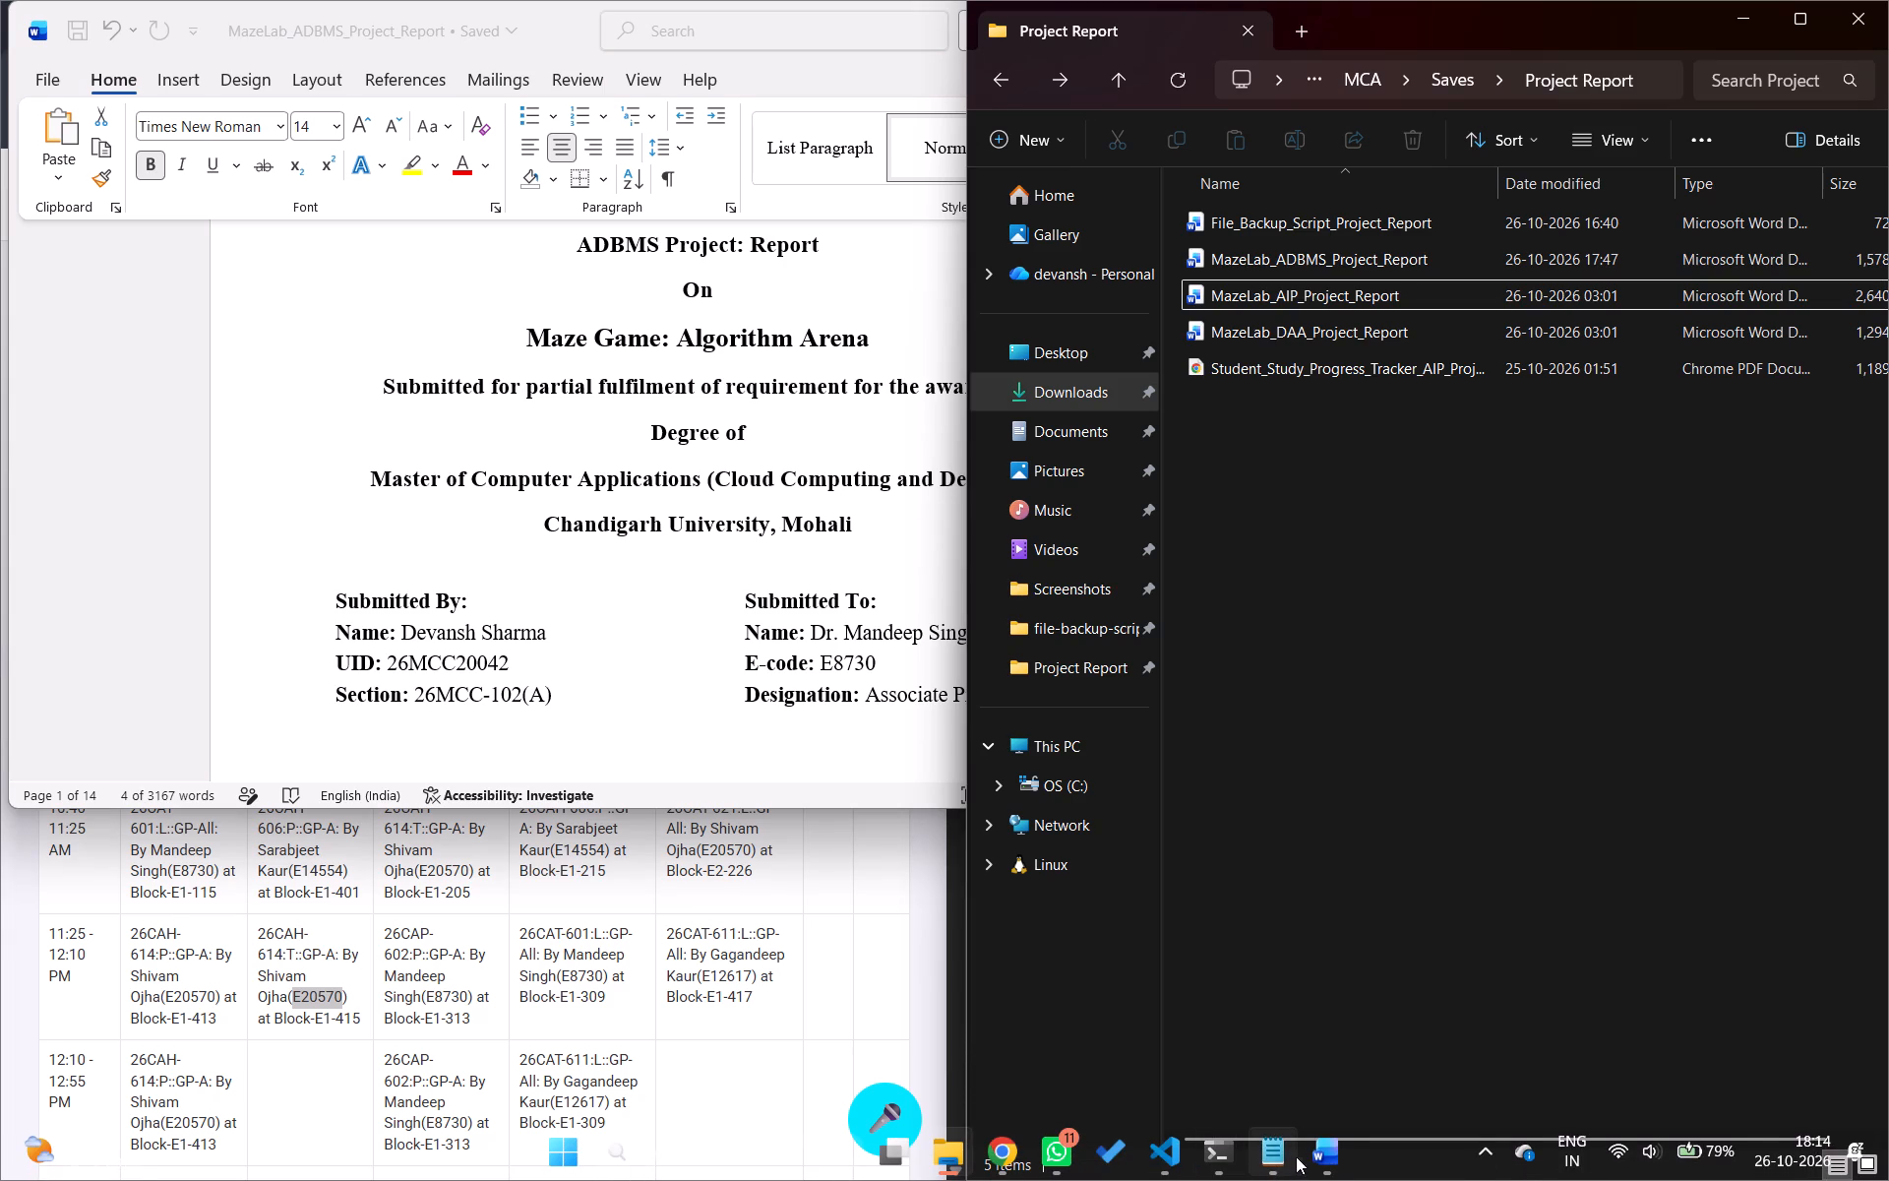
click(1534, 1035)
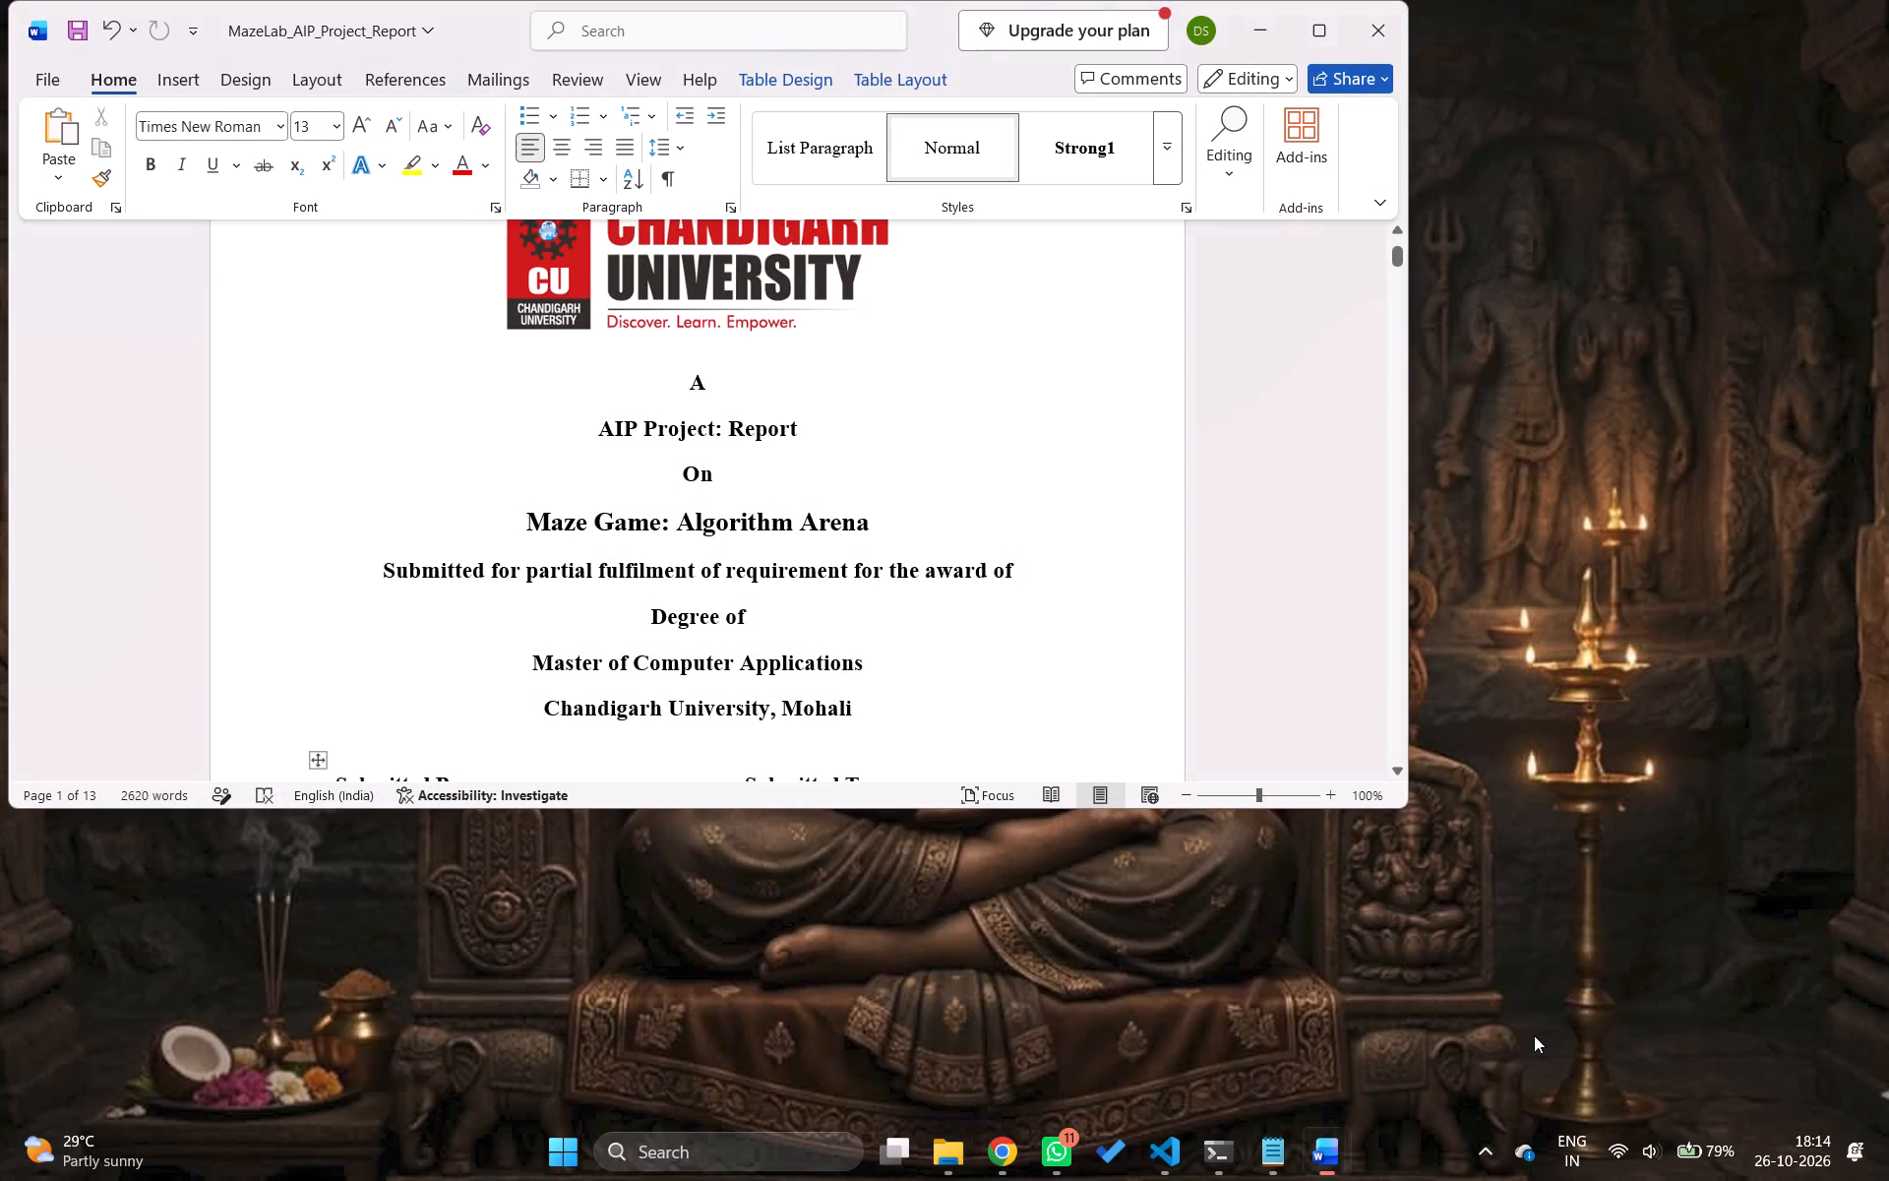
click(887, 674)
key(space)
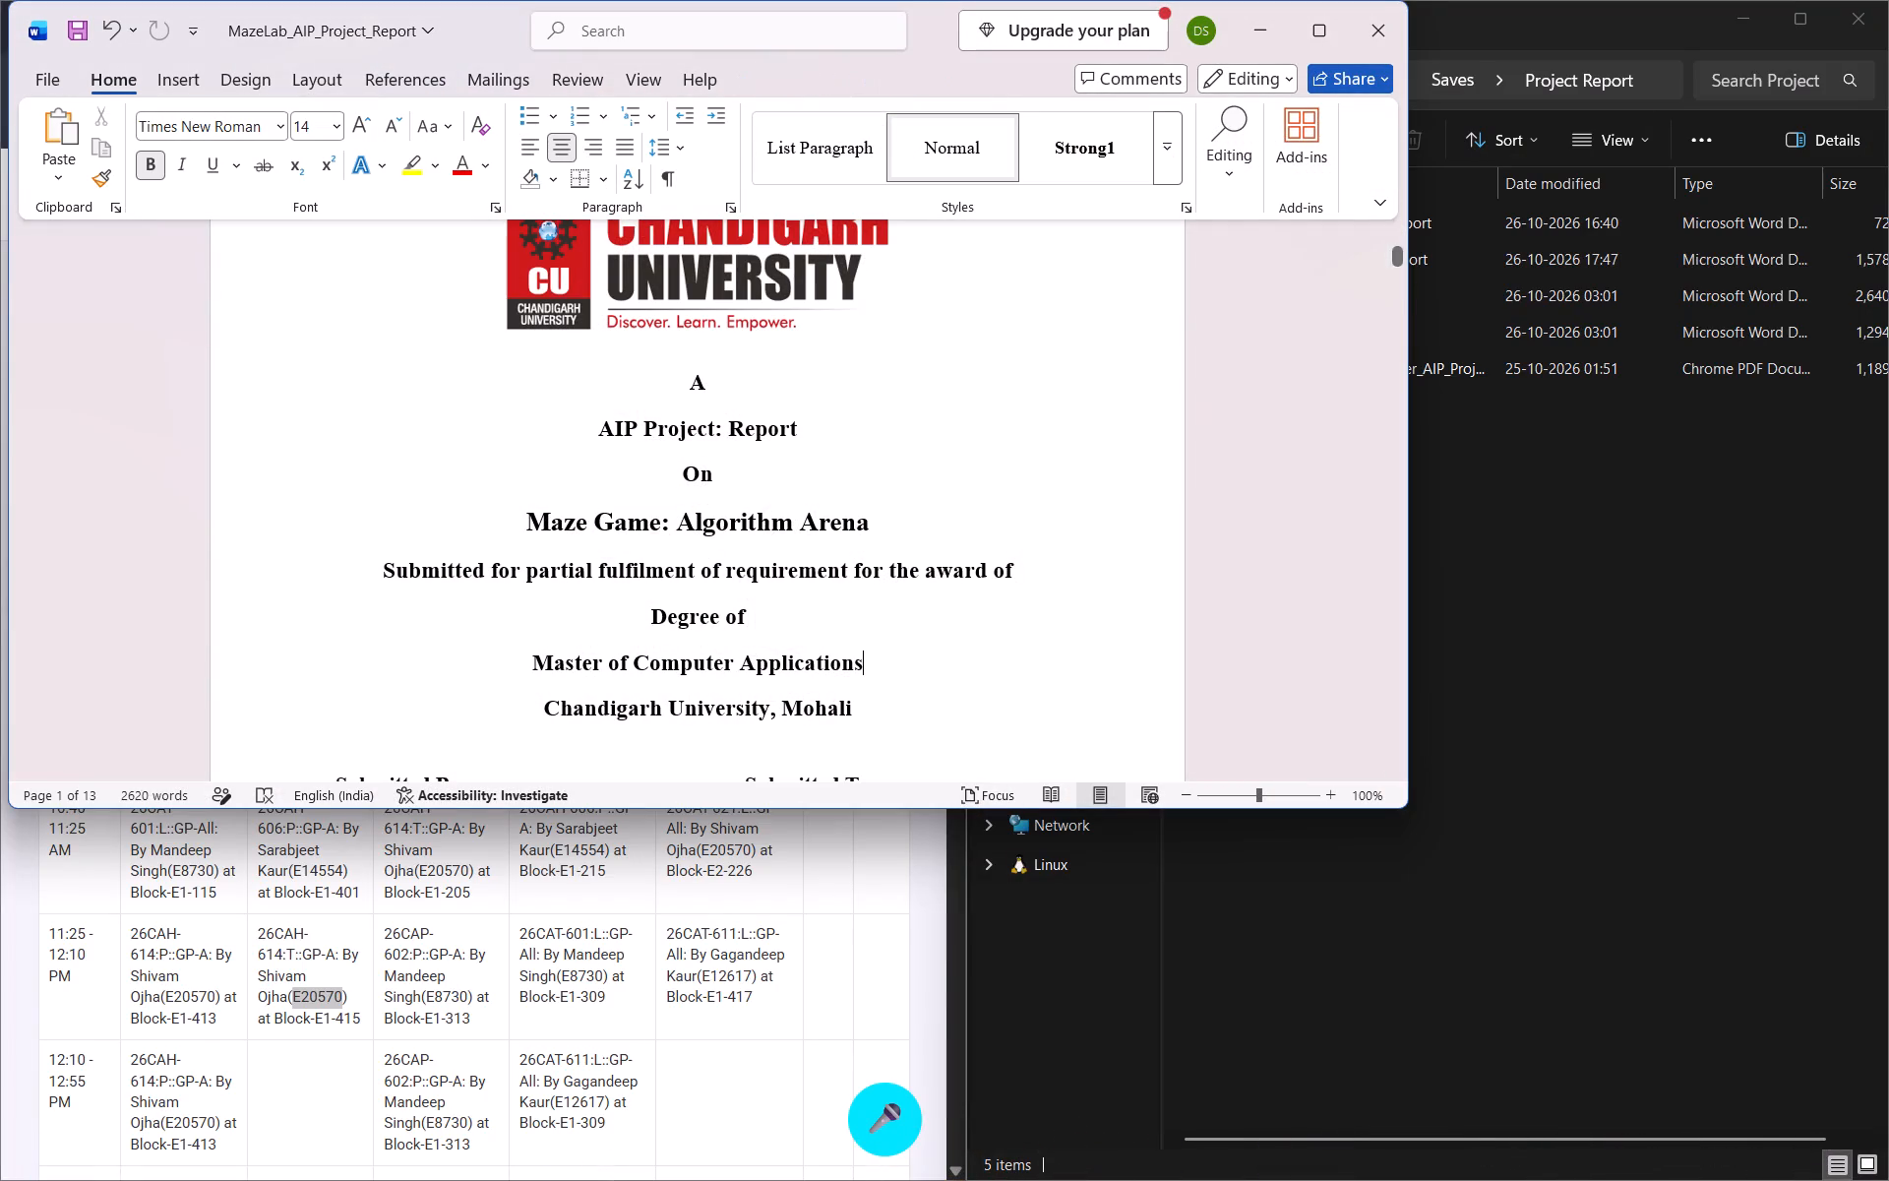
key(ctrl+v)
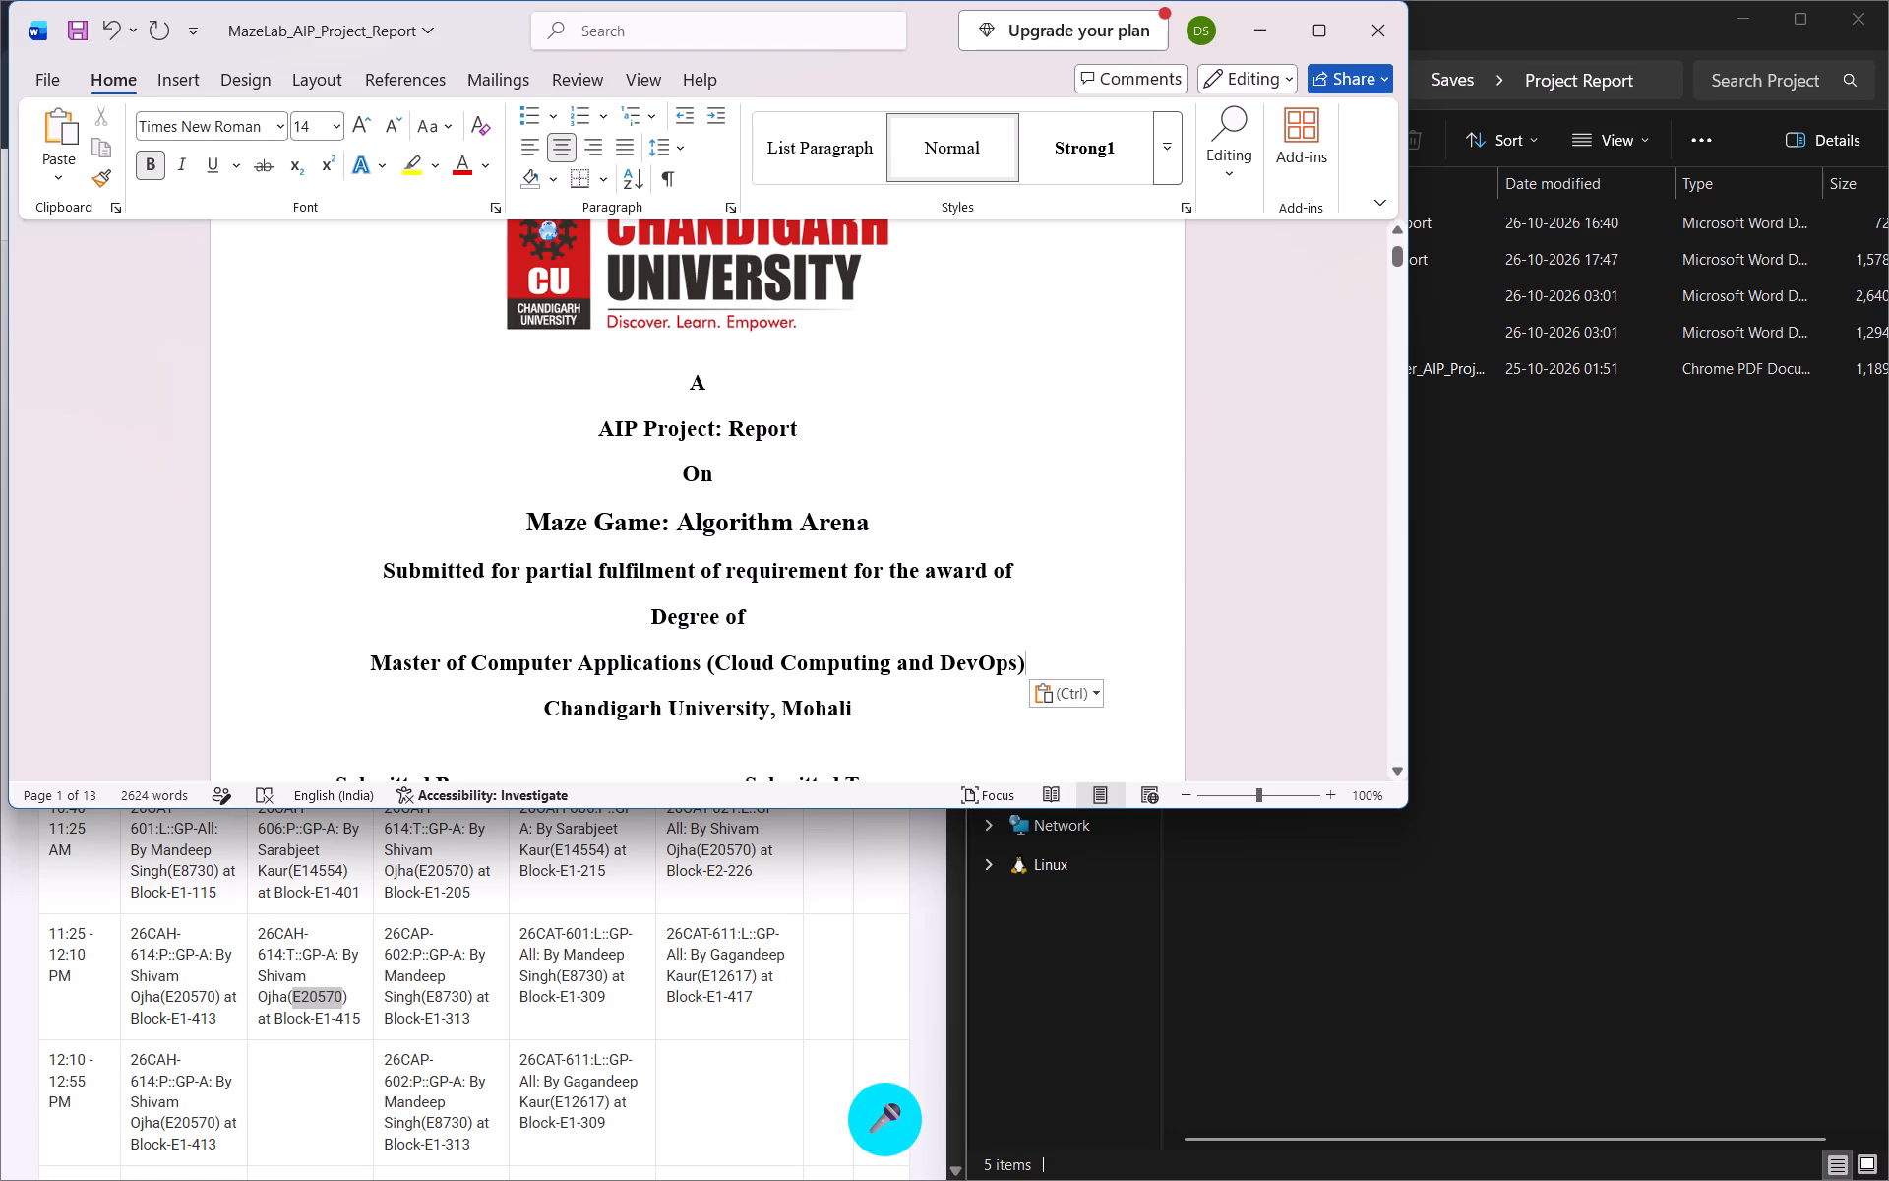
key(ctrl+s)
Review the AIP report's cover details, Bonafide Certificate signature lines and Declaration page, returning to the cover.
scroll(911, 640, down, 4)
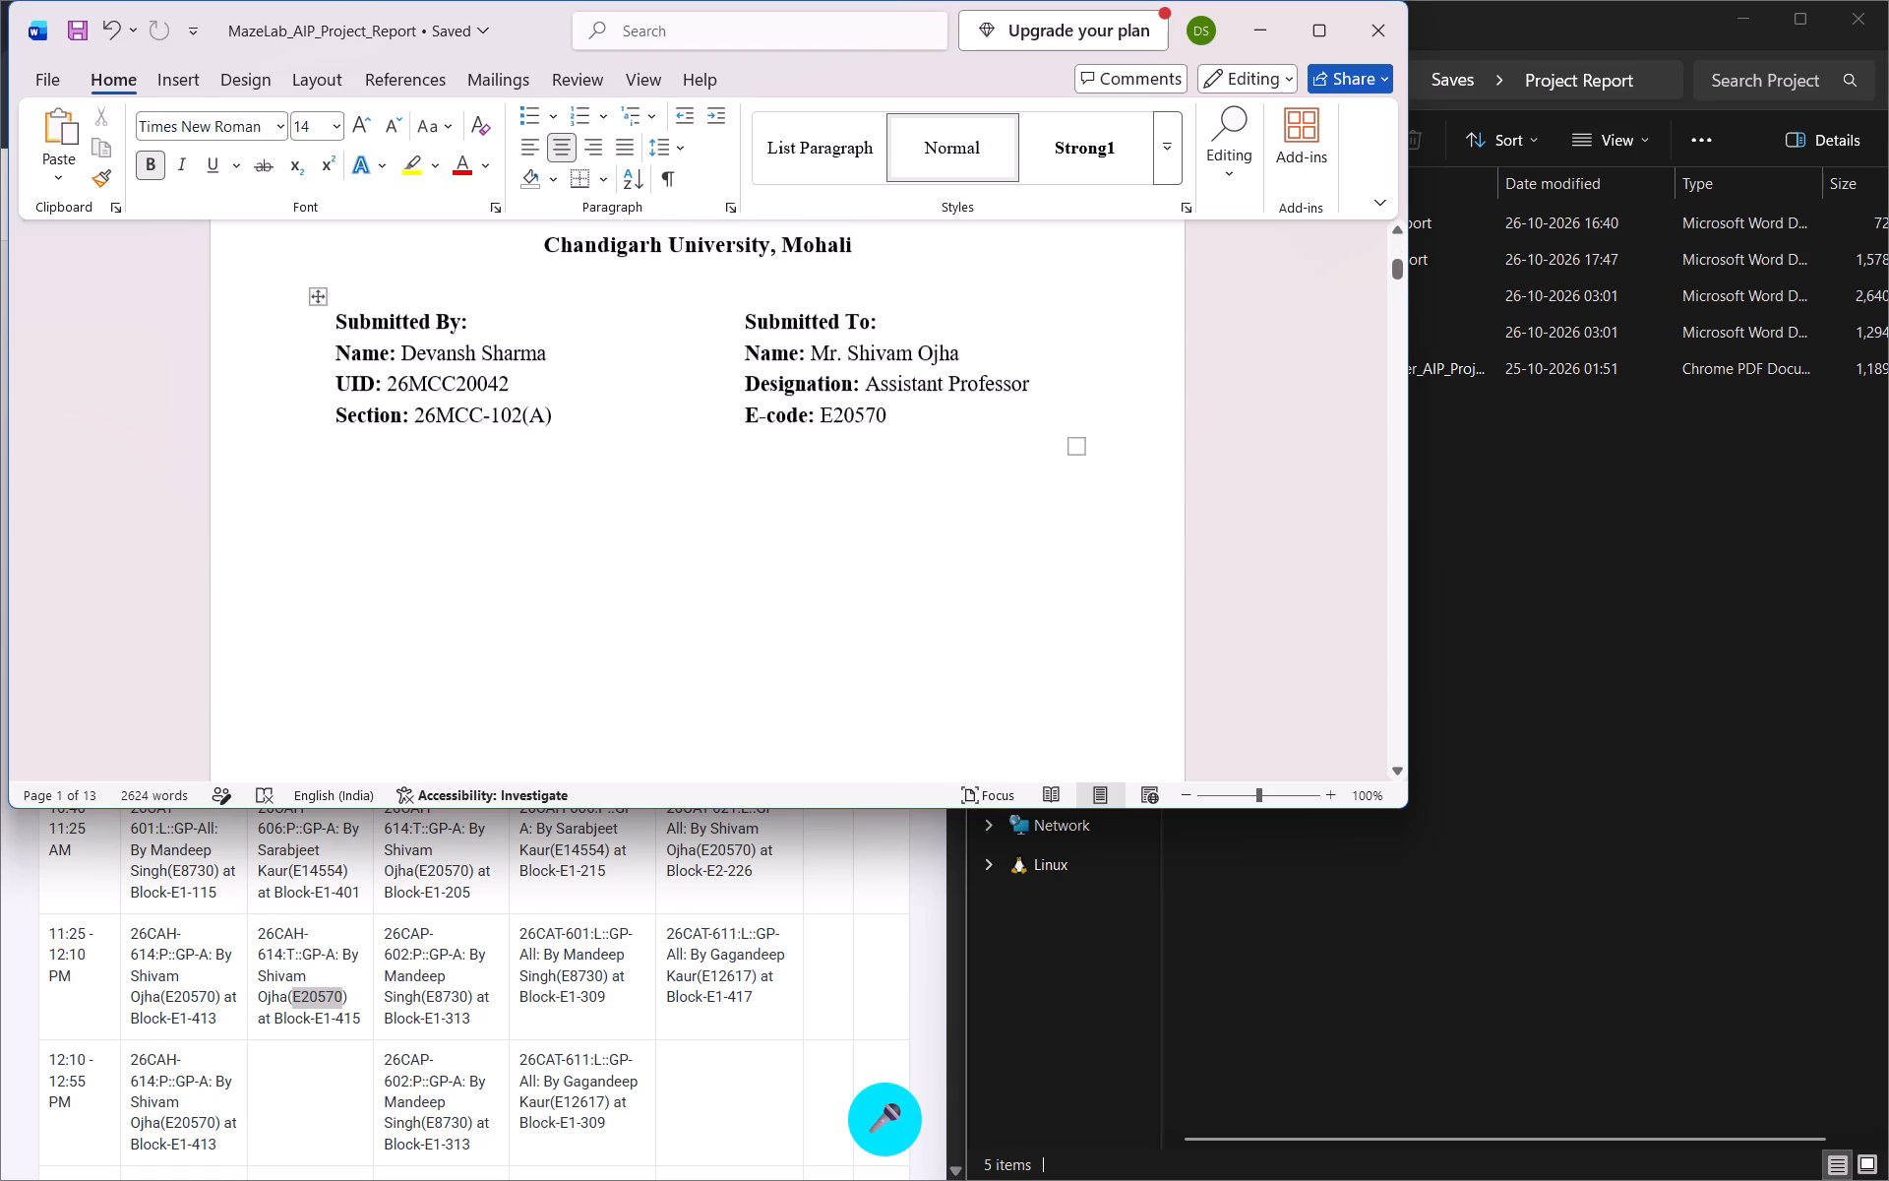
scroll(911, 640, down, 4)
scroll(911, 640, up, 1)
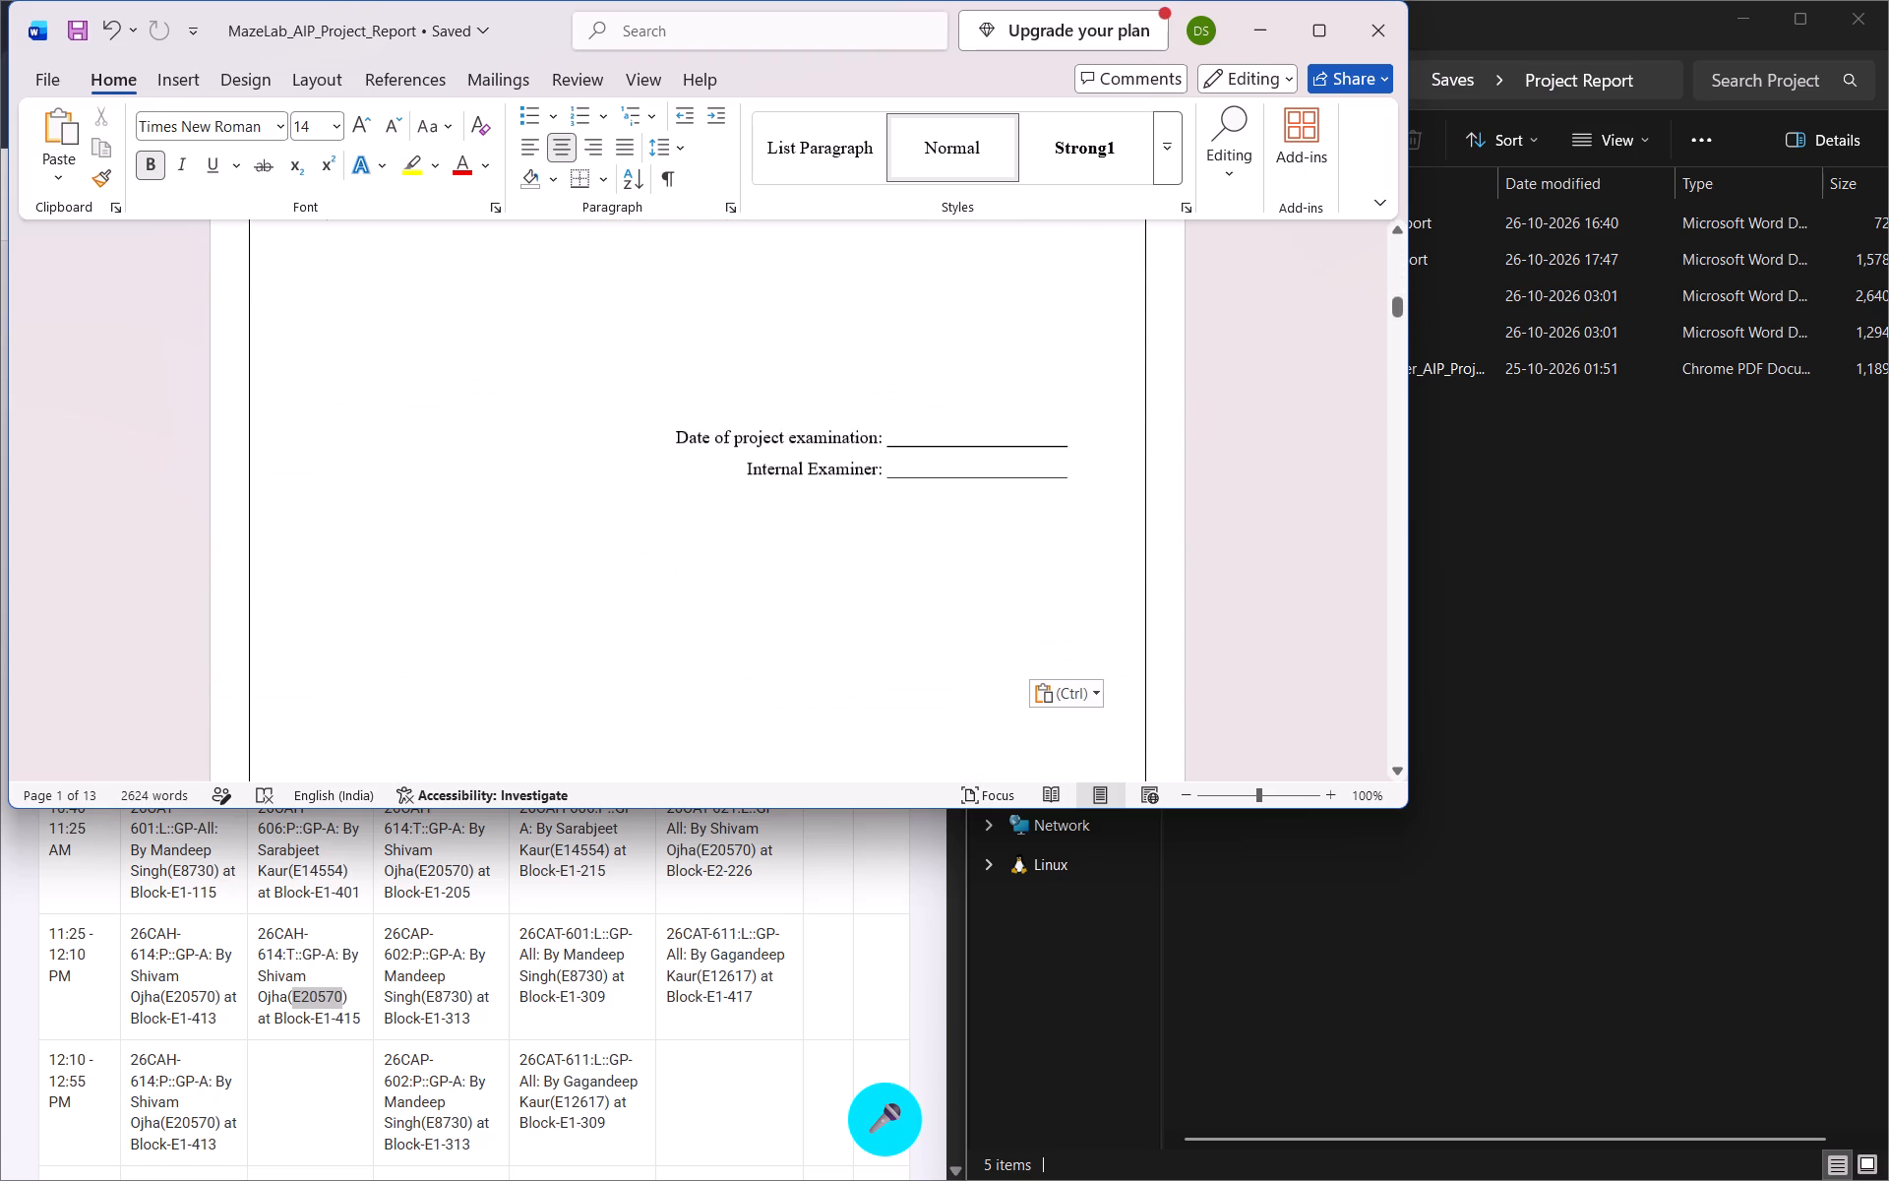
scroll(911, 640, up, 1)
scroll(911, 640, down, 4)
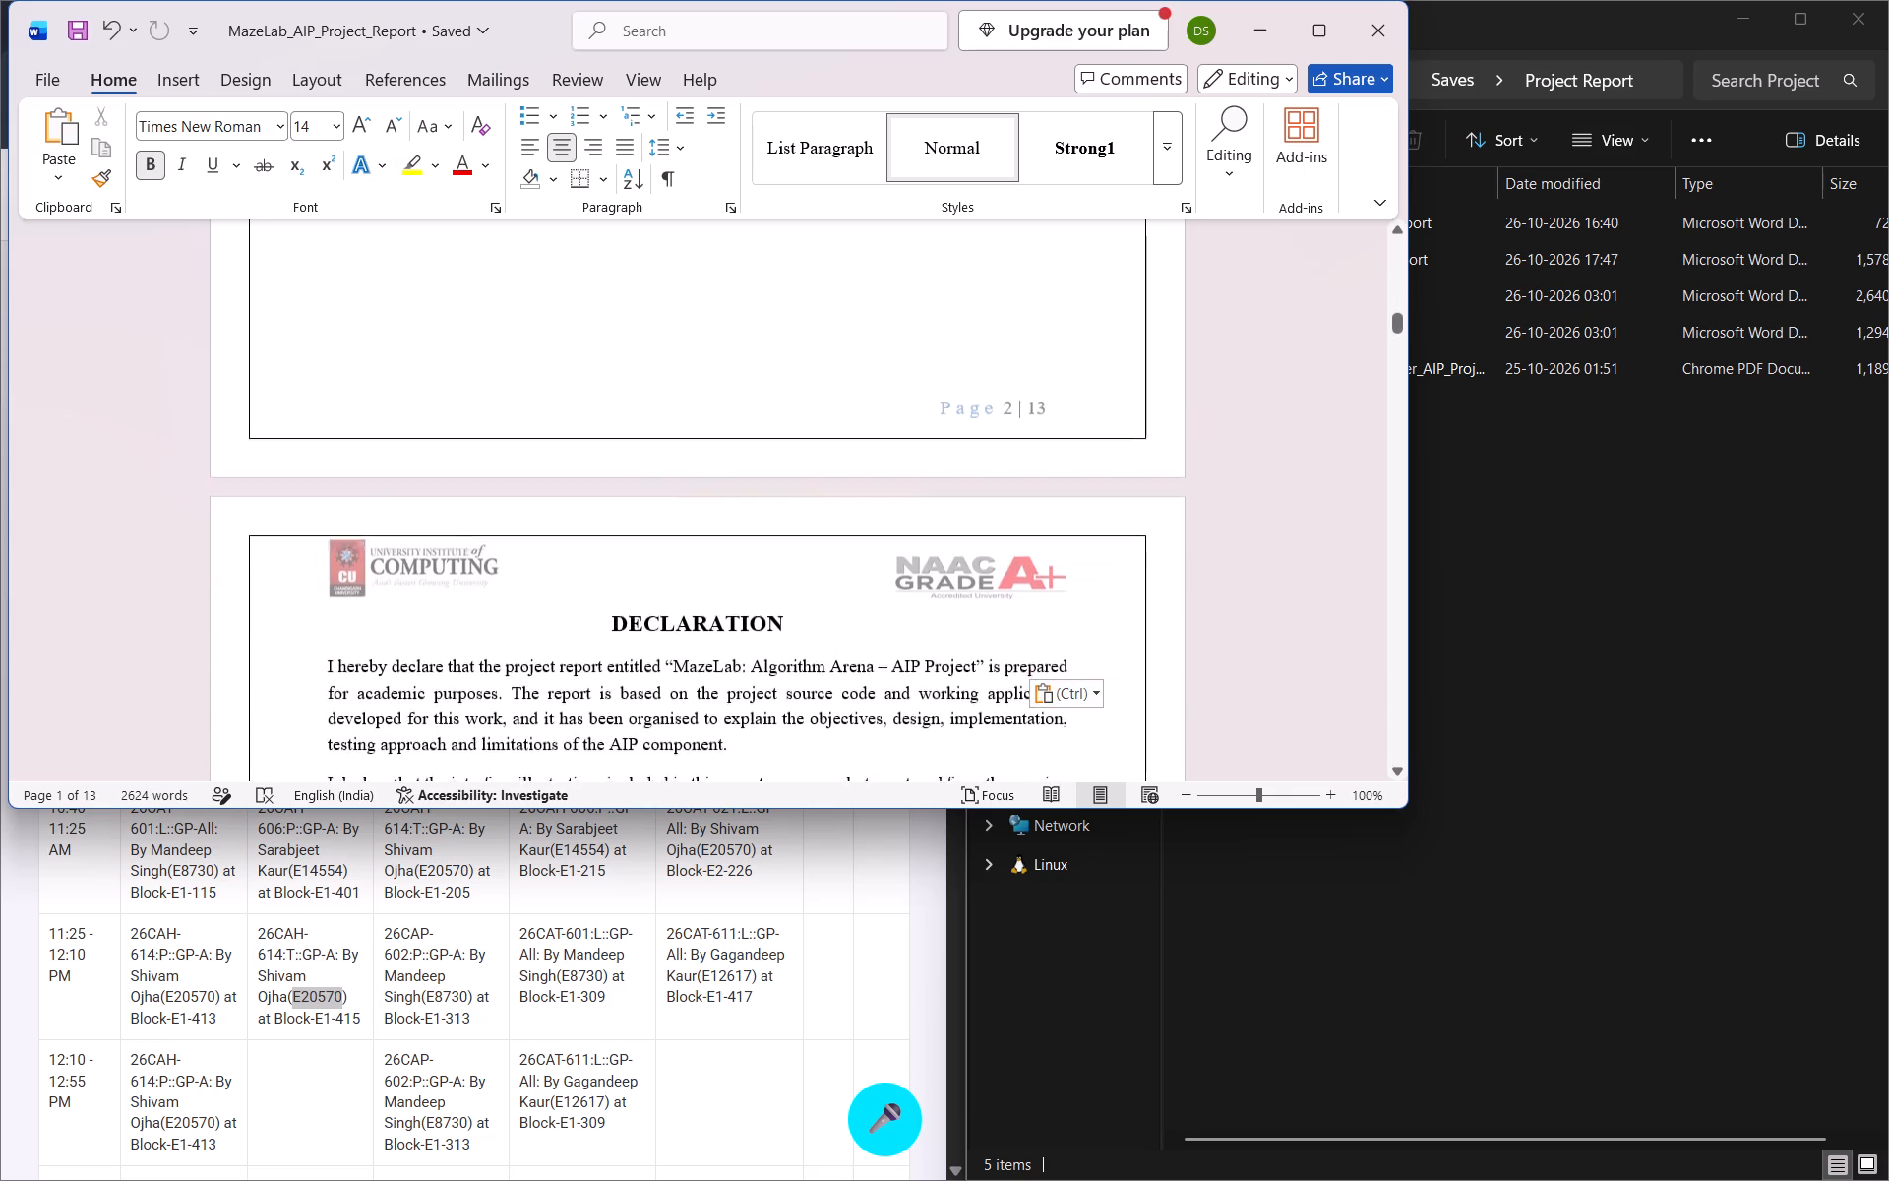
scroll(911, 640, down, 2)
scroll(911, 640, up, 1)
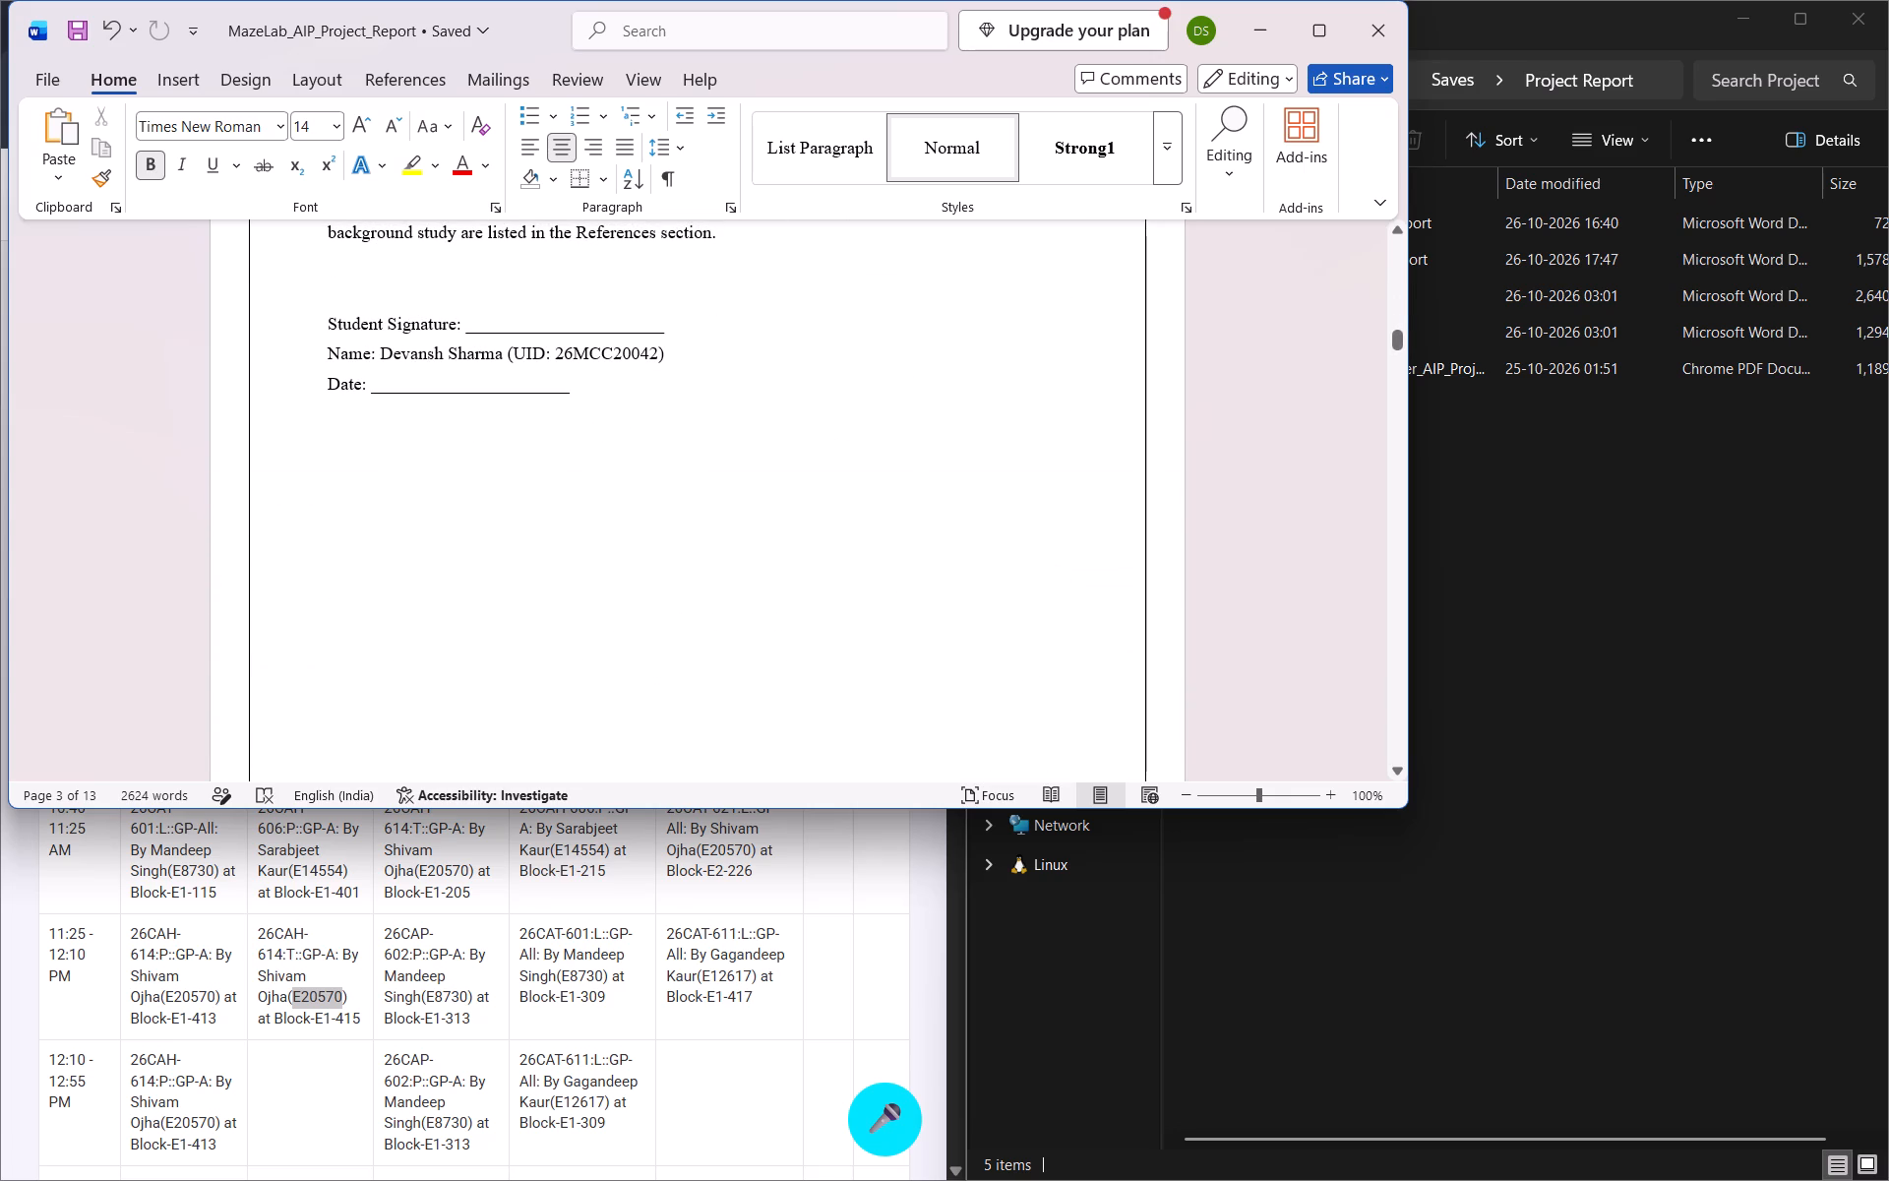
scroll(858, 619, up, 7)
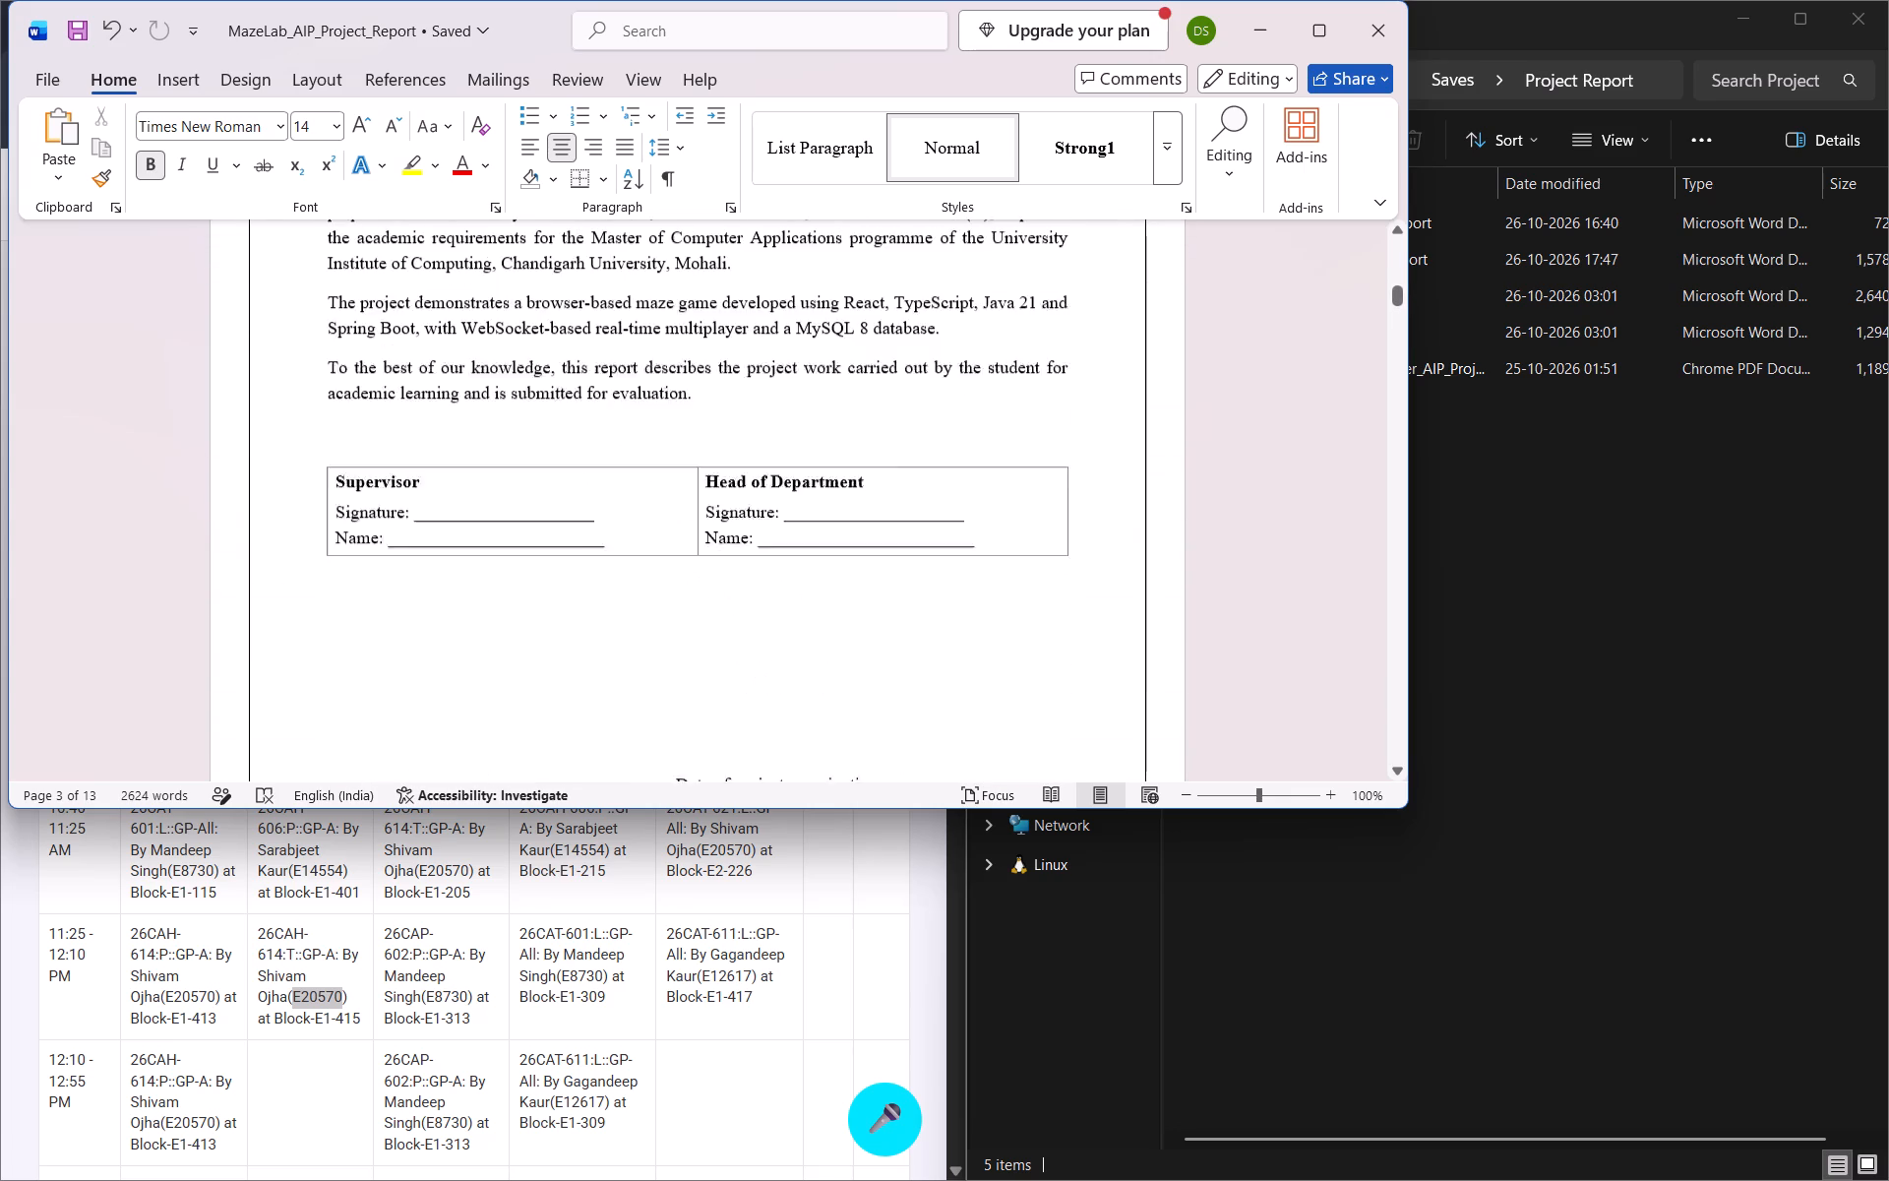
scroll(858, 619, up, 6)
scroll(858, 619, down, 11)
scroll(858, 619, up, 5)
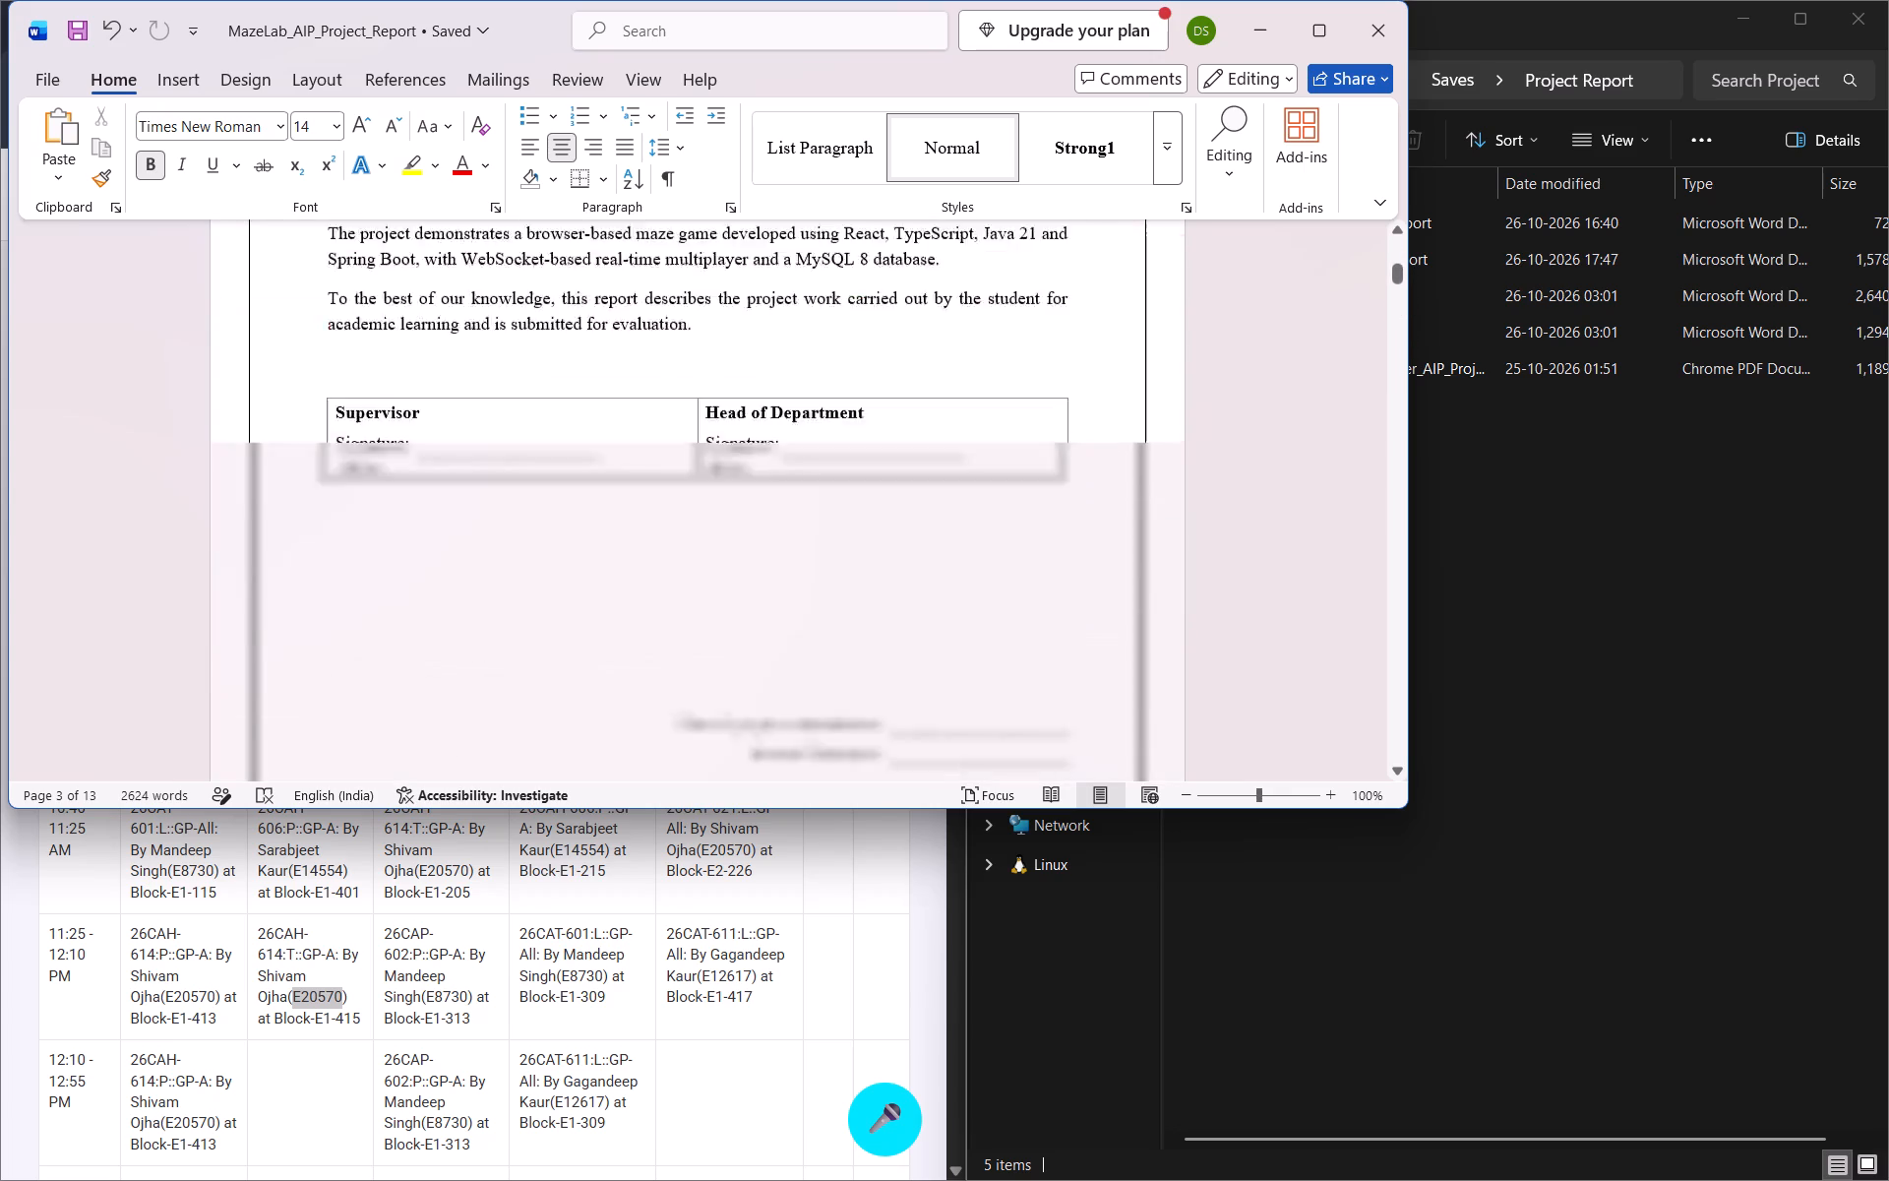
scroll(858, 619, up, 5)
scroll(858, 619, down, 3)
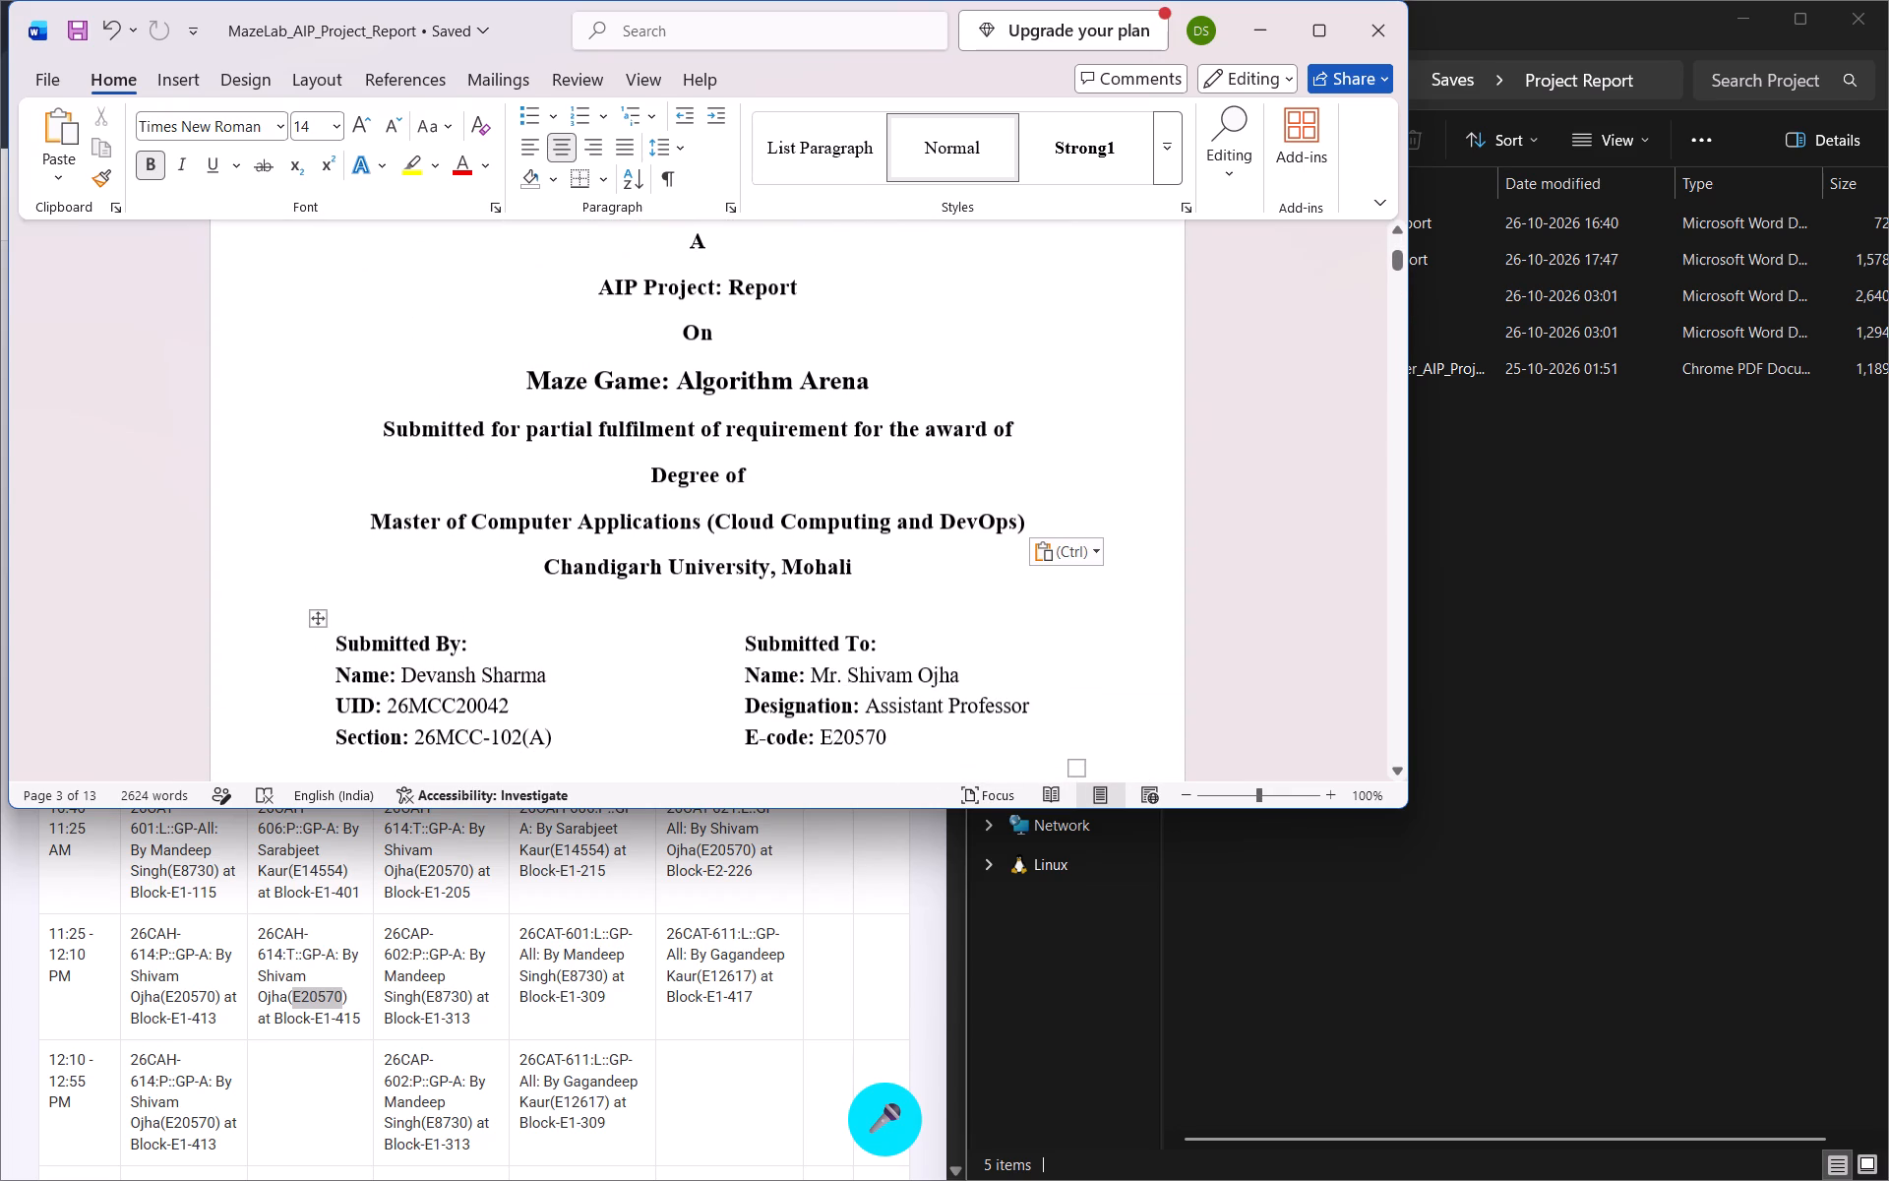
scroll(858, 619, down, 1)
scroll(858, 619, up, 1)
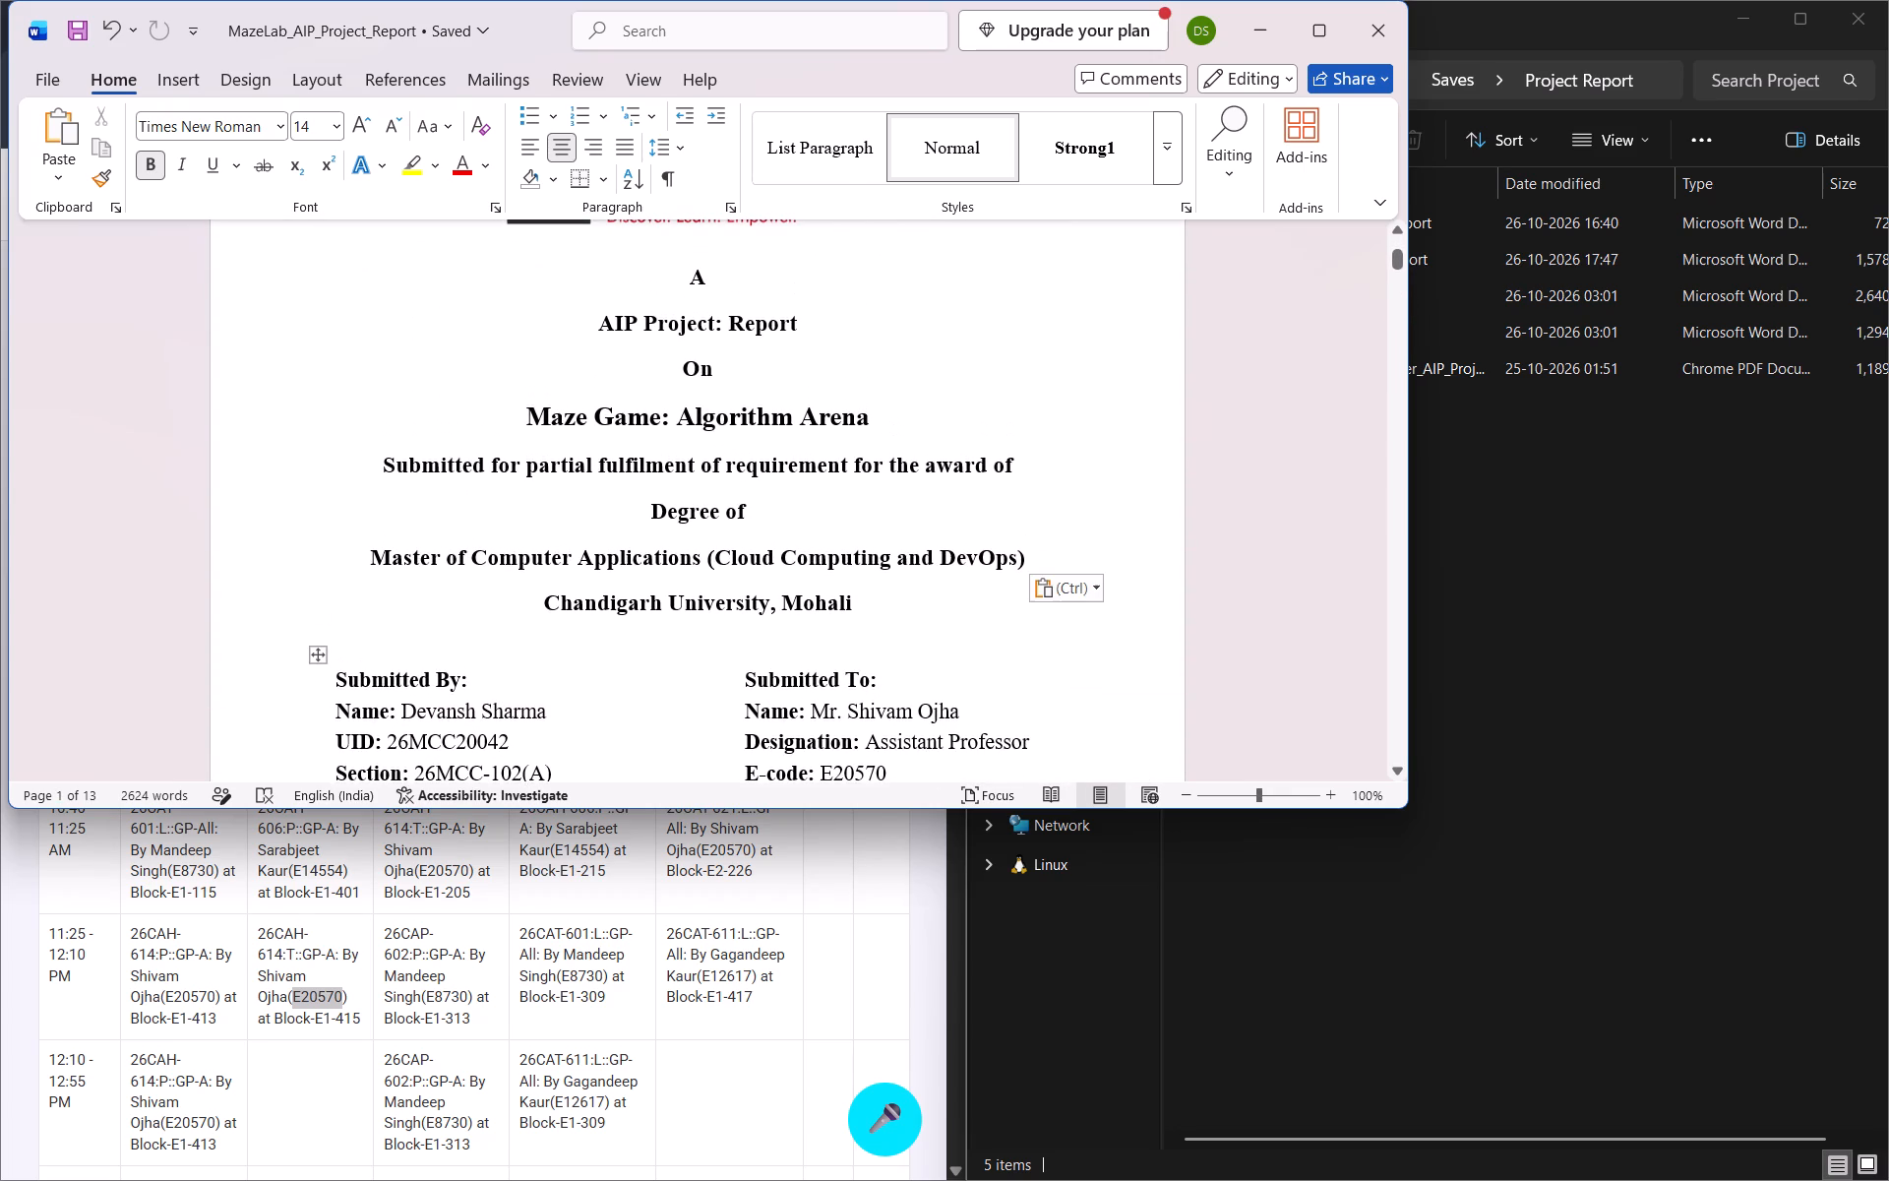
scroll(858, 619, up, 2)
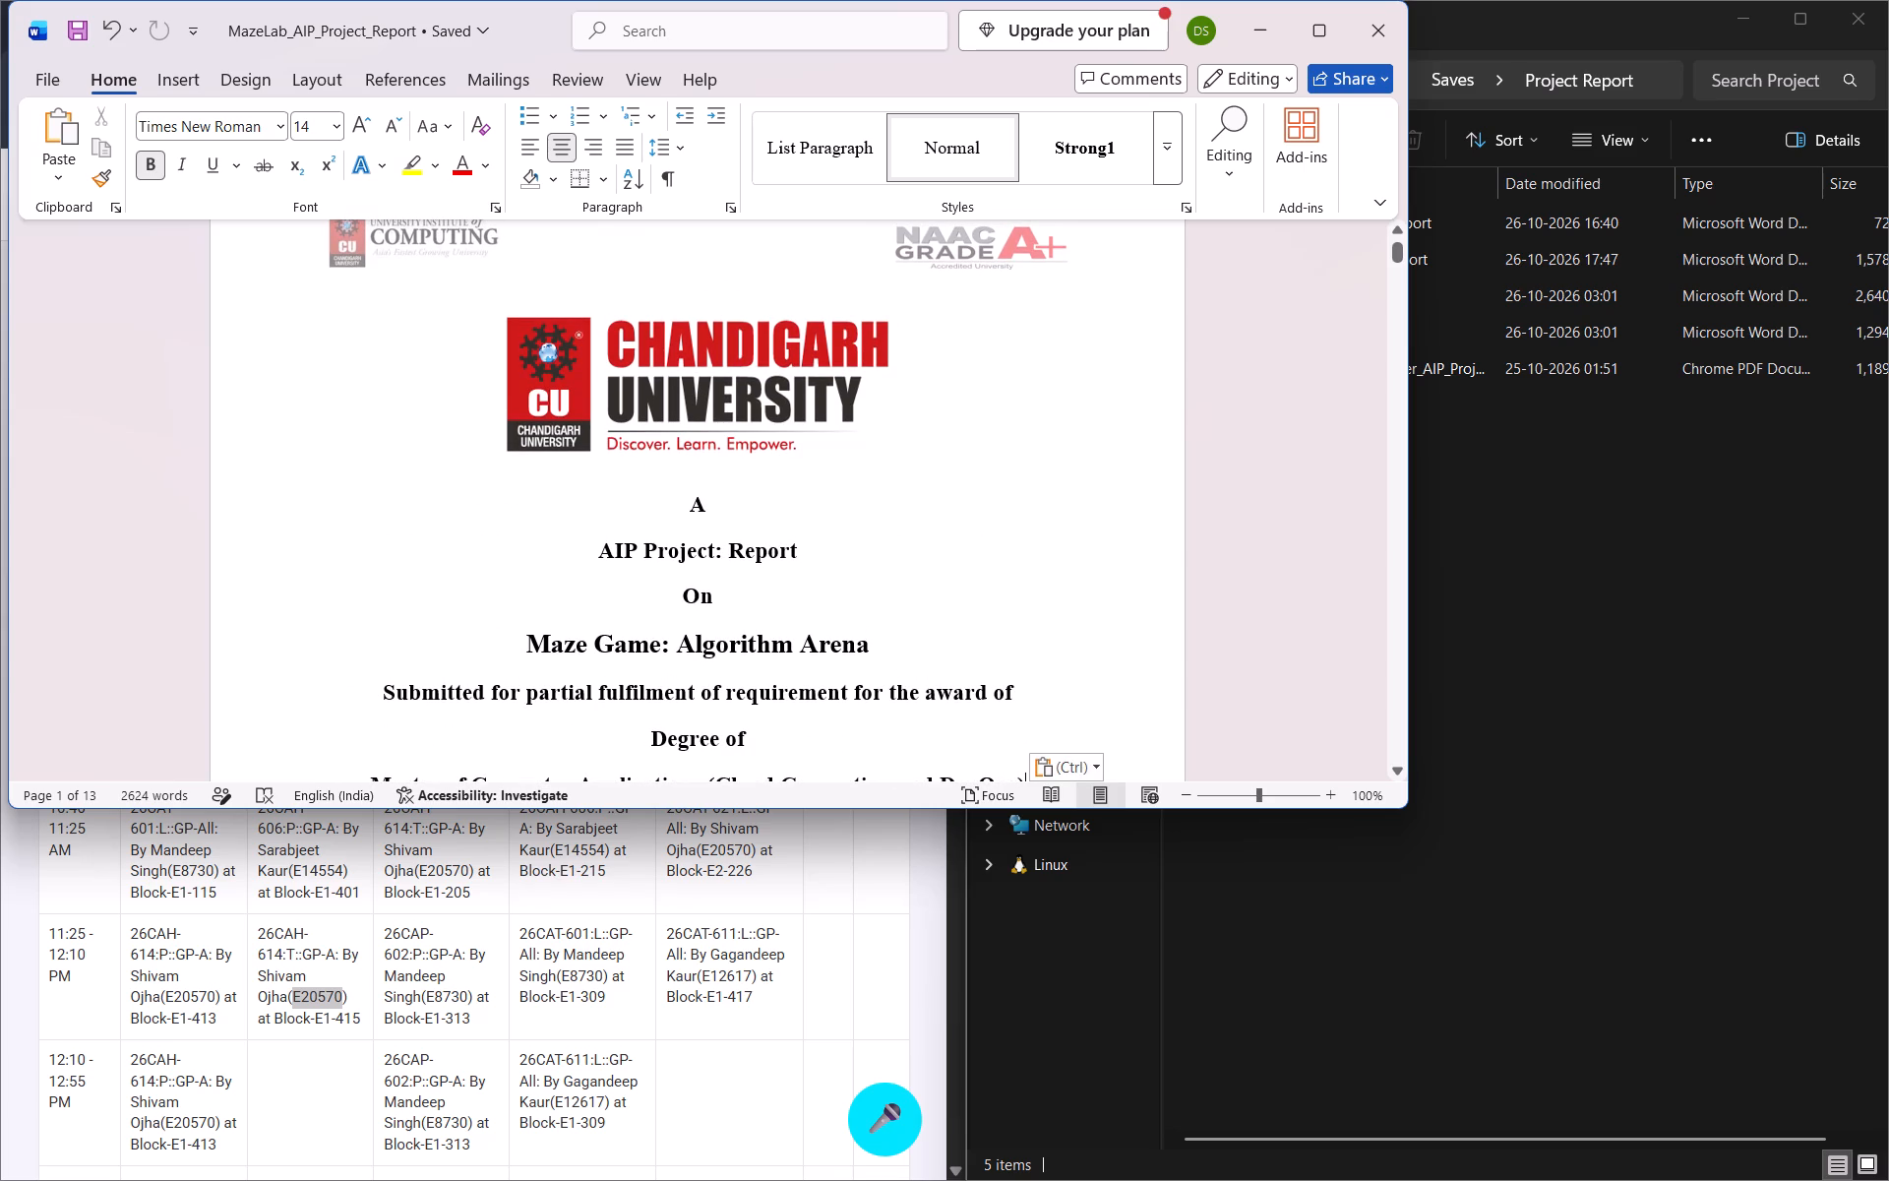
scroll(858, 619, down, 1)
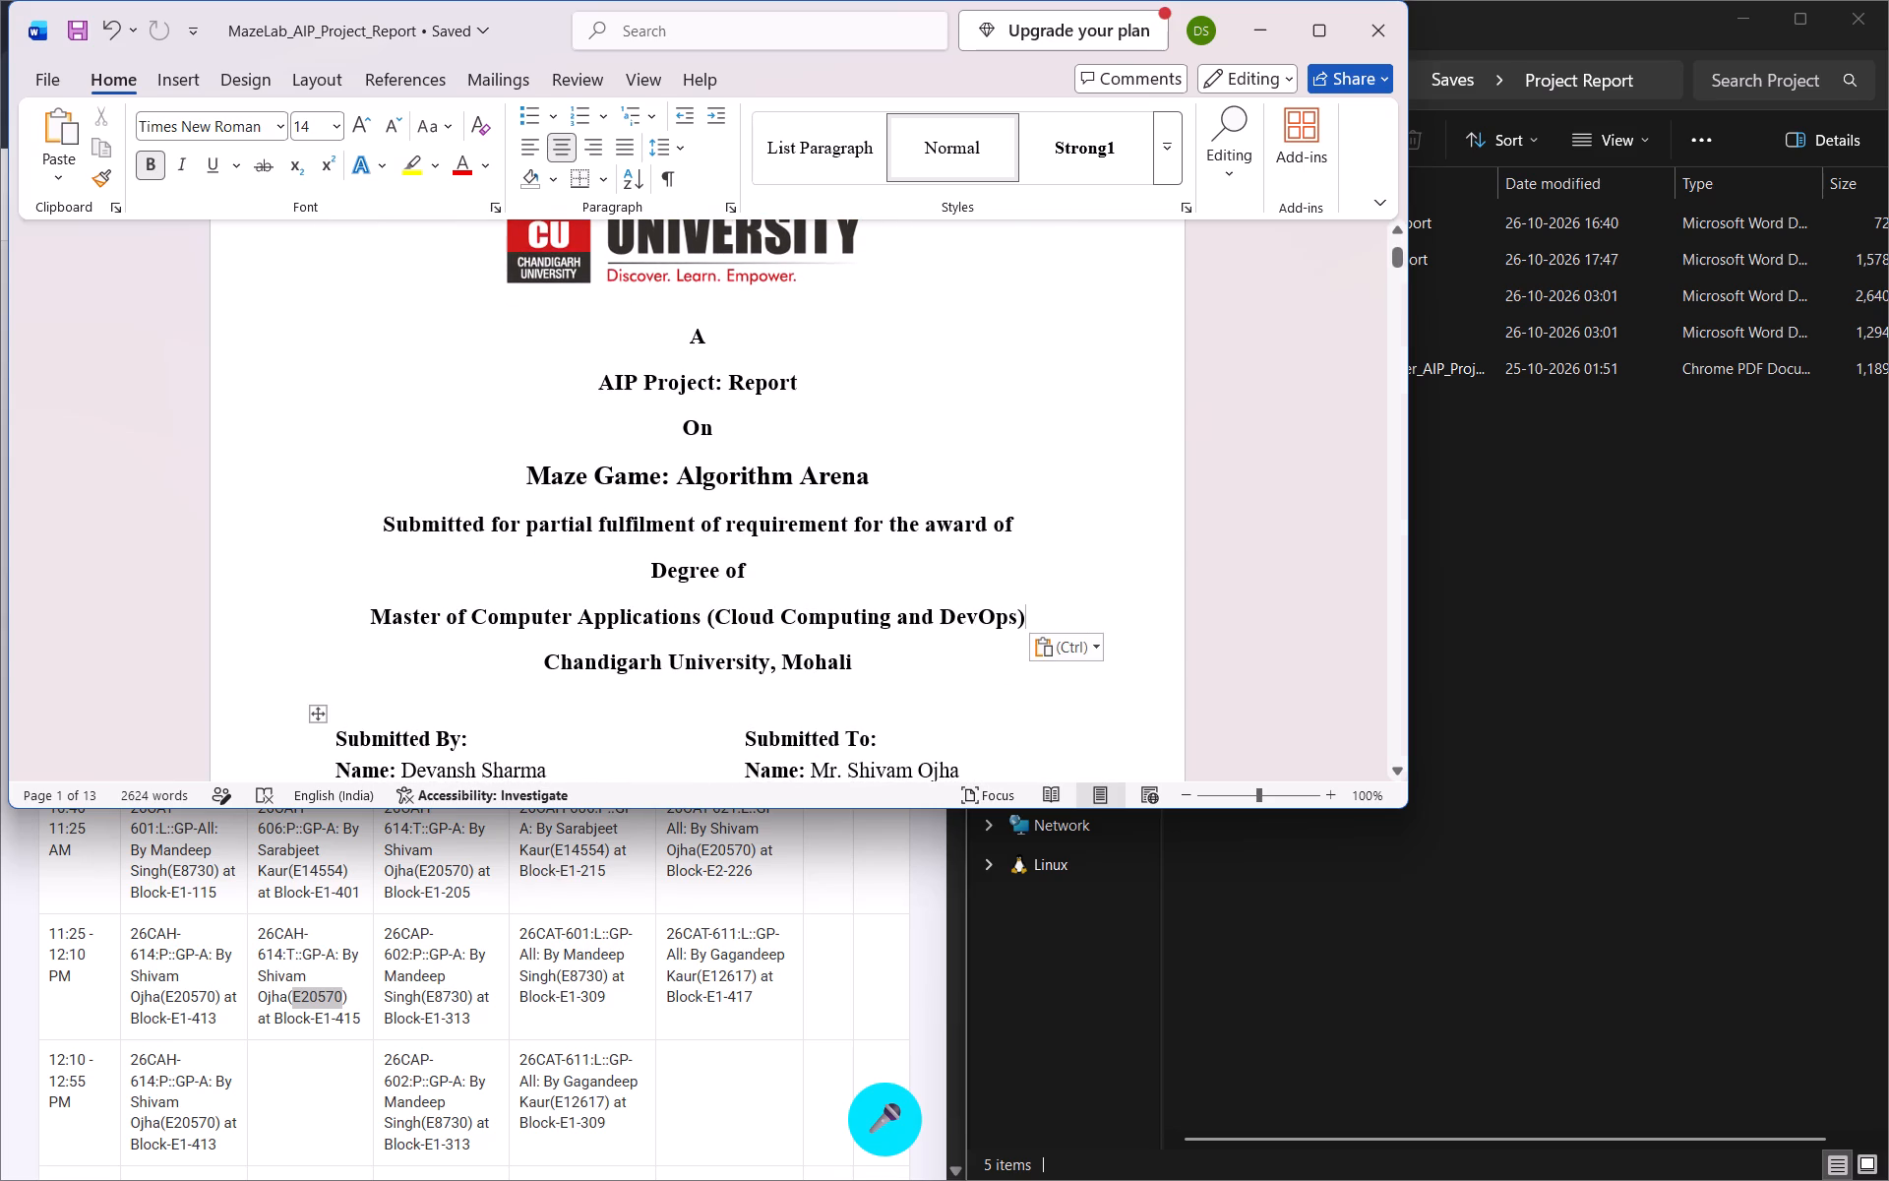
scroll(858, 619, up, 1)
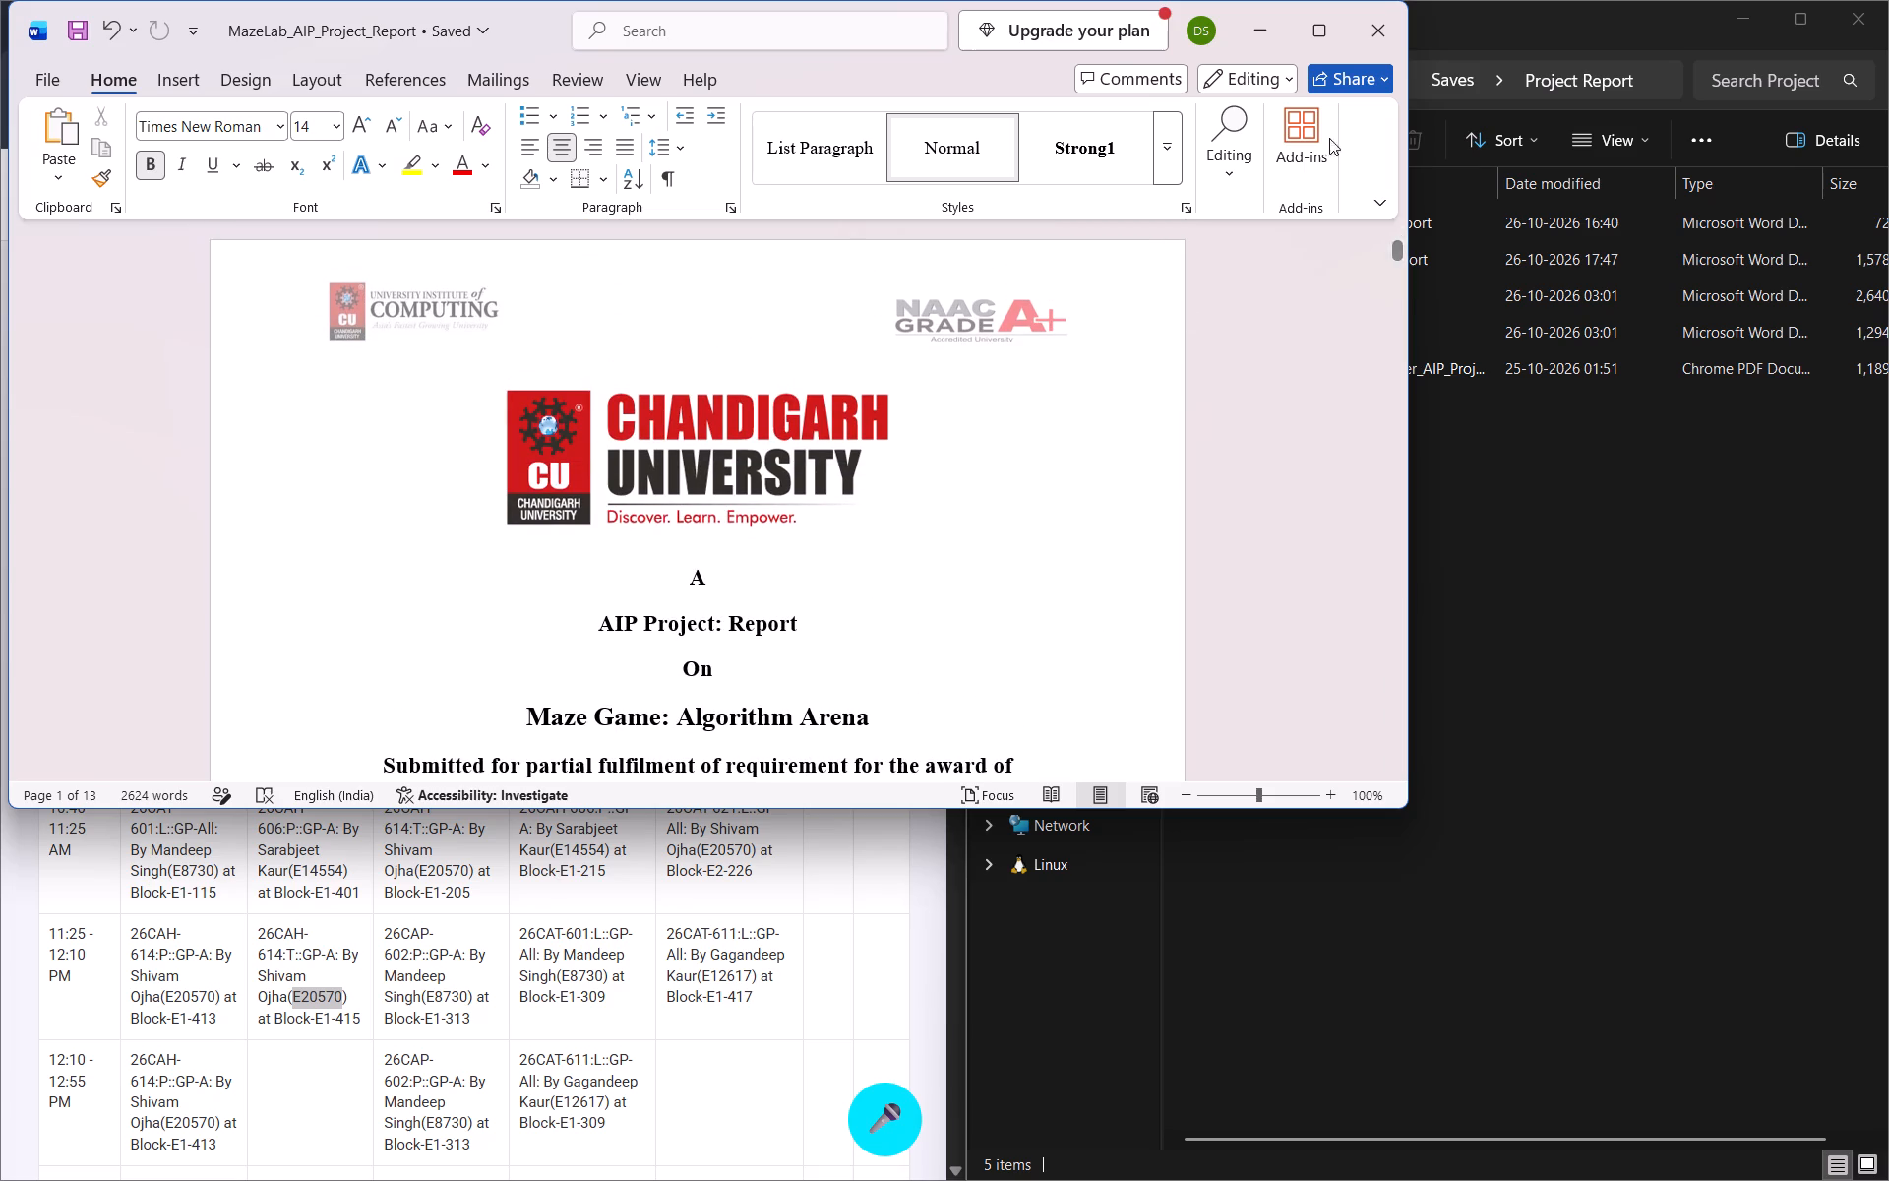
Review the rest of the AIP report through its References page and close the document.
scroll(1124, 482, down, 11)
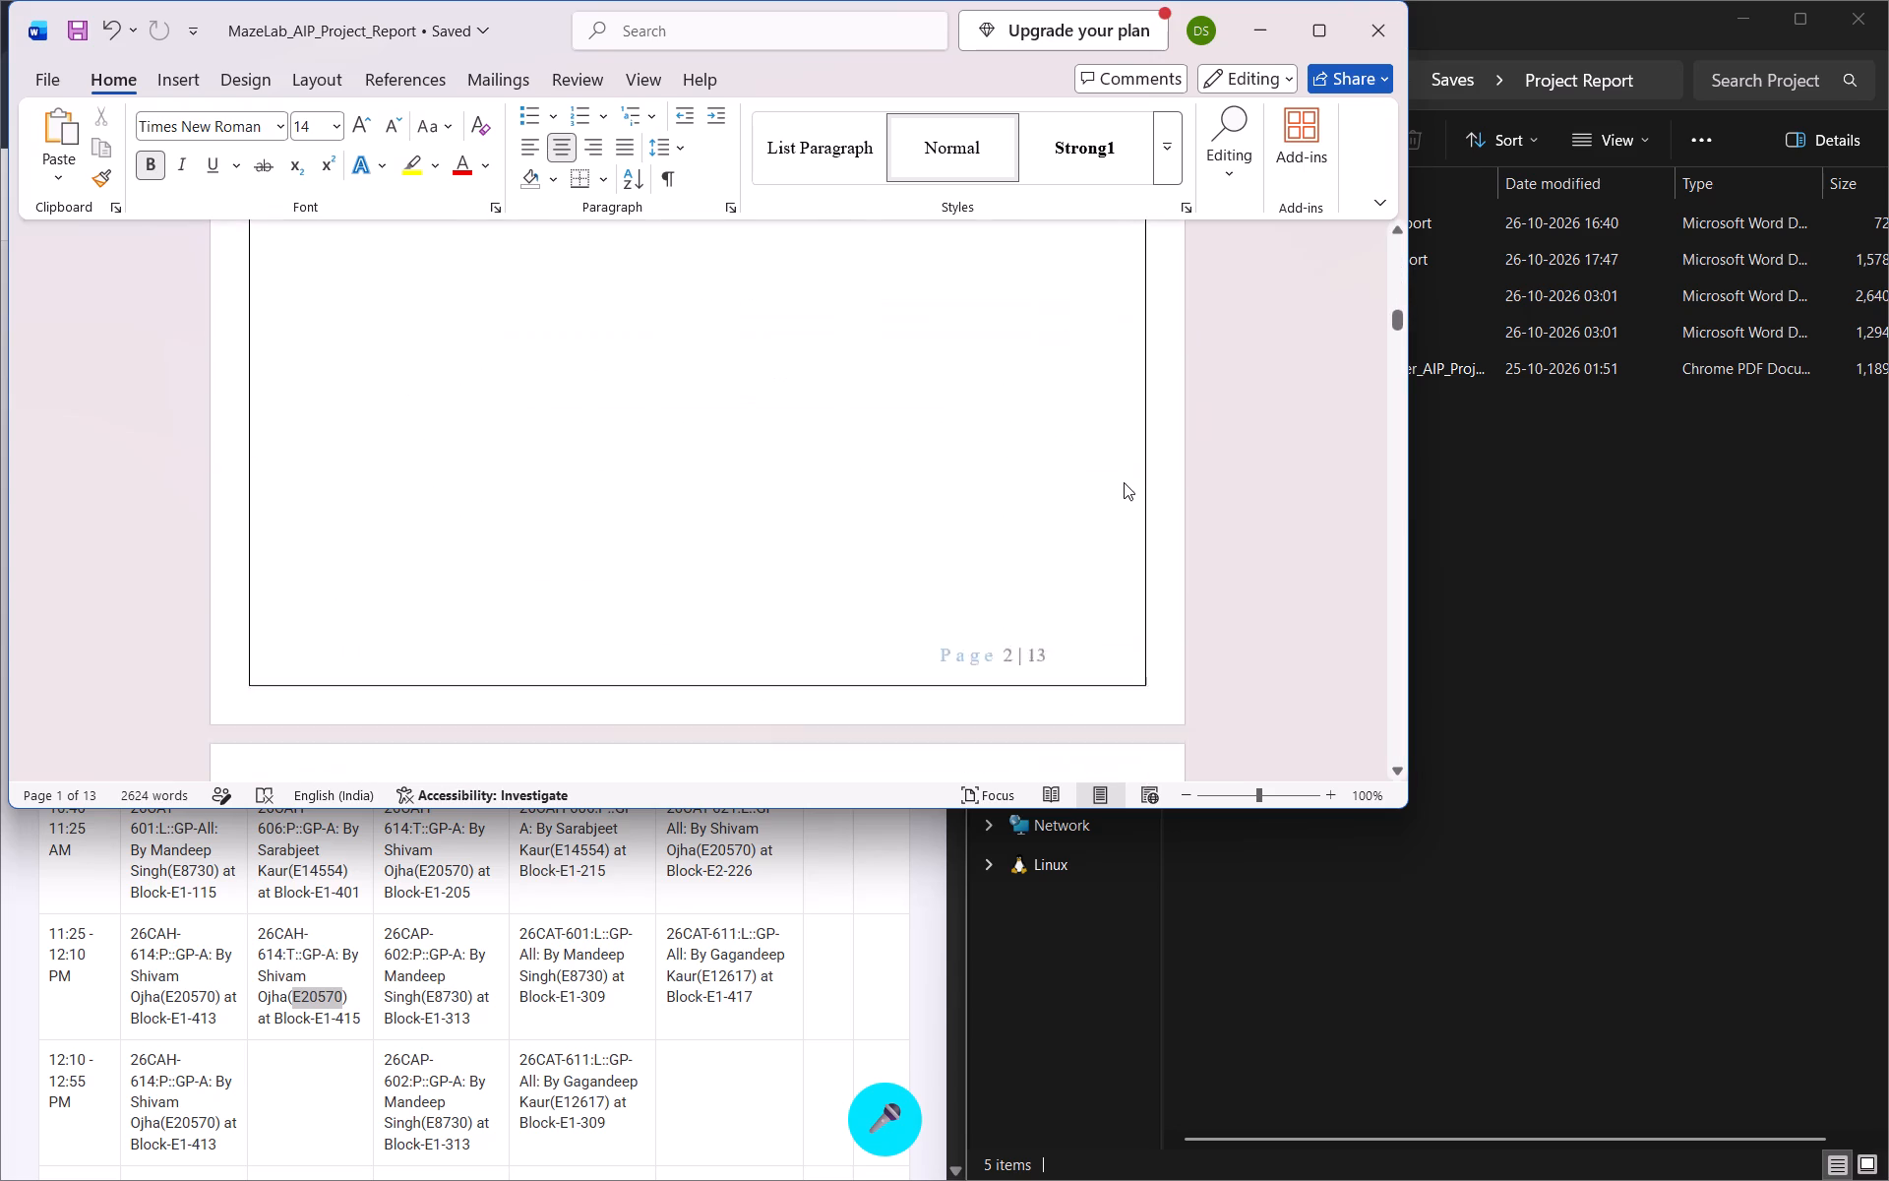
scroll(1124, 482, down, 10)
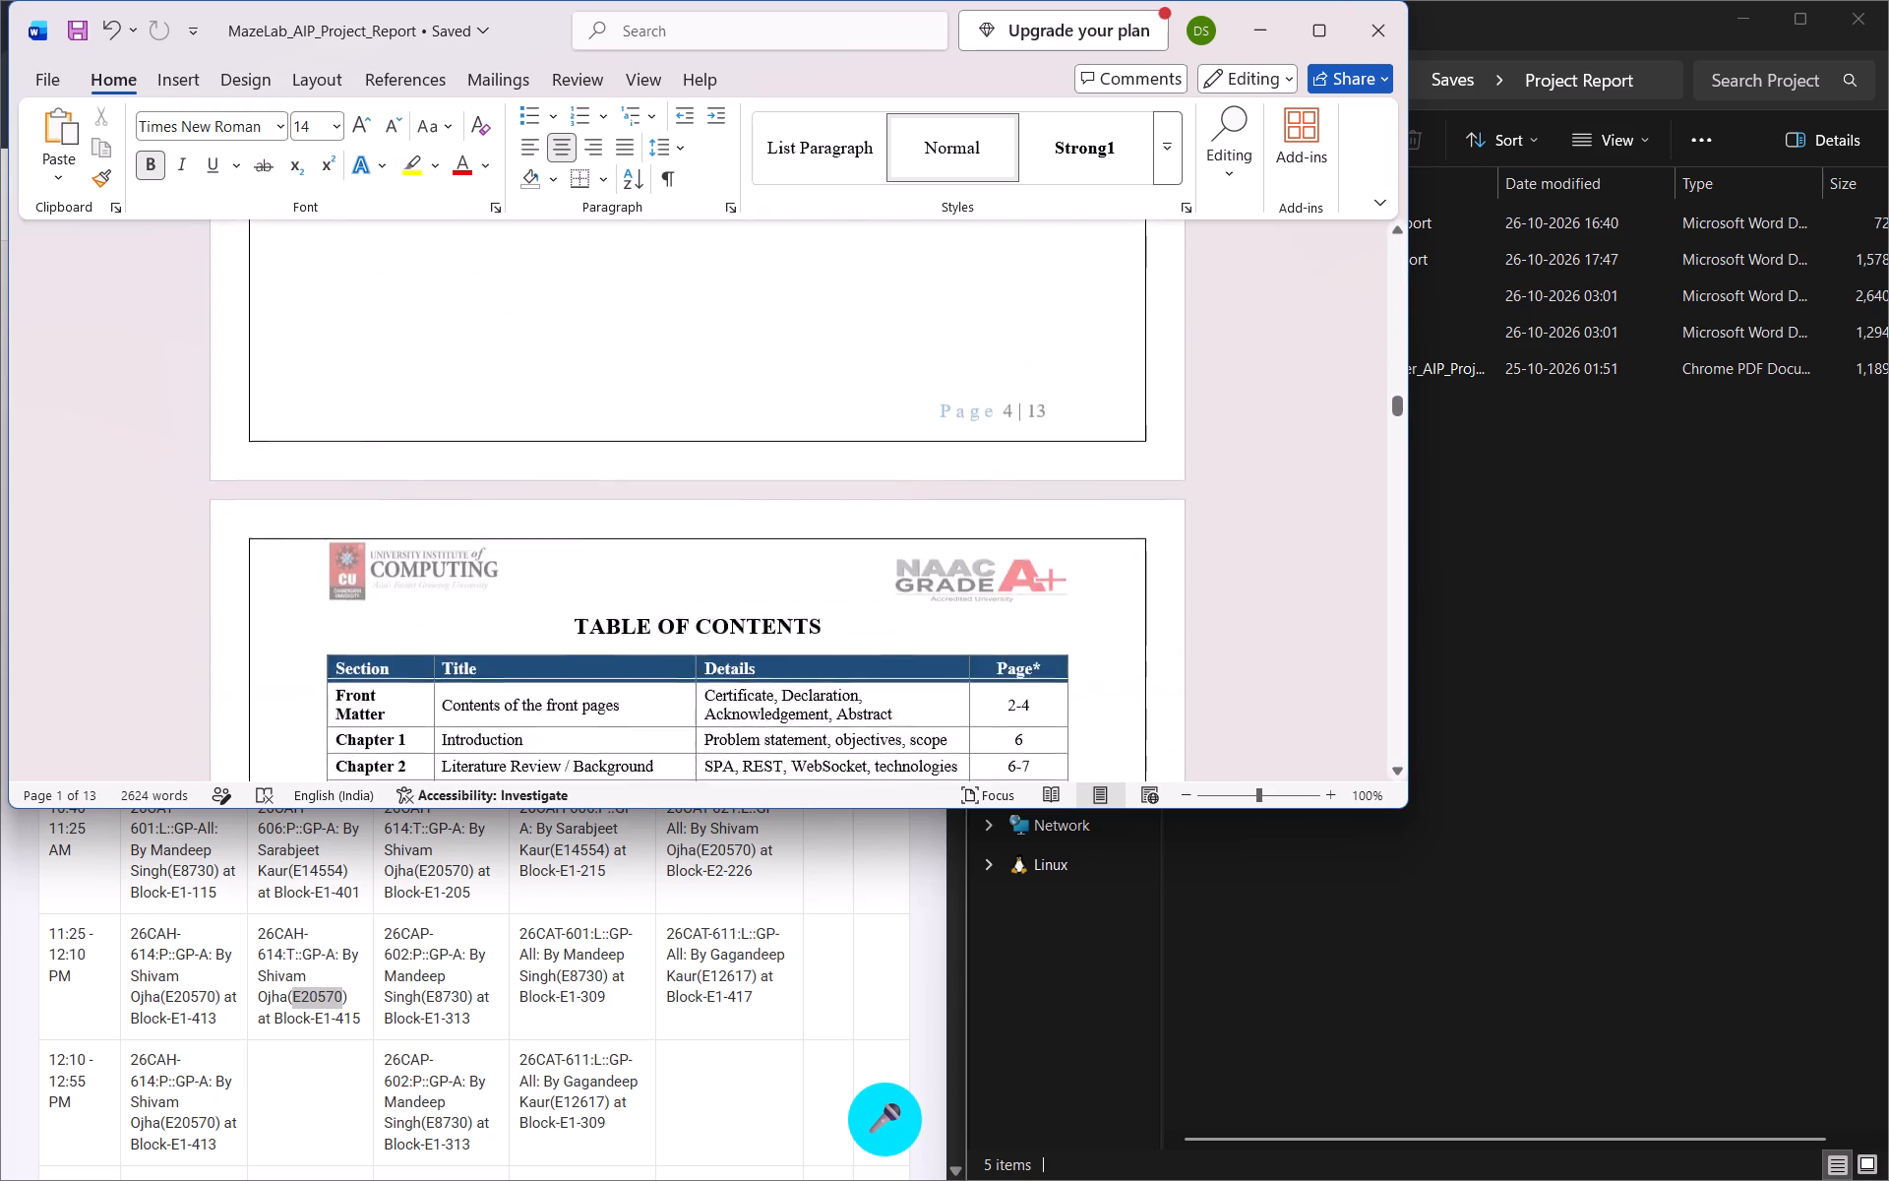
scroll(1124, 482, down, 12)
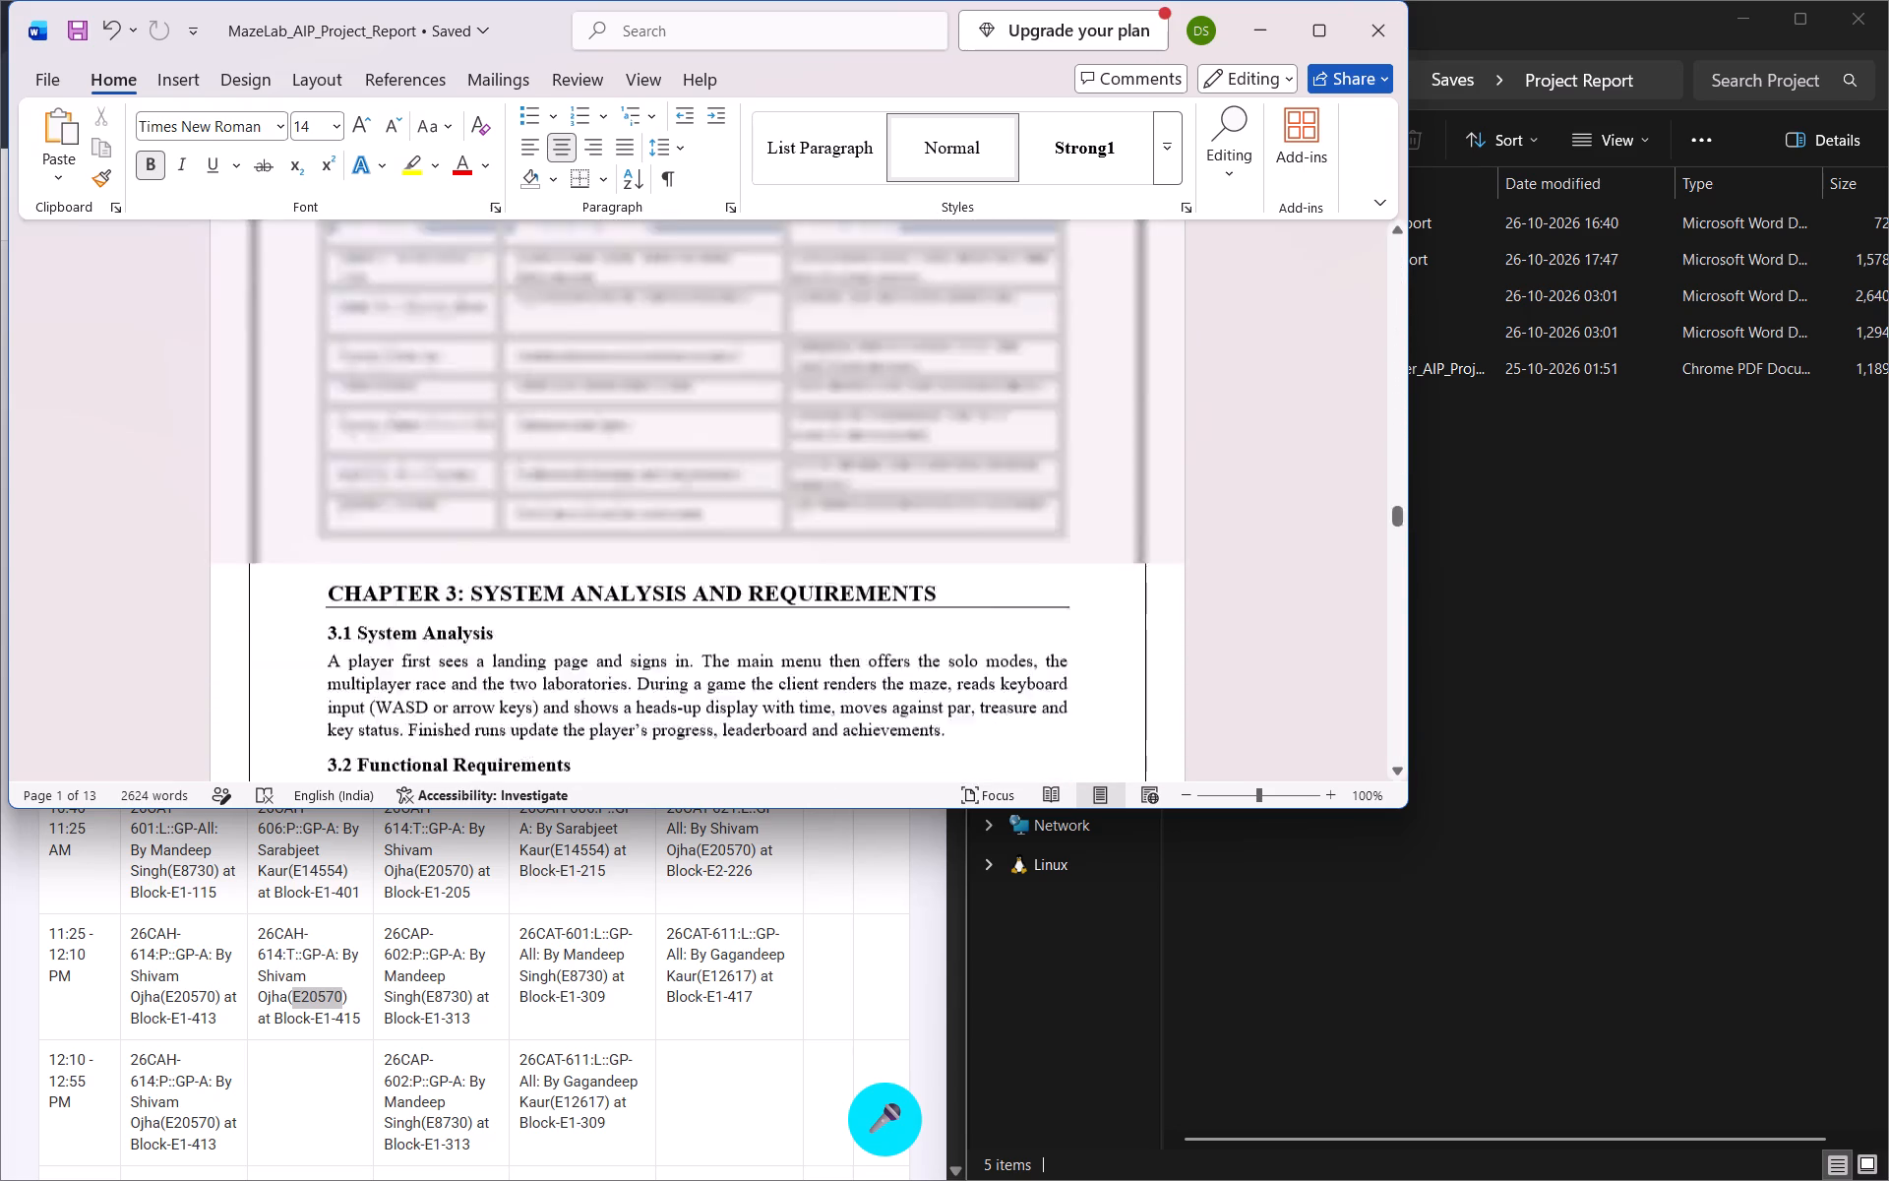
scroll(1124, 482, down, 12)
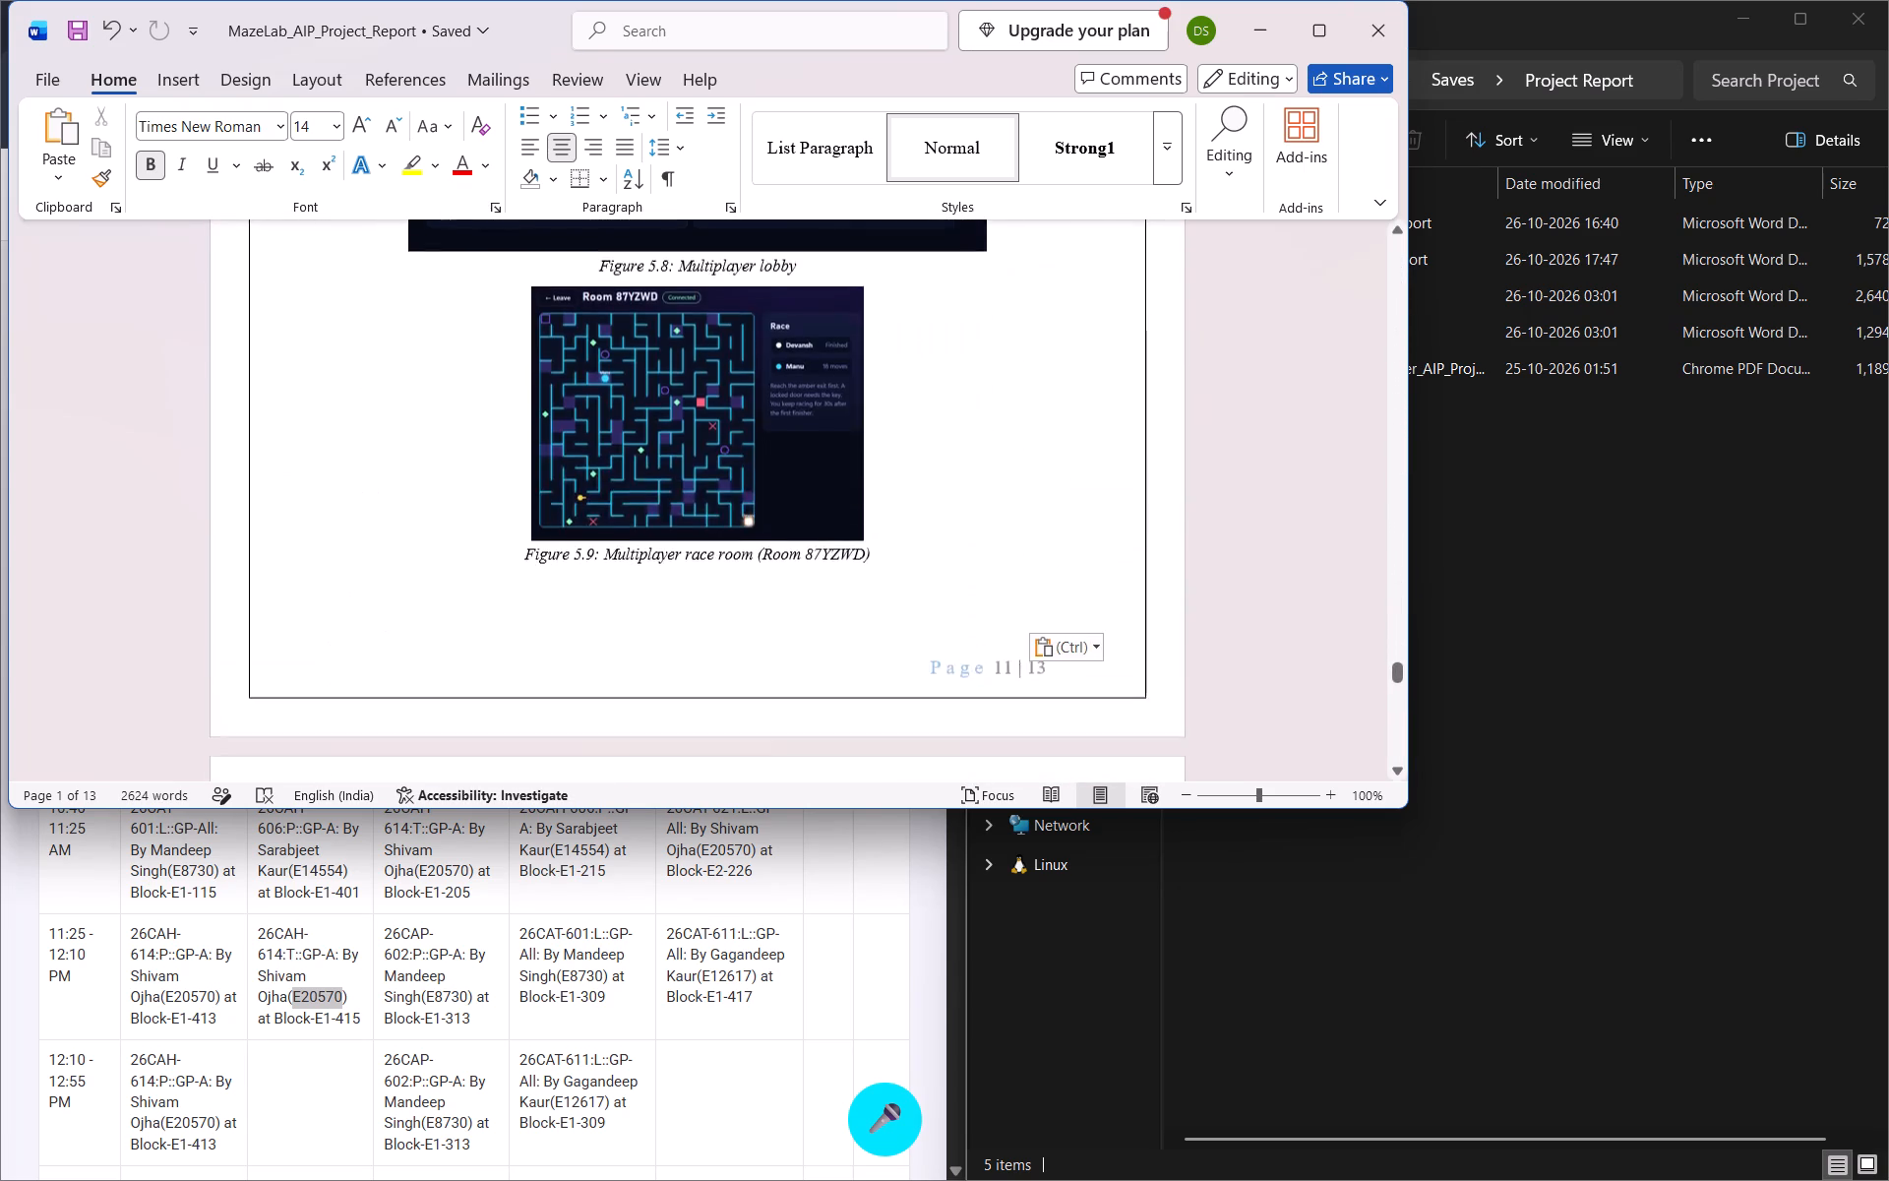
scroll(1124, 482, down, 20)
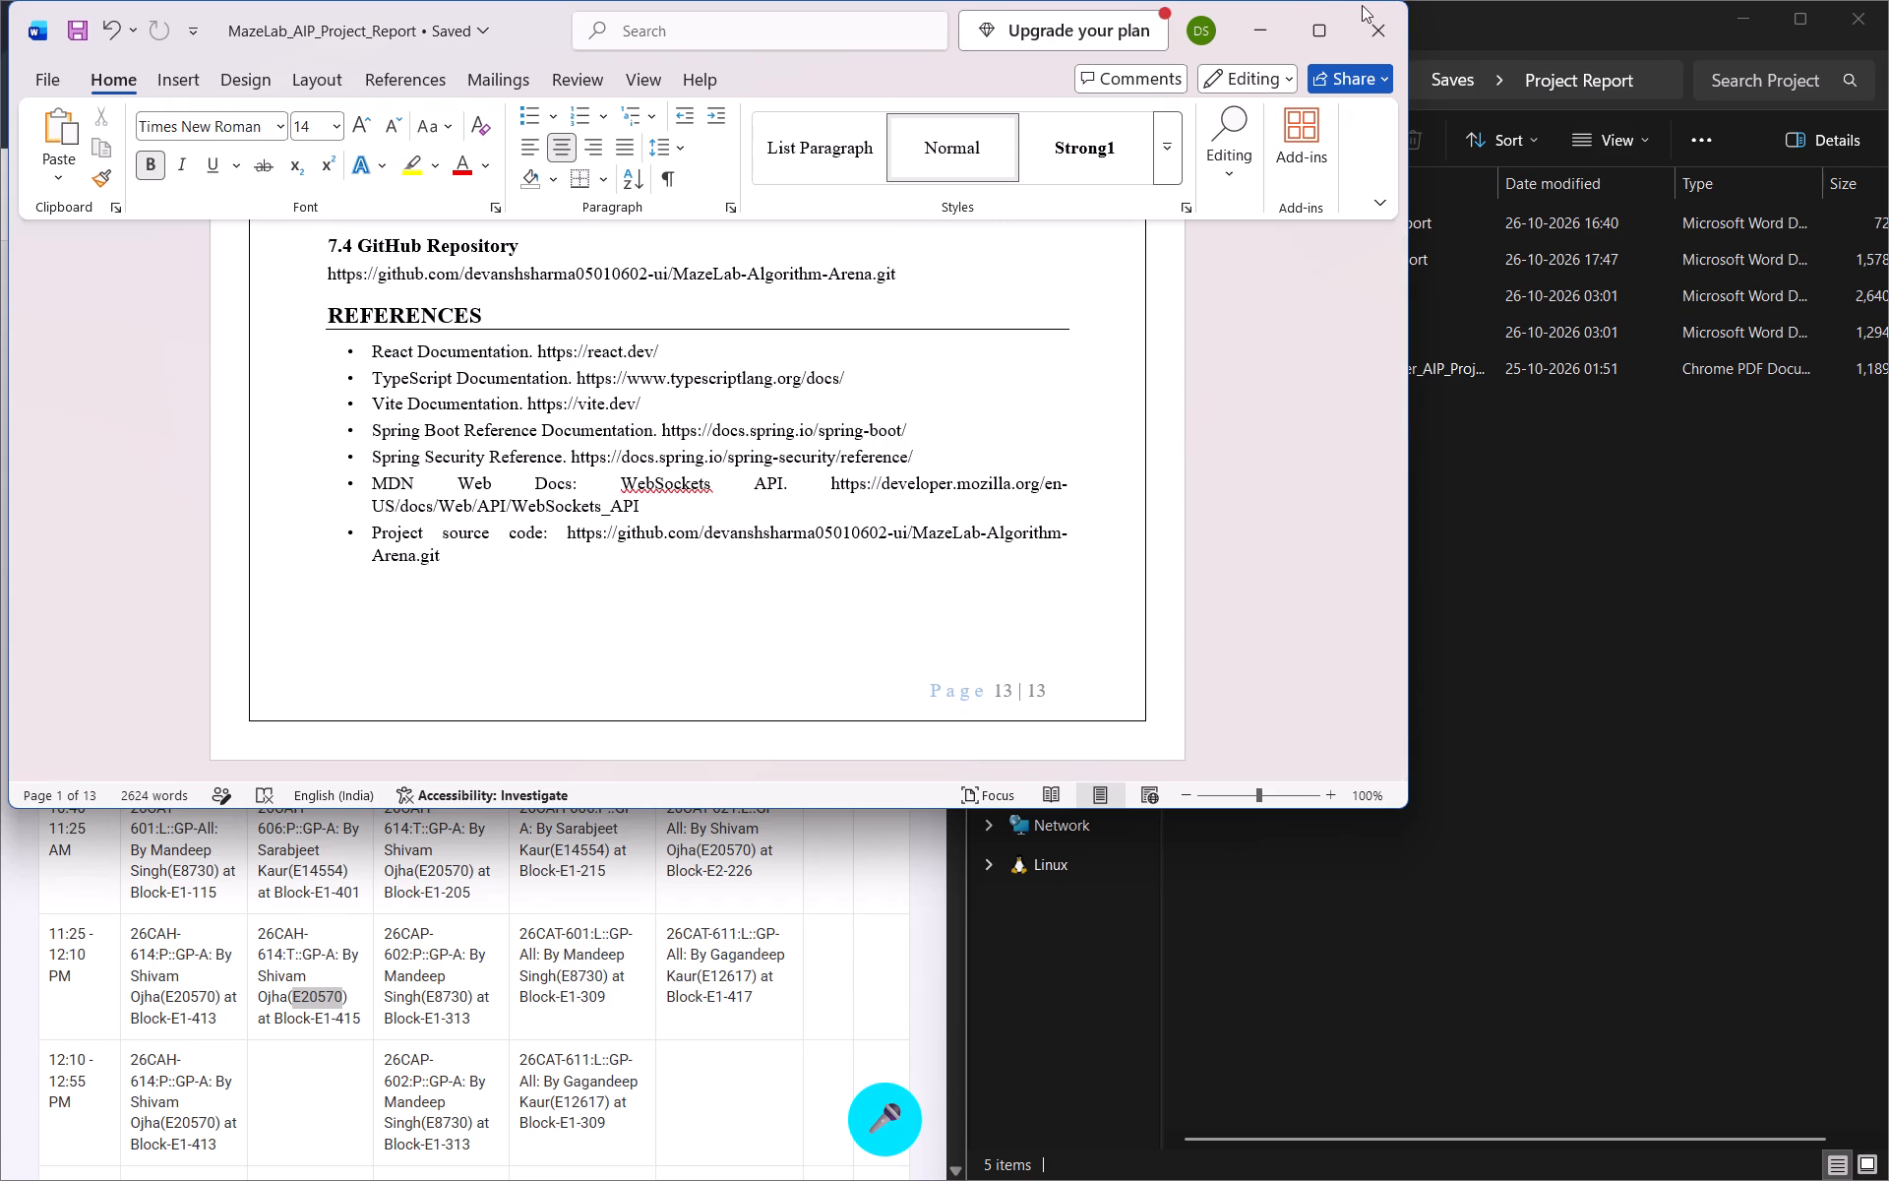
click(1371, 16)
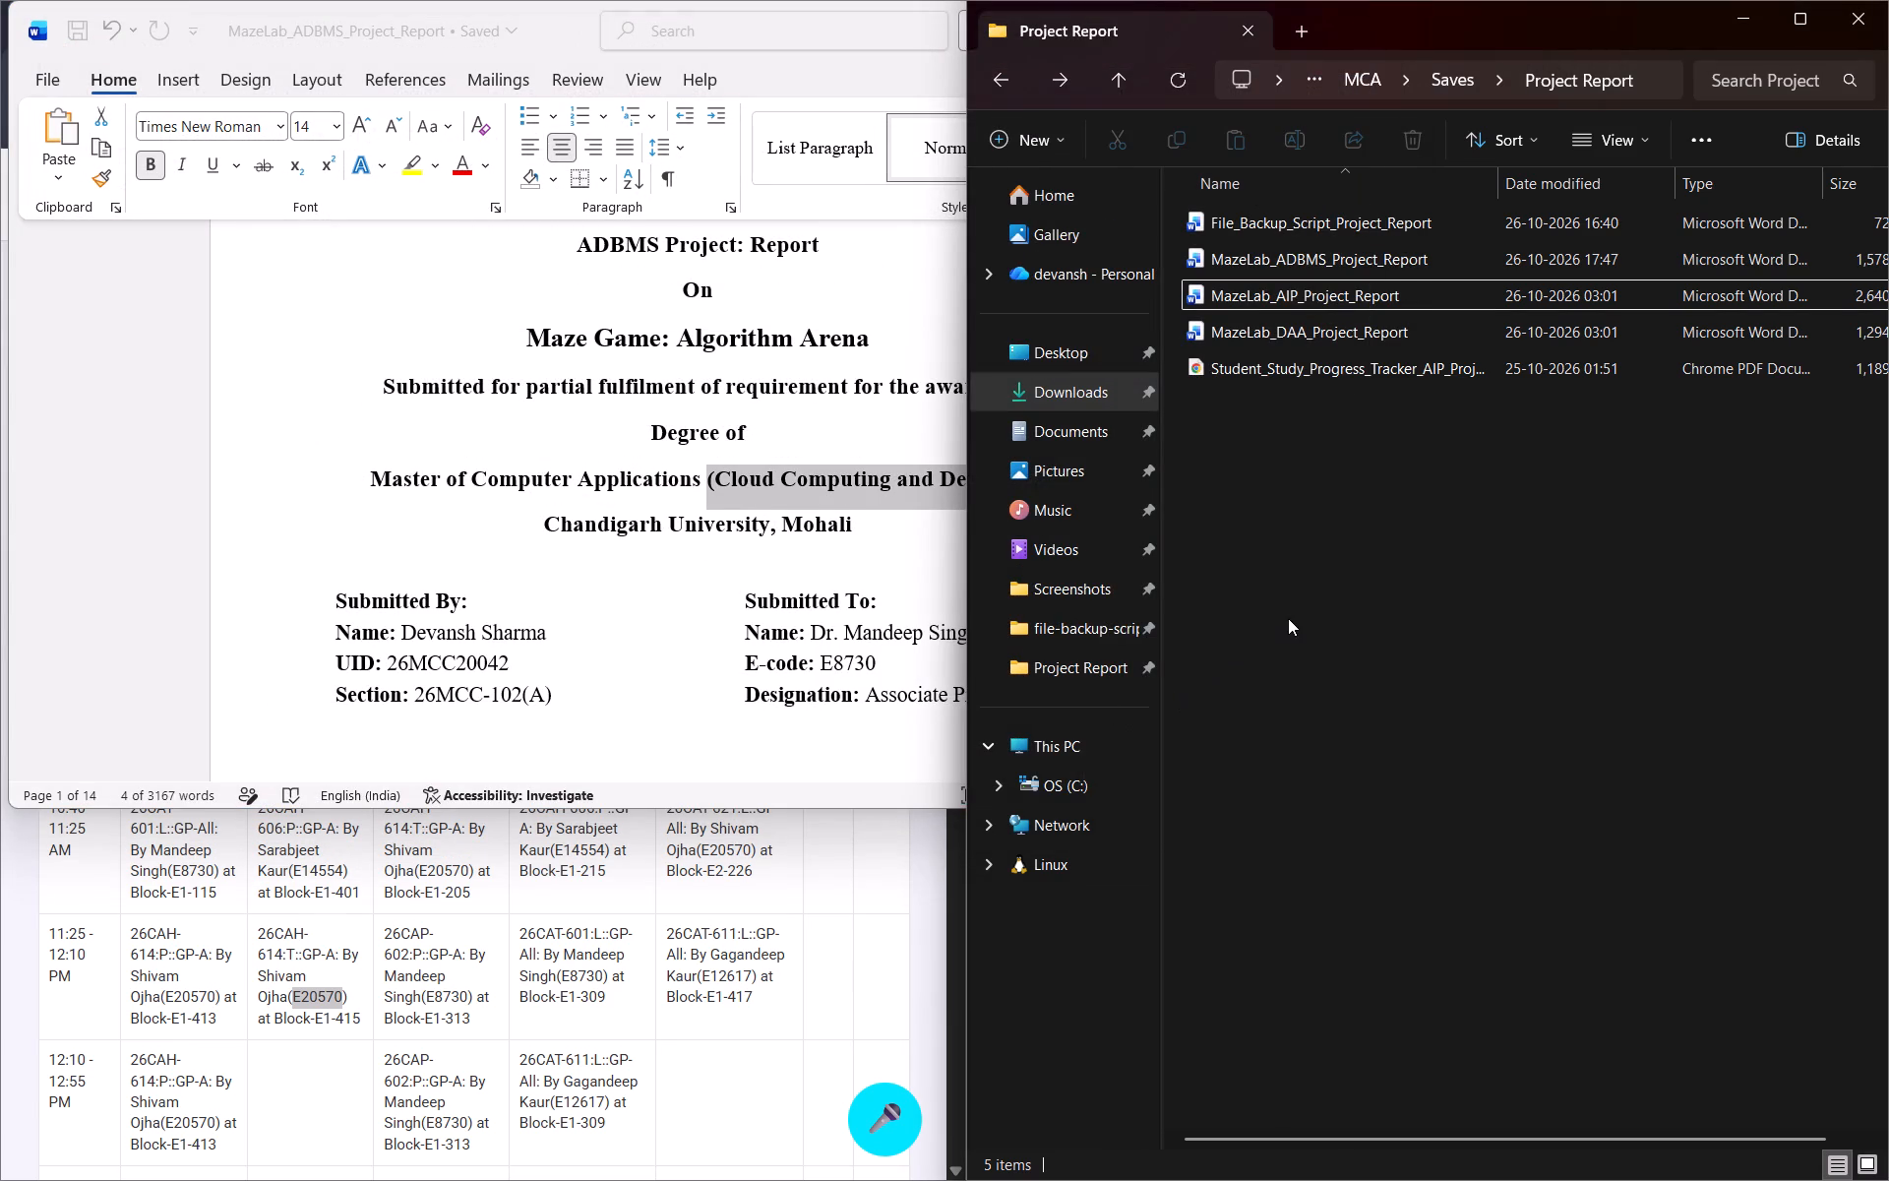
Open MazeLab_DAA_Project_Report from the Project Report folder and examine its cover title, degree line and Submitted By and Submitted To details.
click(824, 630)
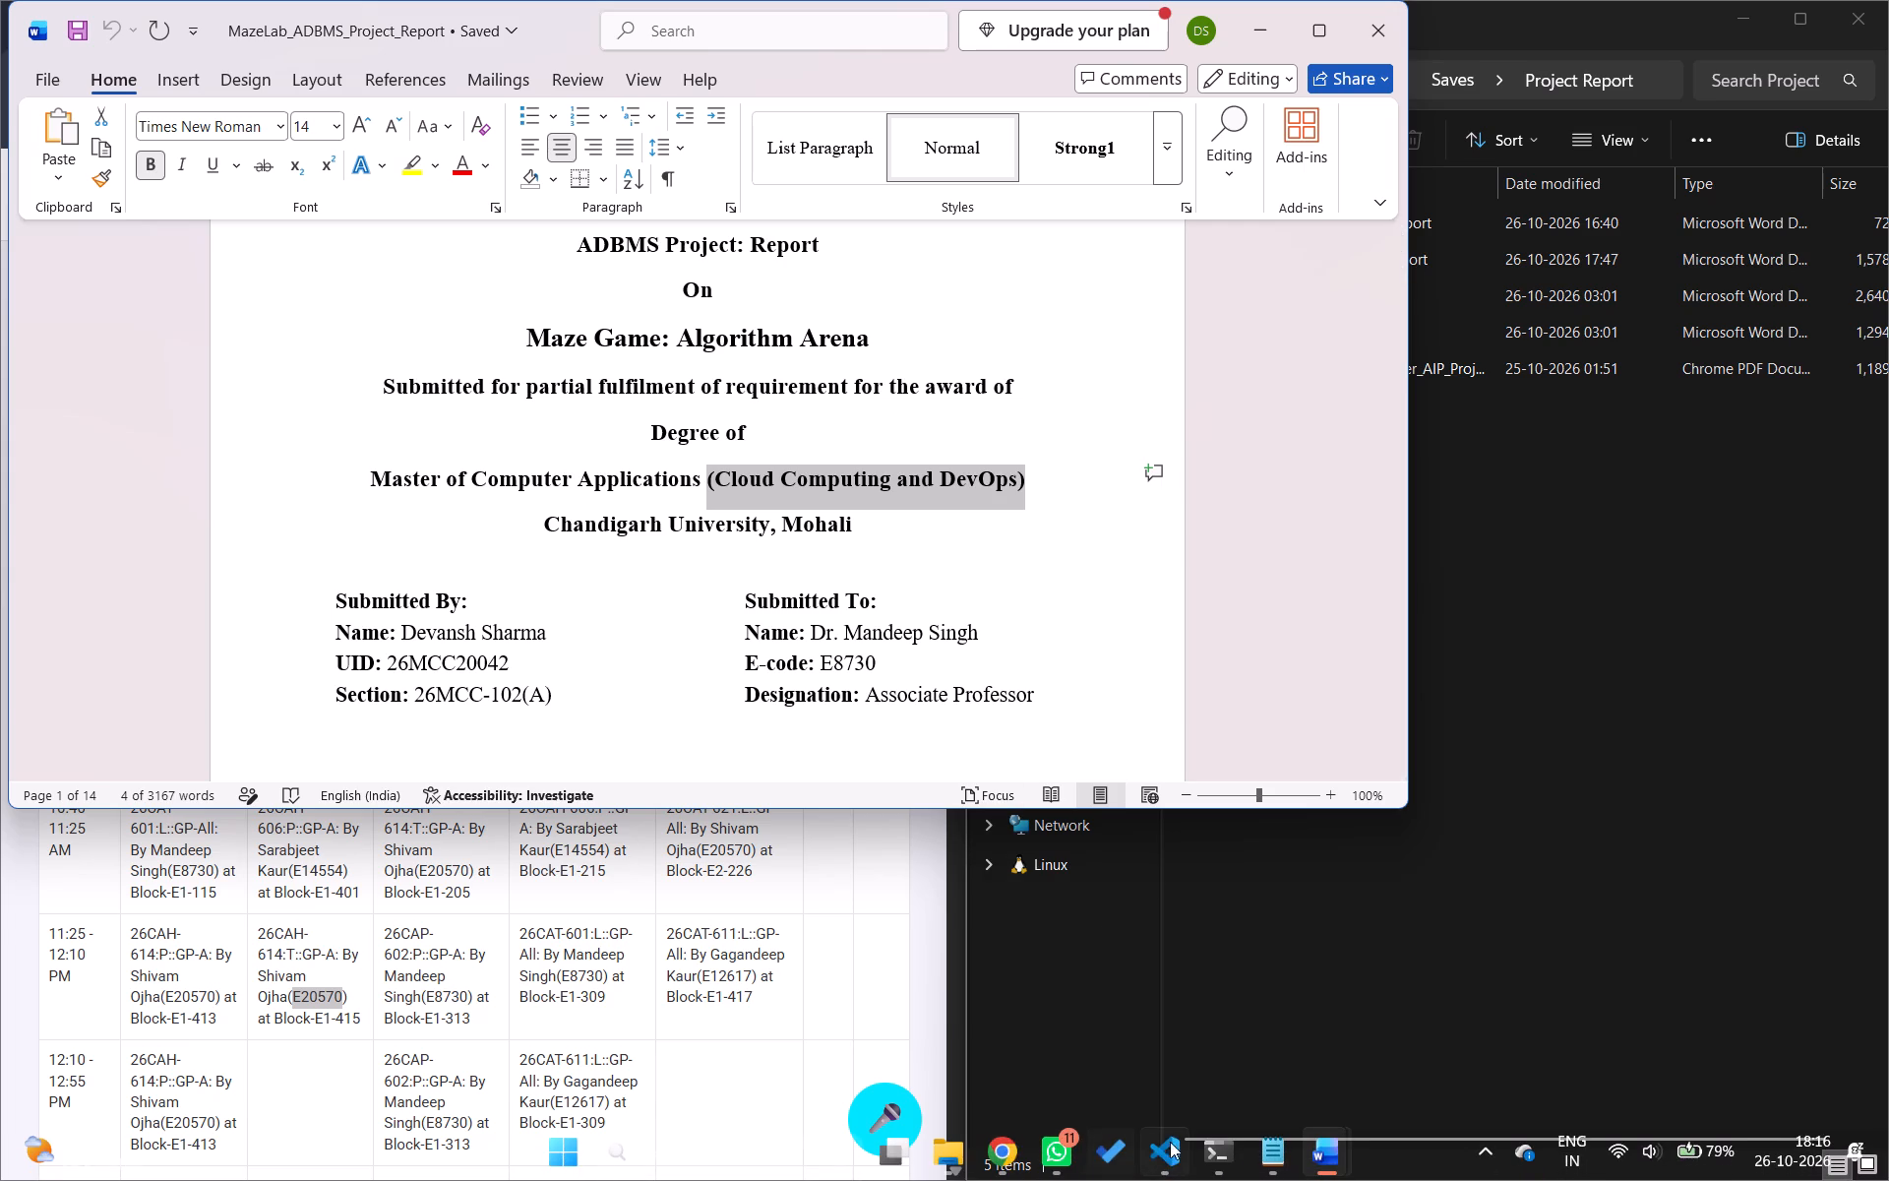
click(944, 1168)
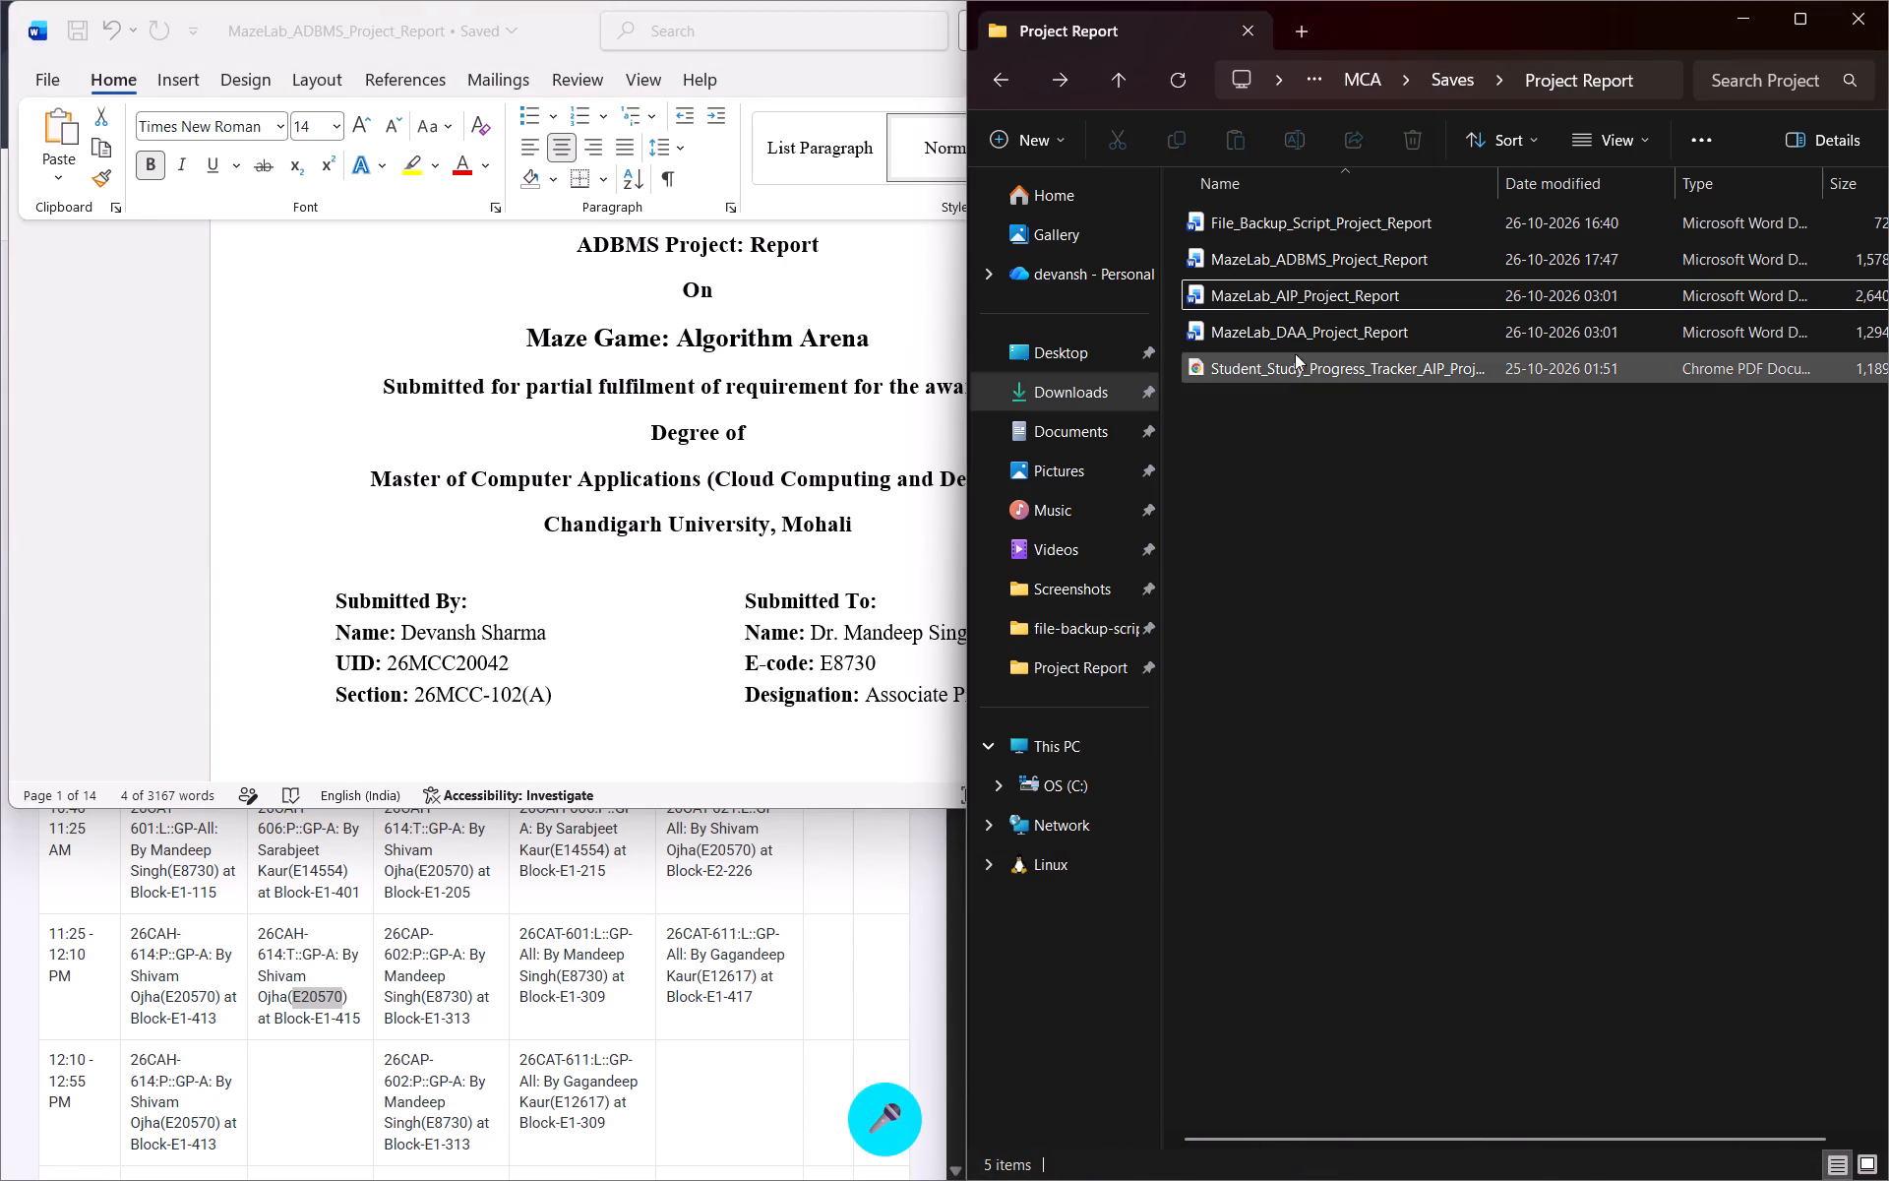
double_click(1286, 325)
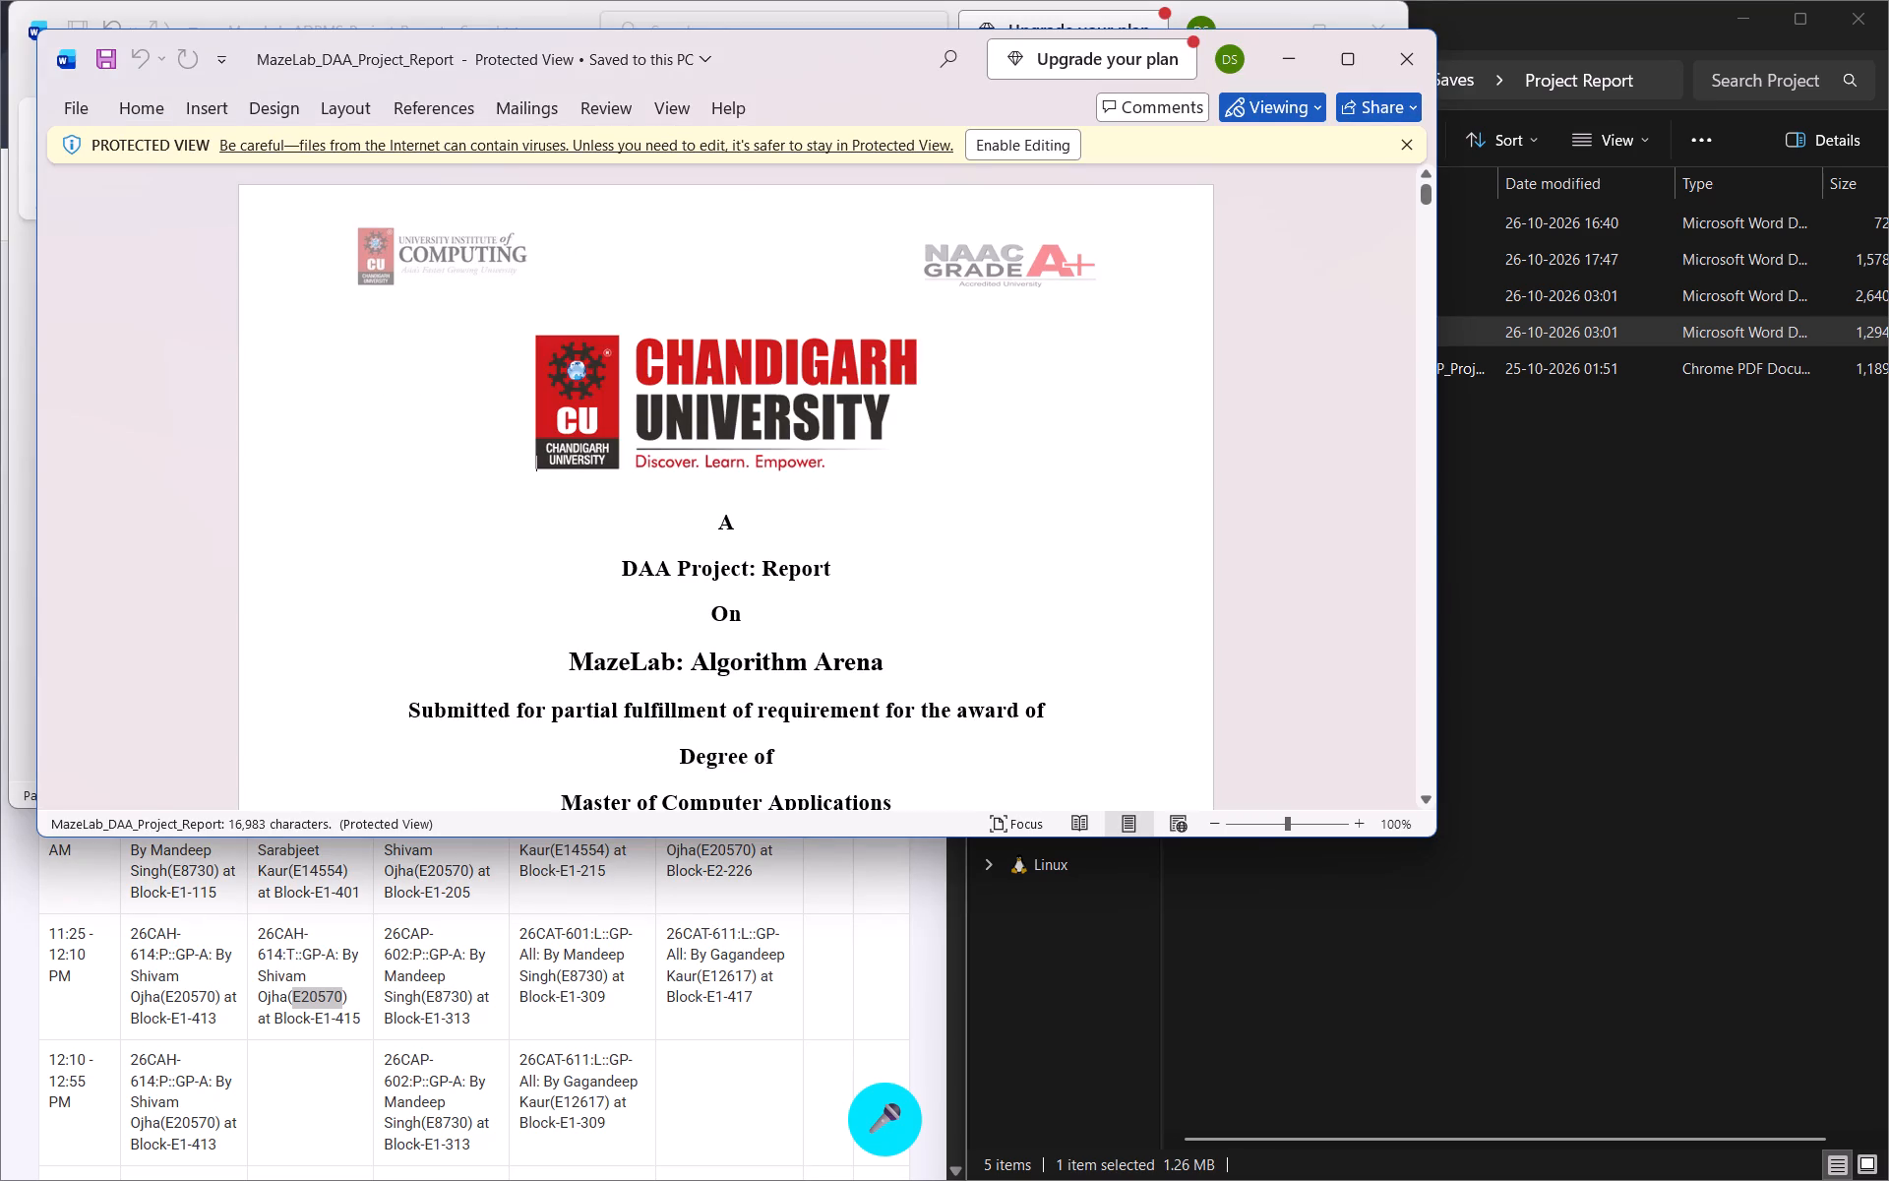
scroll(905, 621, down, 3)
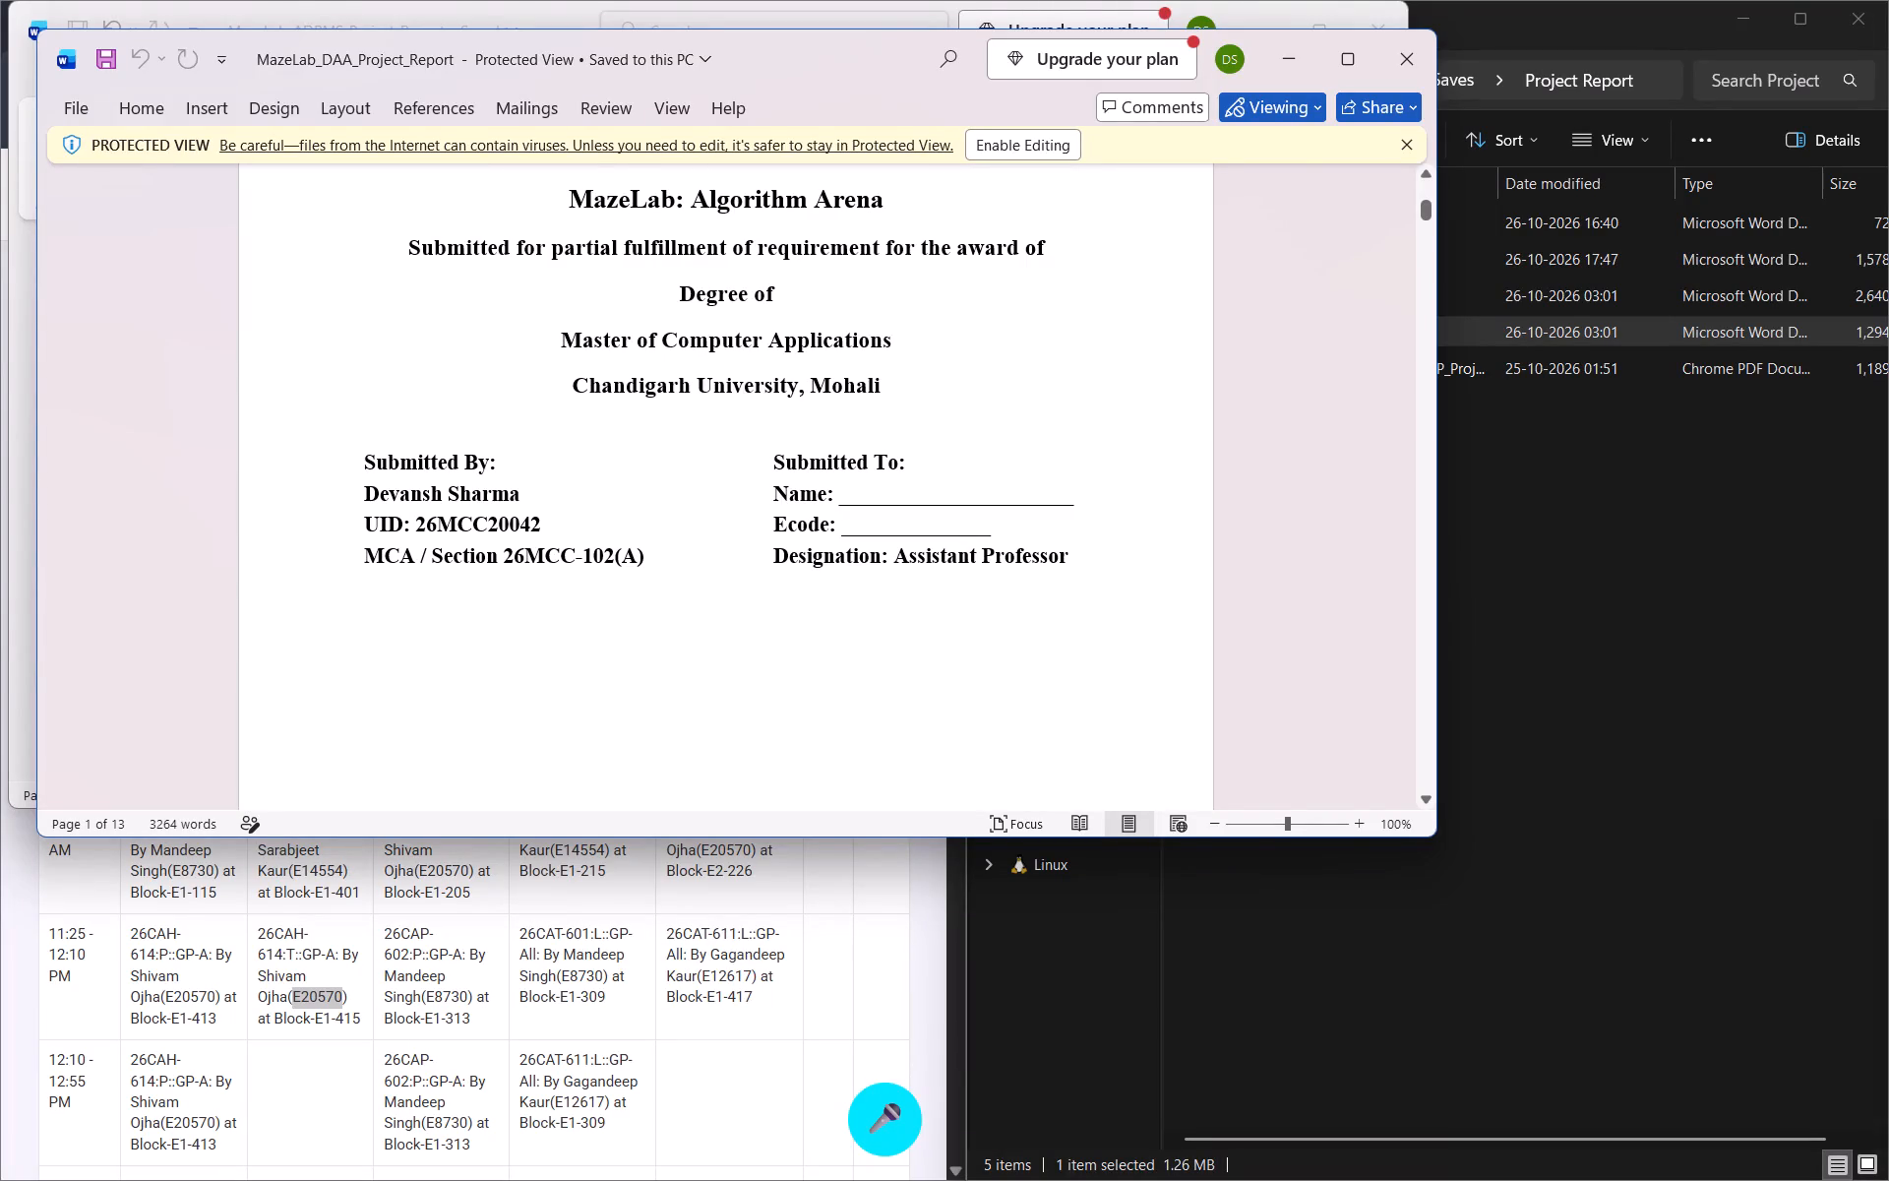
scroll(927, 561, up, 2)
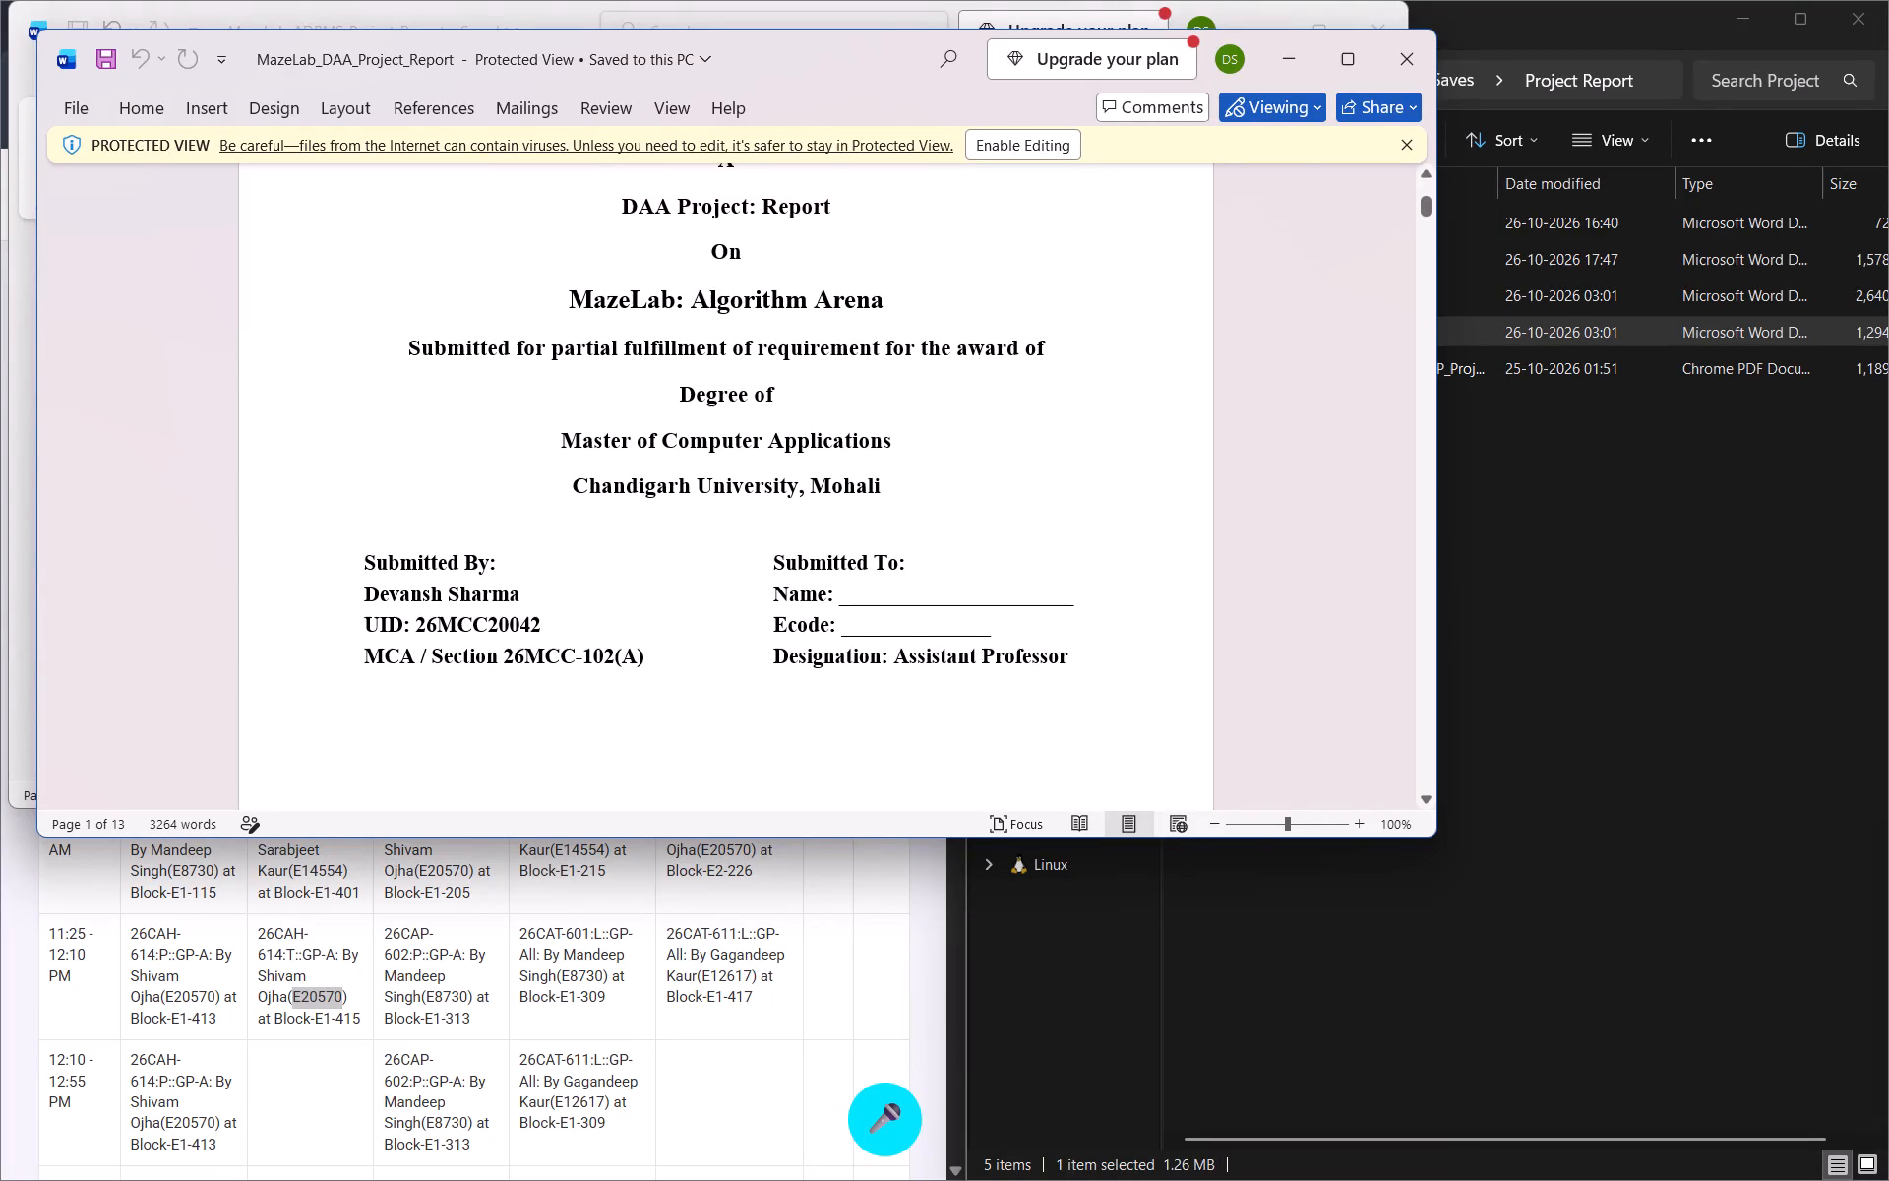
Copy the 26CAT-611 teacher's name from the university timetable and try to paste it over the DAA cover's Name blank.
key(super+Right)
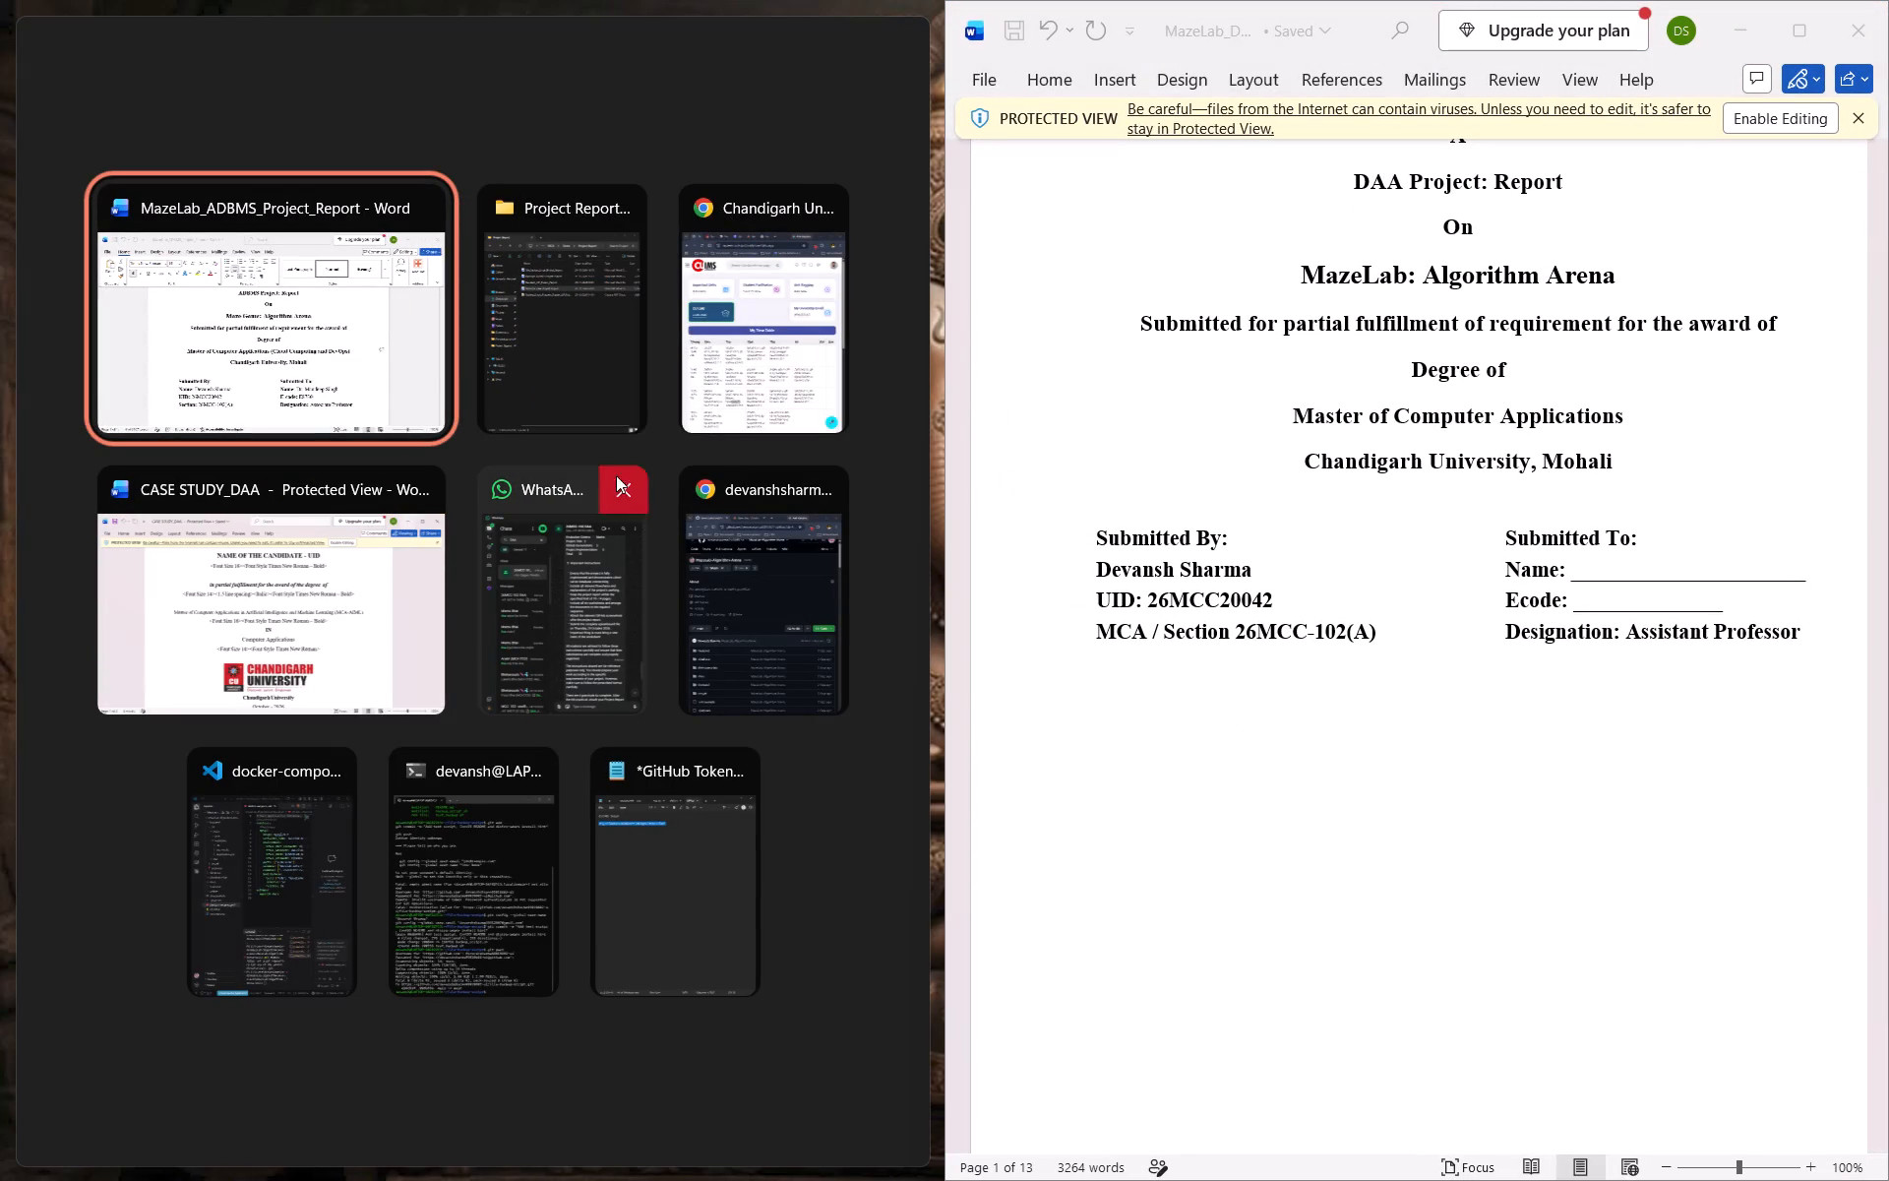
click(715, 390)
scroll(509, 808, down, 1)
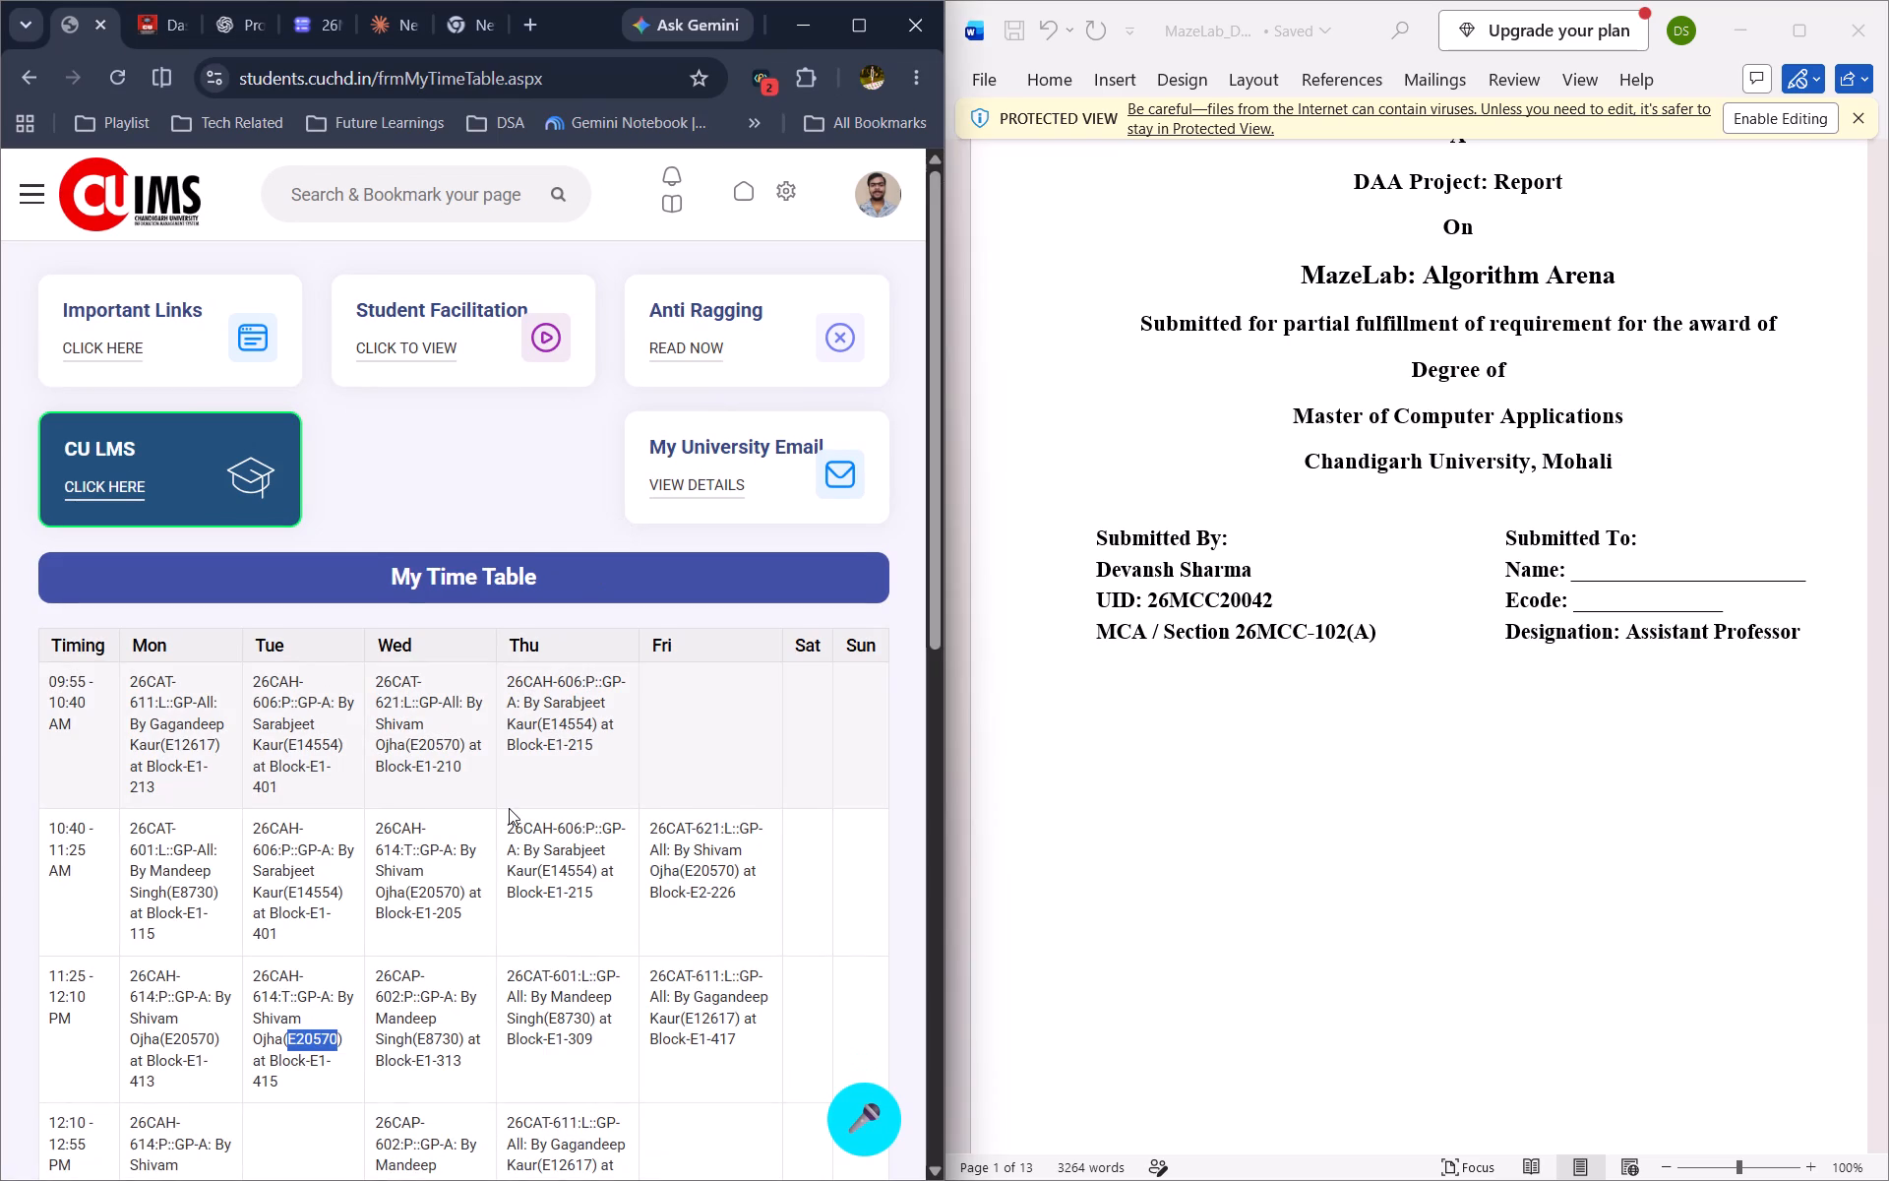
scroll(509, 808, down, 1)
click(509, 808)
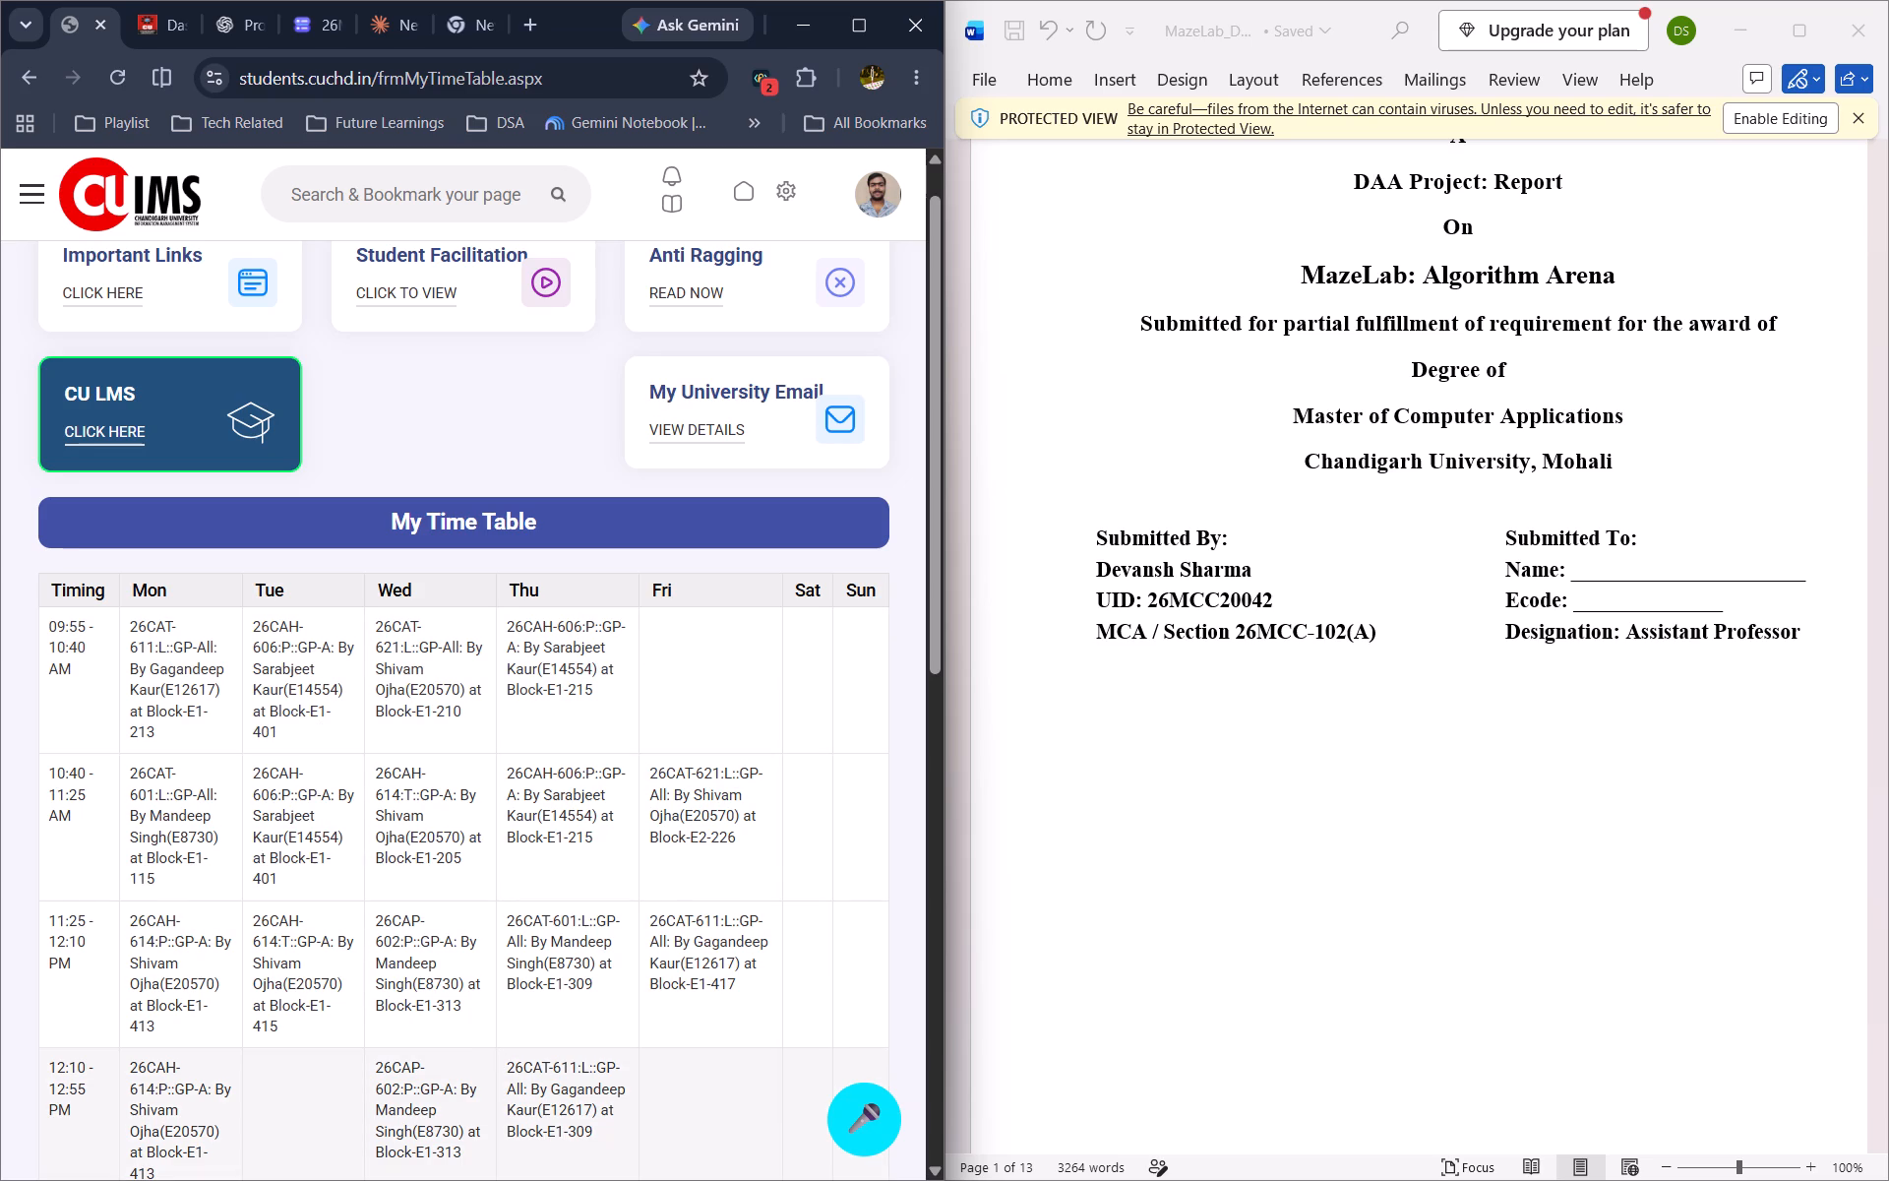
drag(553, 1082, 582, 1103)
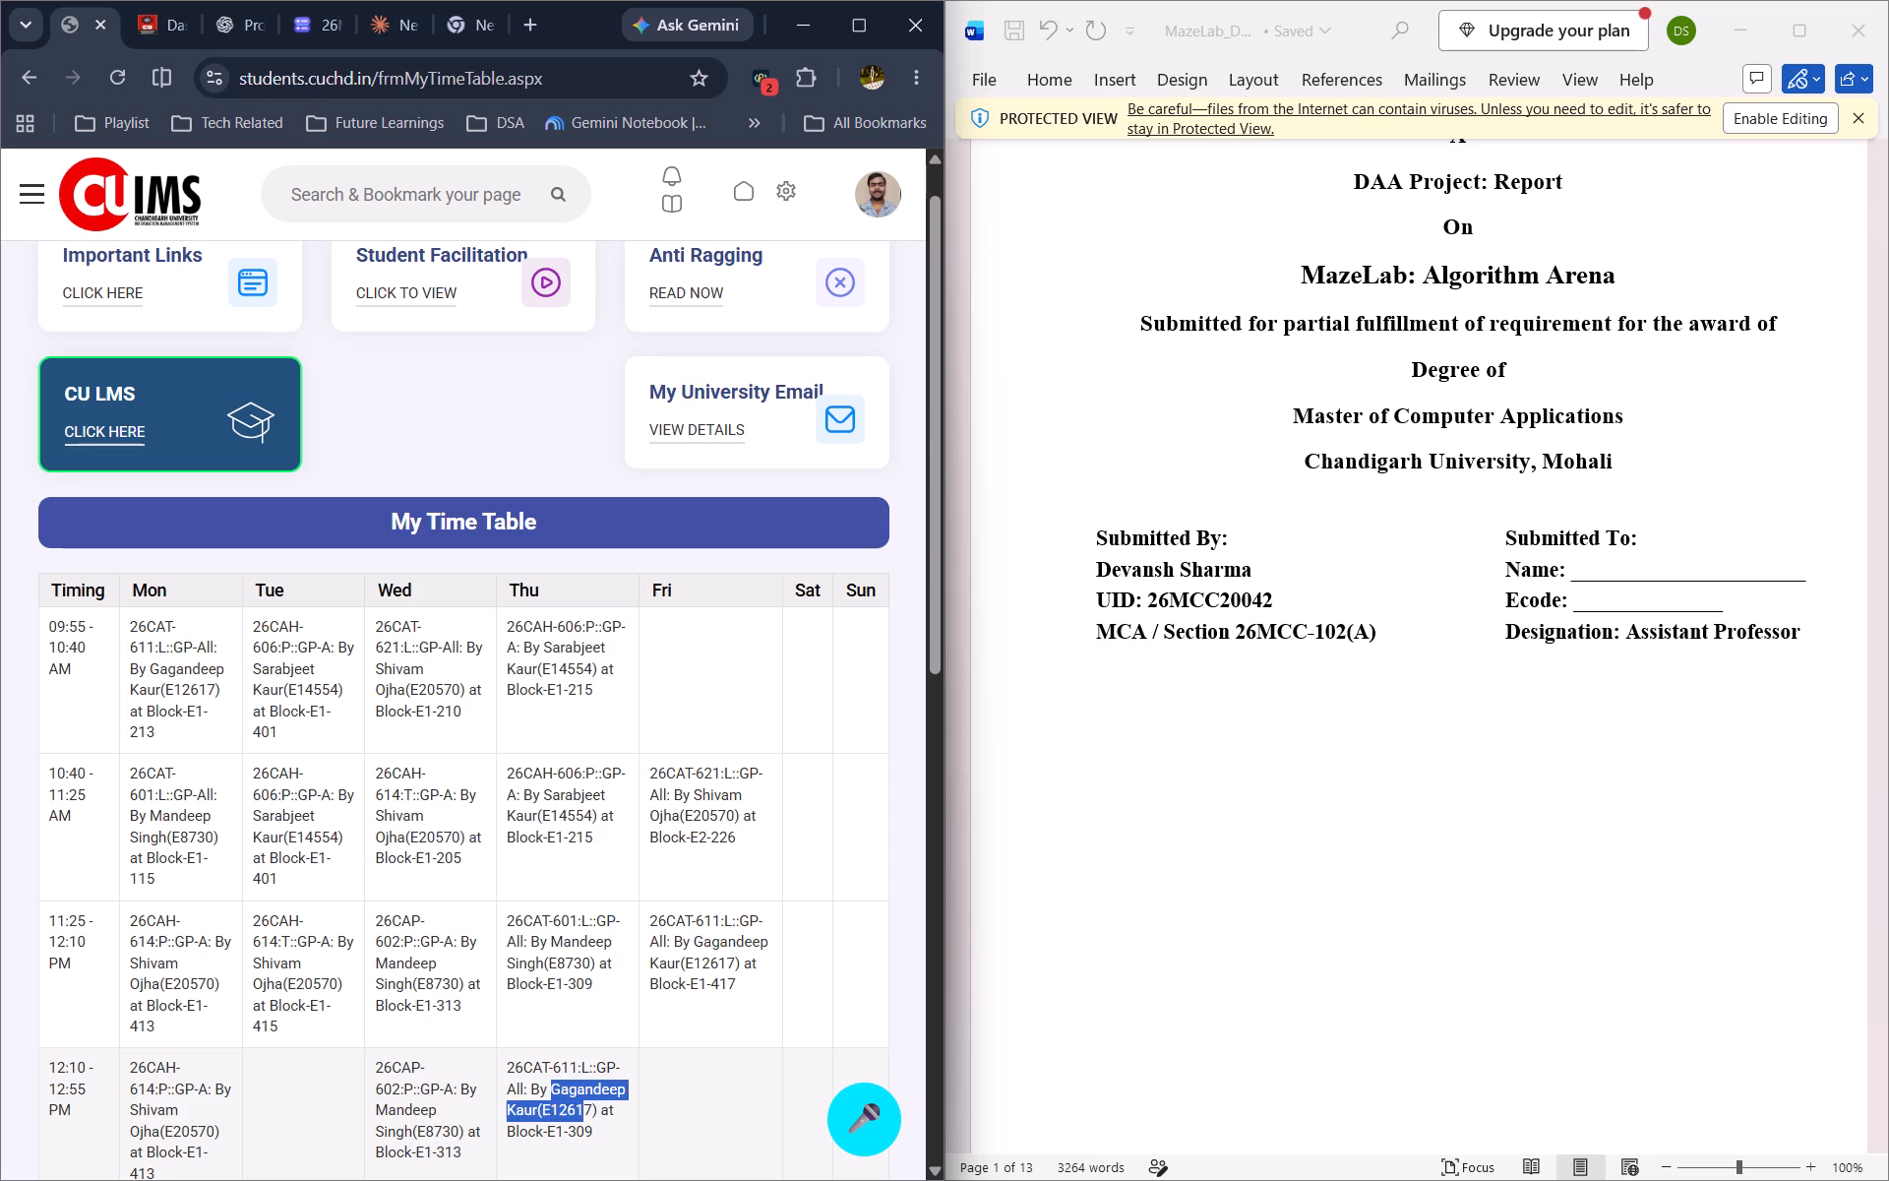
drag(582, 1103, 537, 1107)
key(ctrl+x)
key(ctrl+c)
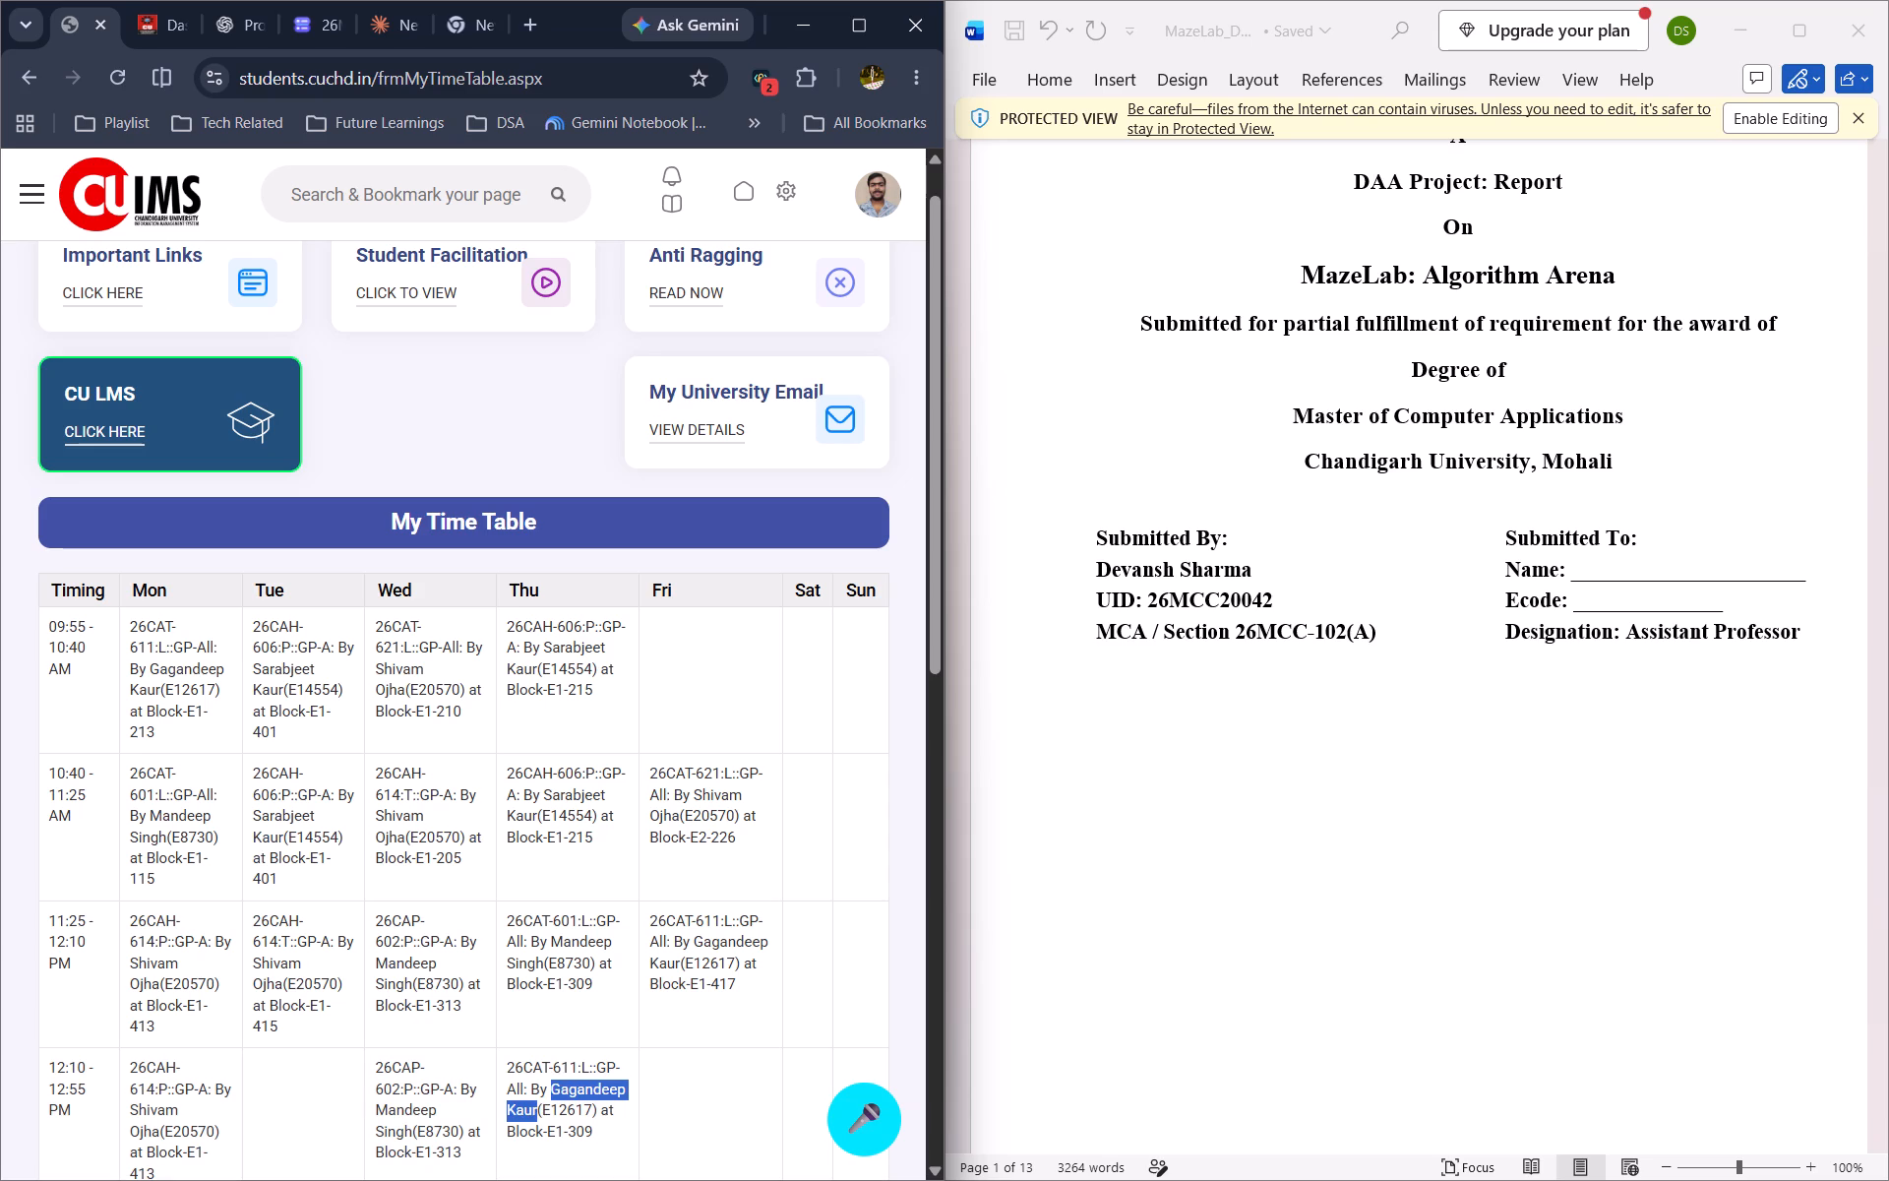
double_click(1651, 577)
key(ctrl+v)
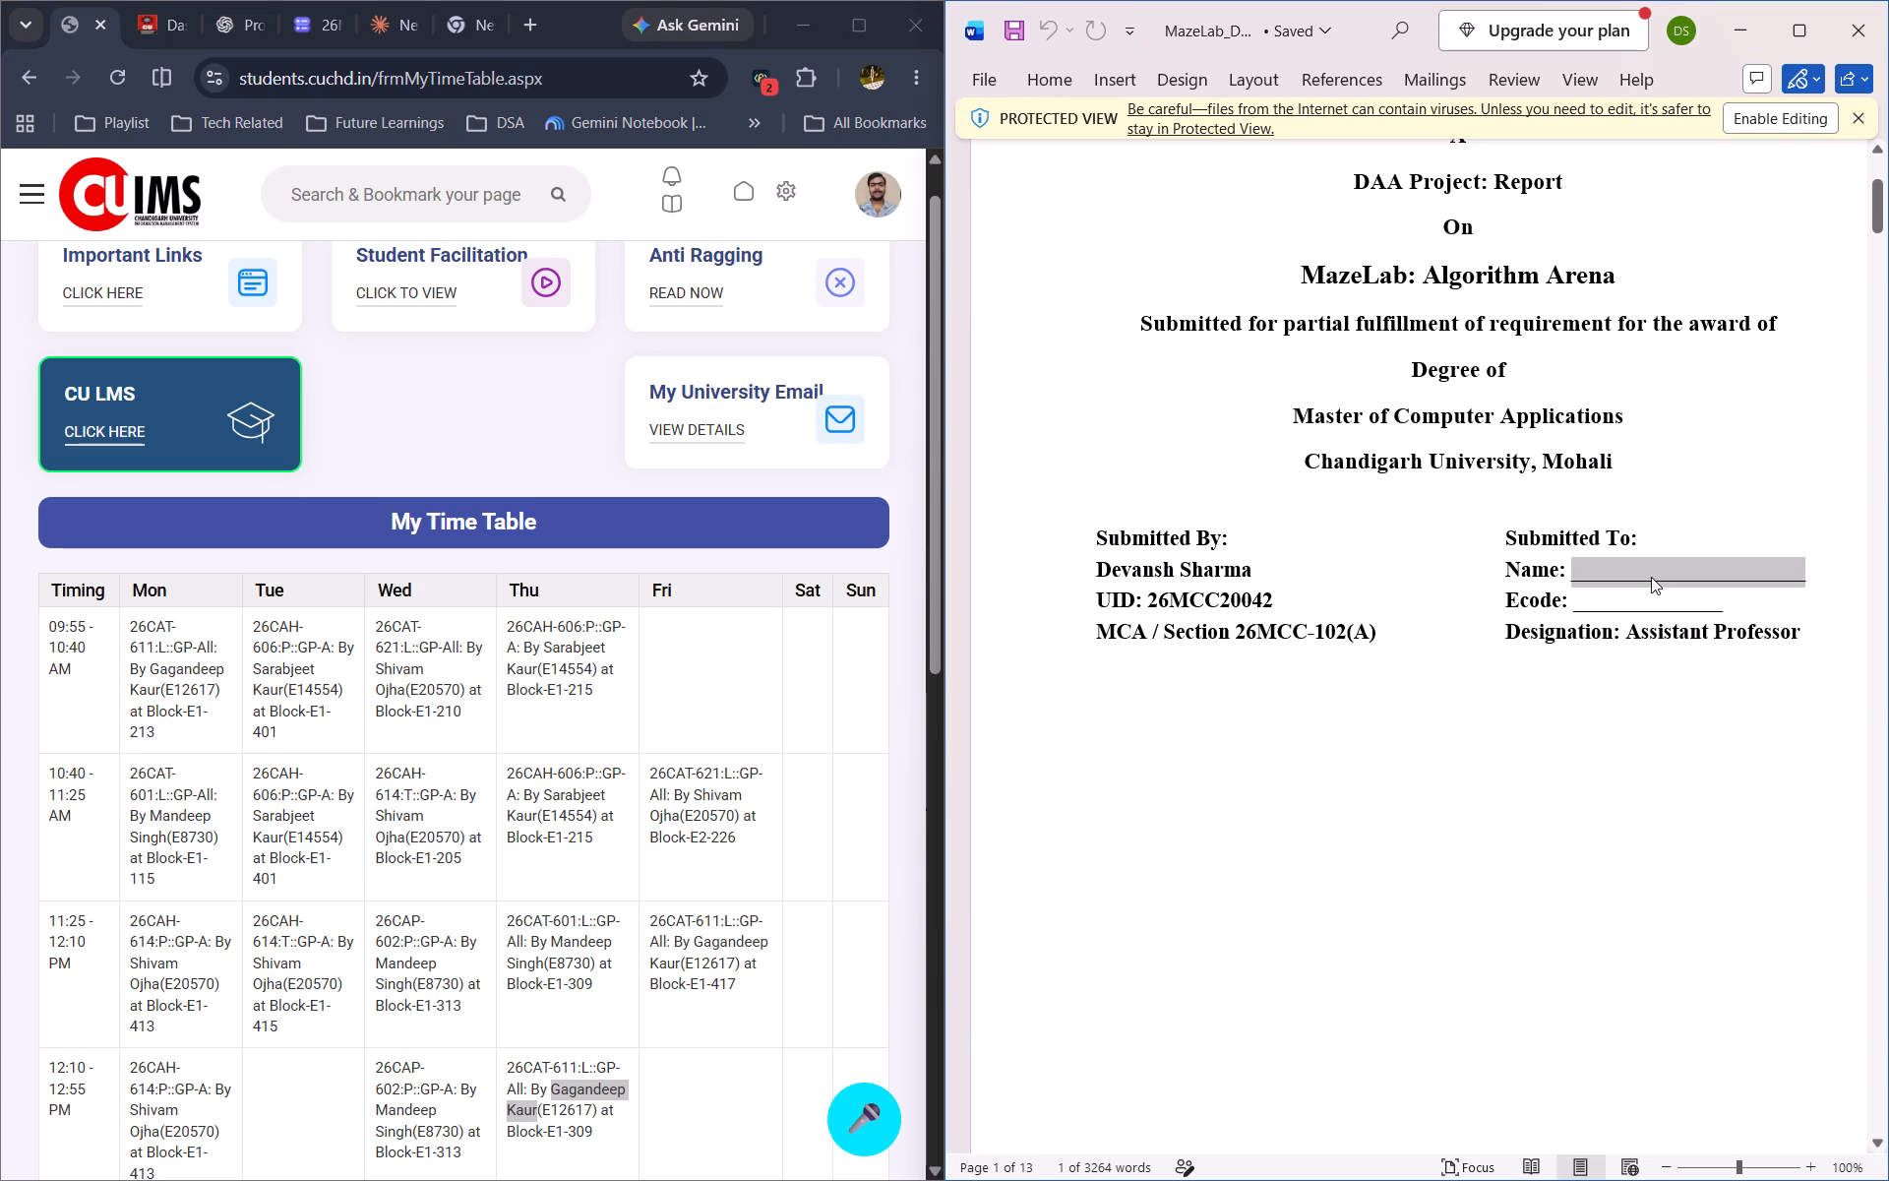
Enable editing of the DAA report, fill the Submitted To Name blank with the copied teacher name, and make it non-bold.
click(1785, 133)
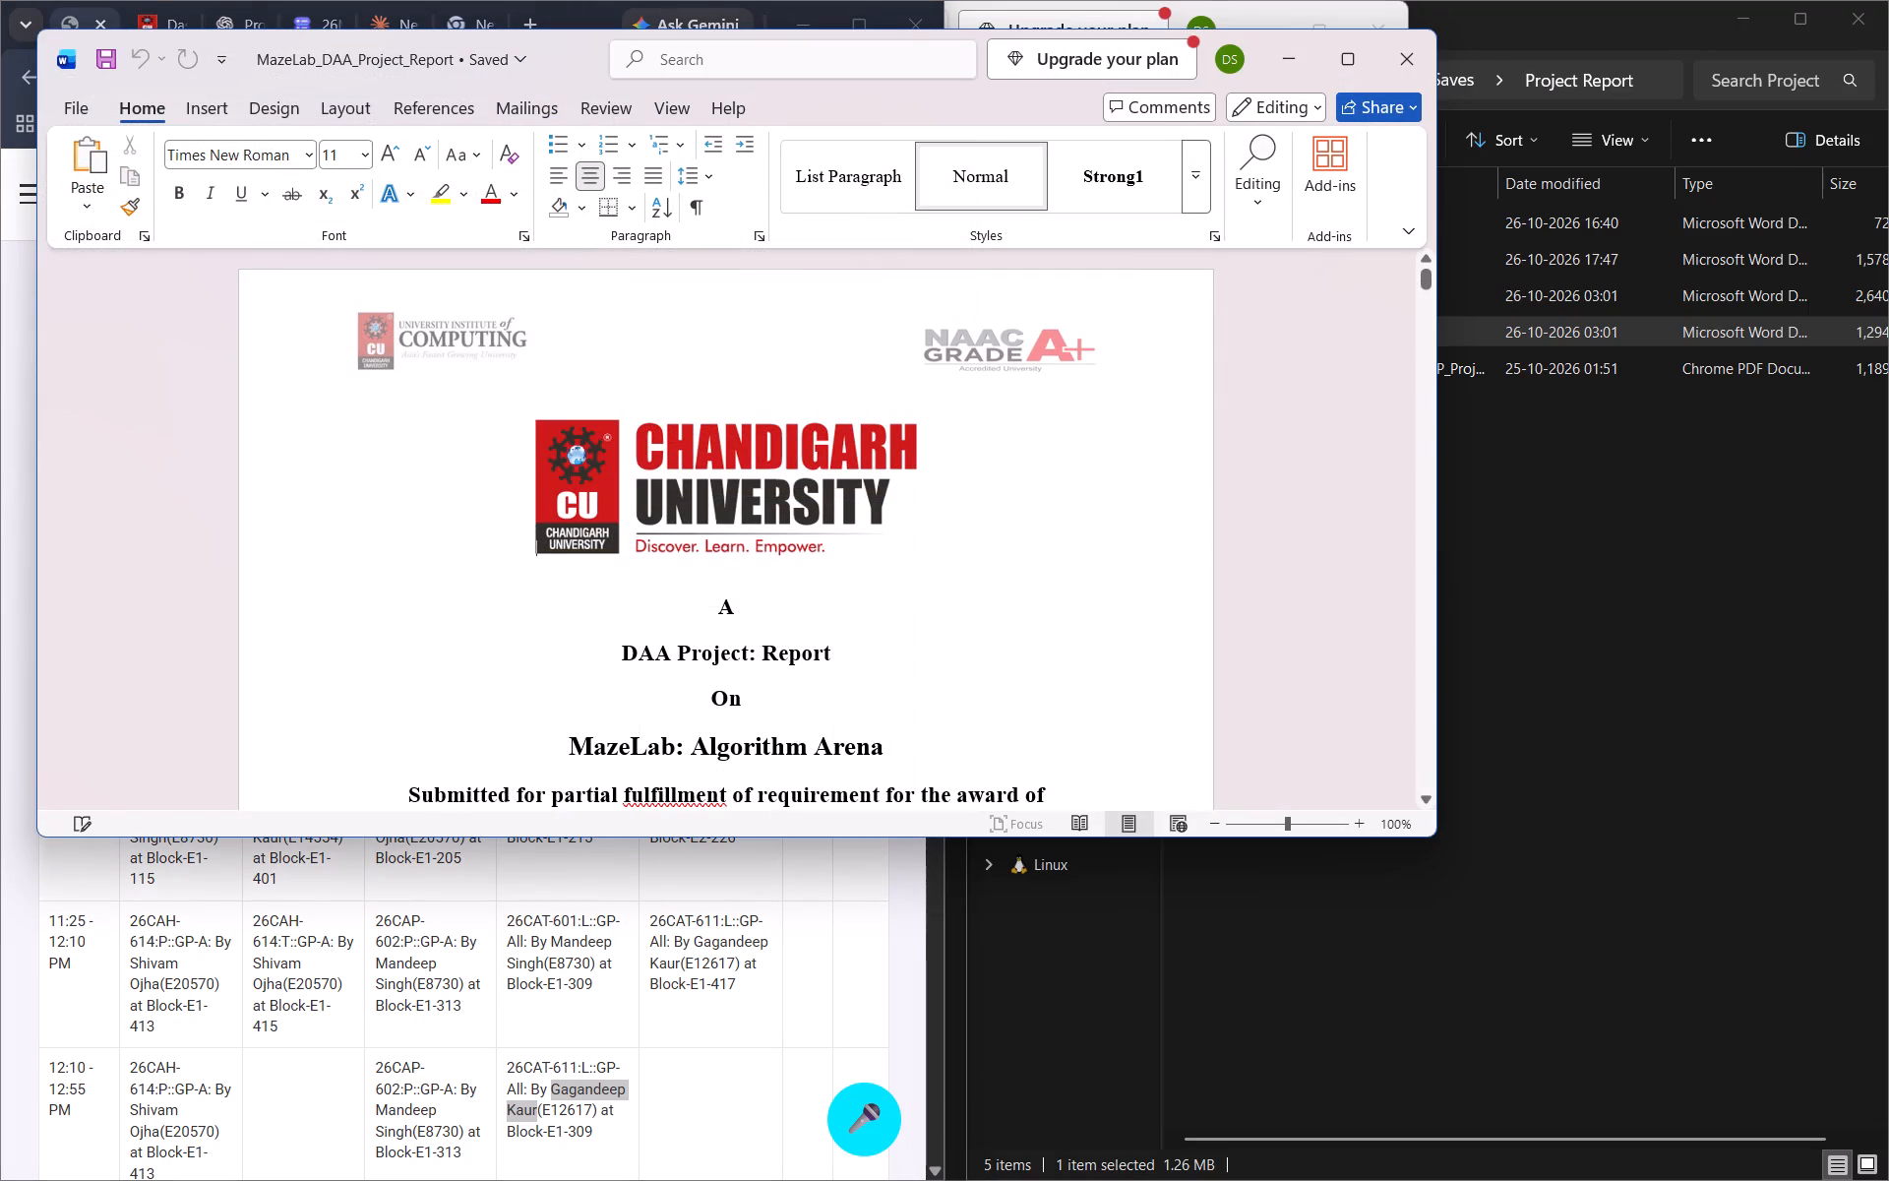
scroll(1261, 540, down, 4)
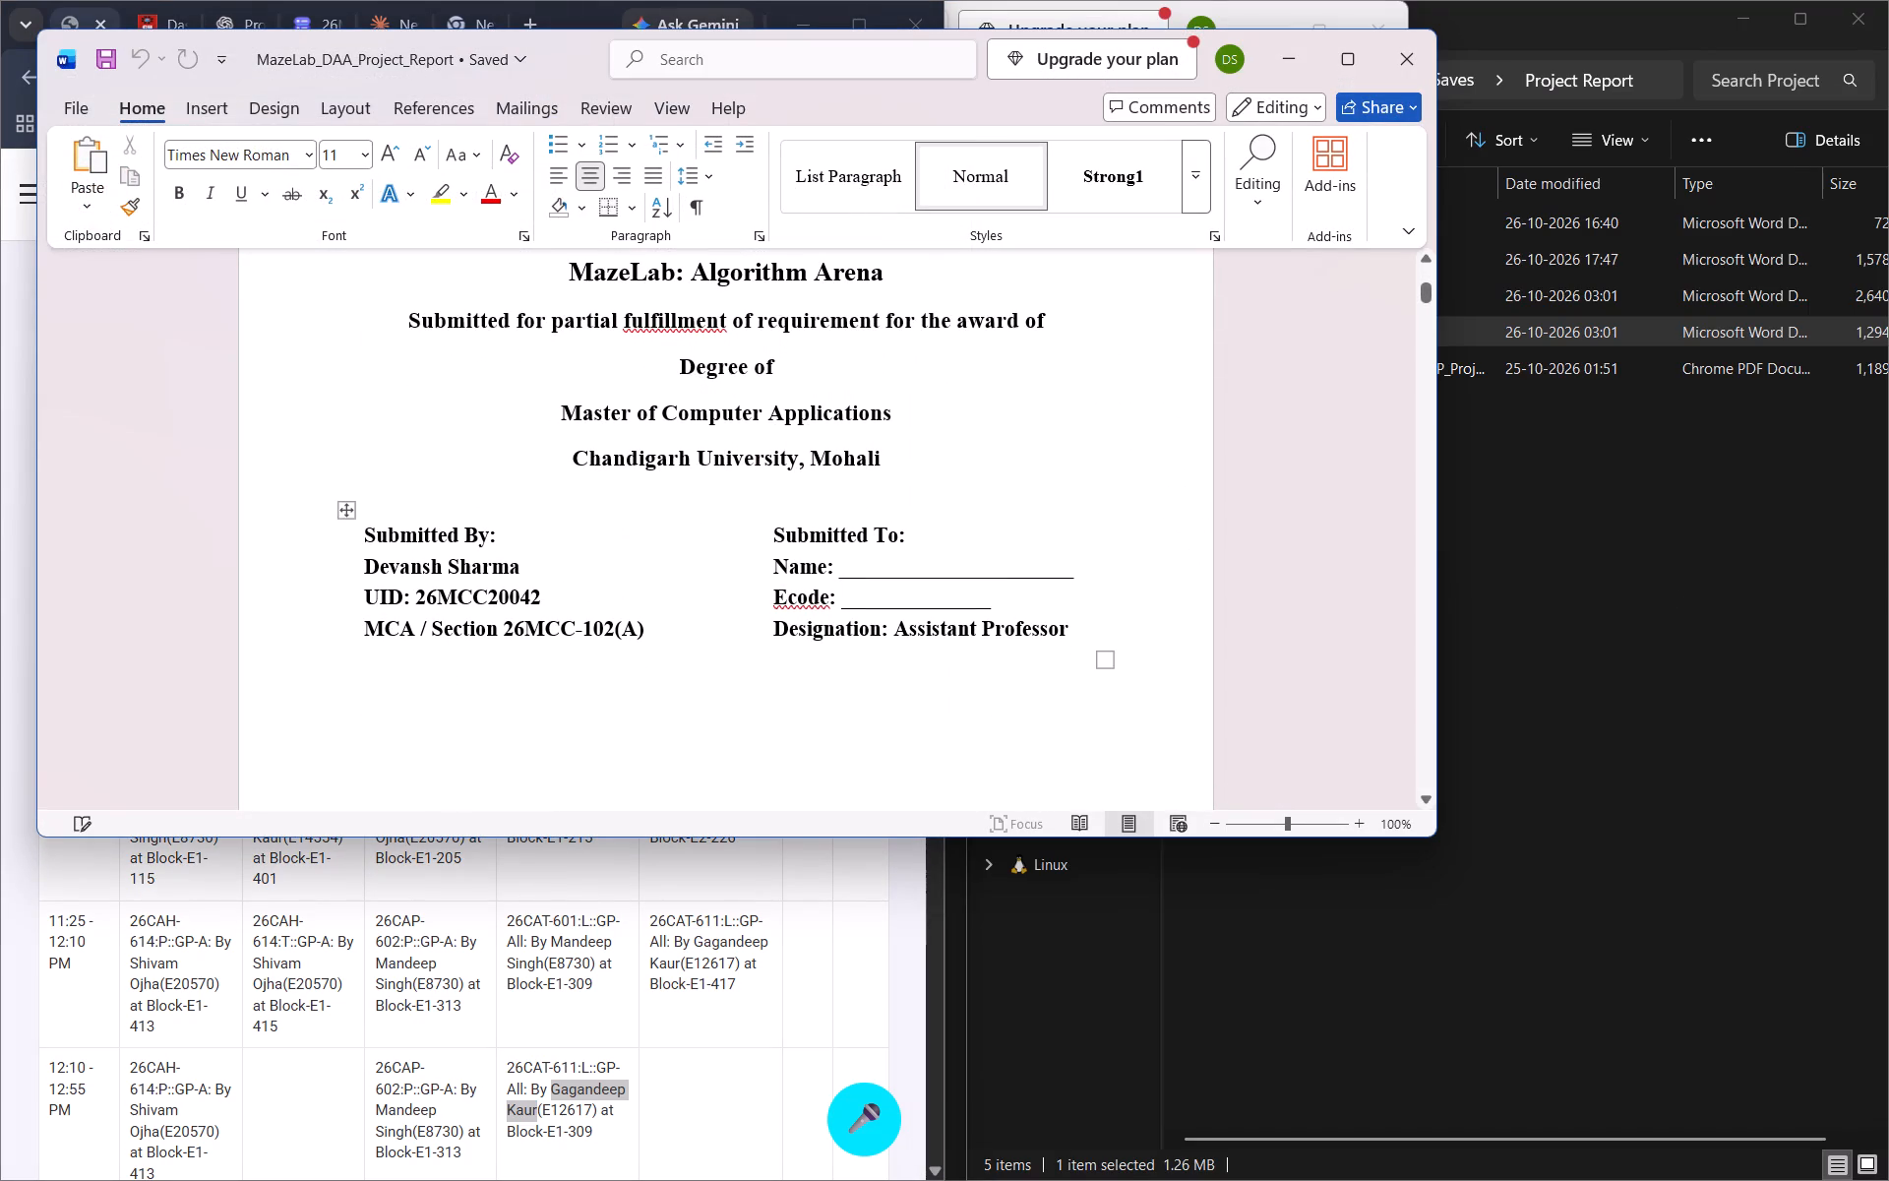
double_click(994, 575)
key(ctrl+v)
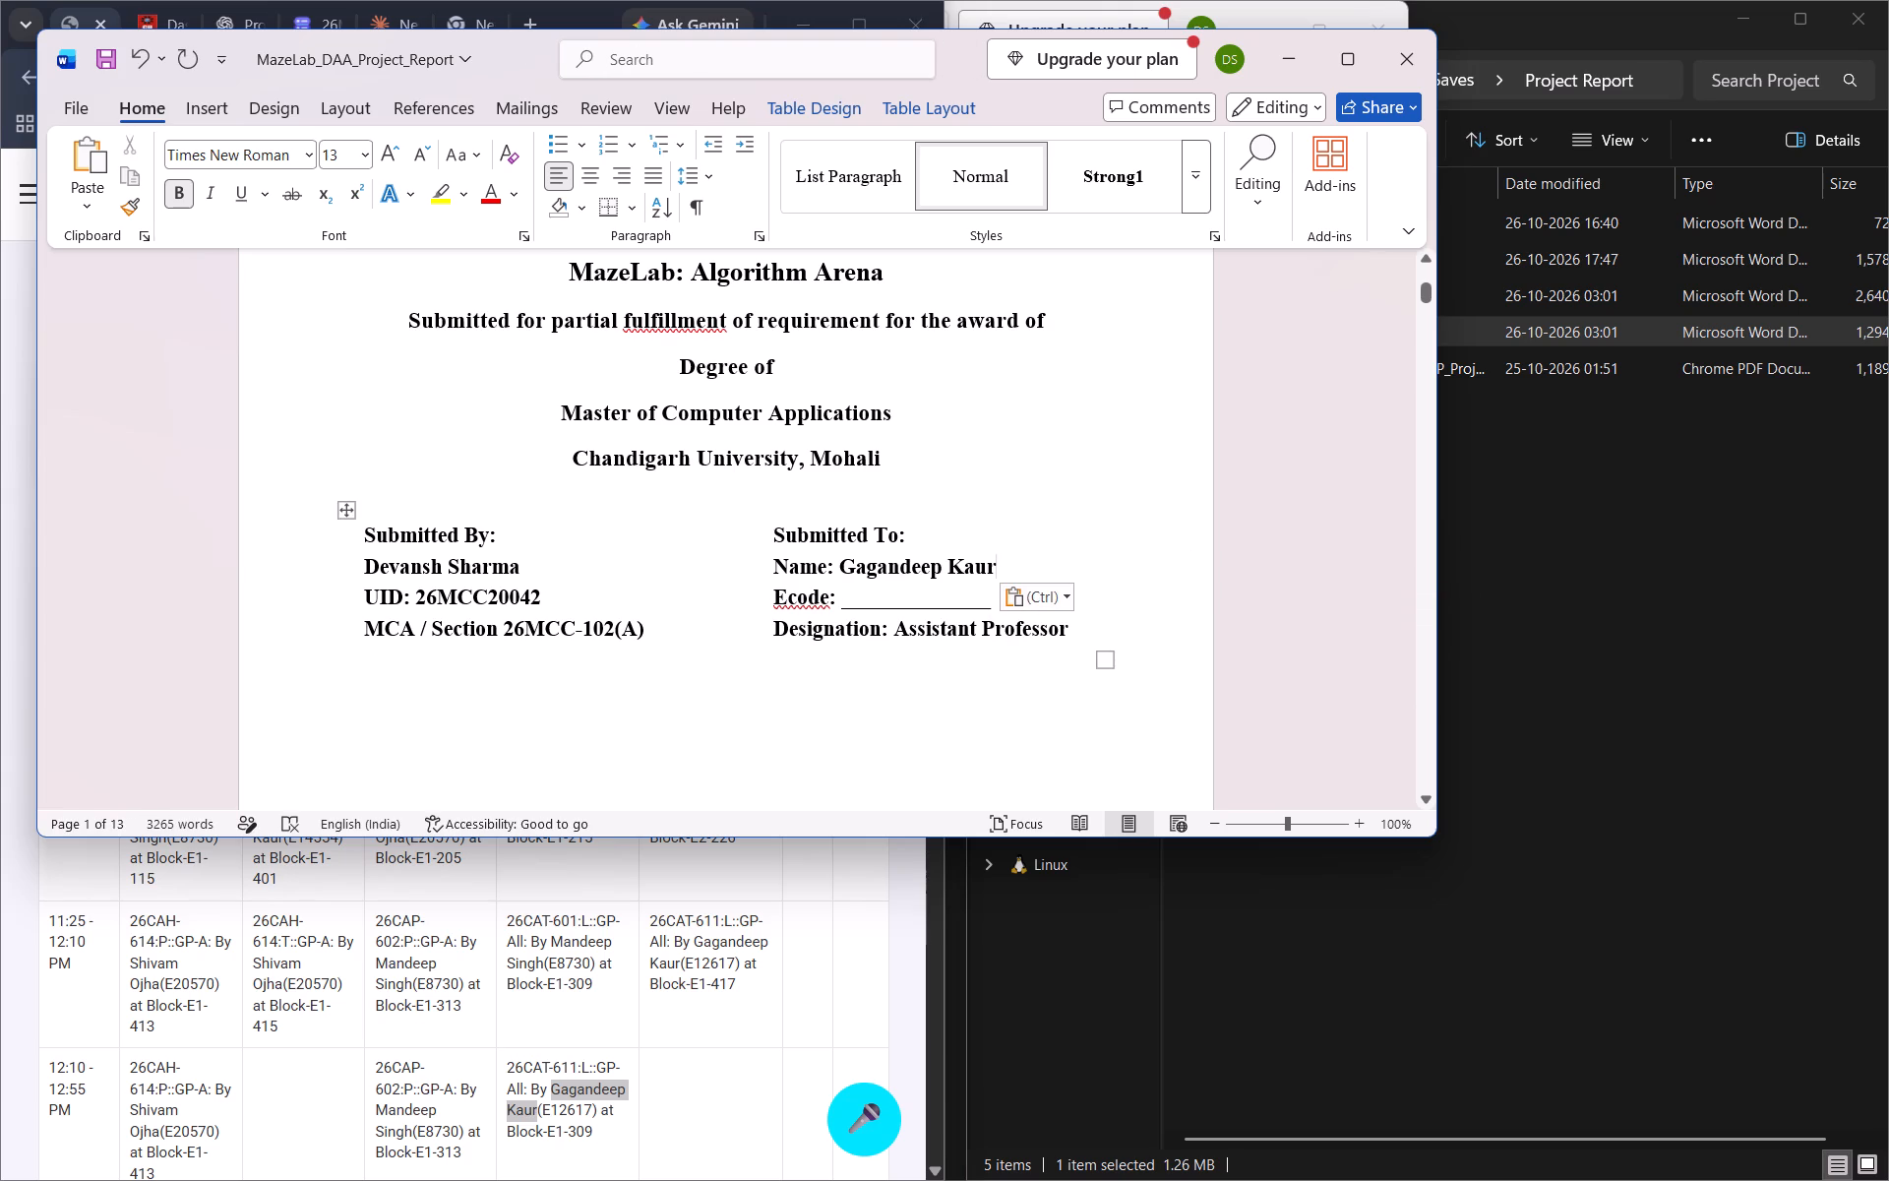
drag(1014, 562, 865, 579)
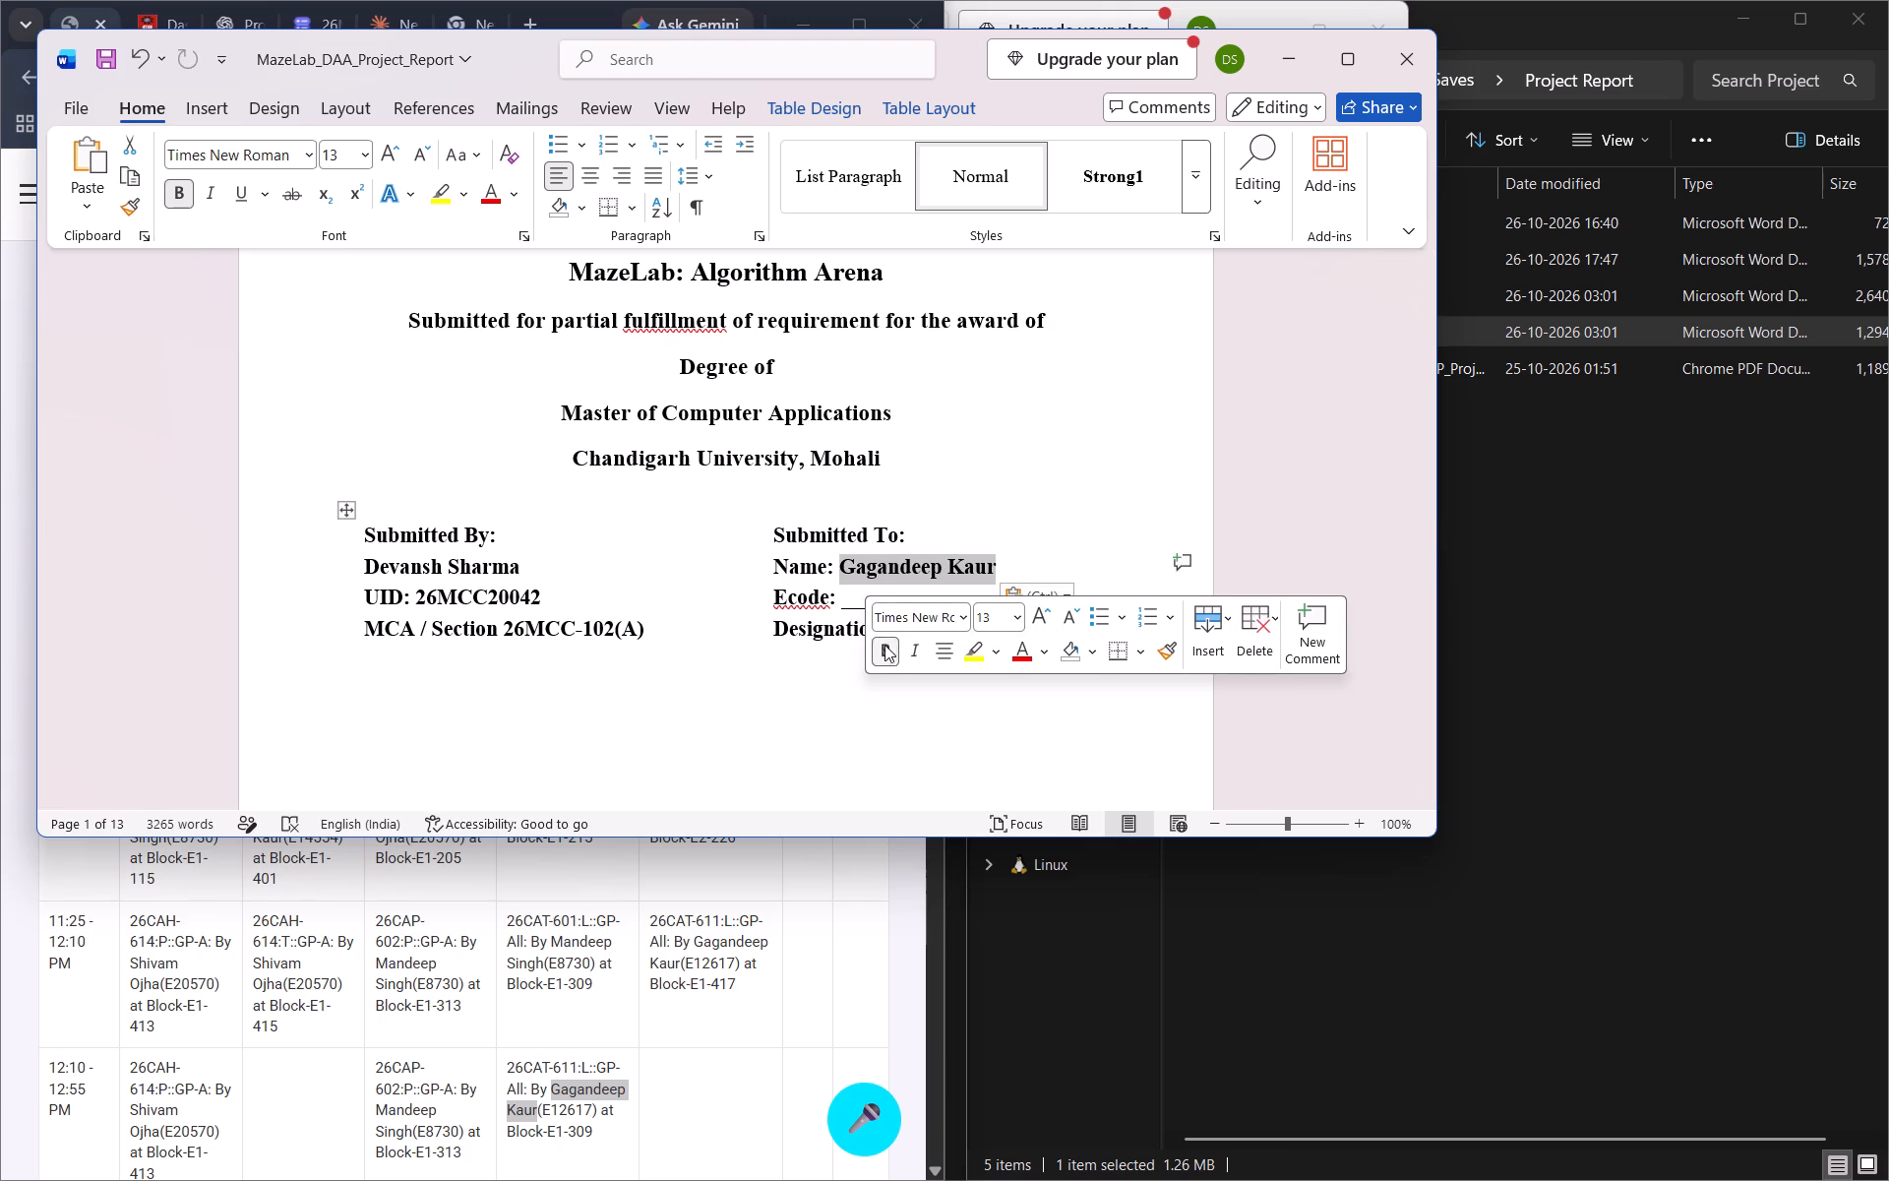
click(888, 647)
Change the "Ecode" label under Submitted To on the DAA cover to "E-code".
click(785, 590)
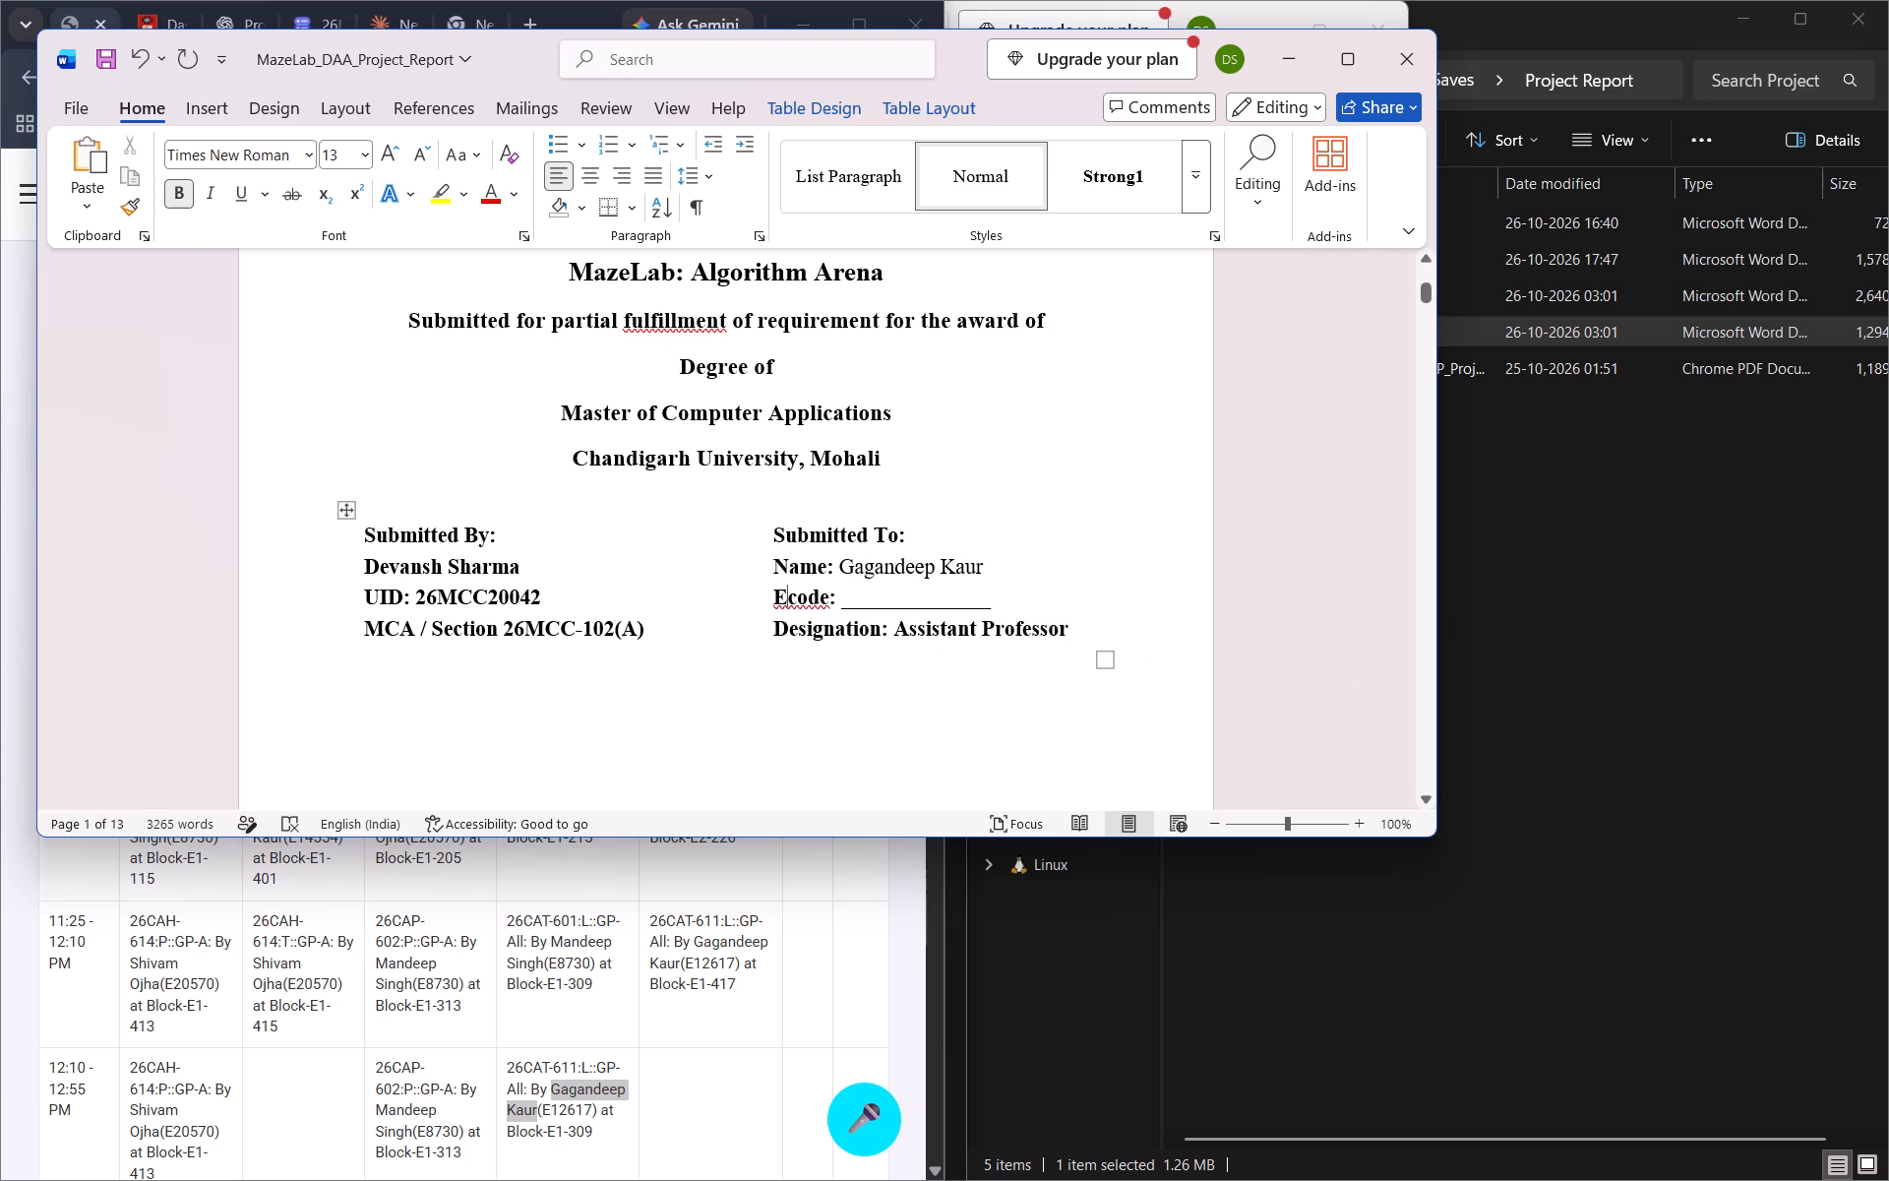
key(minus)
Correct the flagged "fulfillment" in the DAA cover's submission line to "fulfilment".
scroll(640, 511, up, 1)
double_click(675, 344)
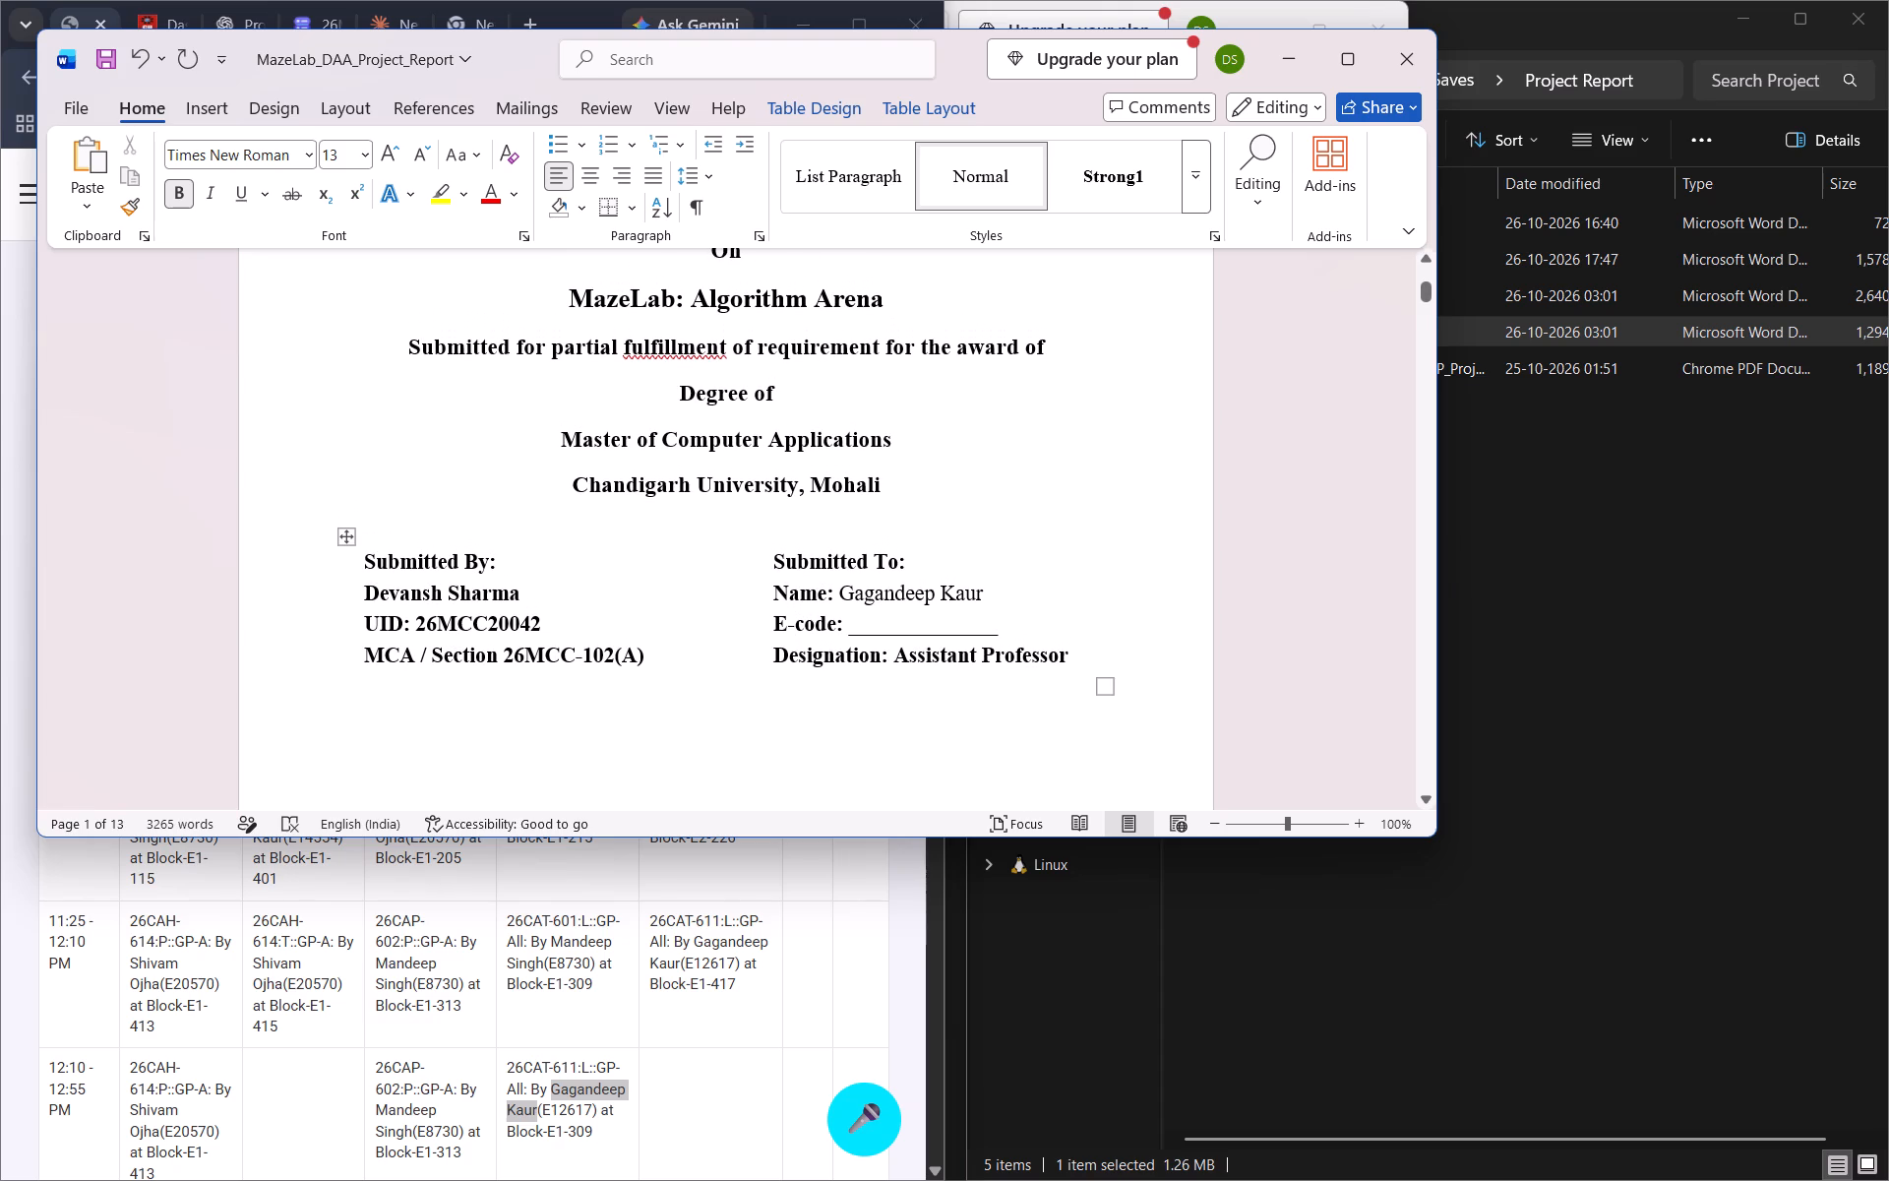
right_click(675, 344)
click(654, 374)
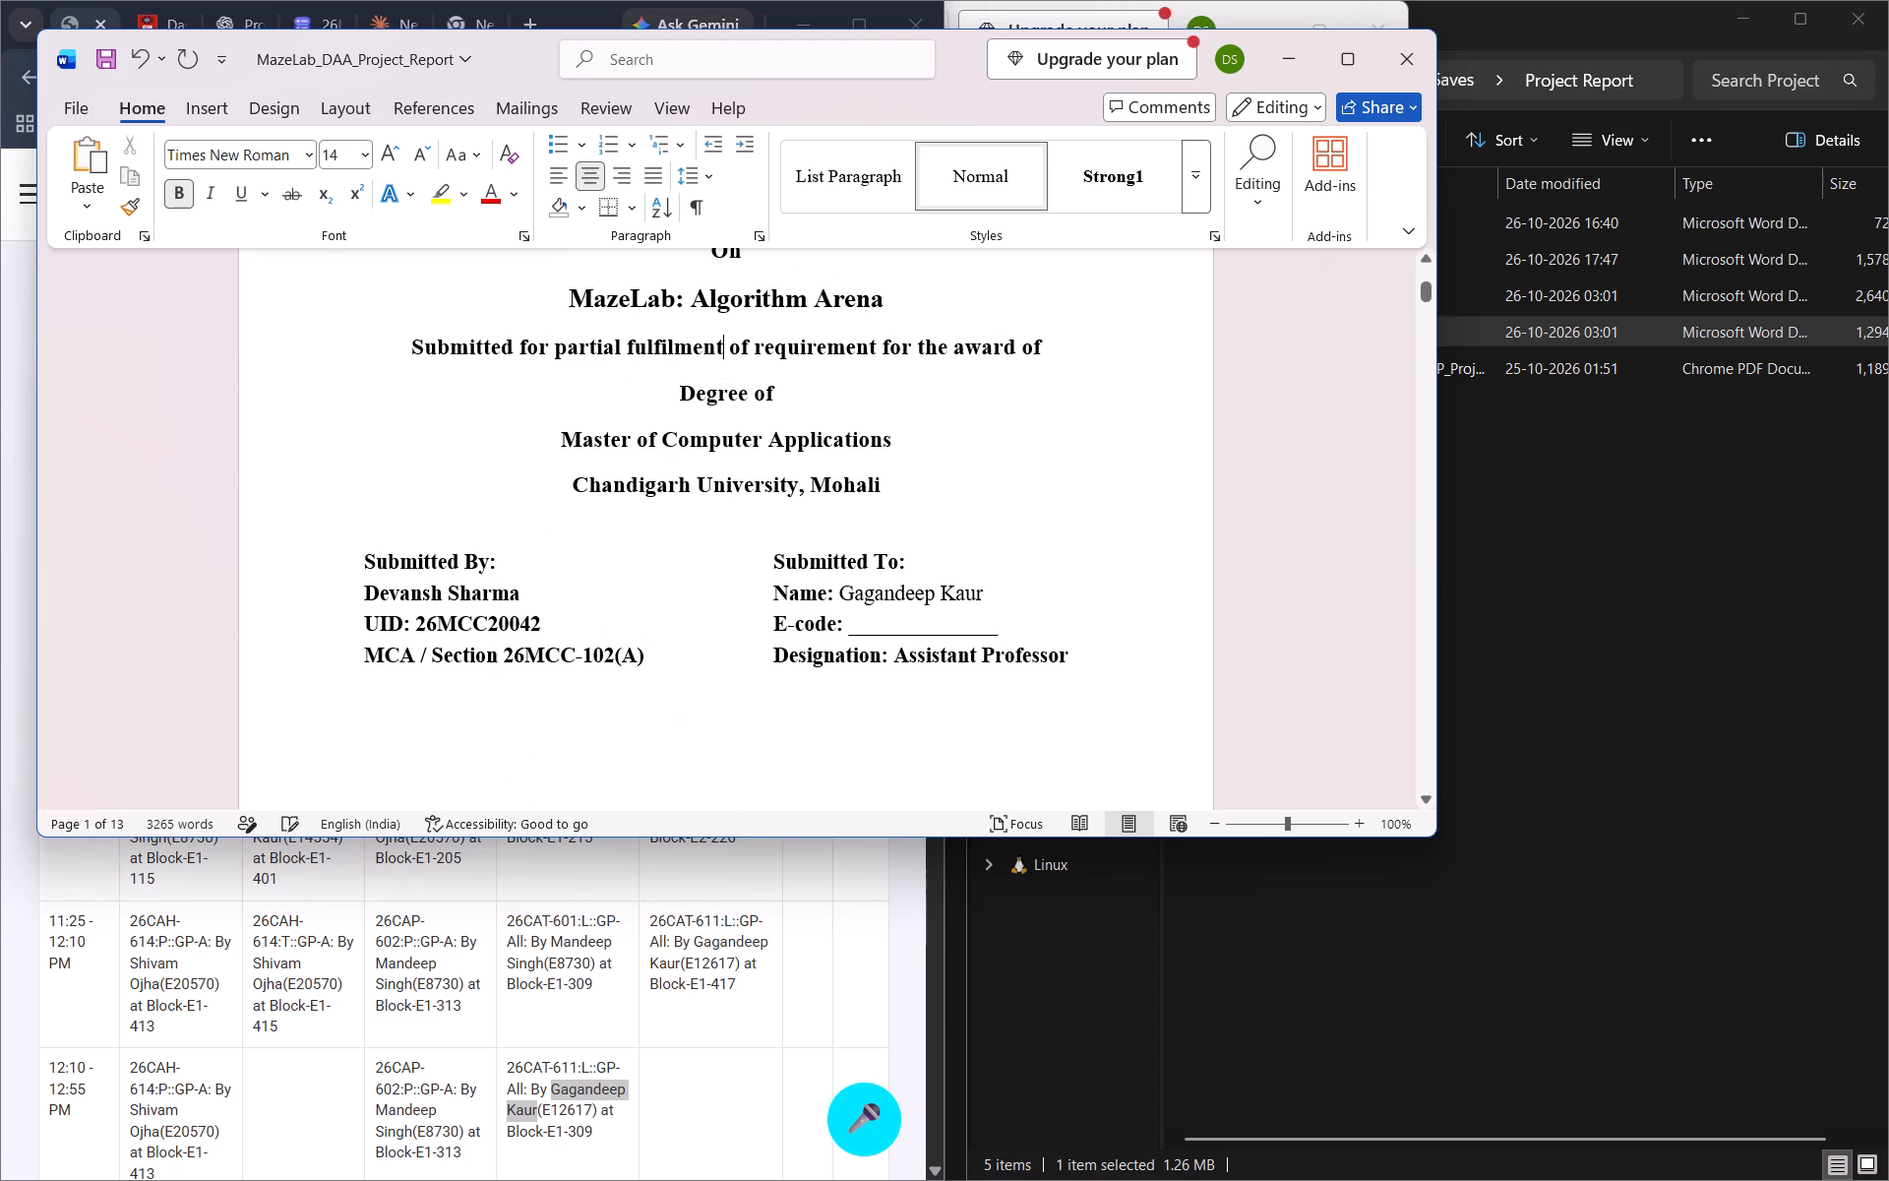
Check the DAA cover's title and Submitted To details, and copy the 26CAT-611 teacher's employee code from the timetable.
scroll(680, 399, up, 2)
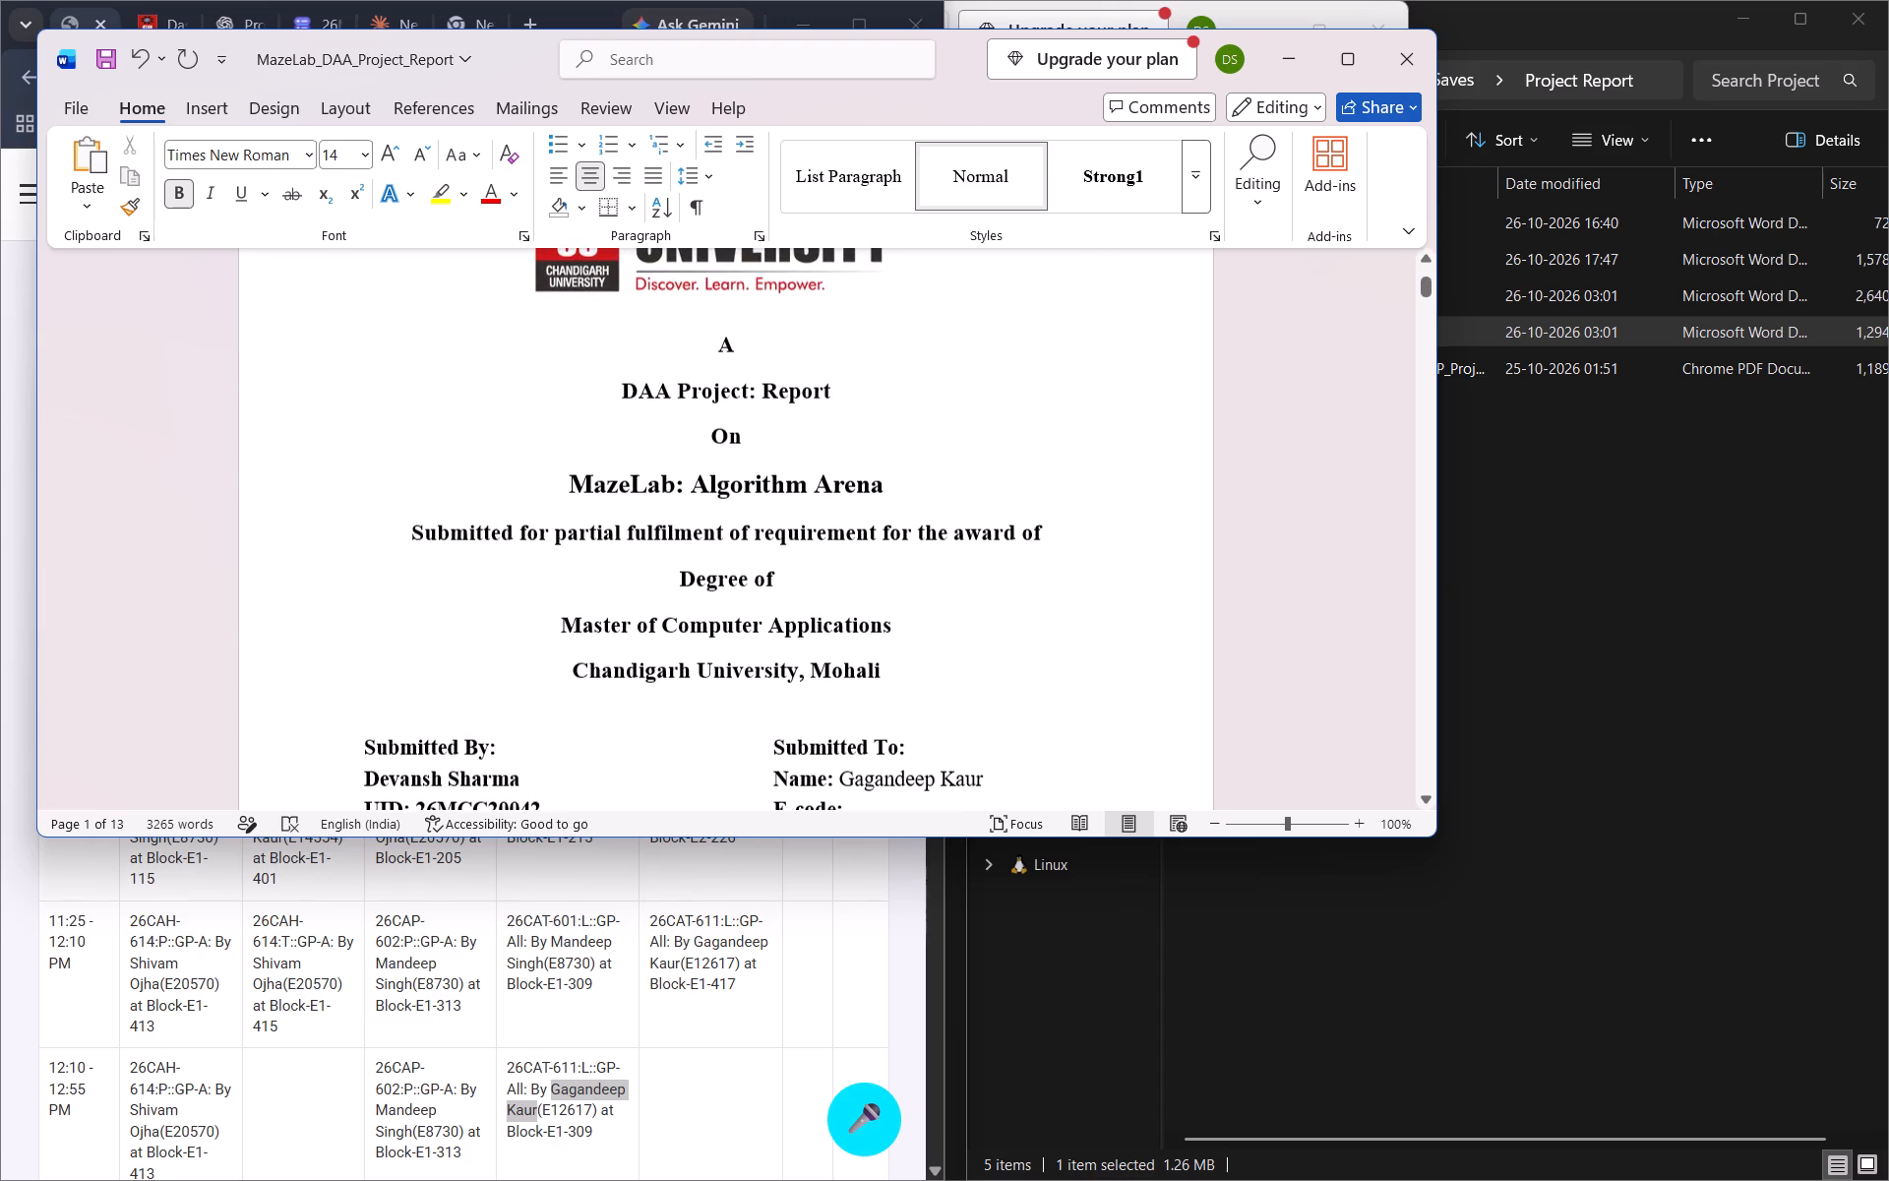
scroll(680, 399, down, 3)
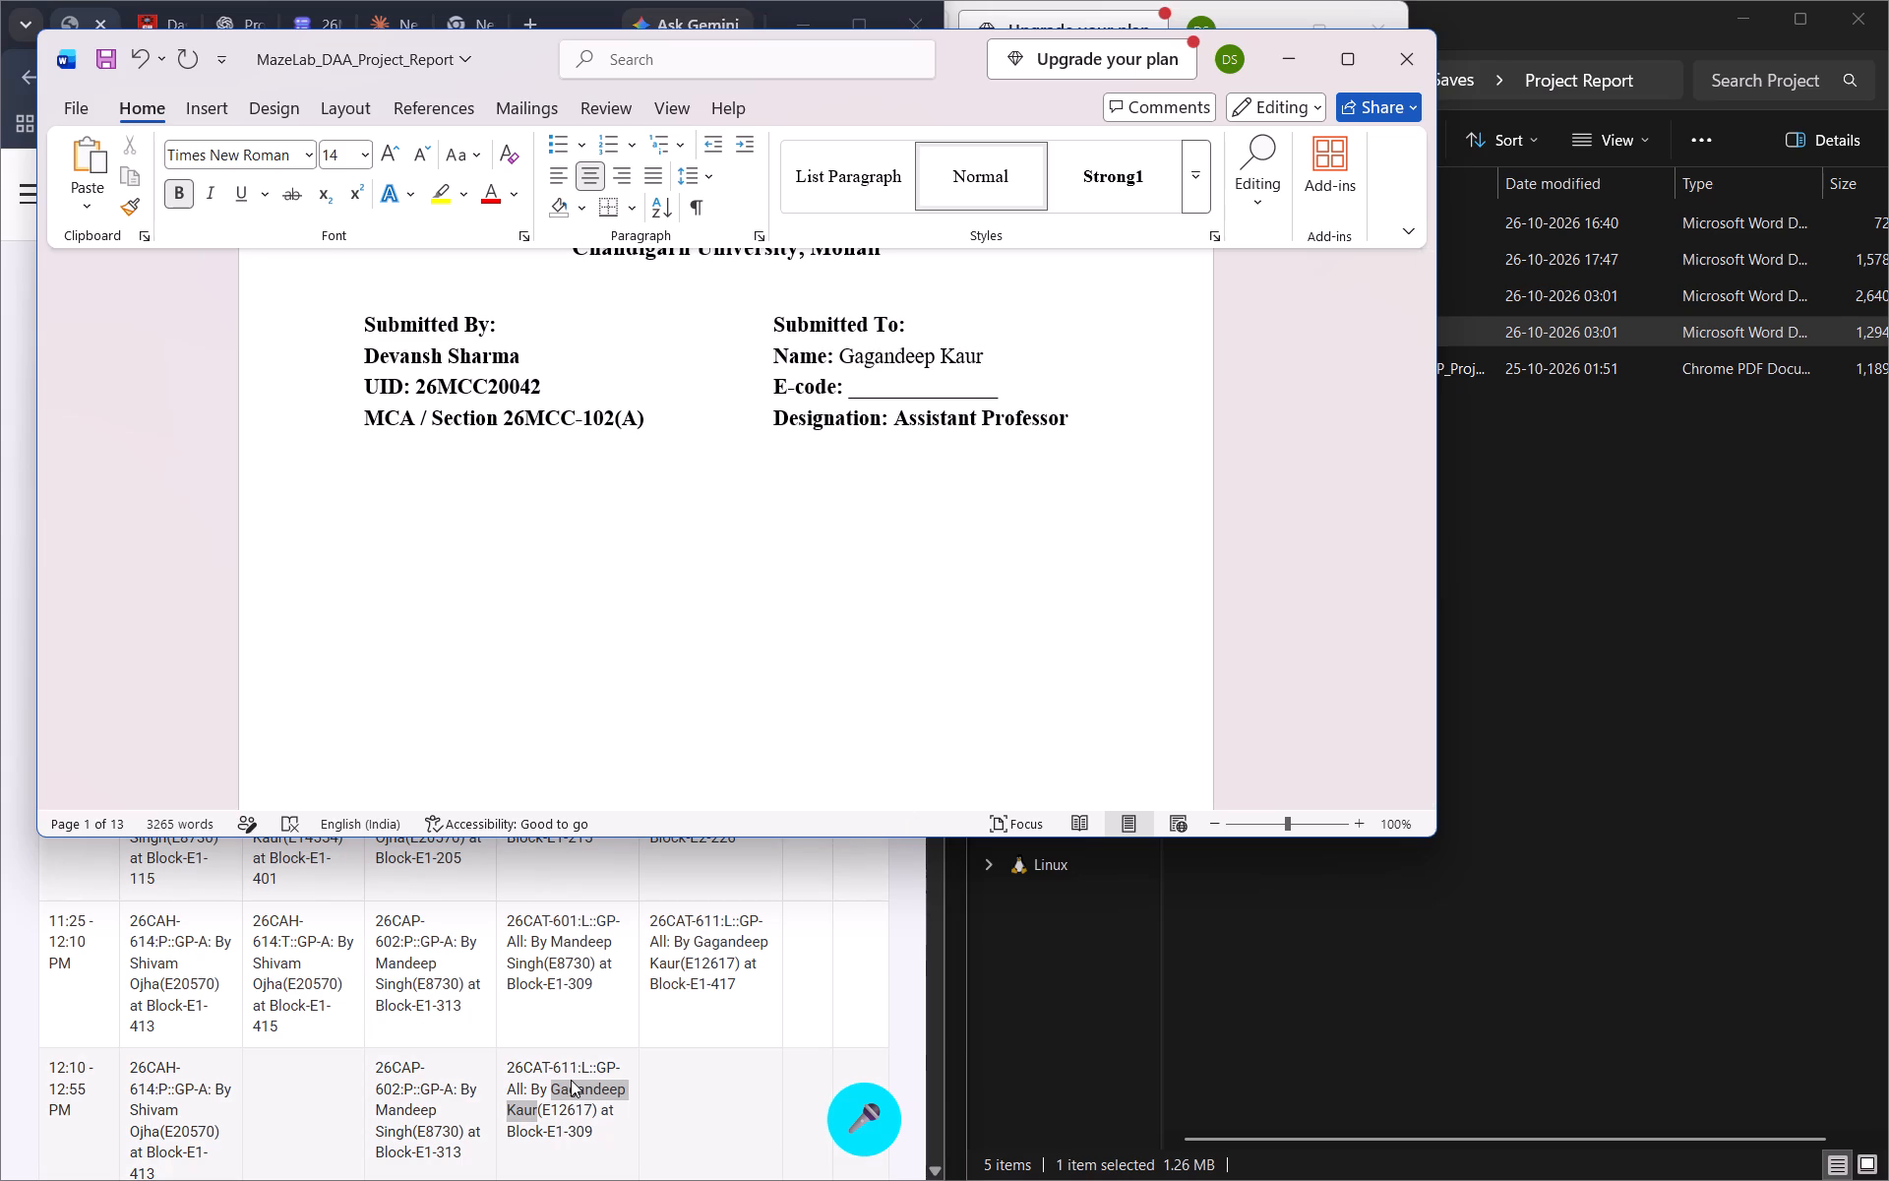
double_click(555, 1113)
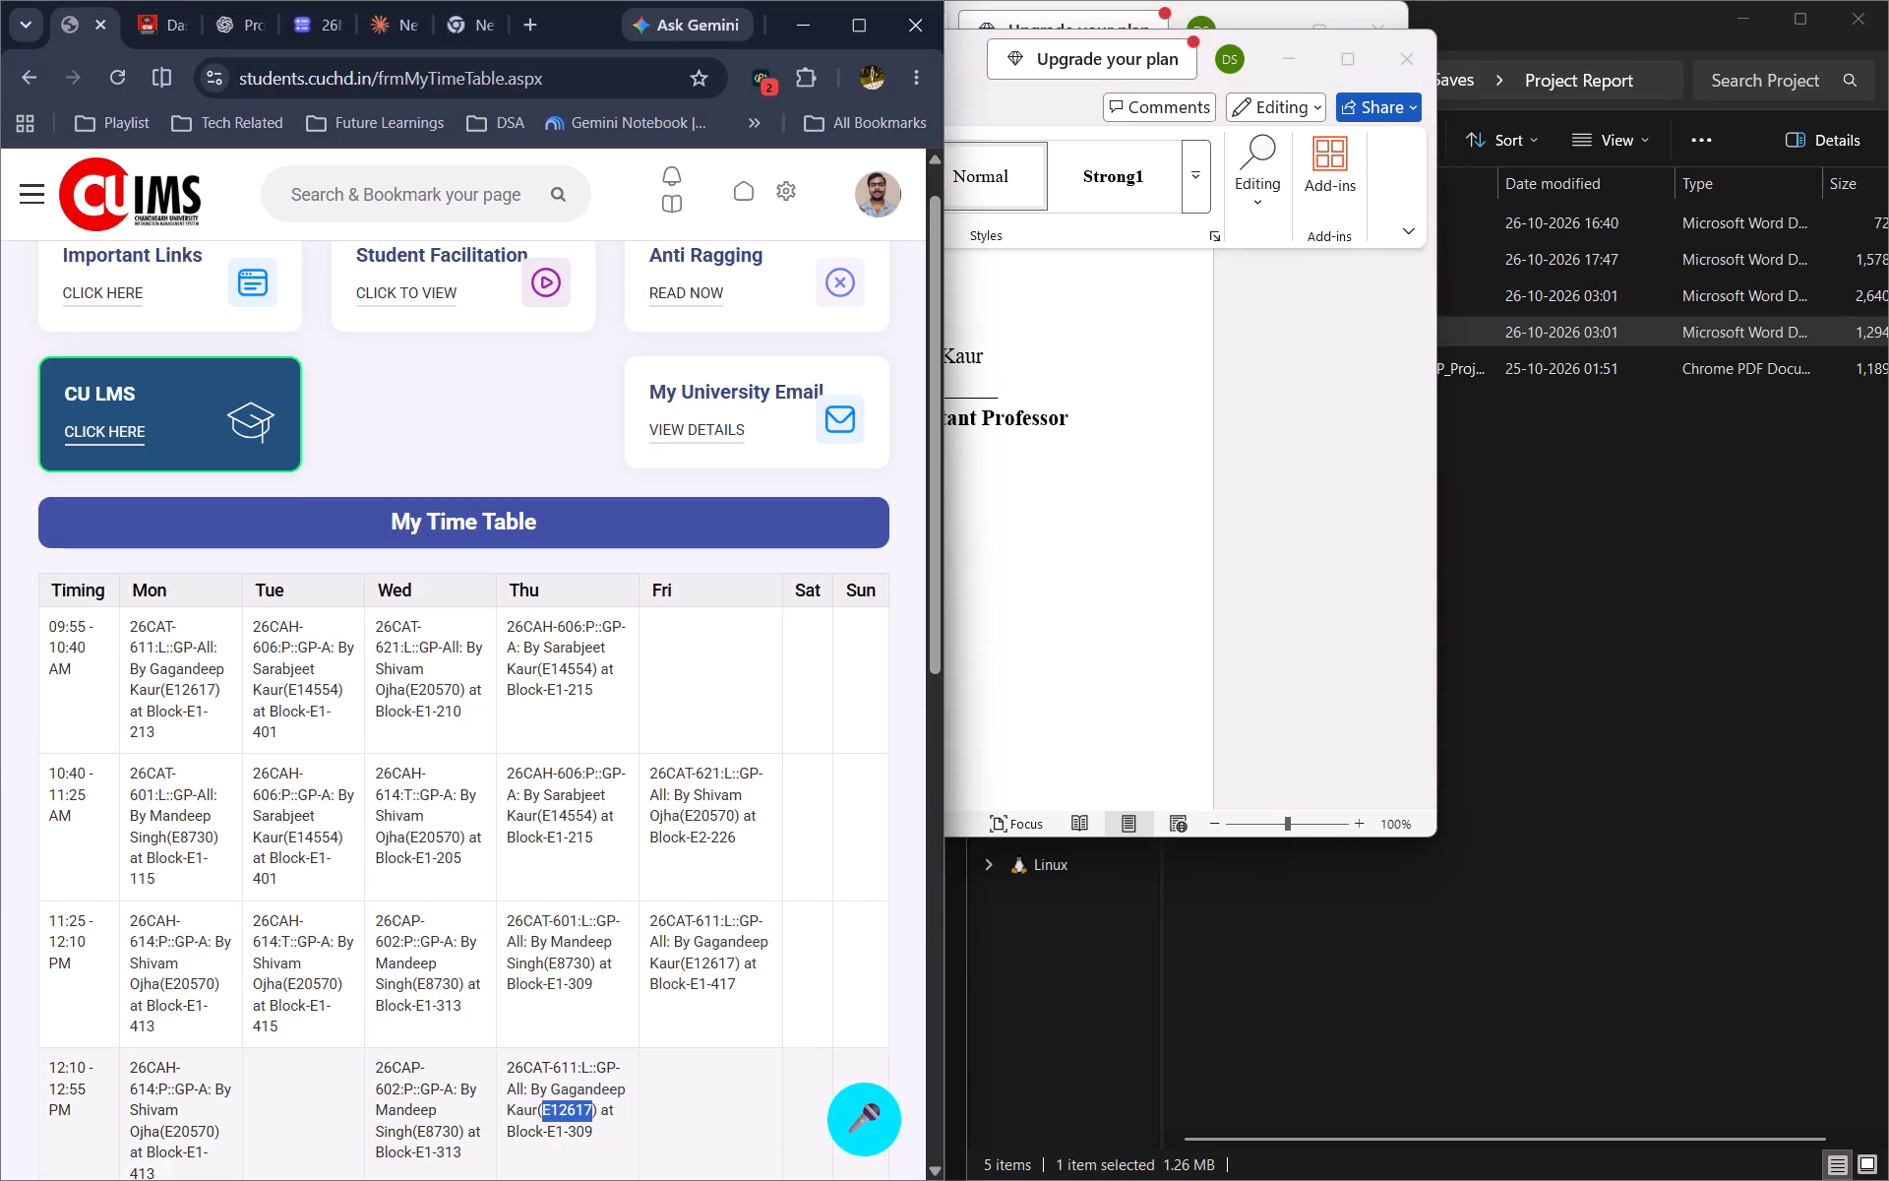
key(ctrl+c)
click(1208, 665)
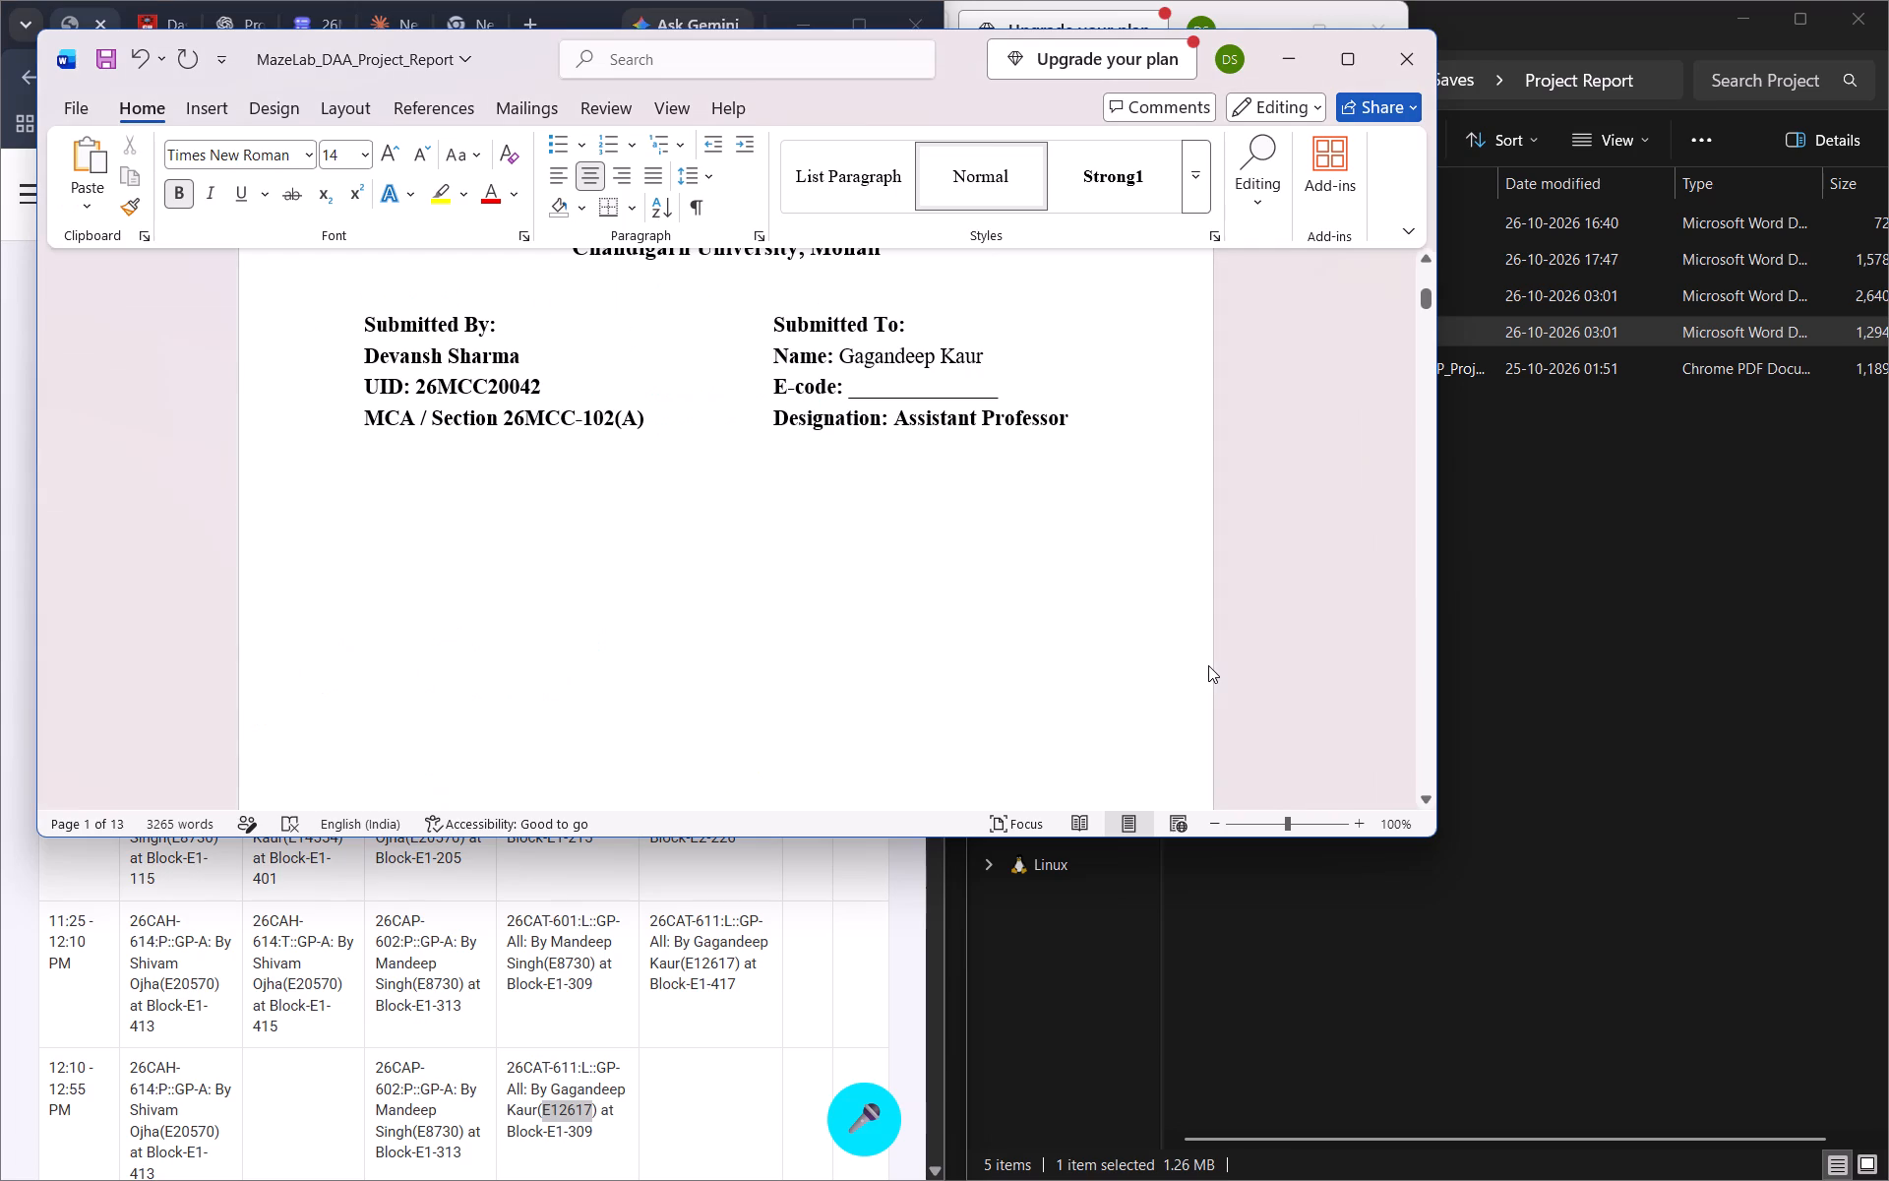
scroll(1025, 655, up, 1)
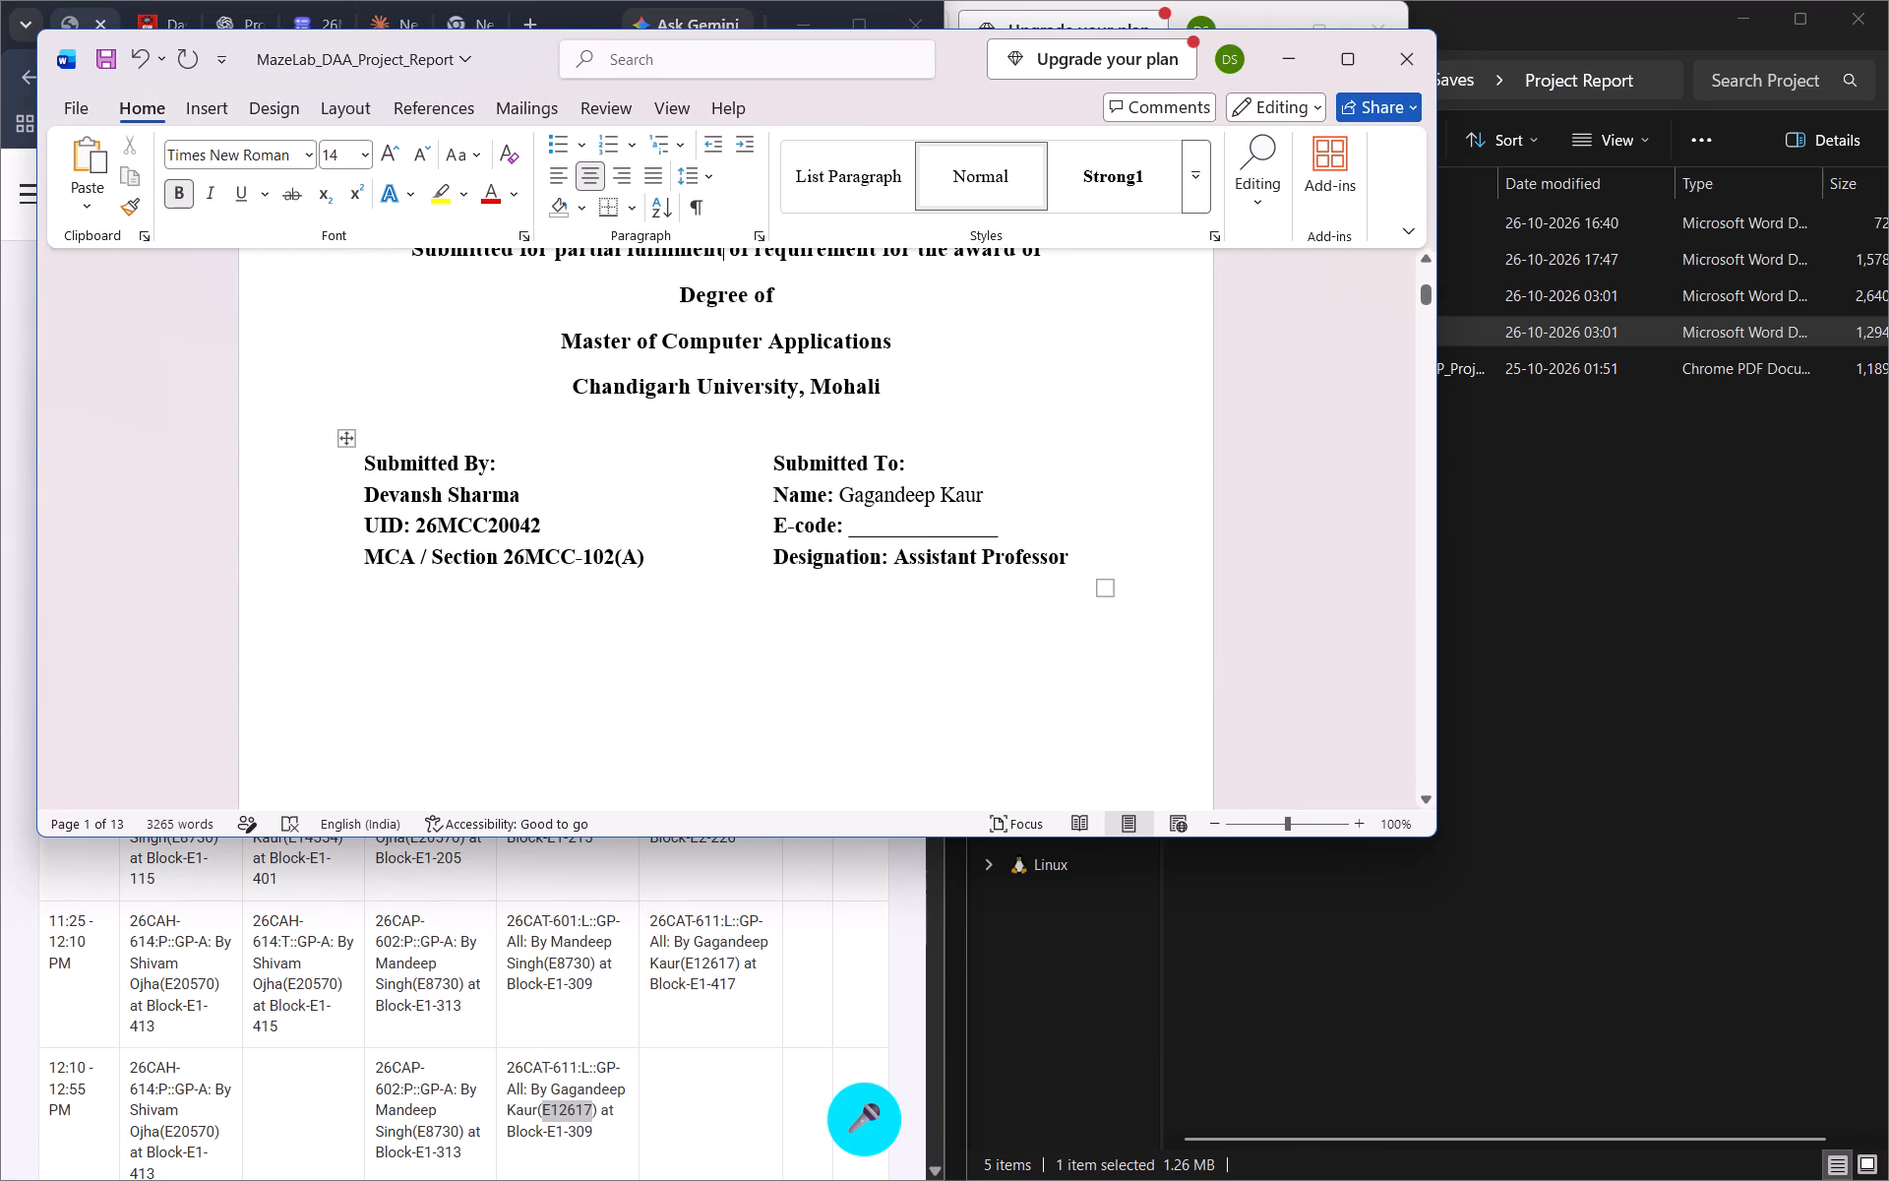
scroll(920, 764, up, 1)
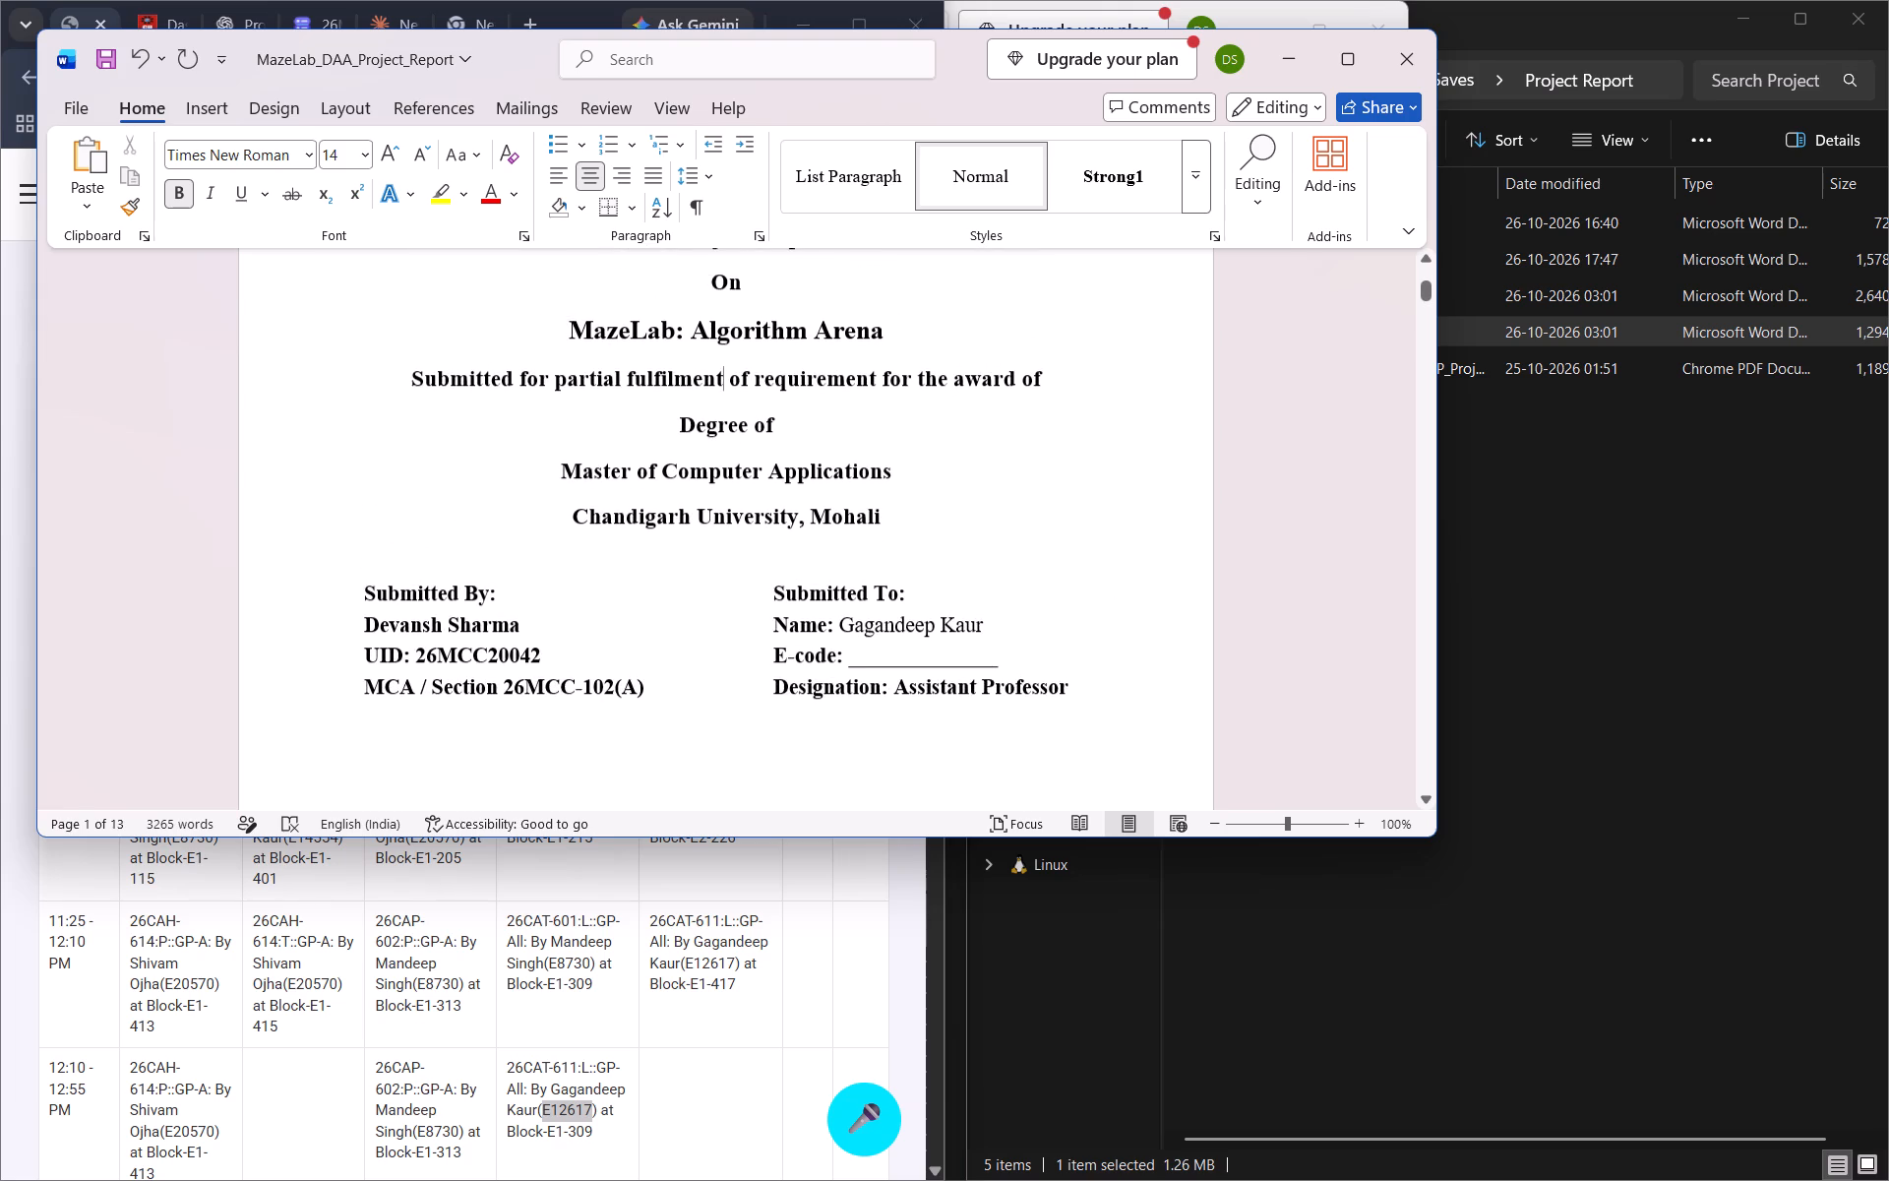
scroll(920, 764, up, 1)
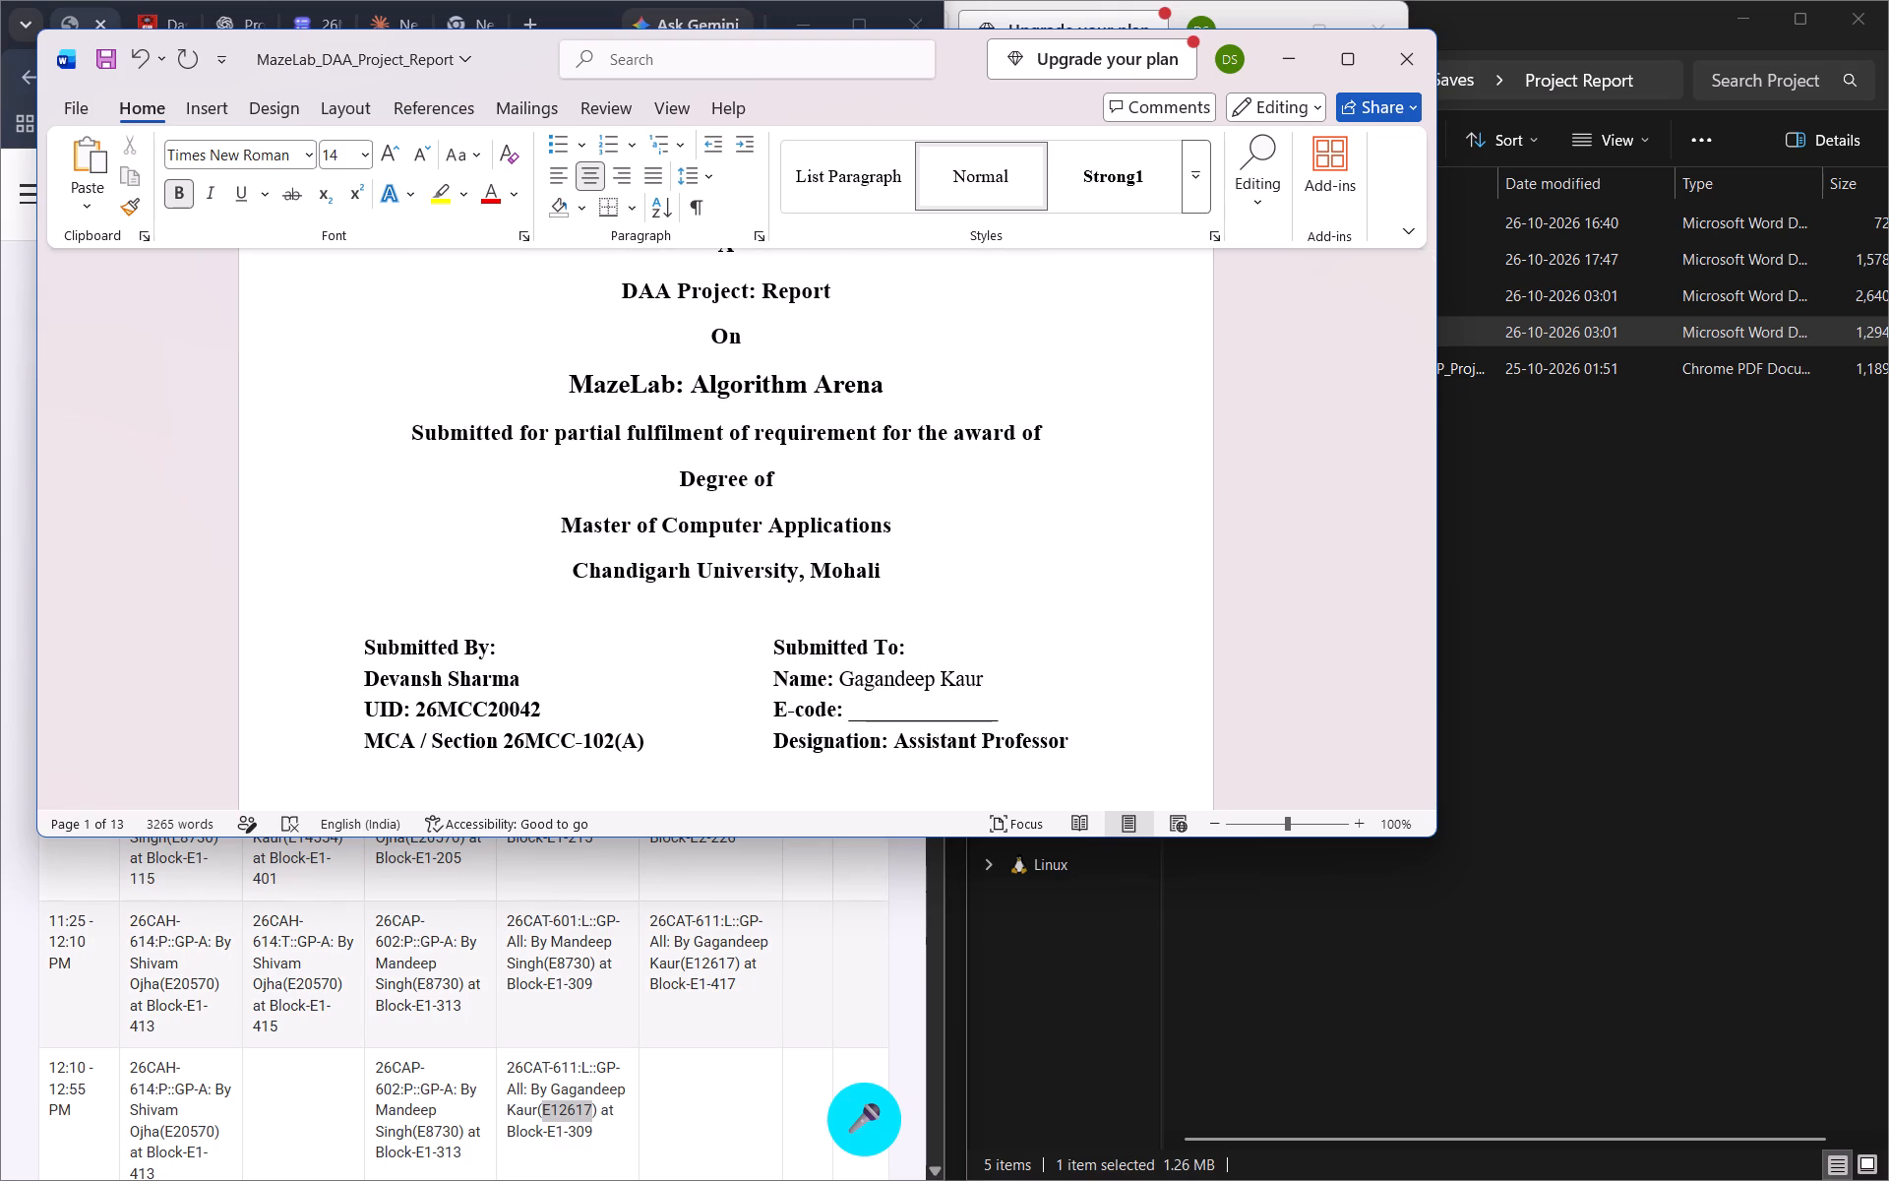
Copy the 26CAP-612 teacher's name from the timetable and paste it over the Submitted To name on the DAA cover.
click(493, 1009)
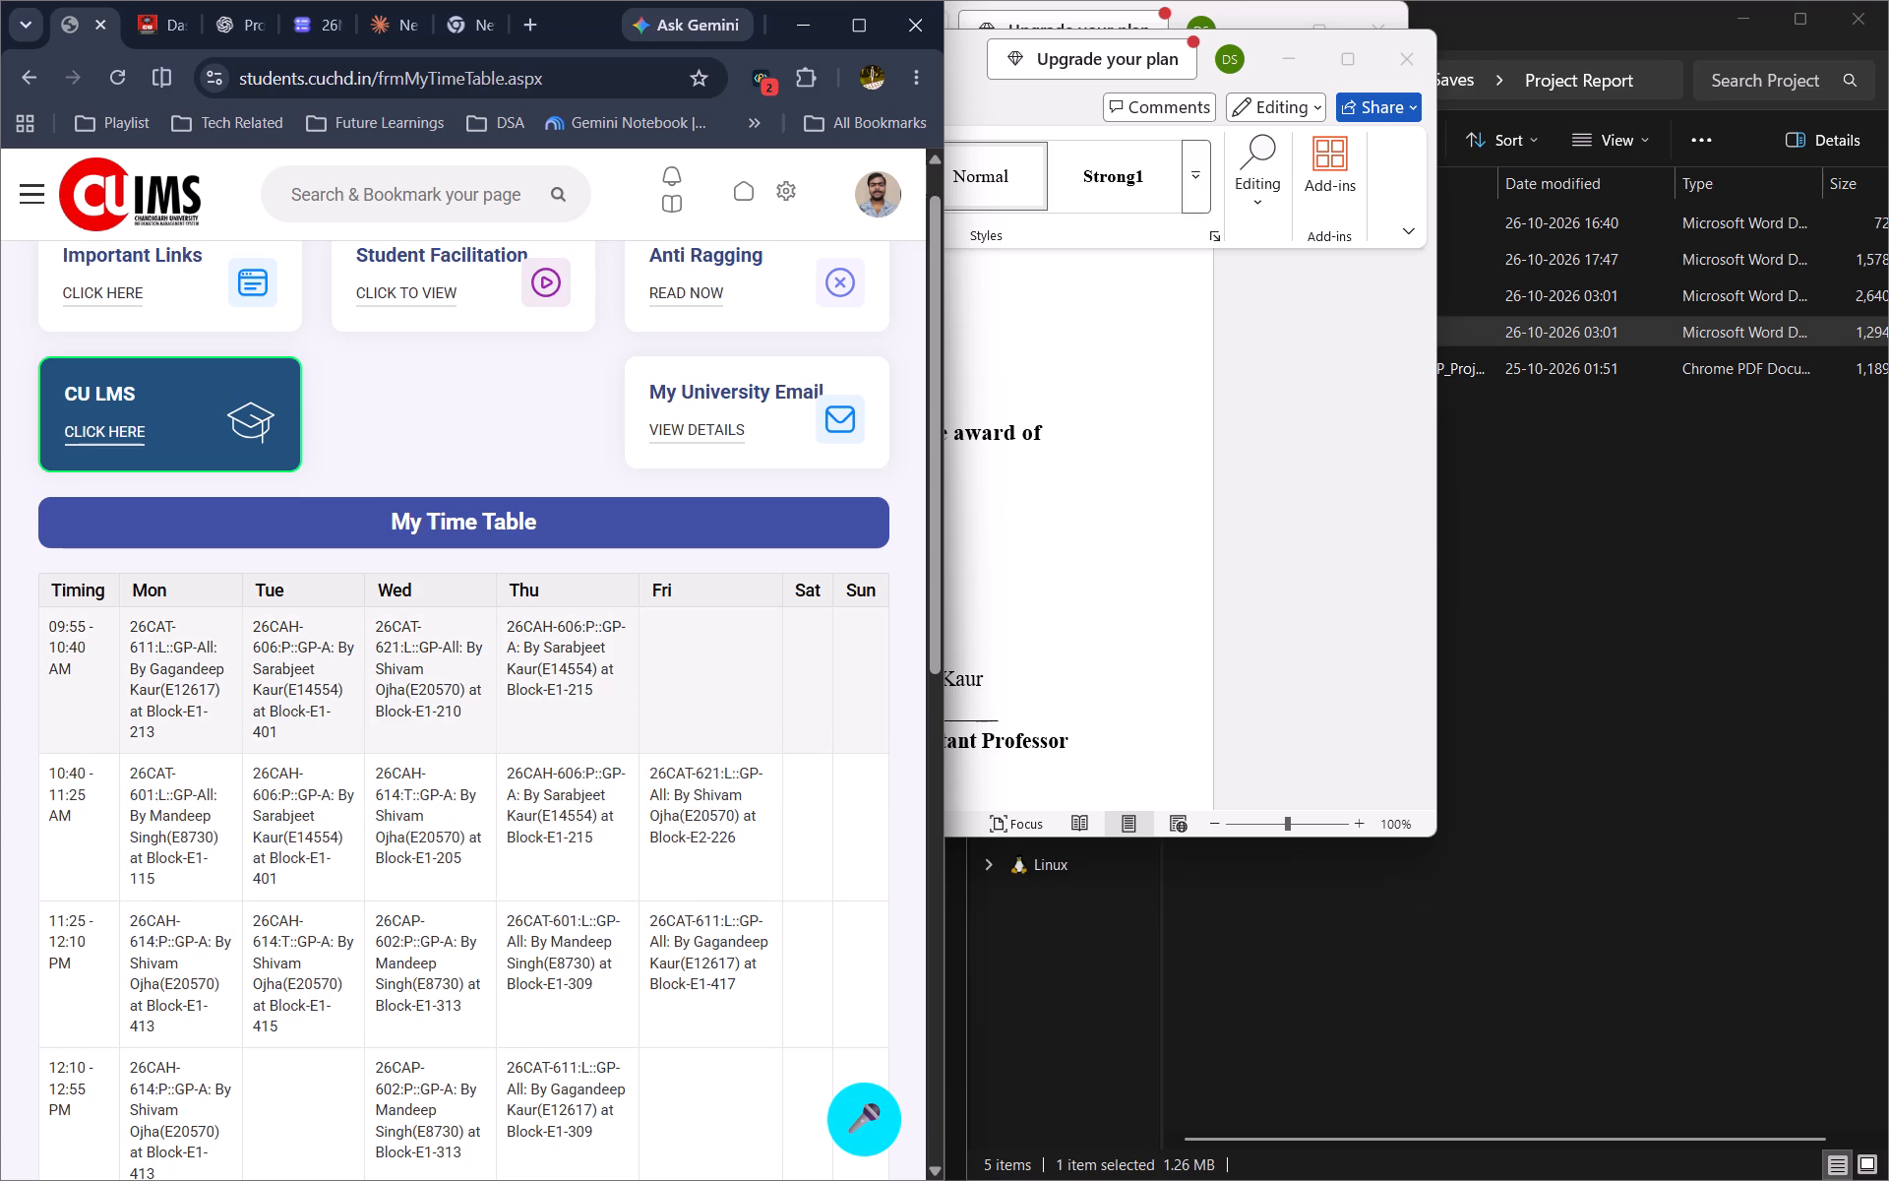
scroll(521, 963, down, 4)
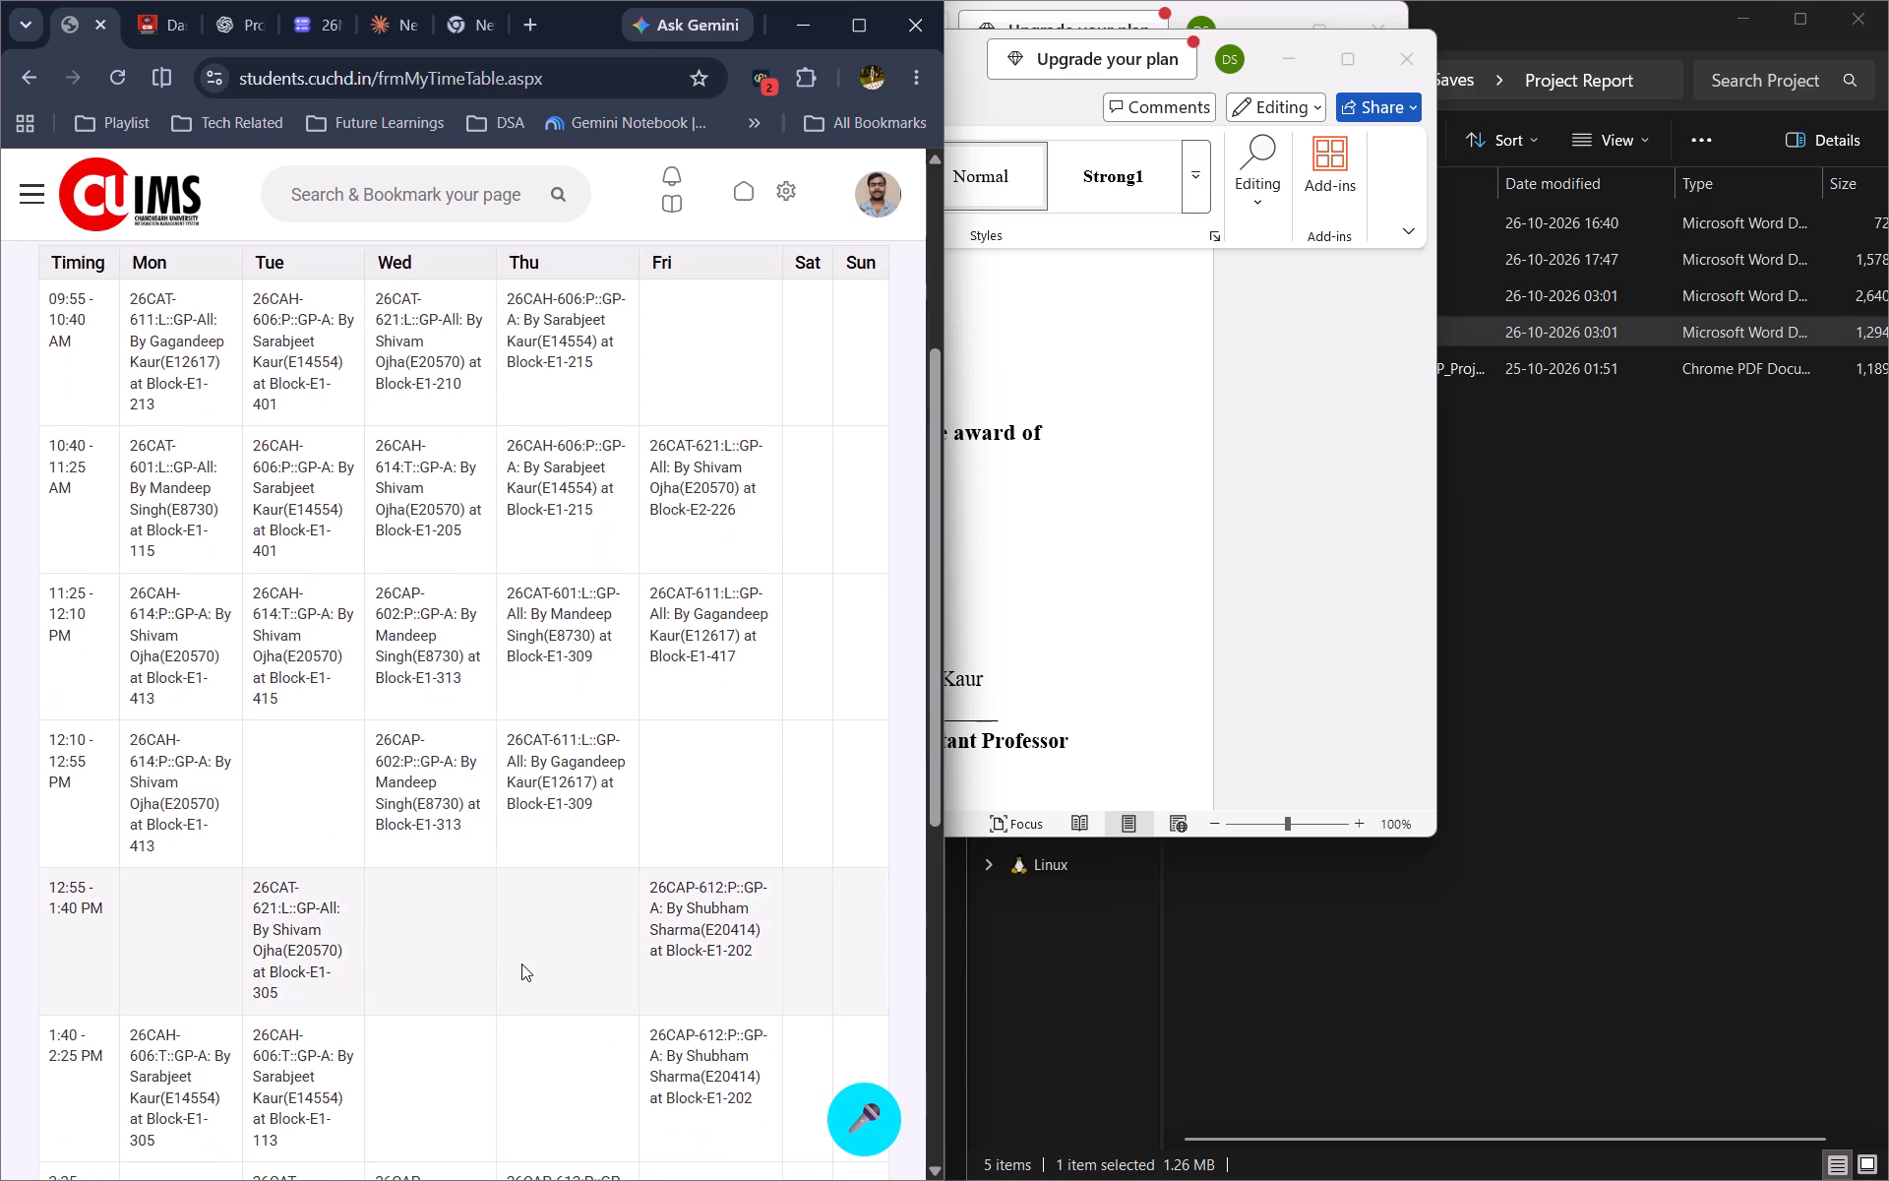
scroll(521, 963, down, 2)
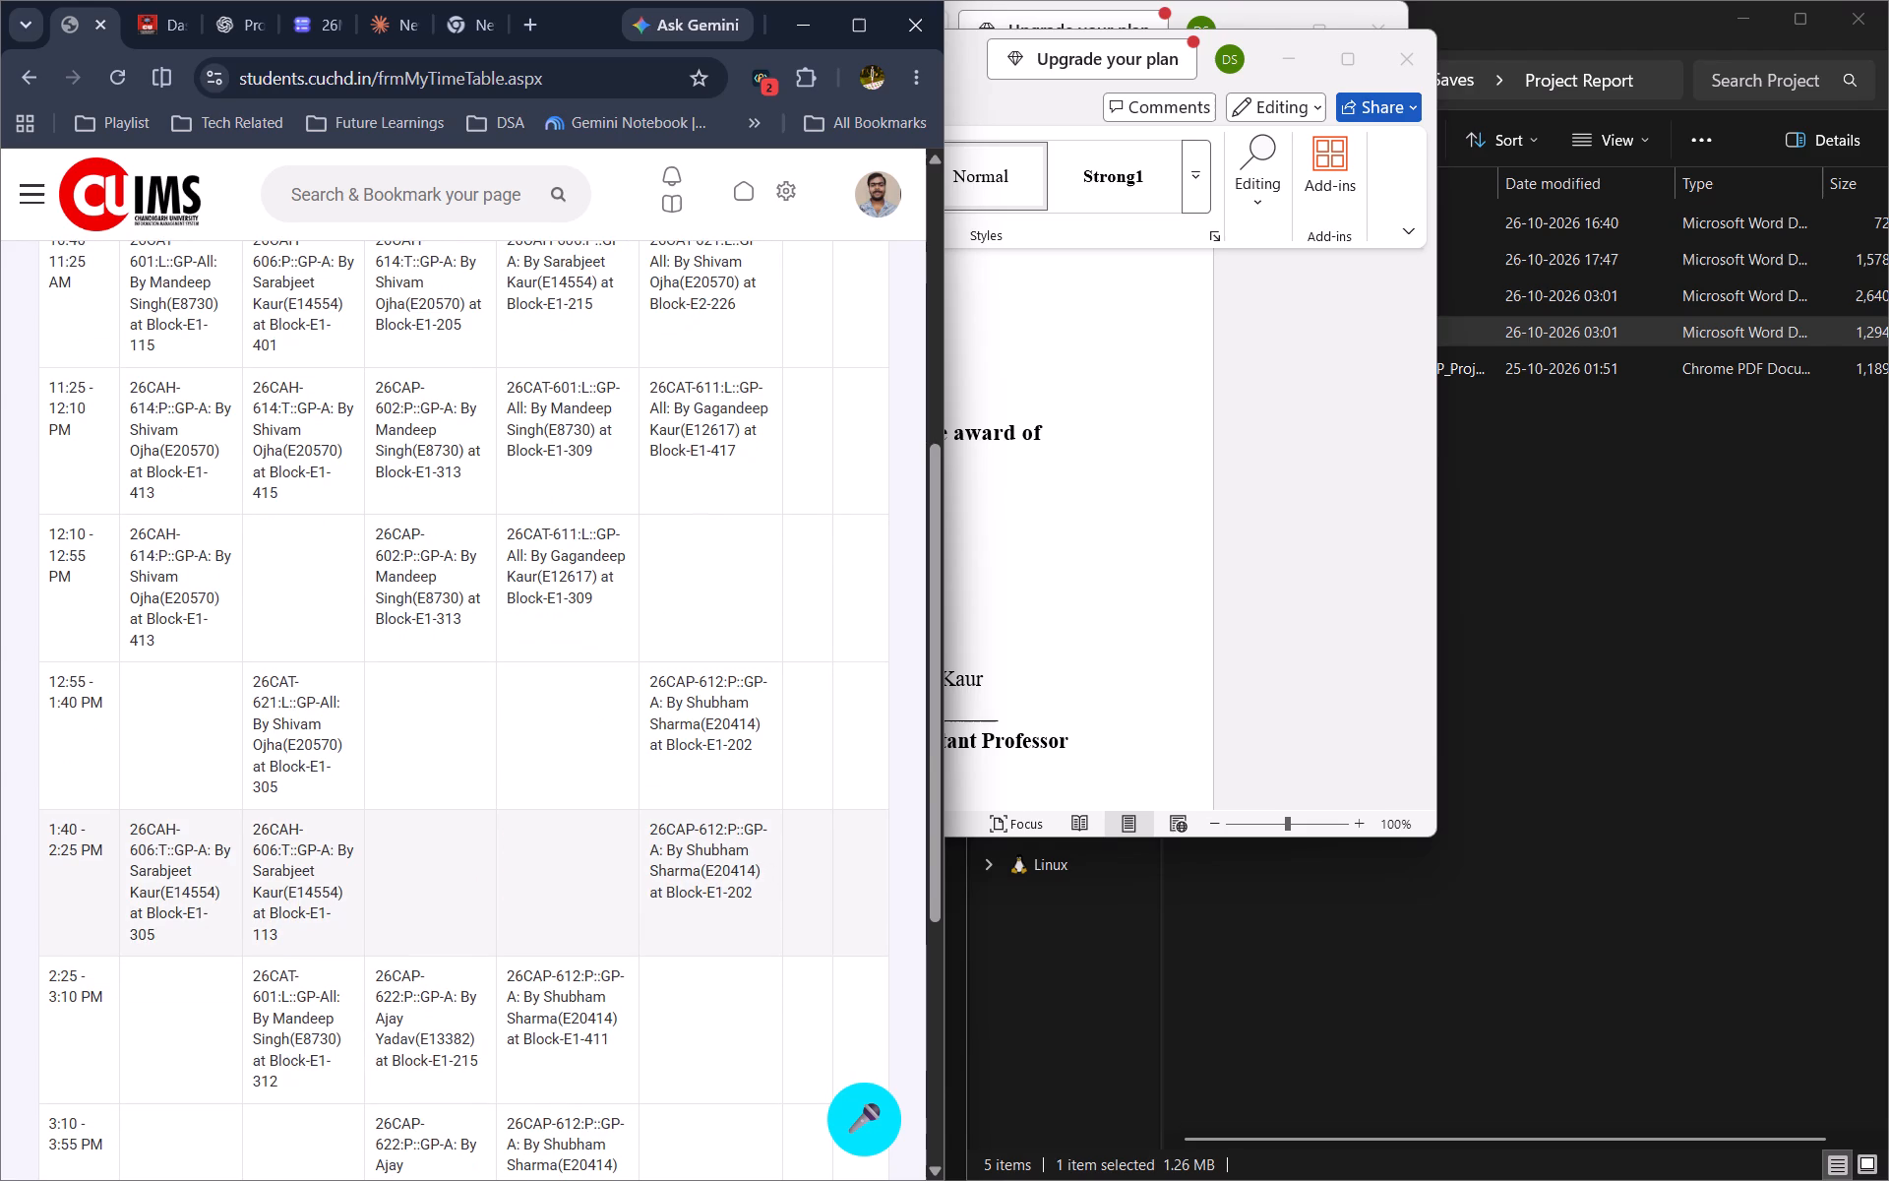
drag(699, 870, 690, 848)
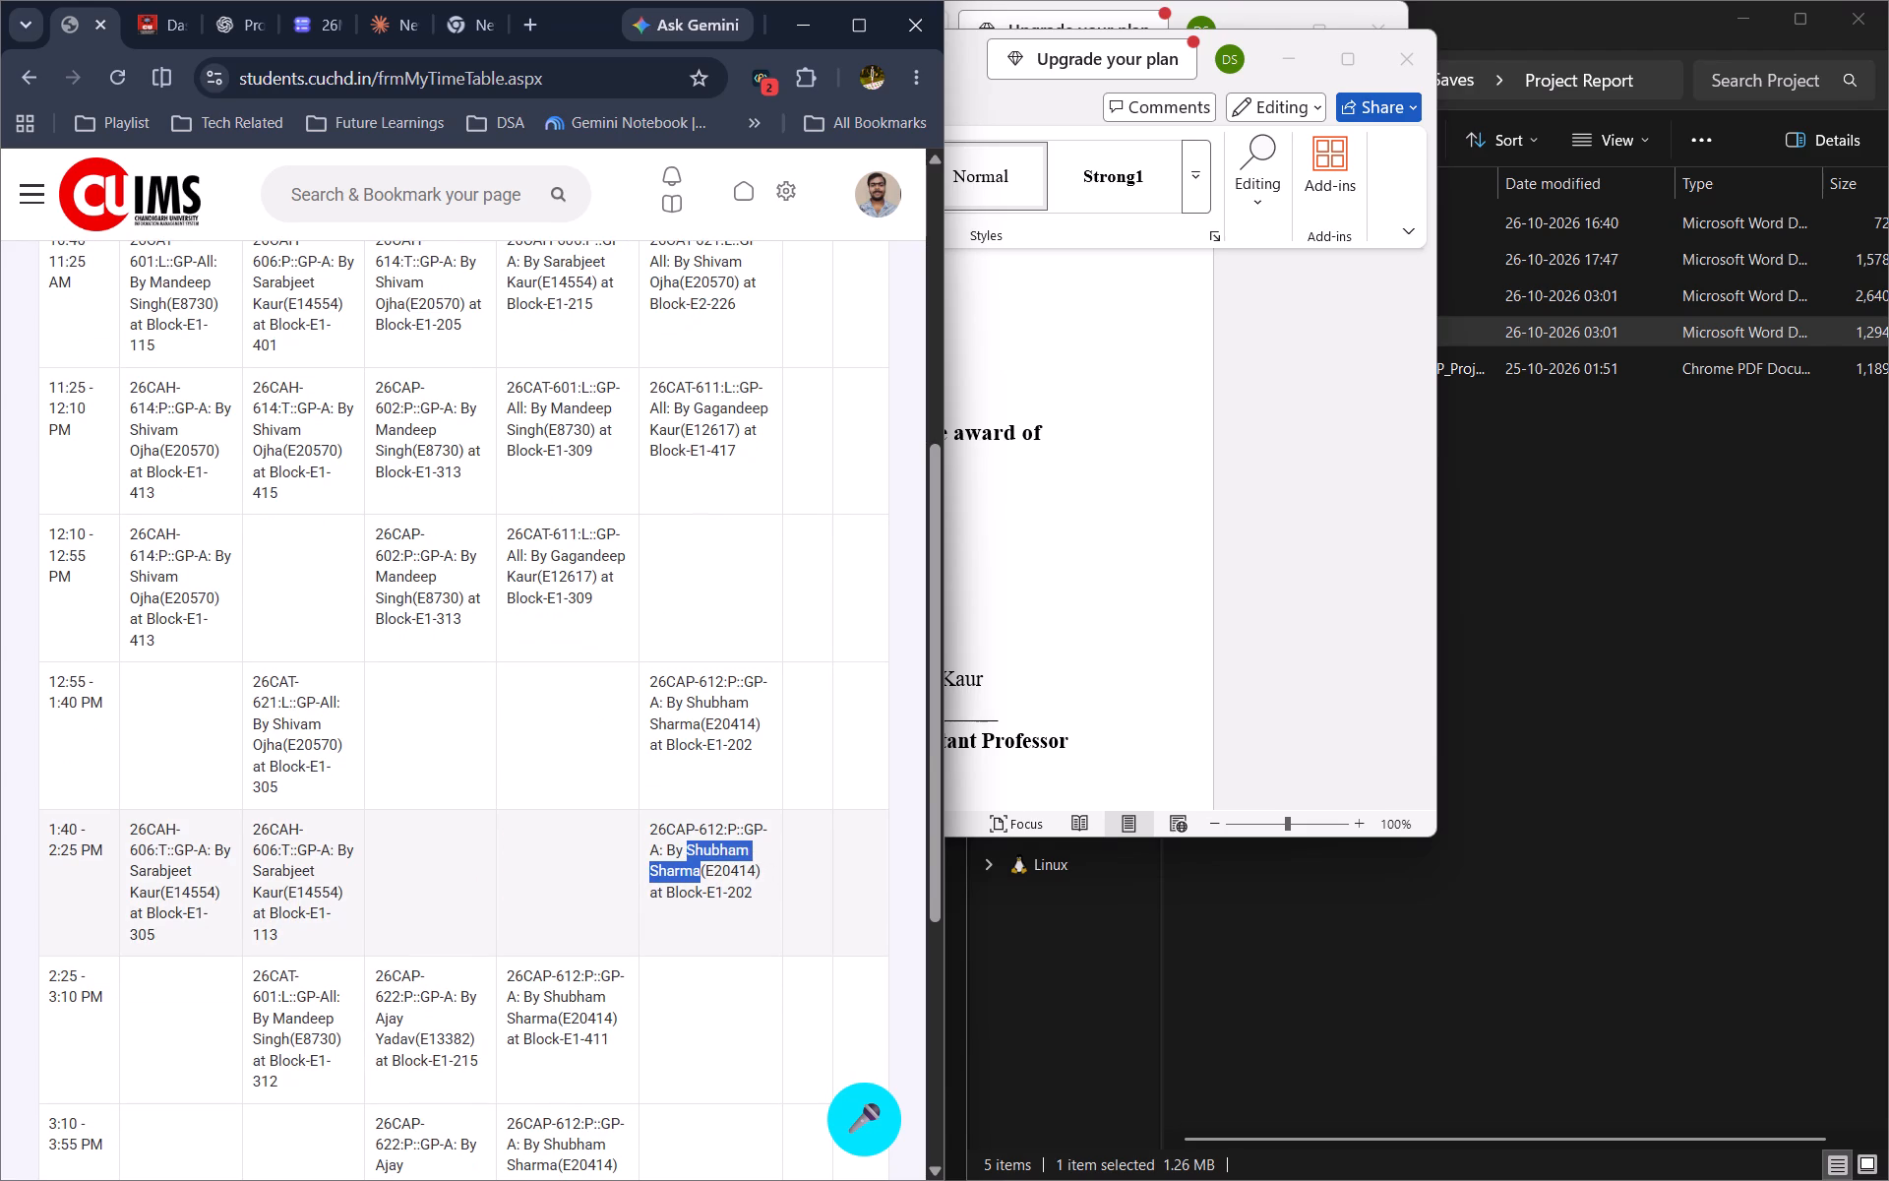
drag(690, 848, 689, 849)
key(ctrl+c)
click(1103, 589)
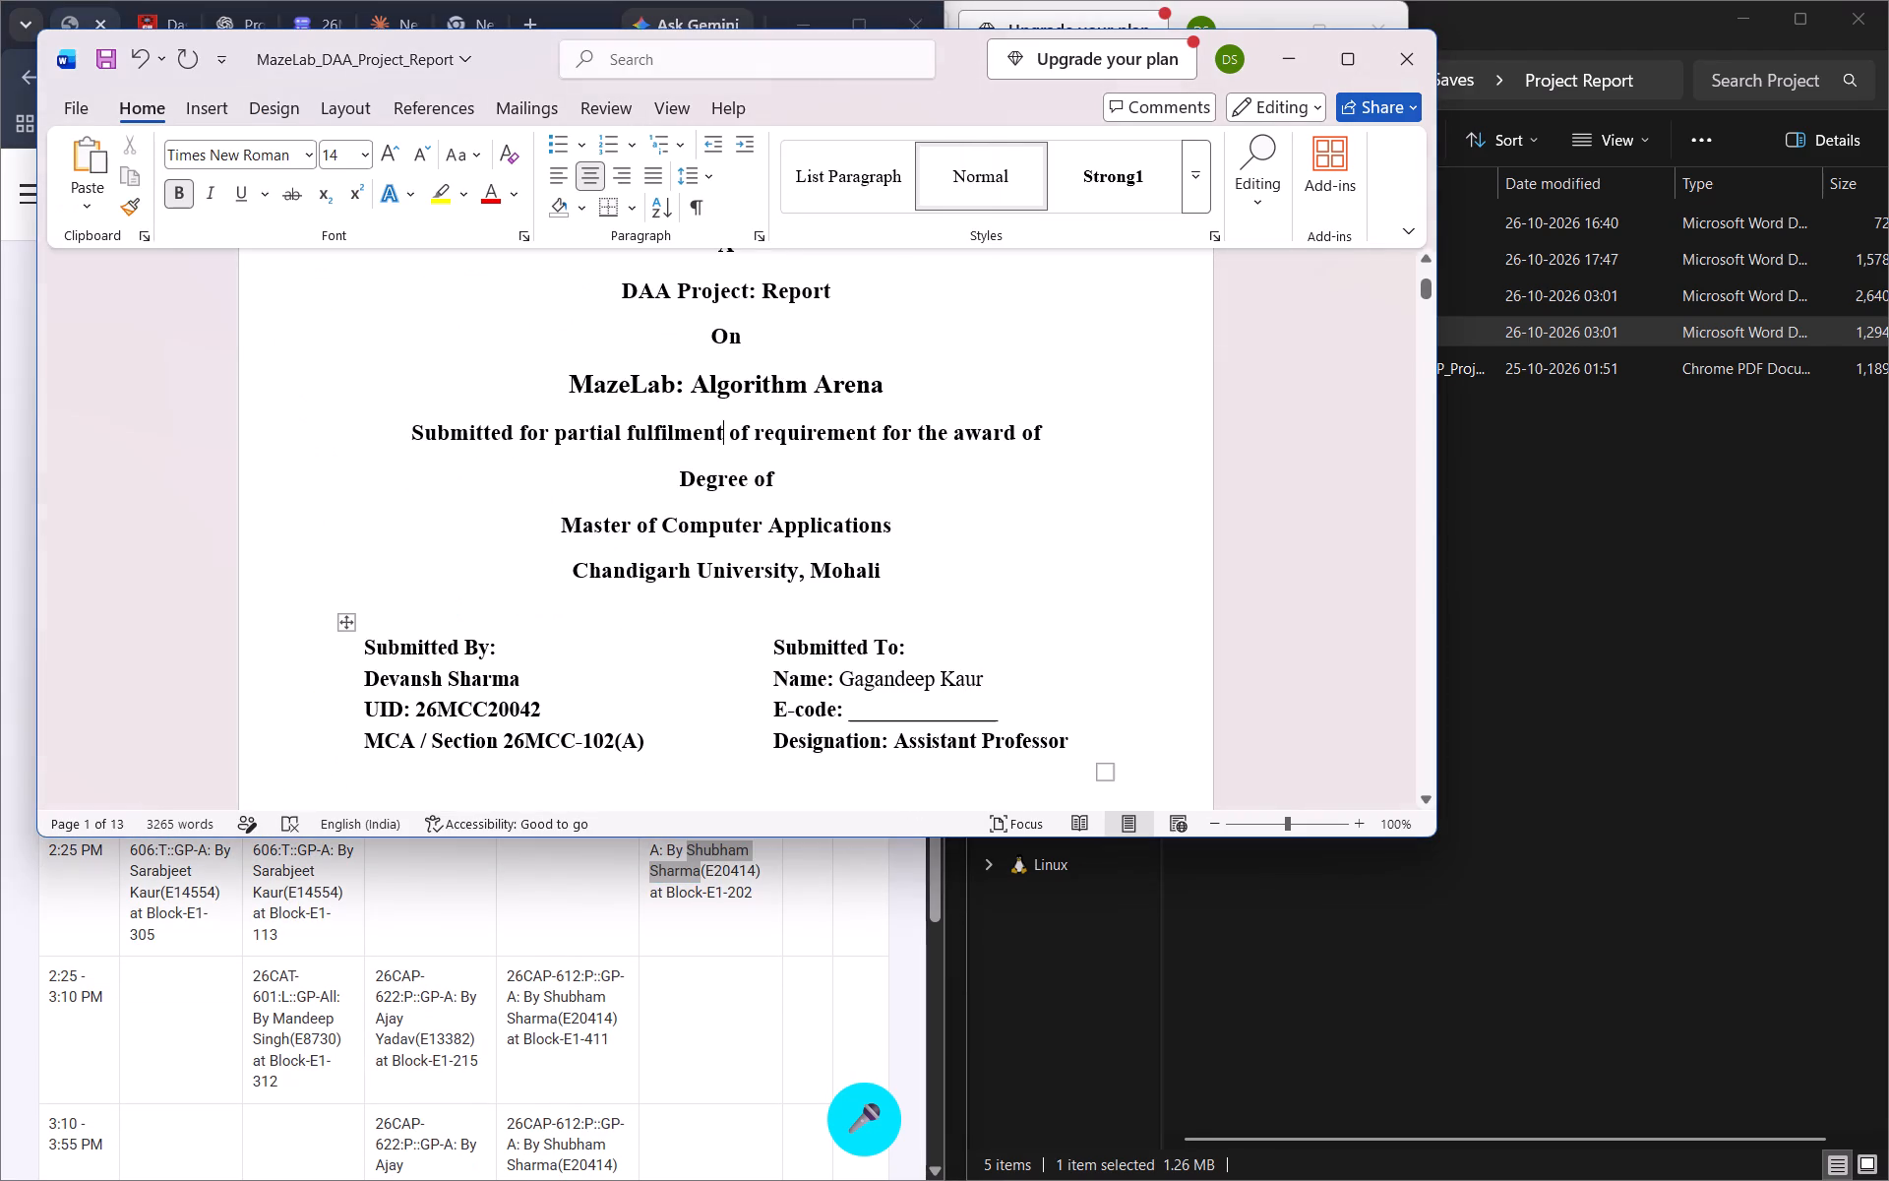
drag(992, 680, 868, 691)
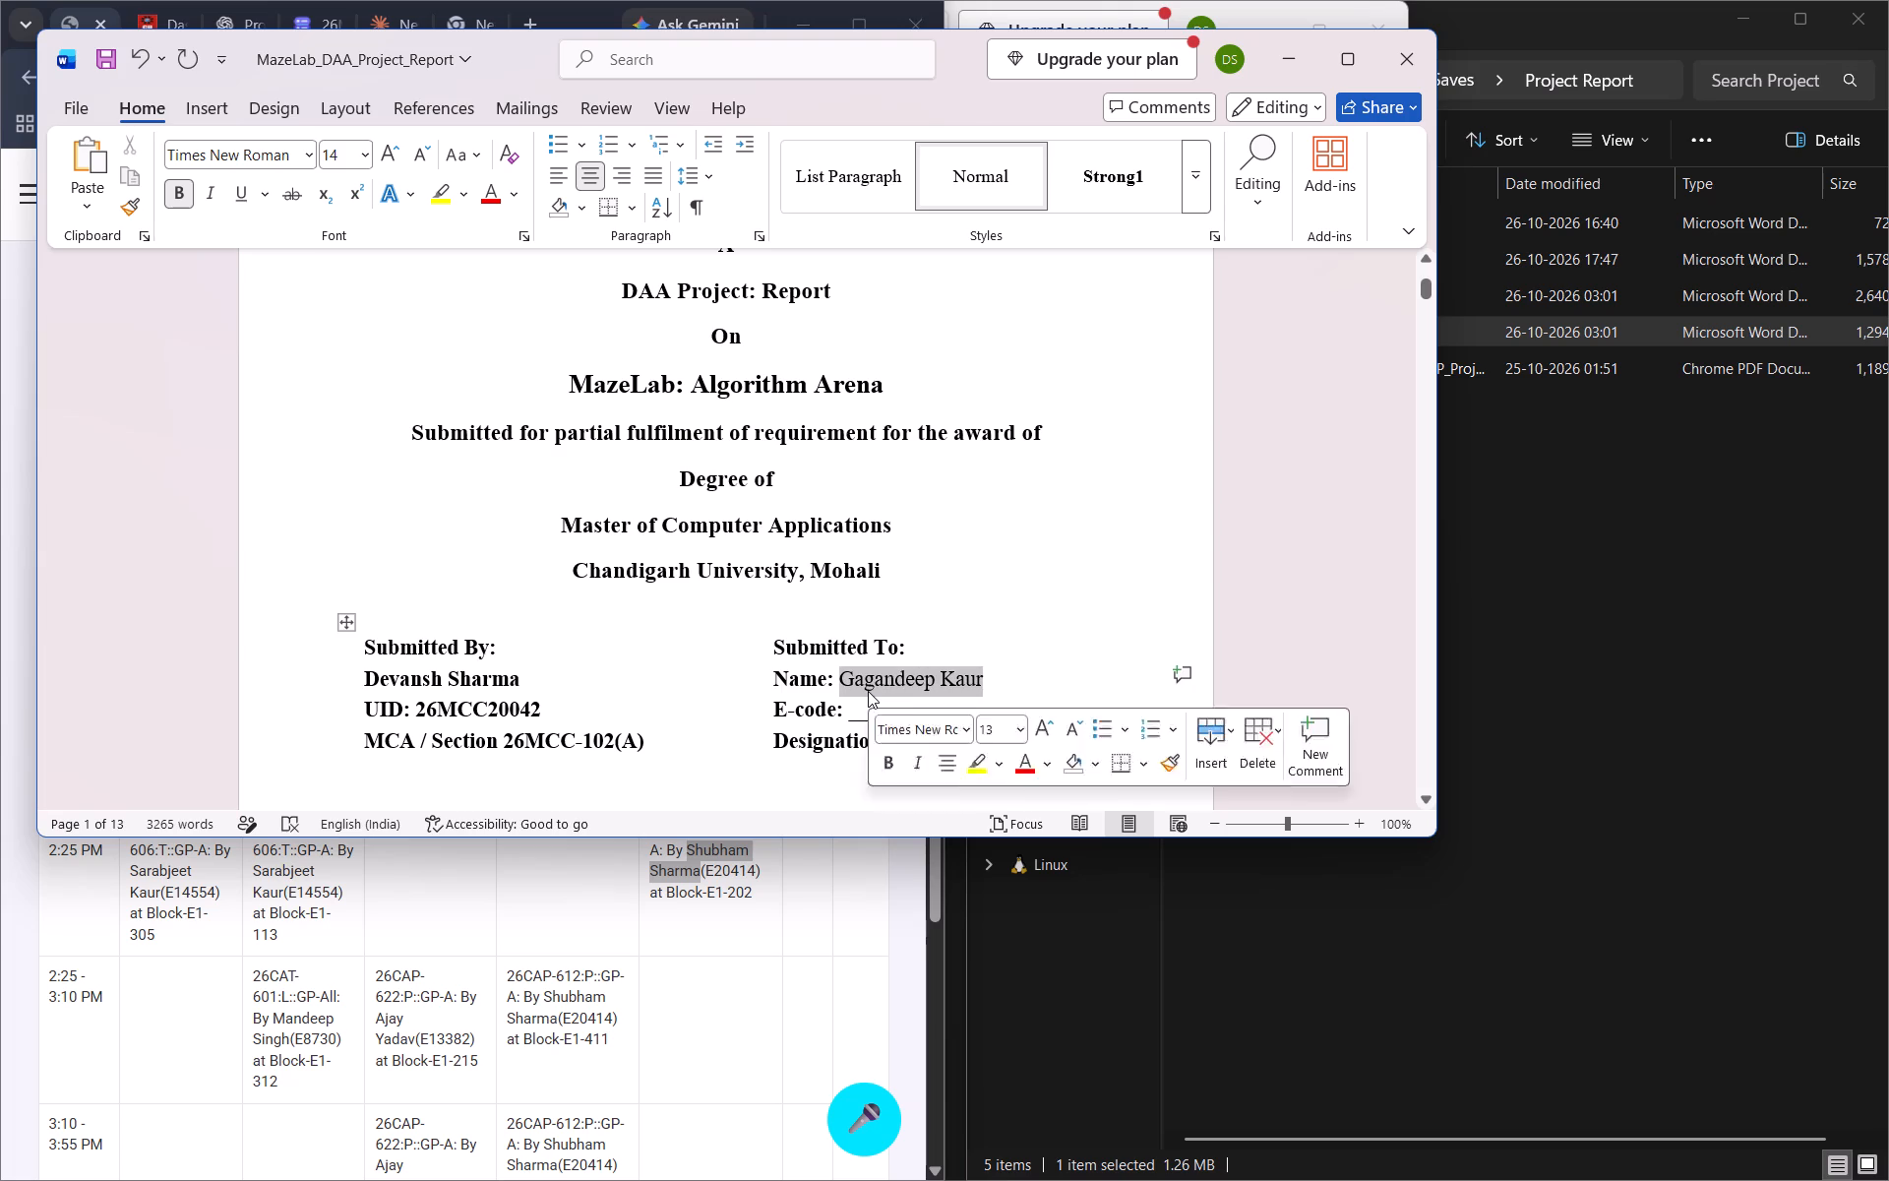
key(ctrl+v)
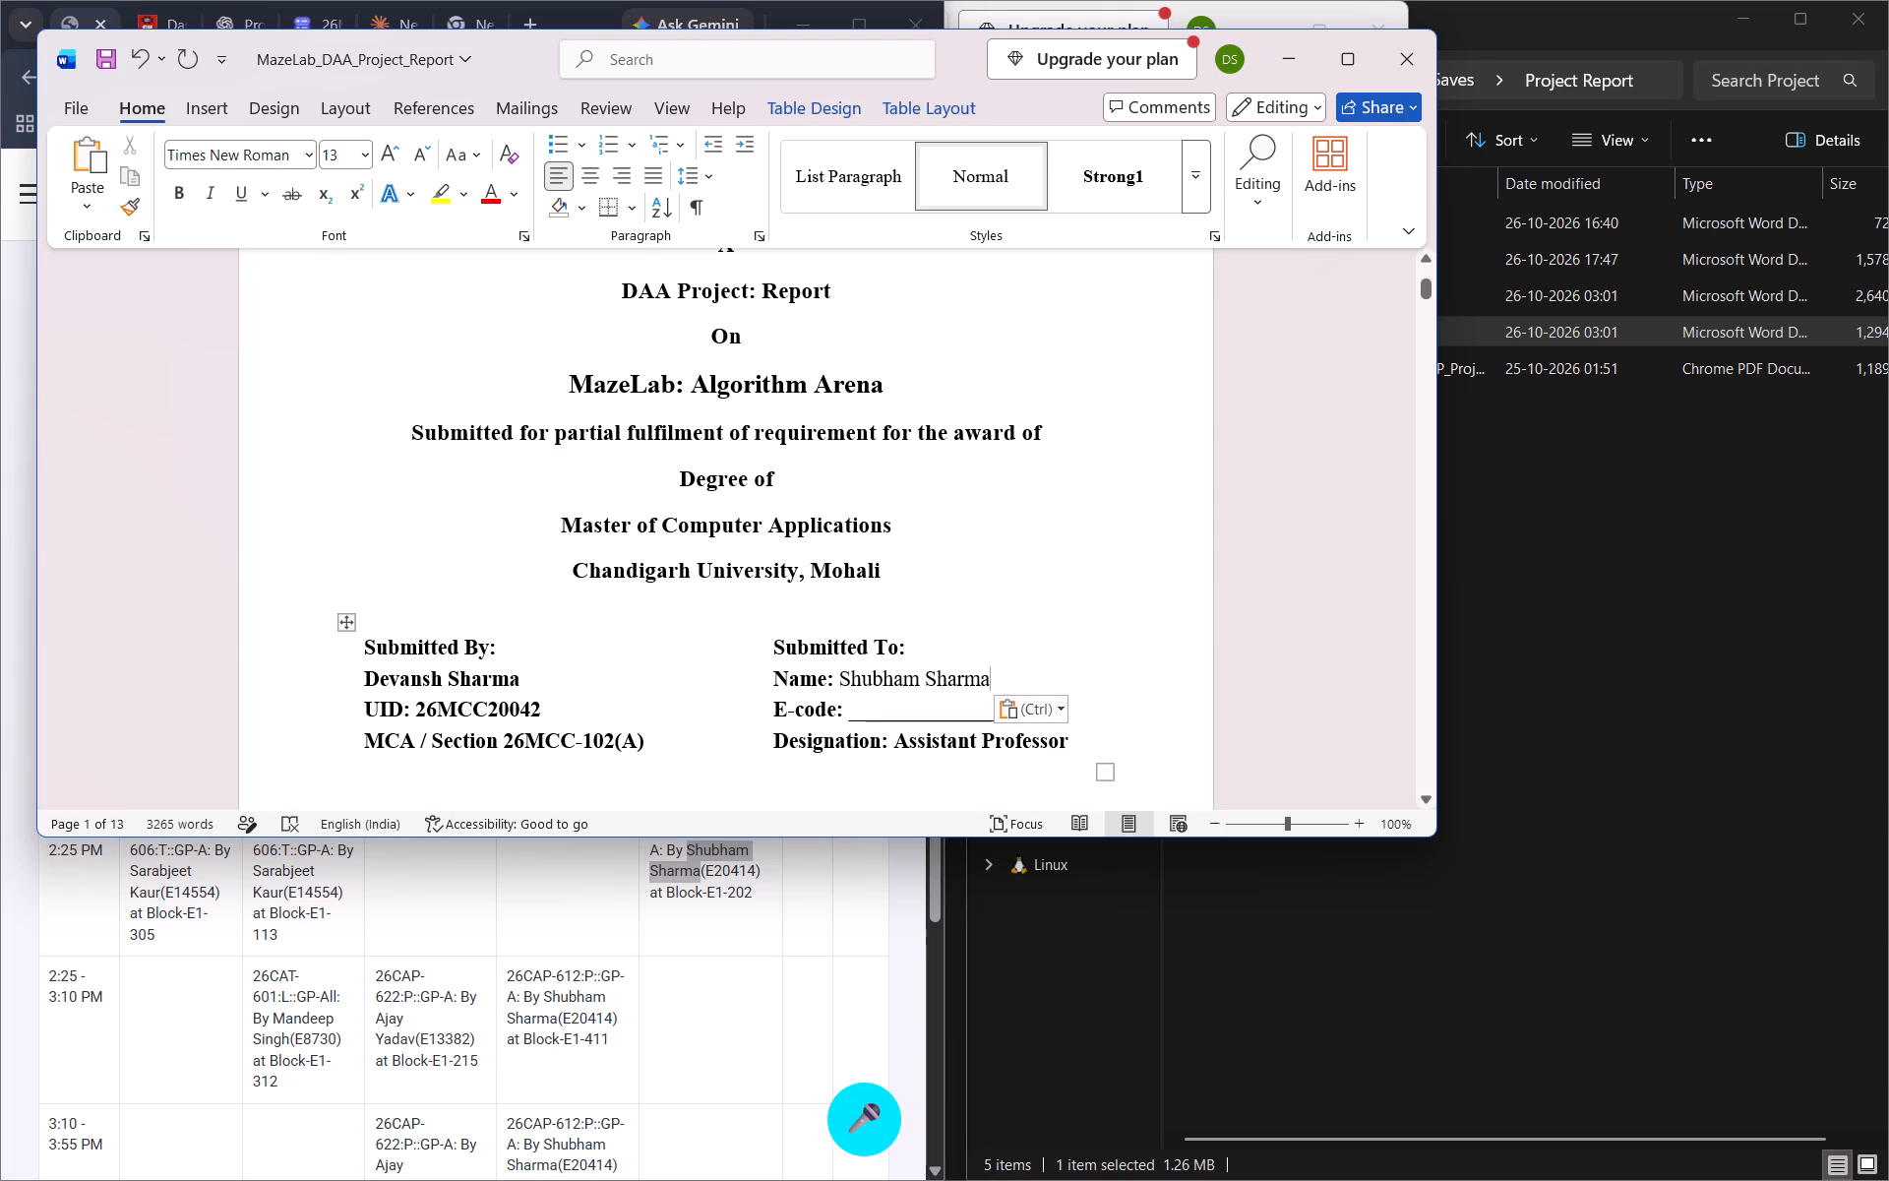
Remove the bold formatting from "Assistant Professor" on the DAA cover's Designation line.
drag(1072, 745, 925, 740)
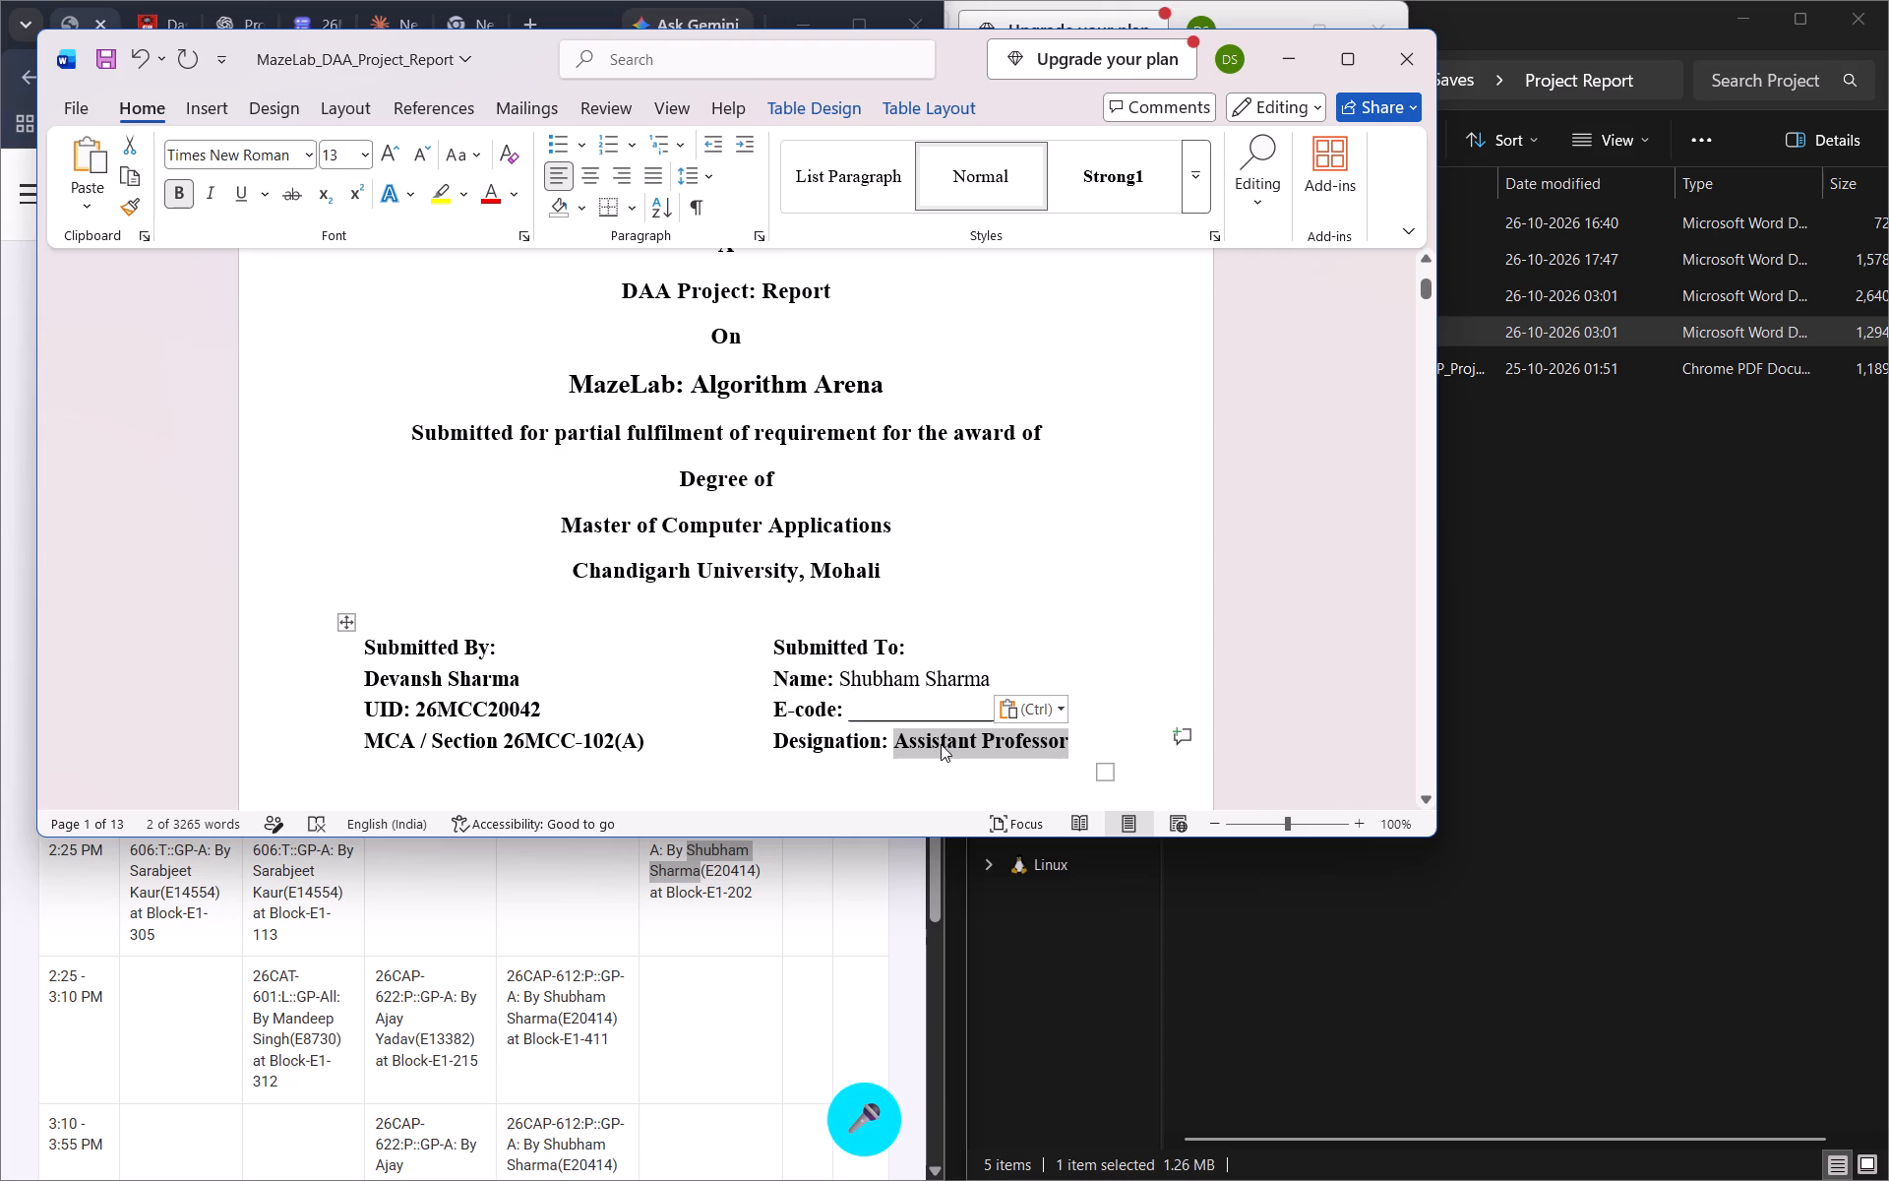
right_click(941, 744)
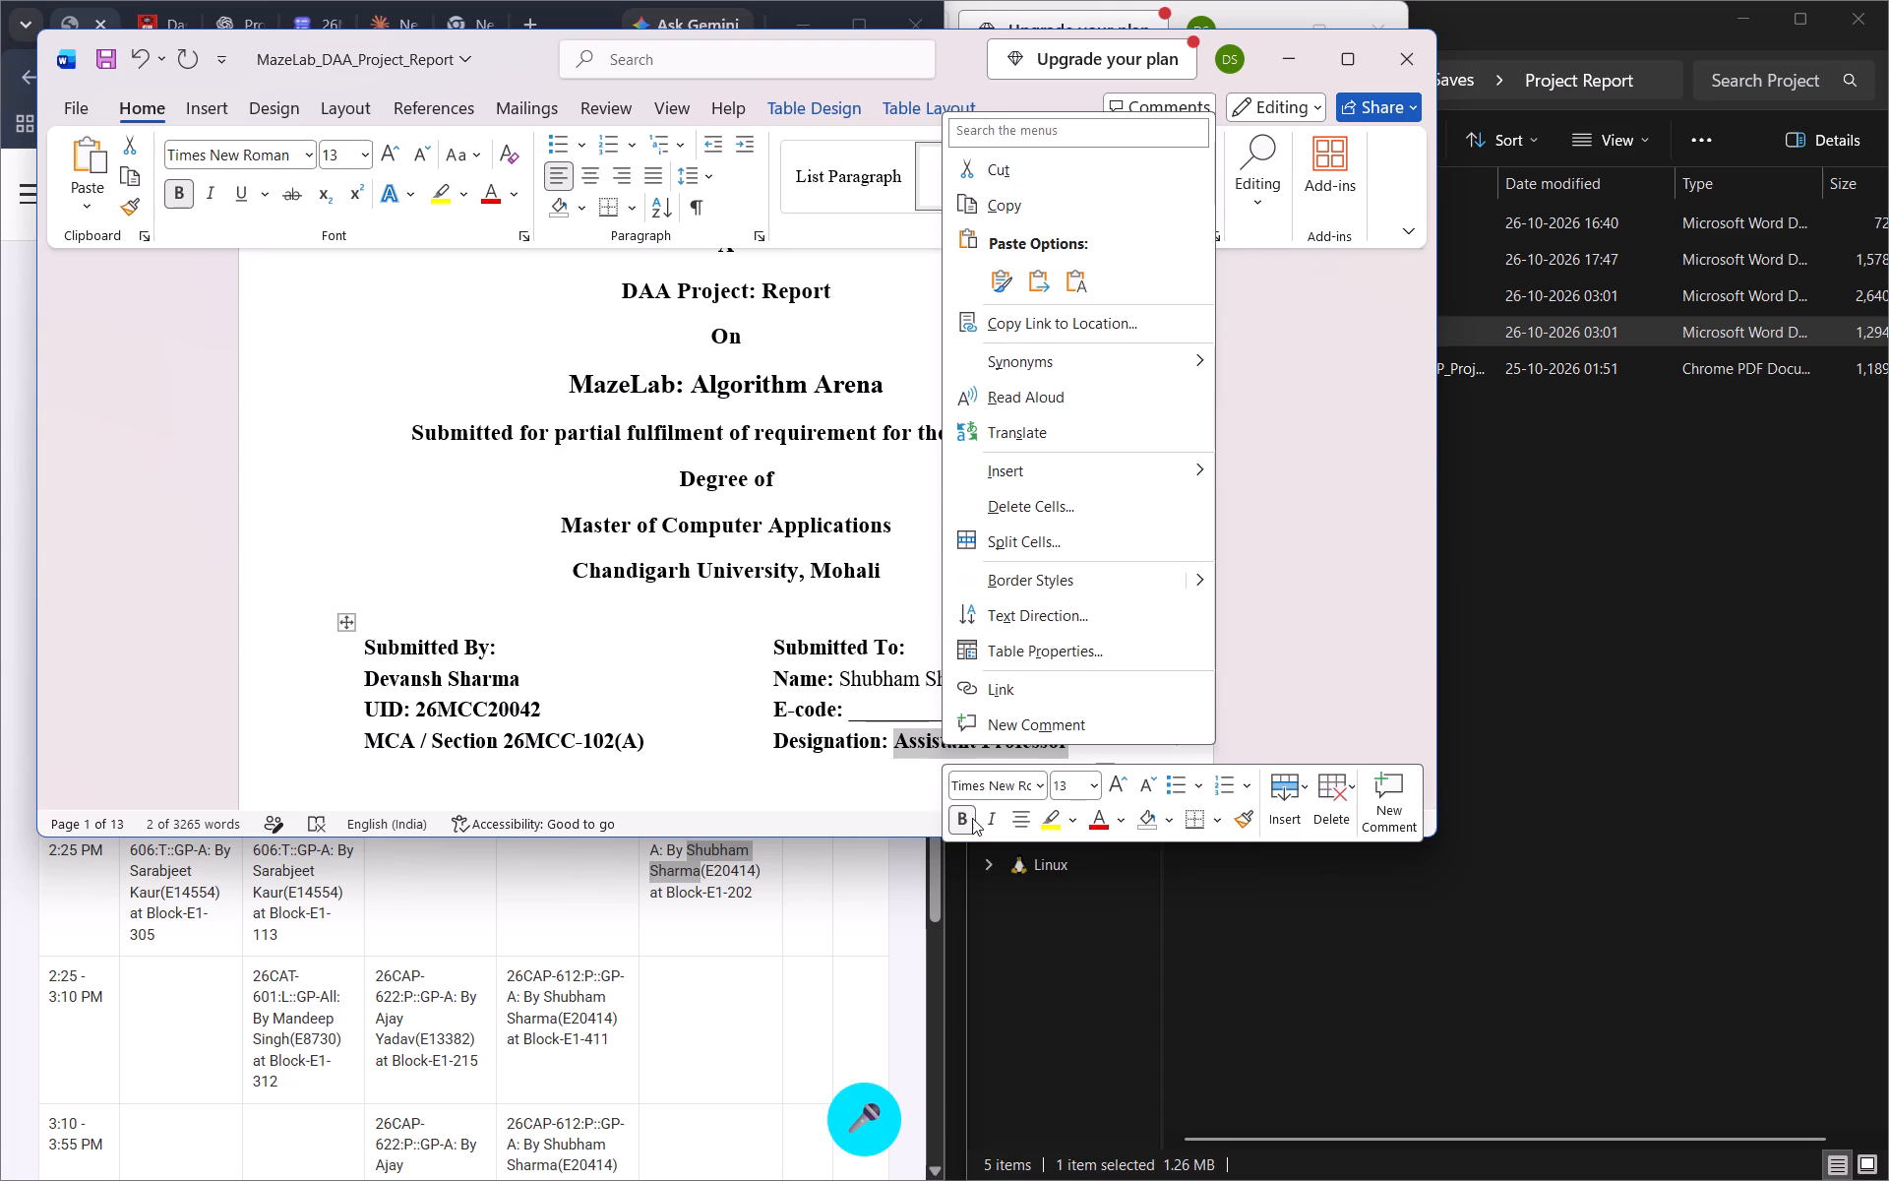
click(956, 822)
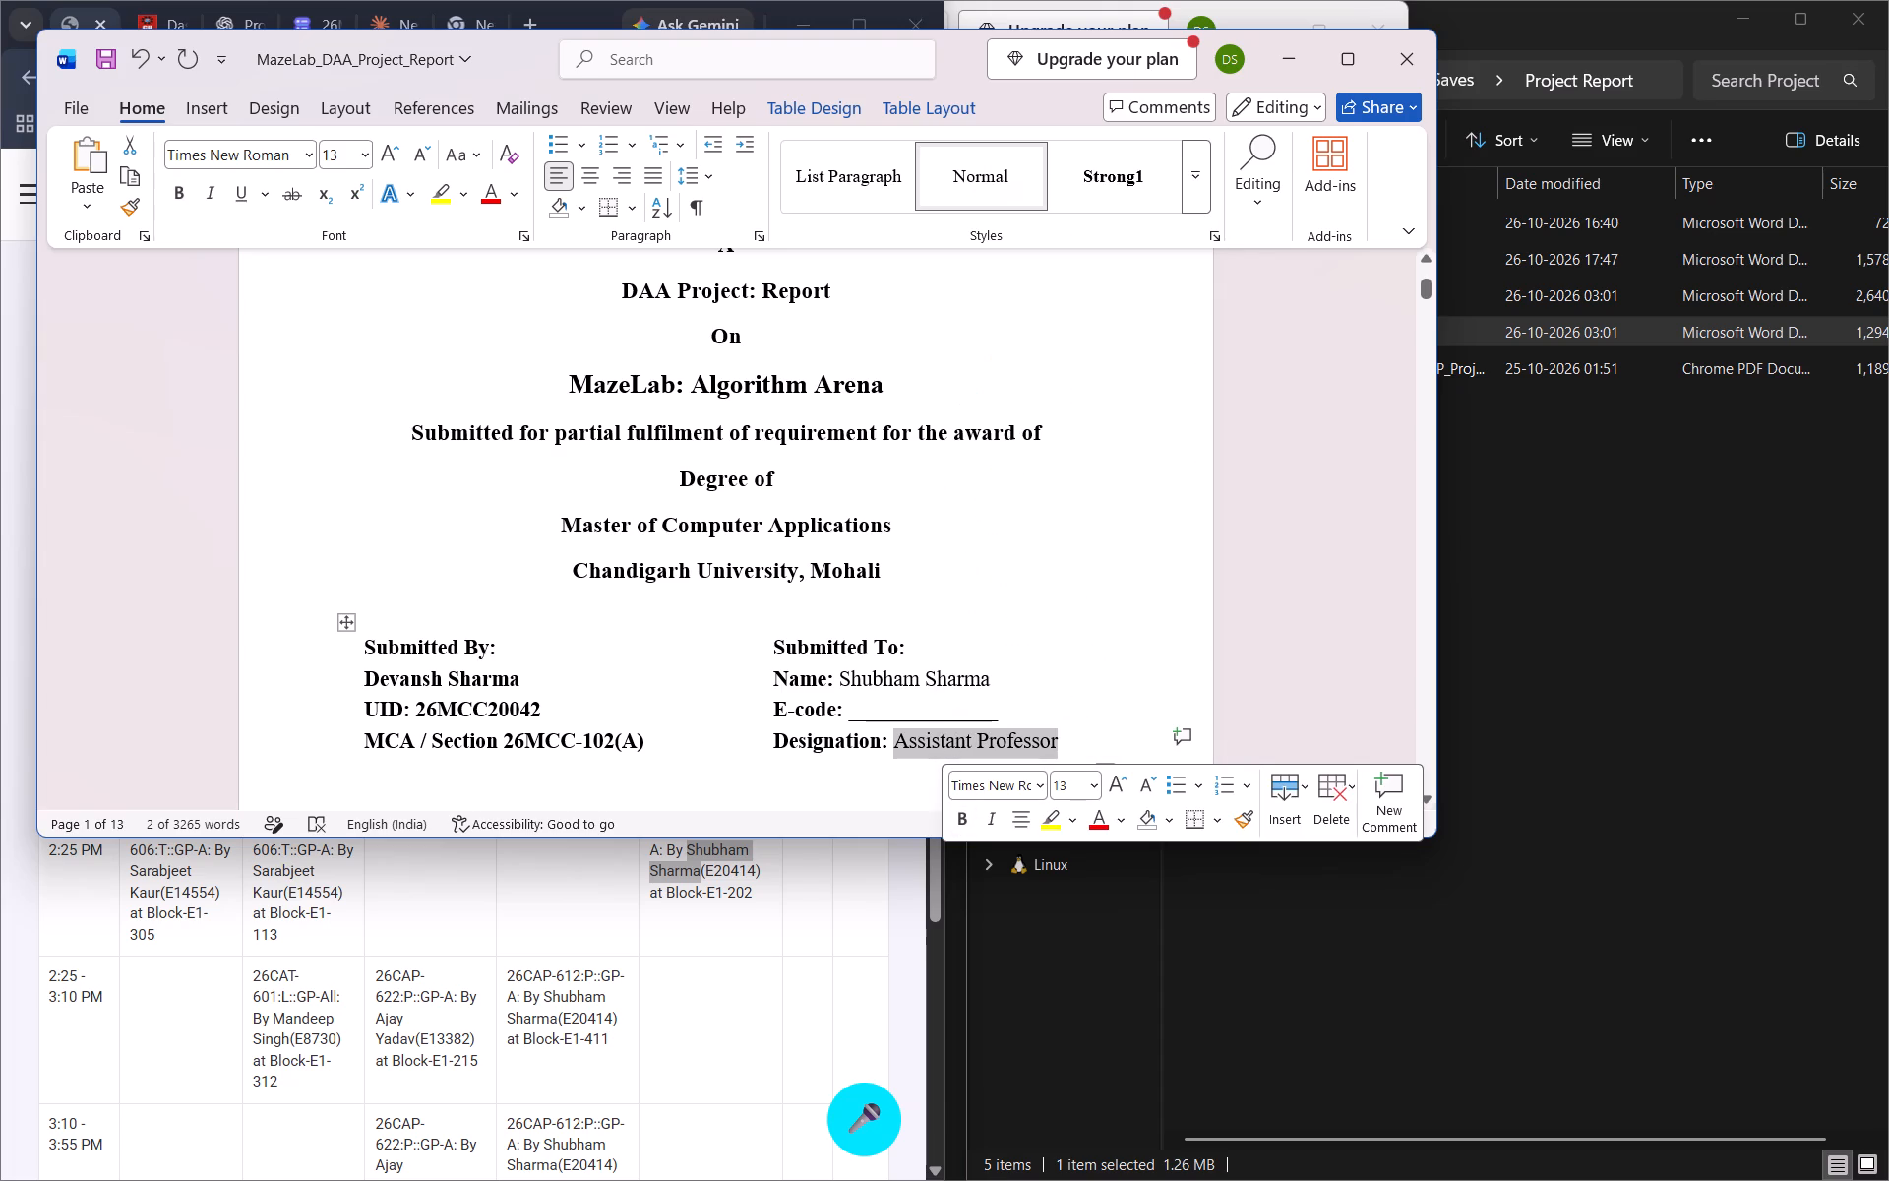
Copy the 26CAP-612 teacher's employee code from the timetable into the DAA cover's blank E-code field and remove its bold formatting.
click(939, 715)
double_click(939, 715)
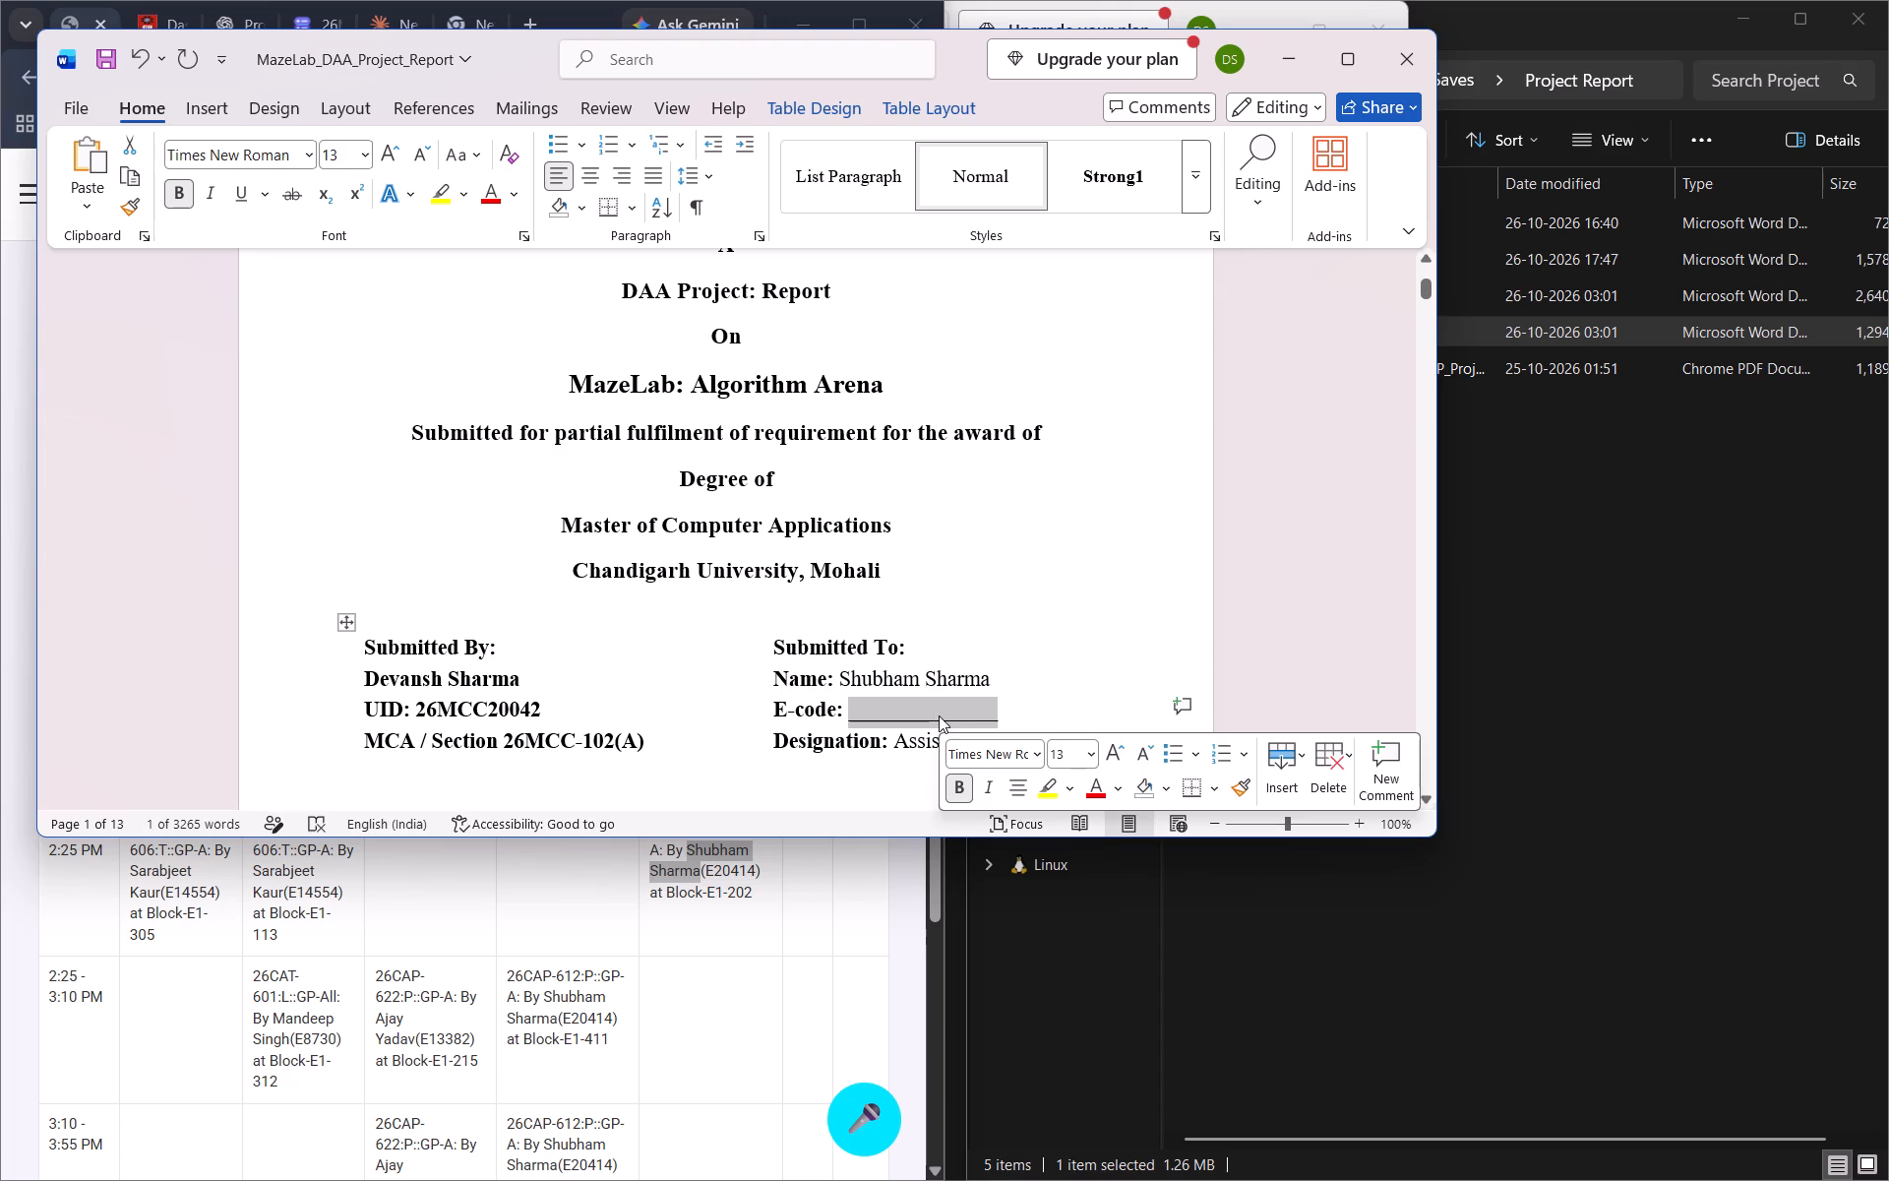
double_click(588, 1009)
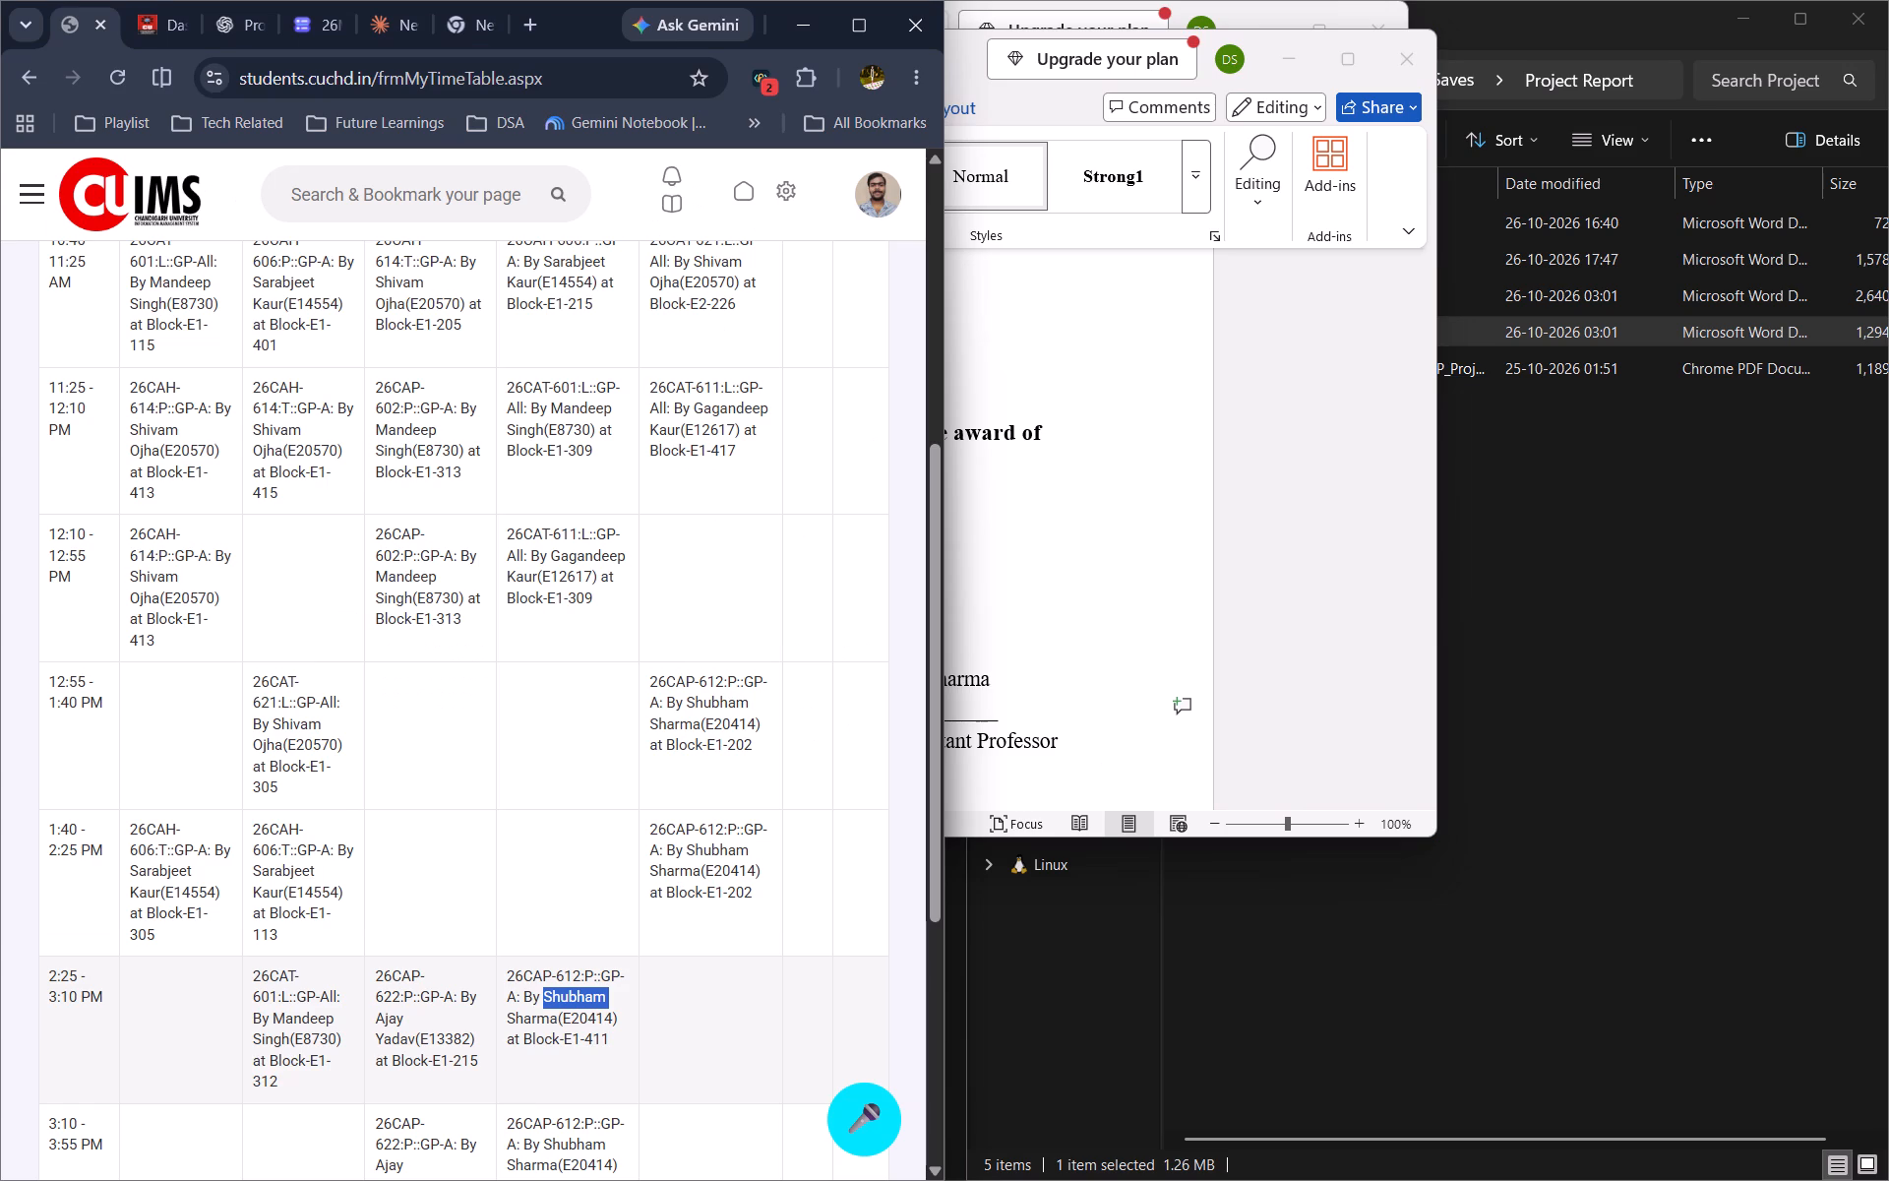
double_click(580, 1015)
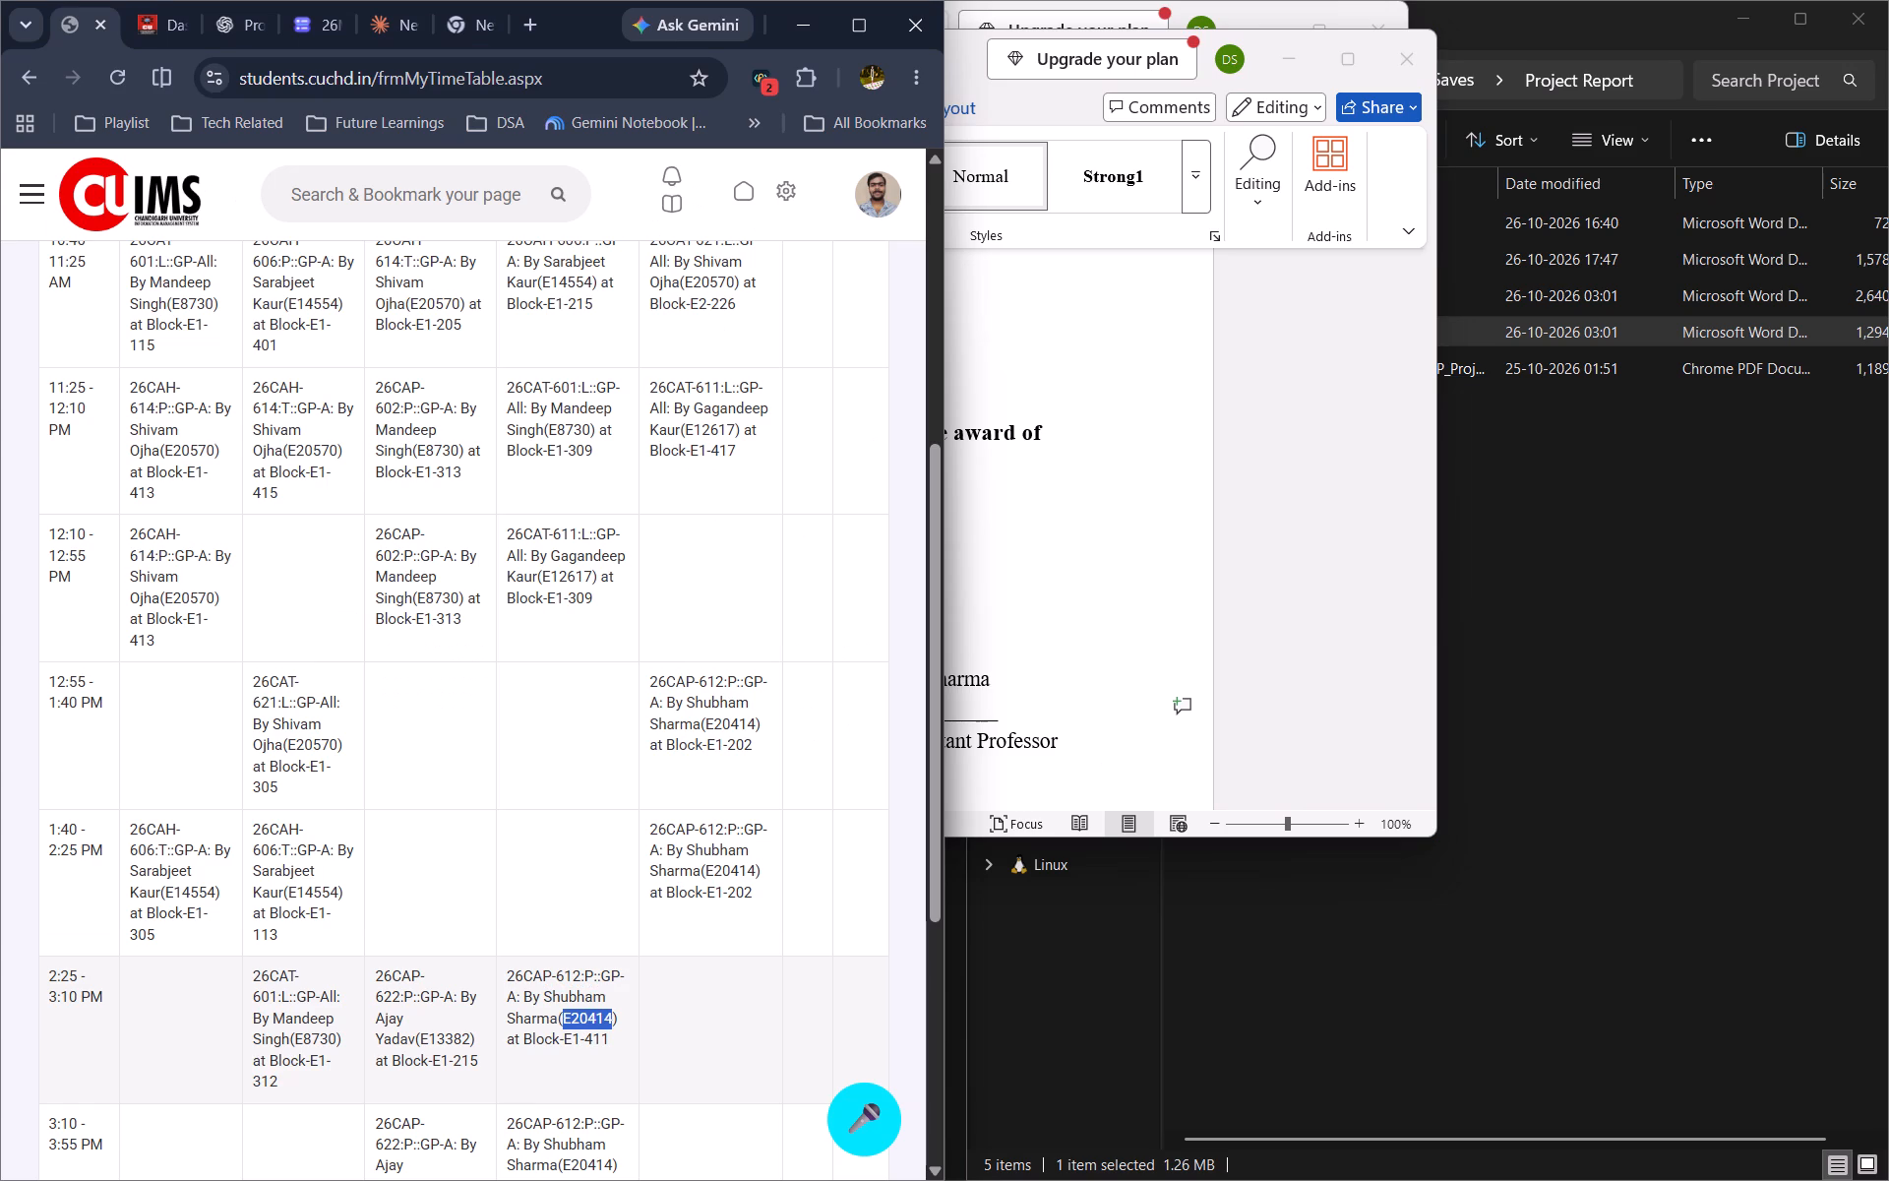
key(ctrl+c)
click(1092, 714)
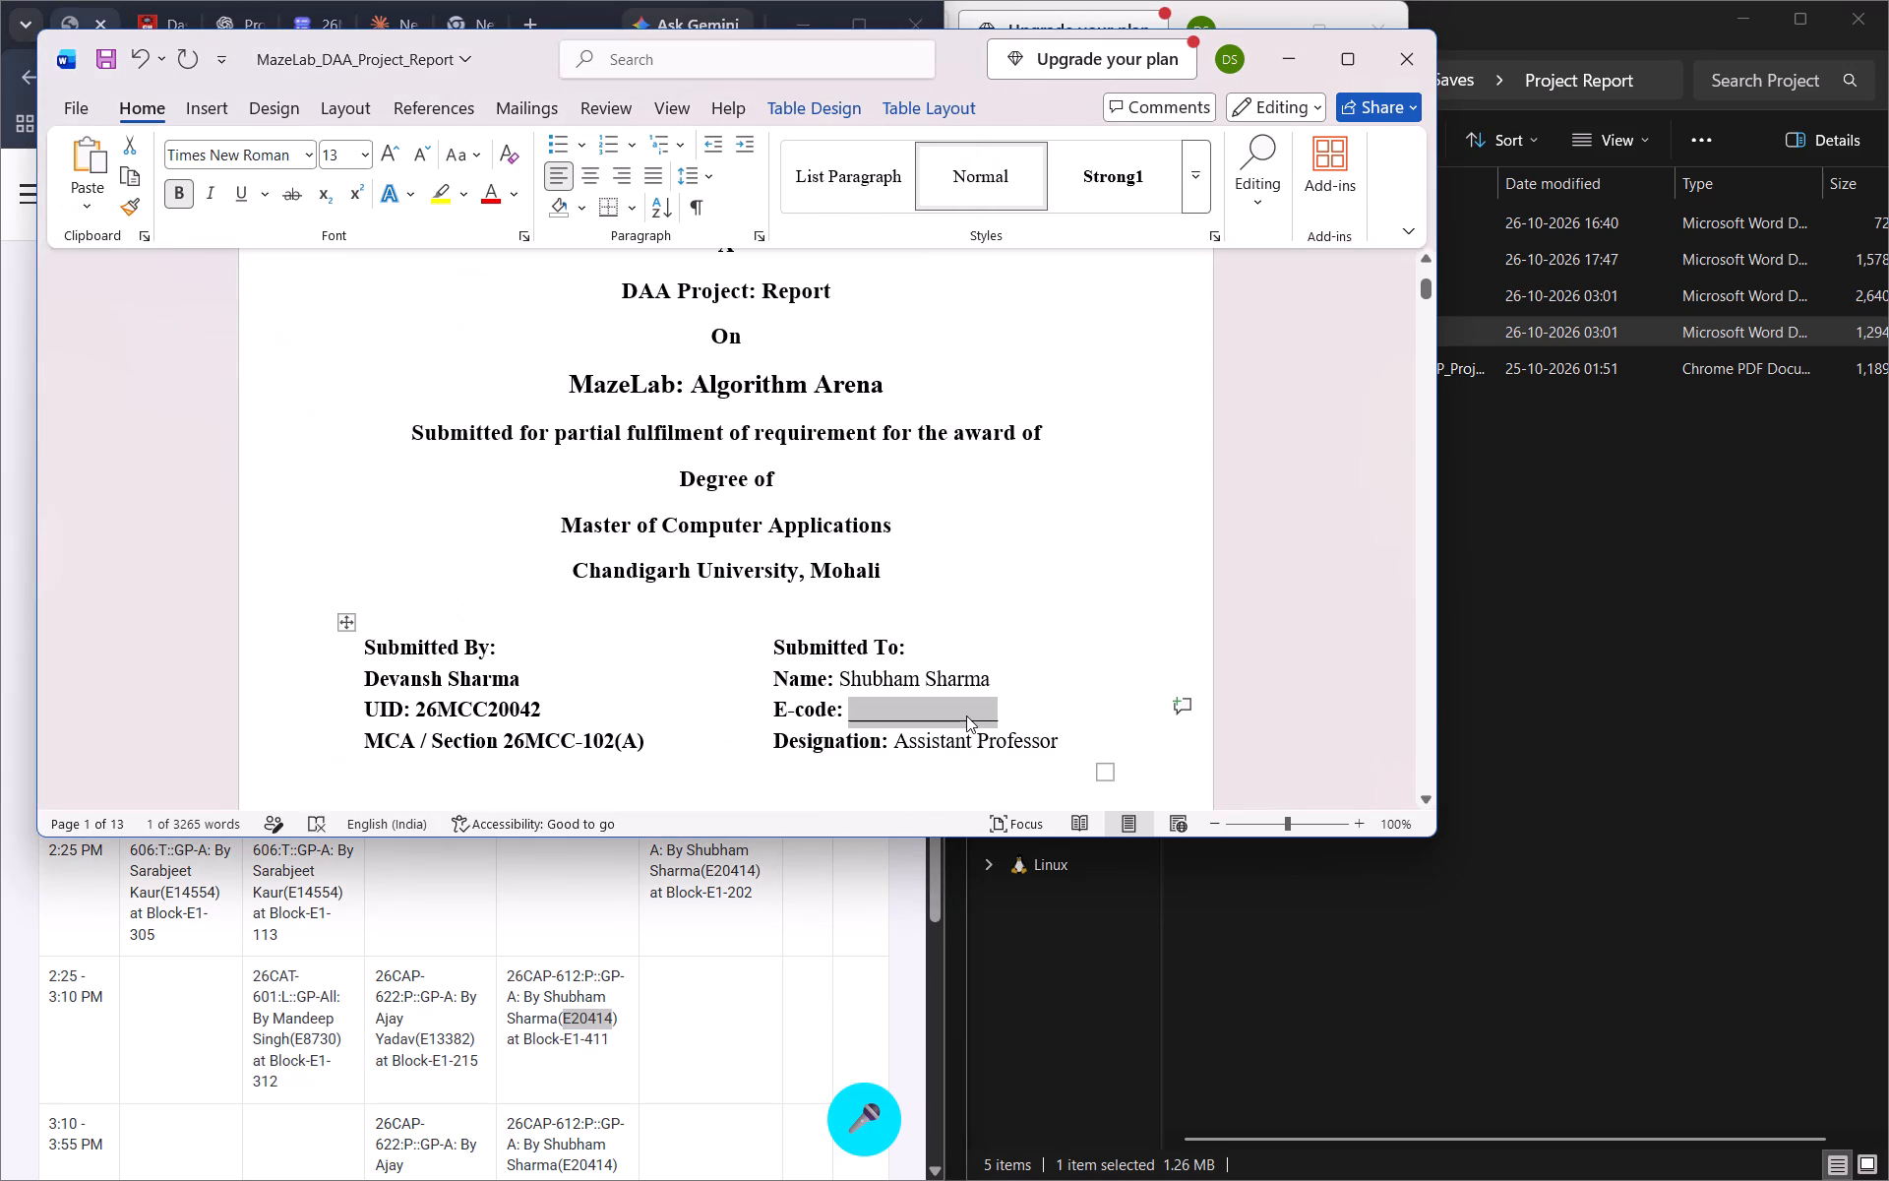
key(ctrl+v)
drag(926, 708, 863, 714)
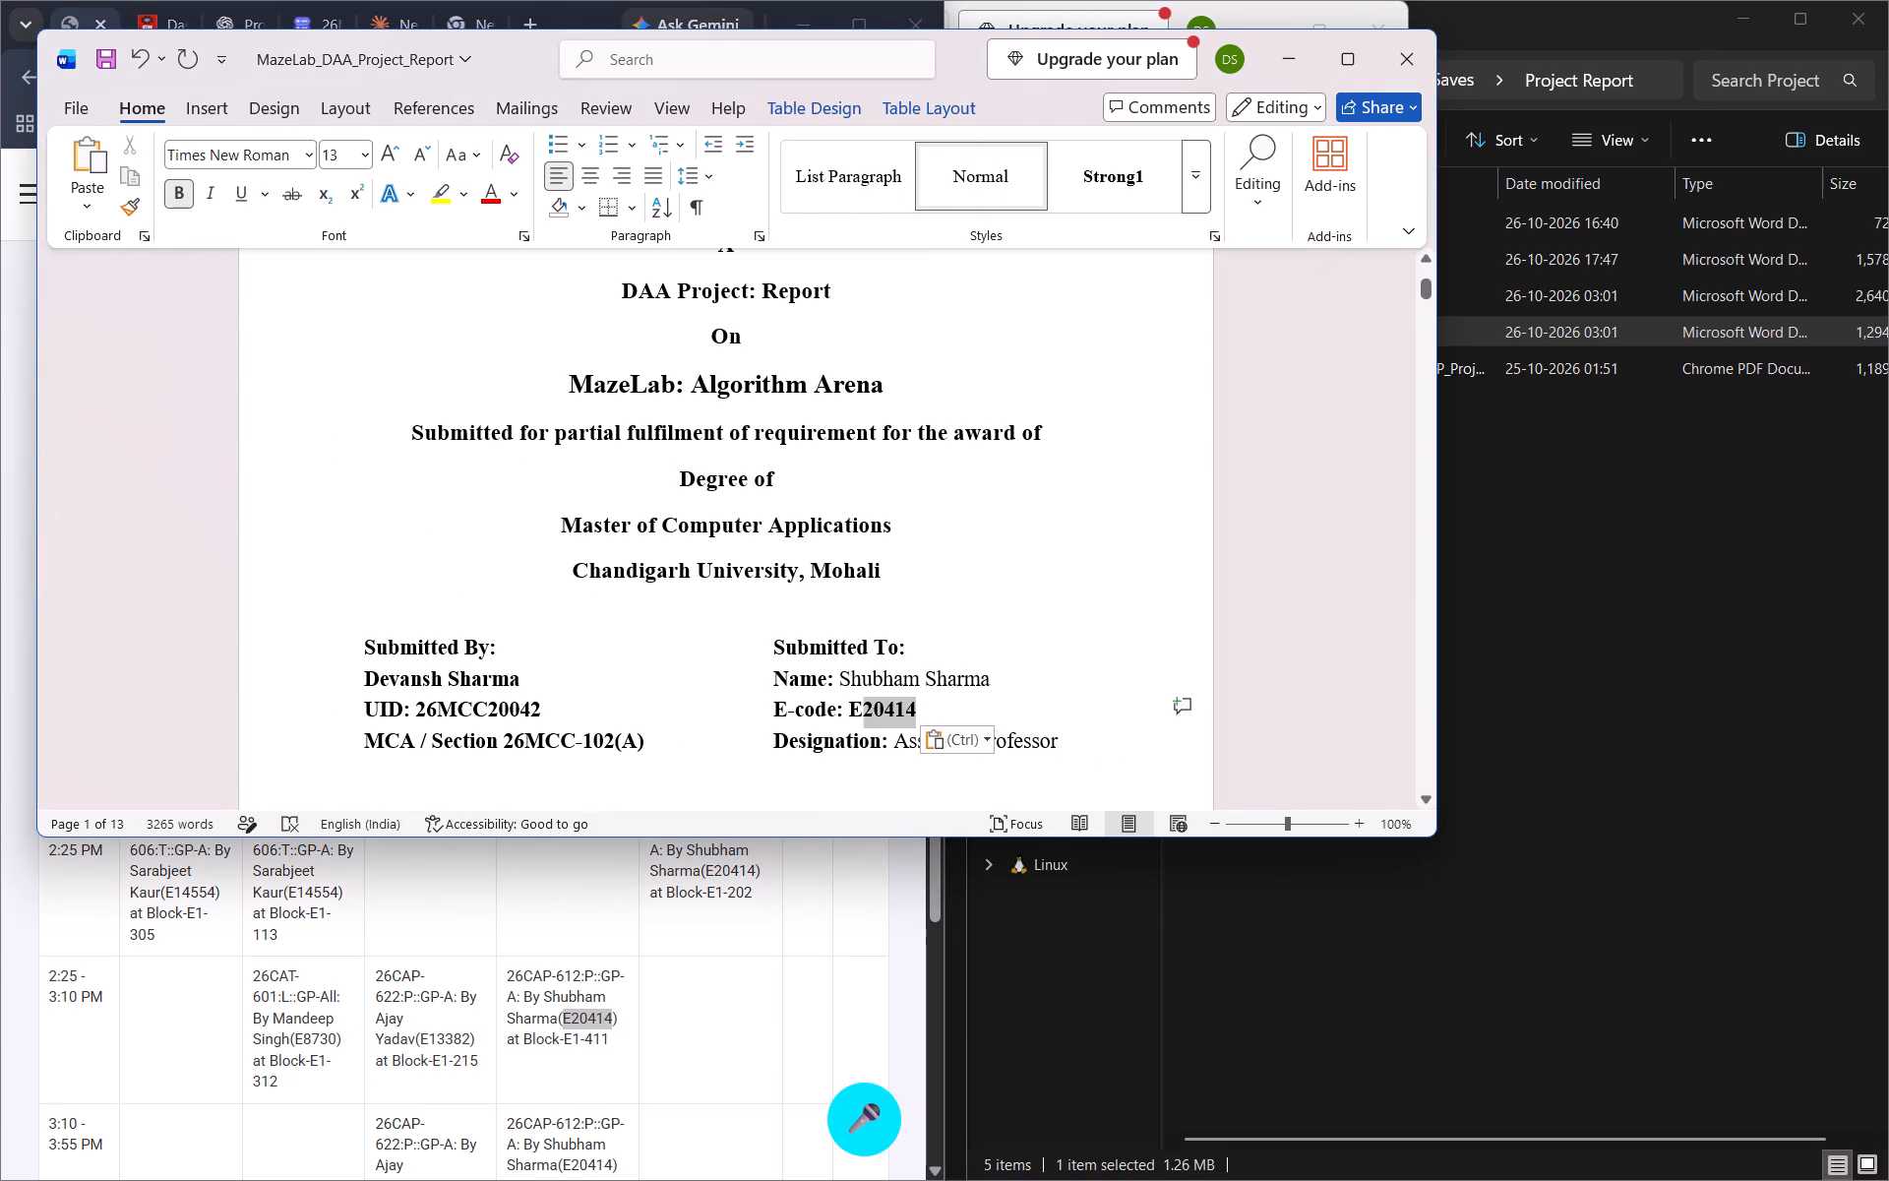
drag(863, 714, 851, 714)
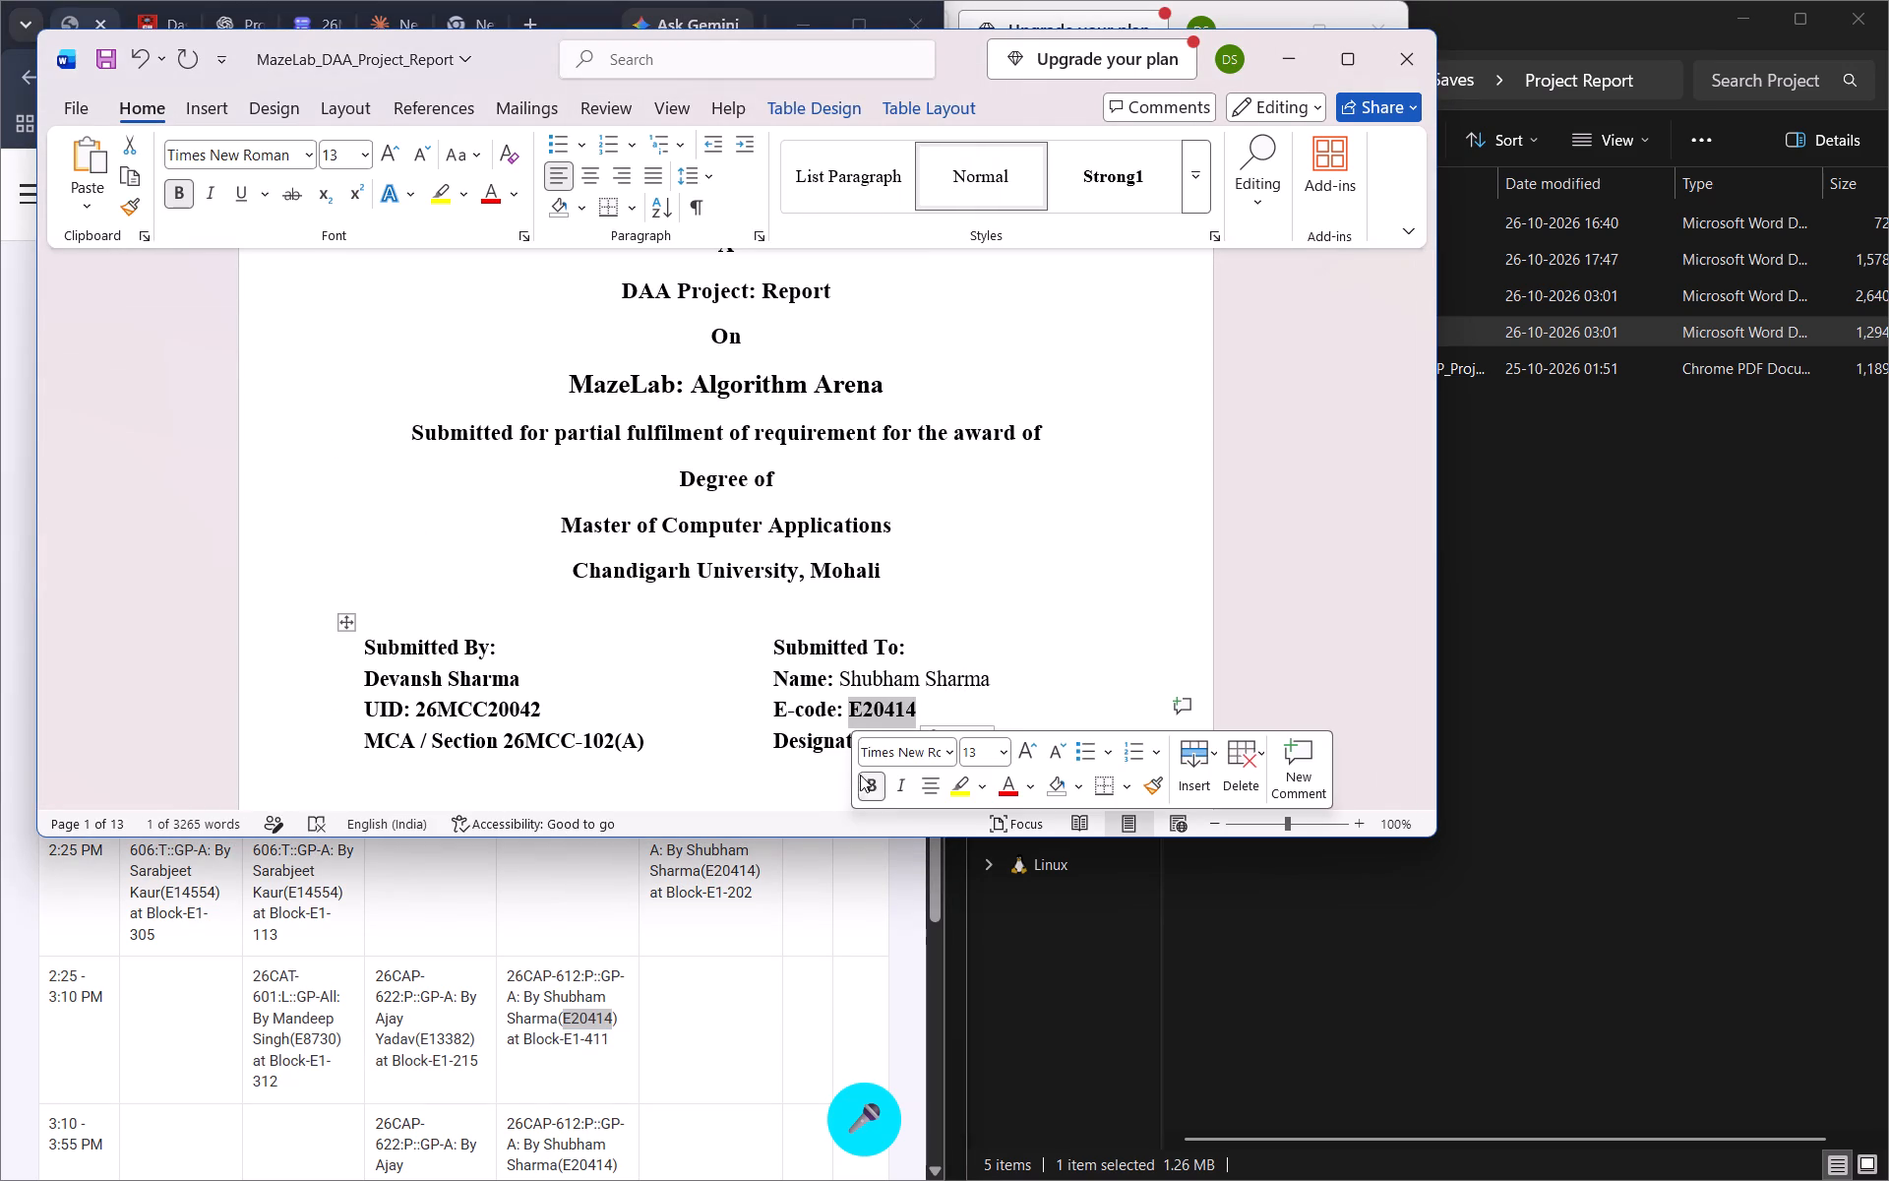
click(869, 784)
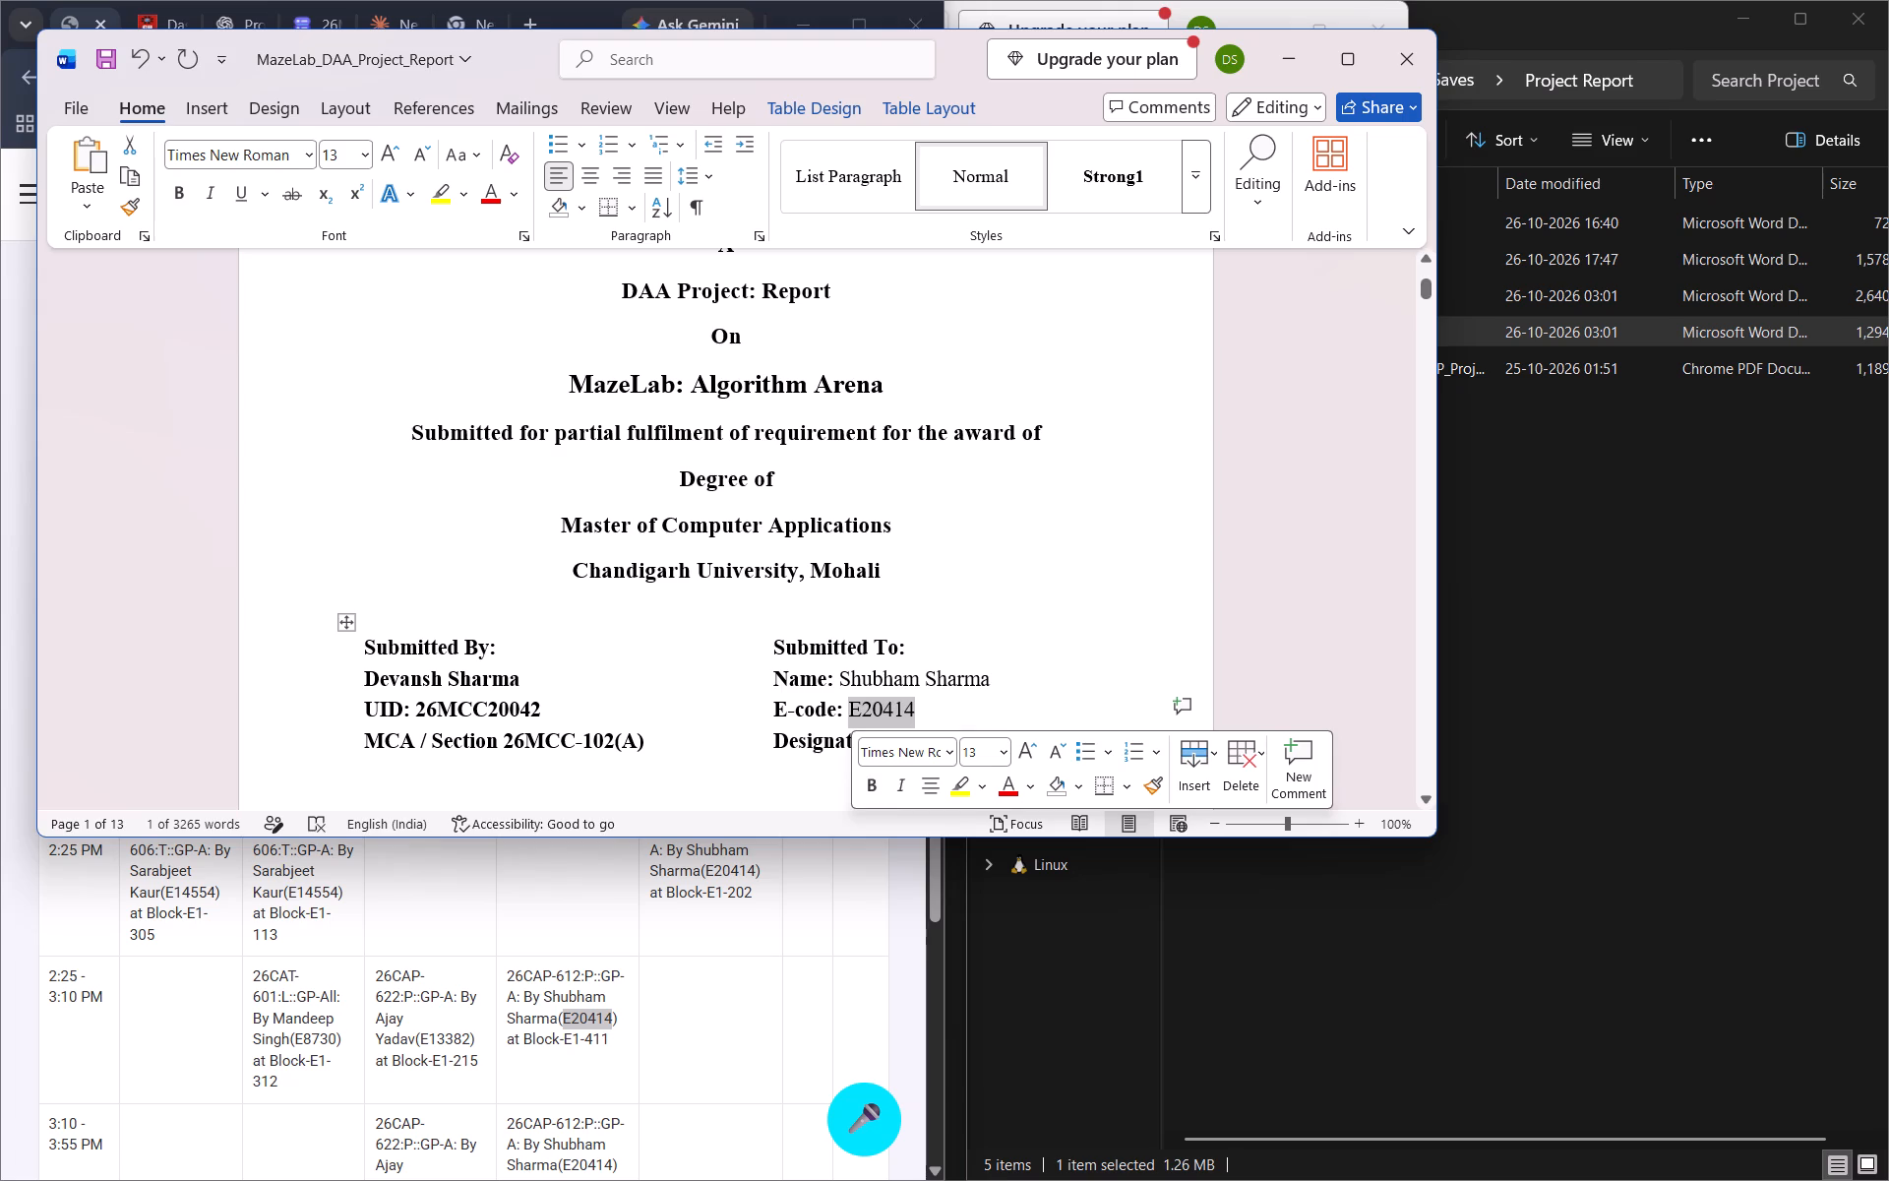
Insert the label "Name: " before the student's name under Submitted By on the DAA cover.
click(539, 687)
click(539, 687)
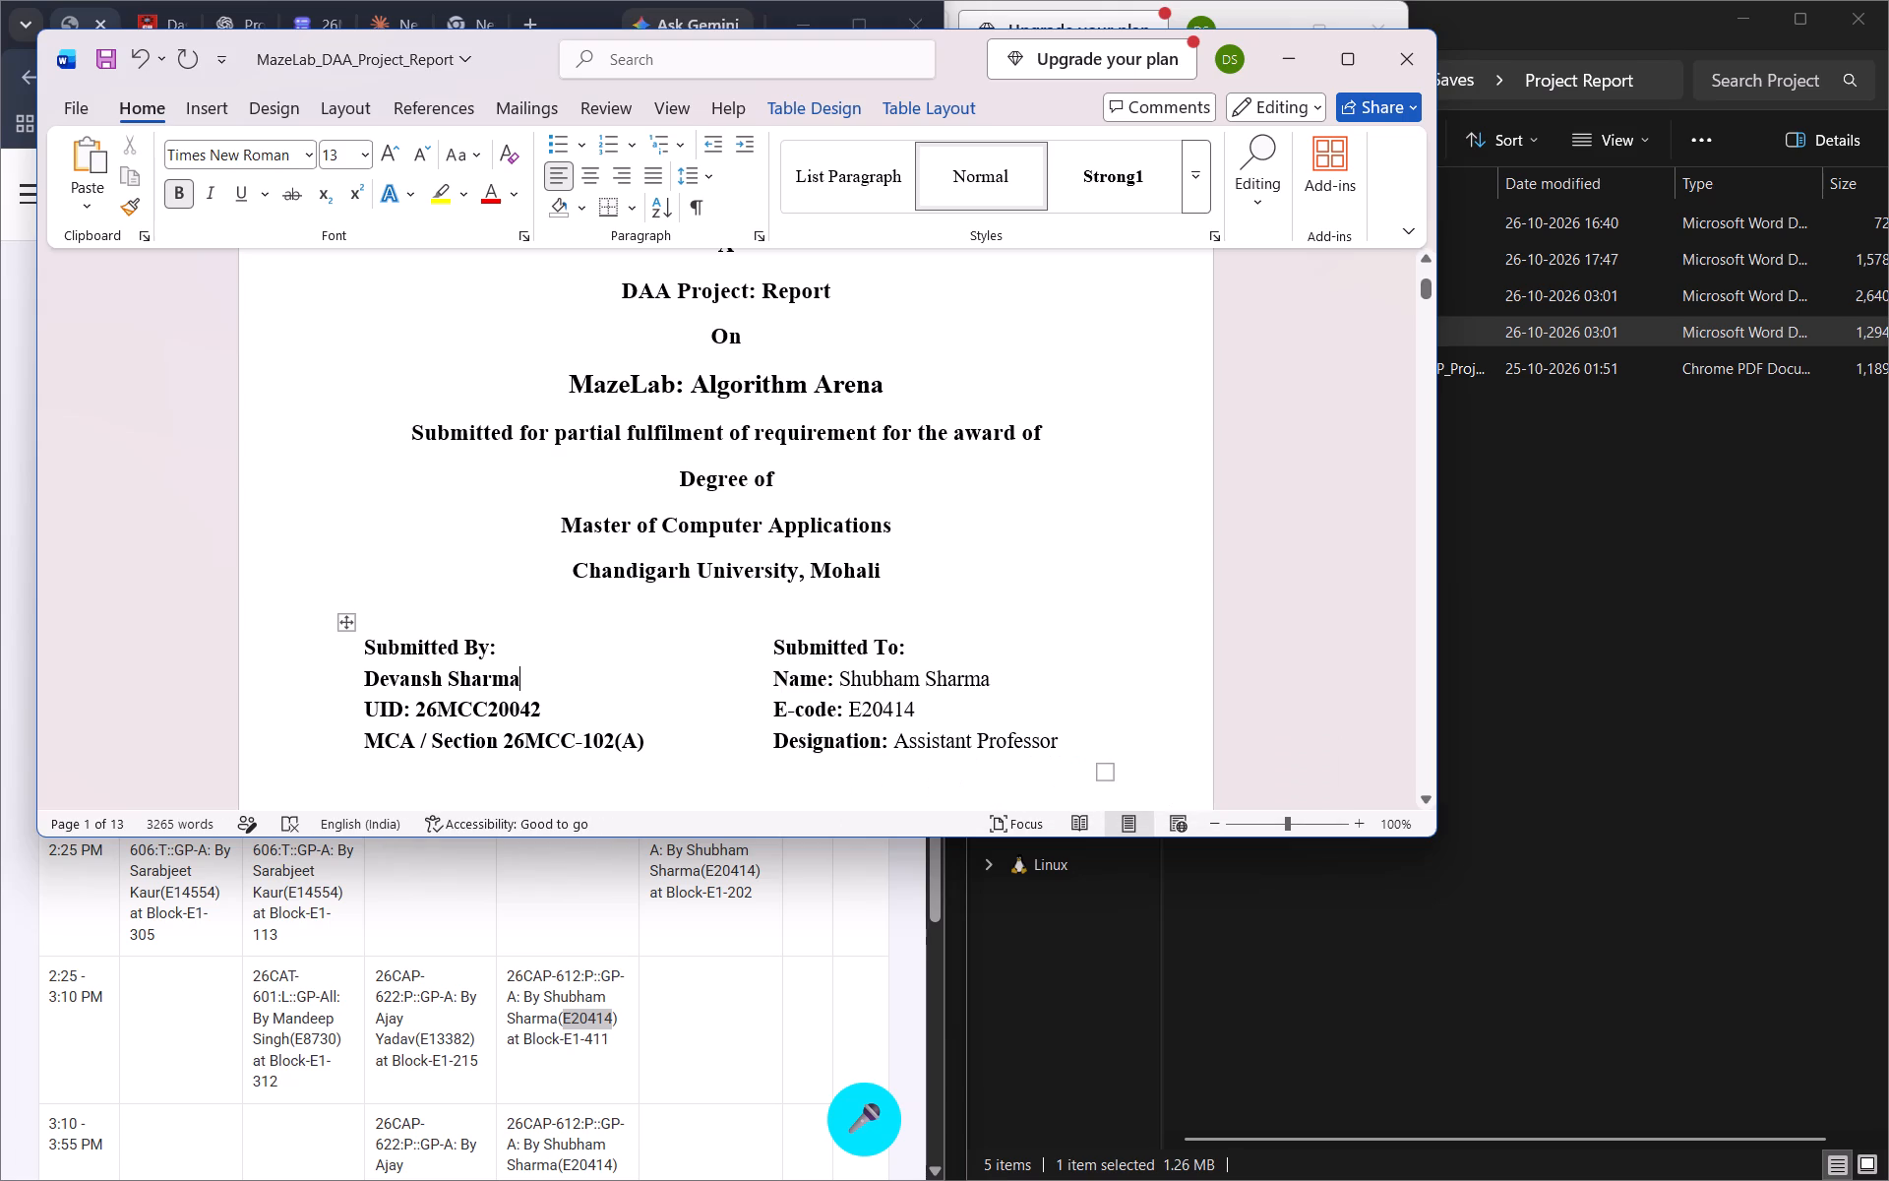
click(373, 678)
key(Left)
text(Name)
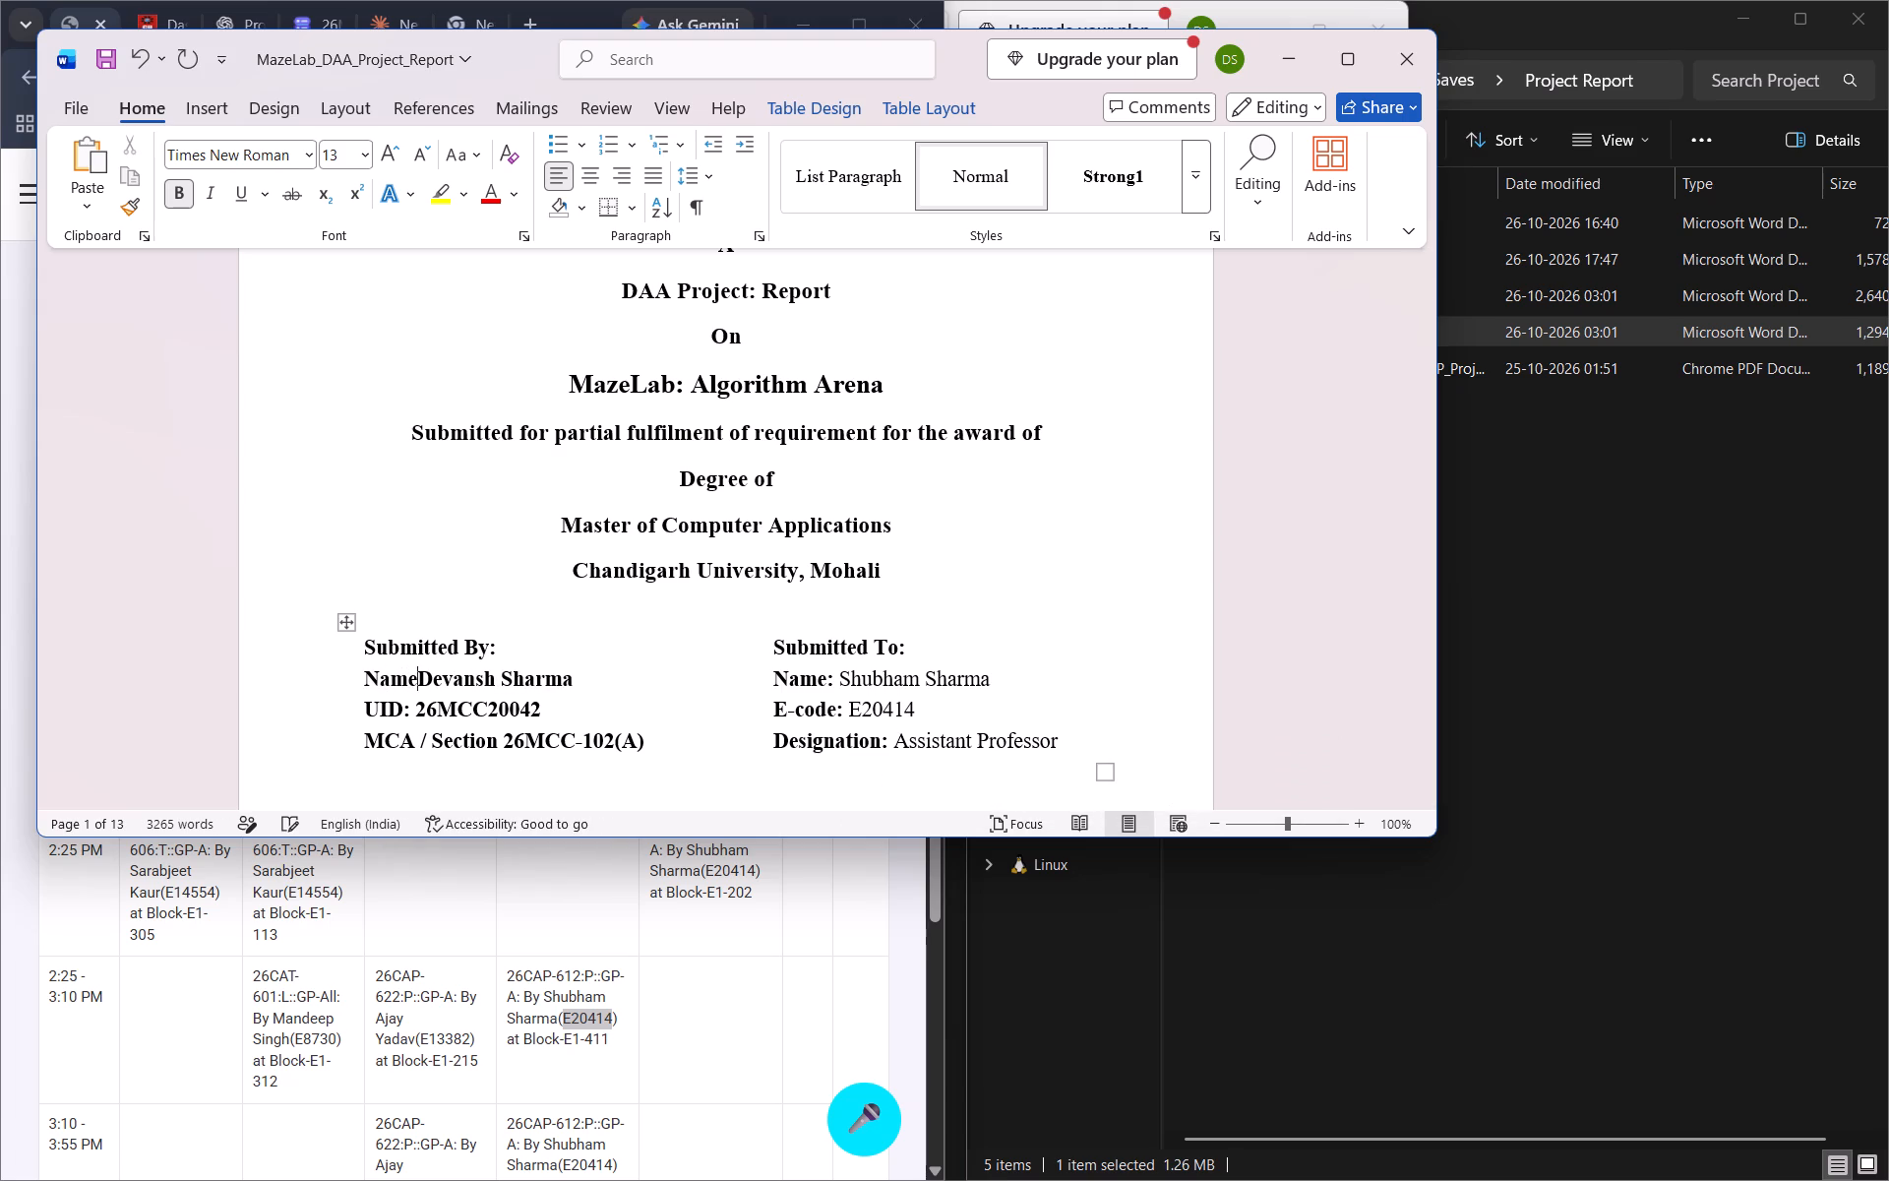
text(:)
key(space)
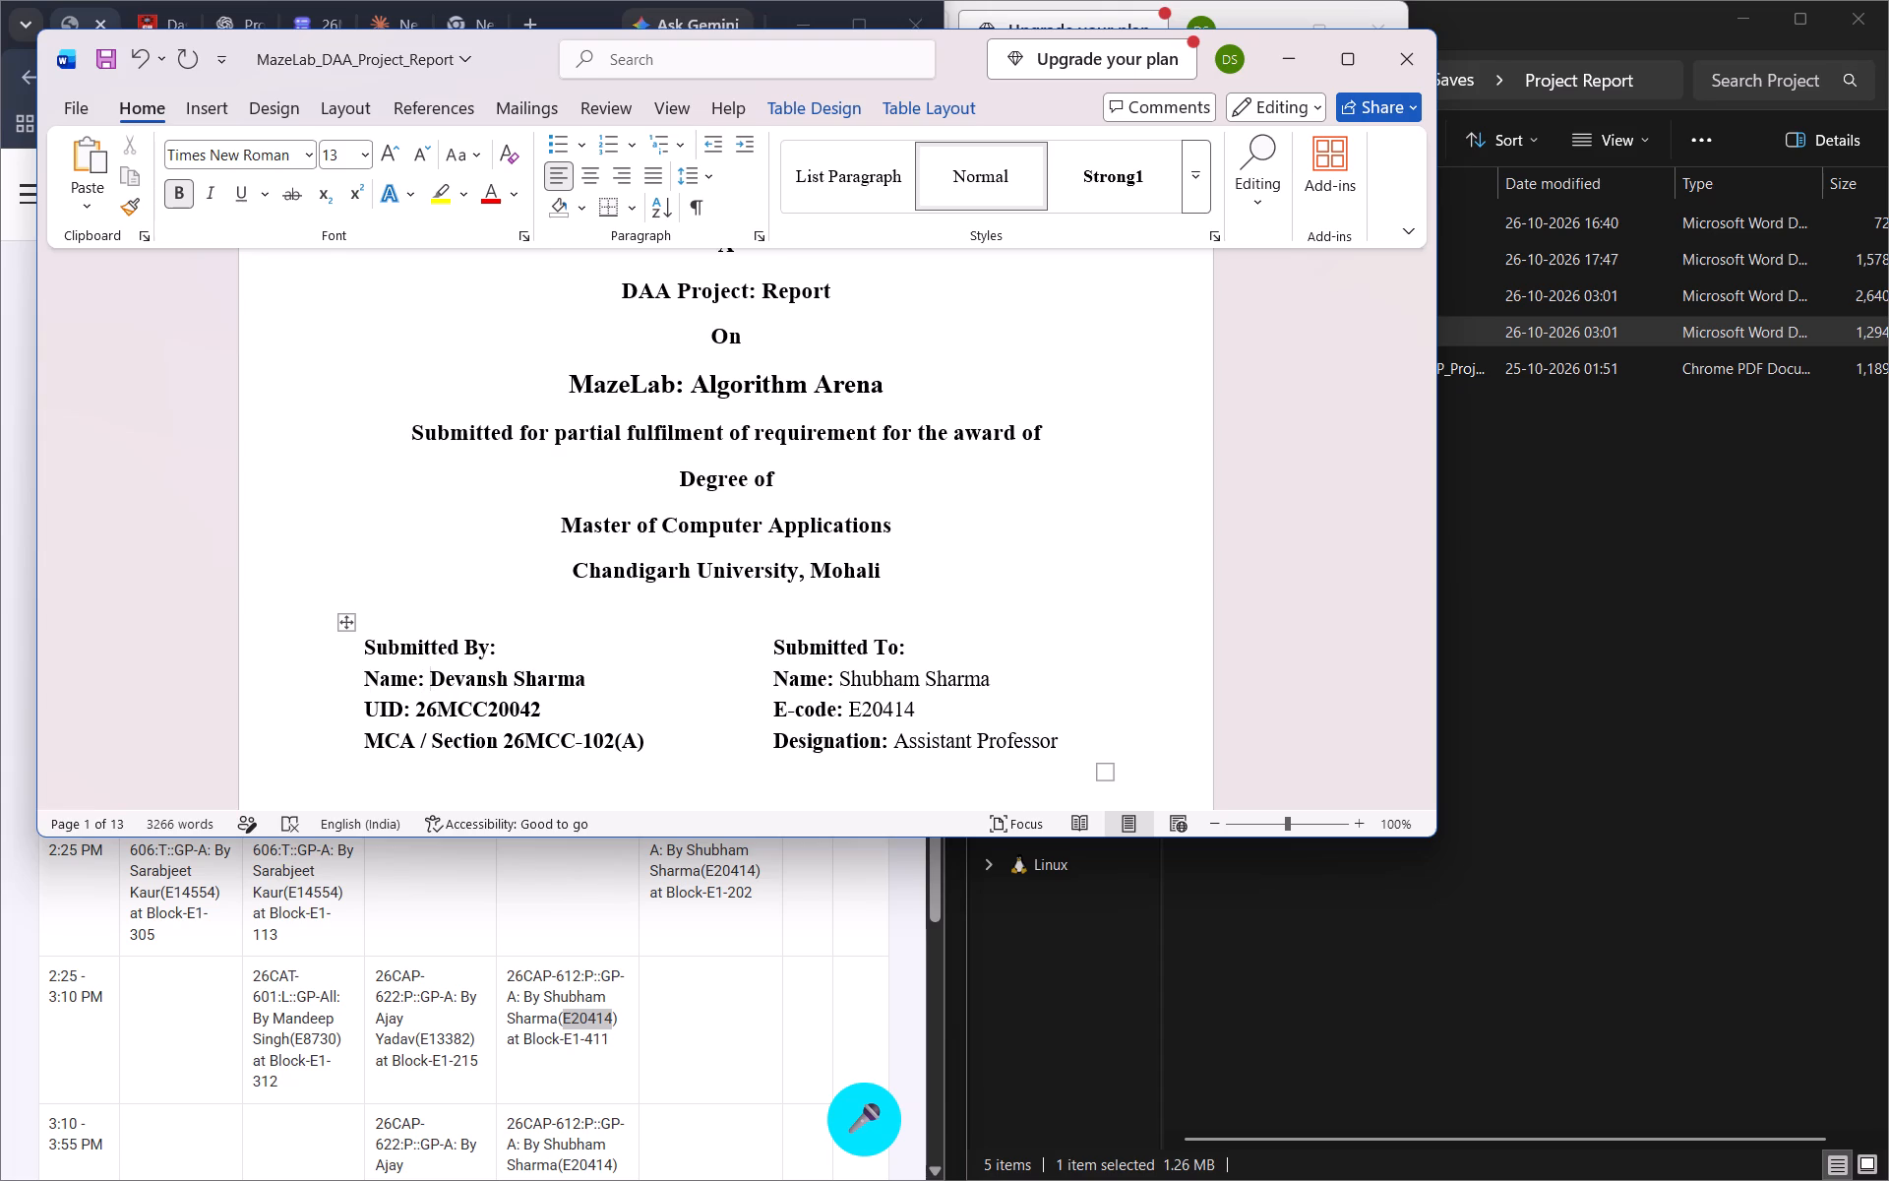
Remove the bold formatting from the student's name, the UID value and the section value 26MCC-102(A) under Submitted By.
drag(584, 683, 459, 687)
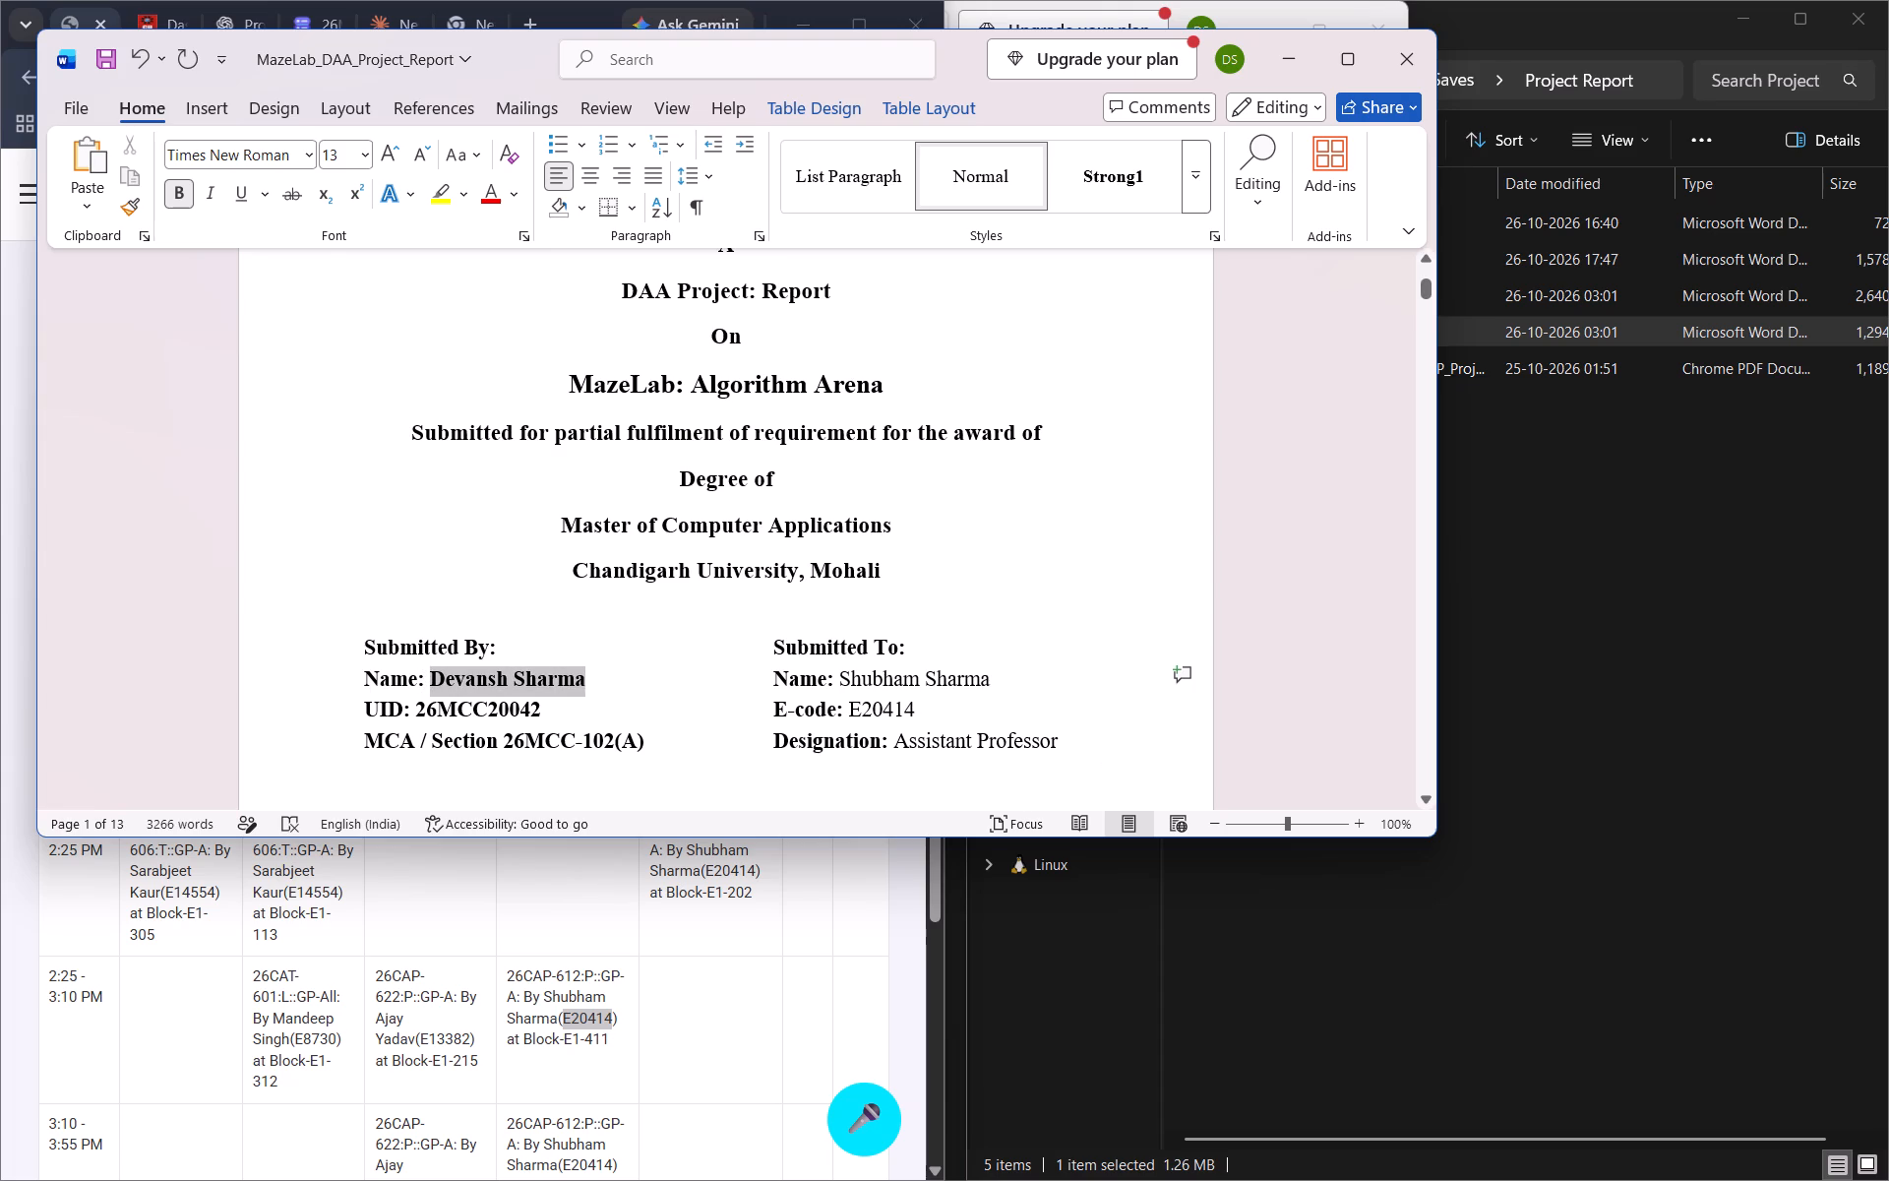
drag(459, 687, 459, 686)
click(484, 768)
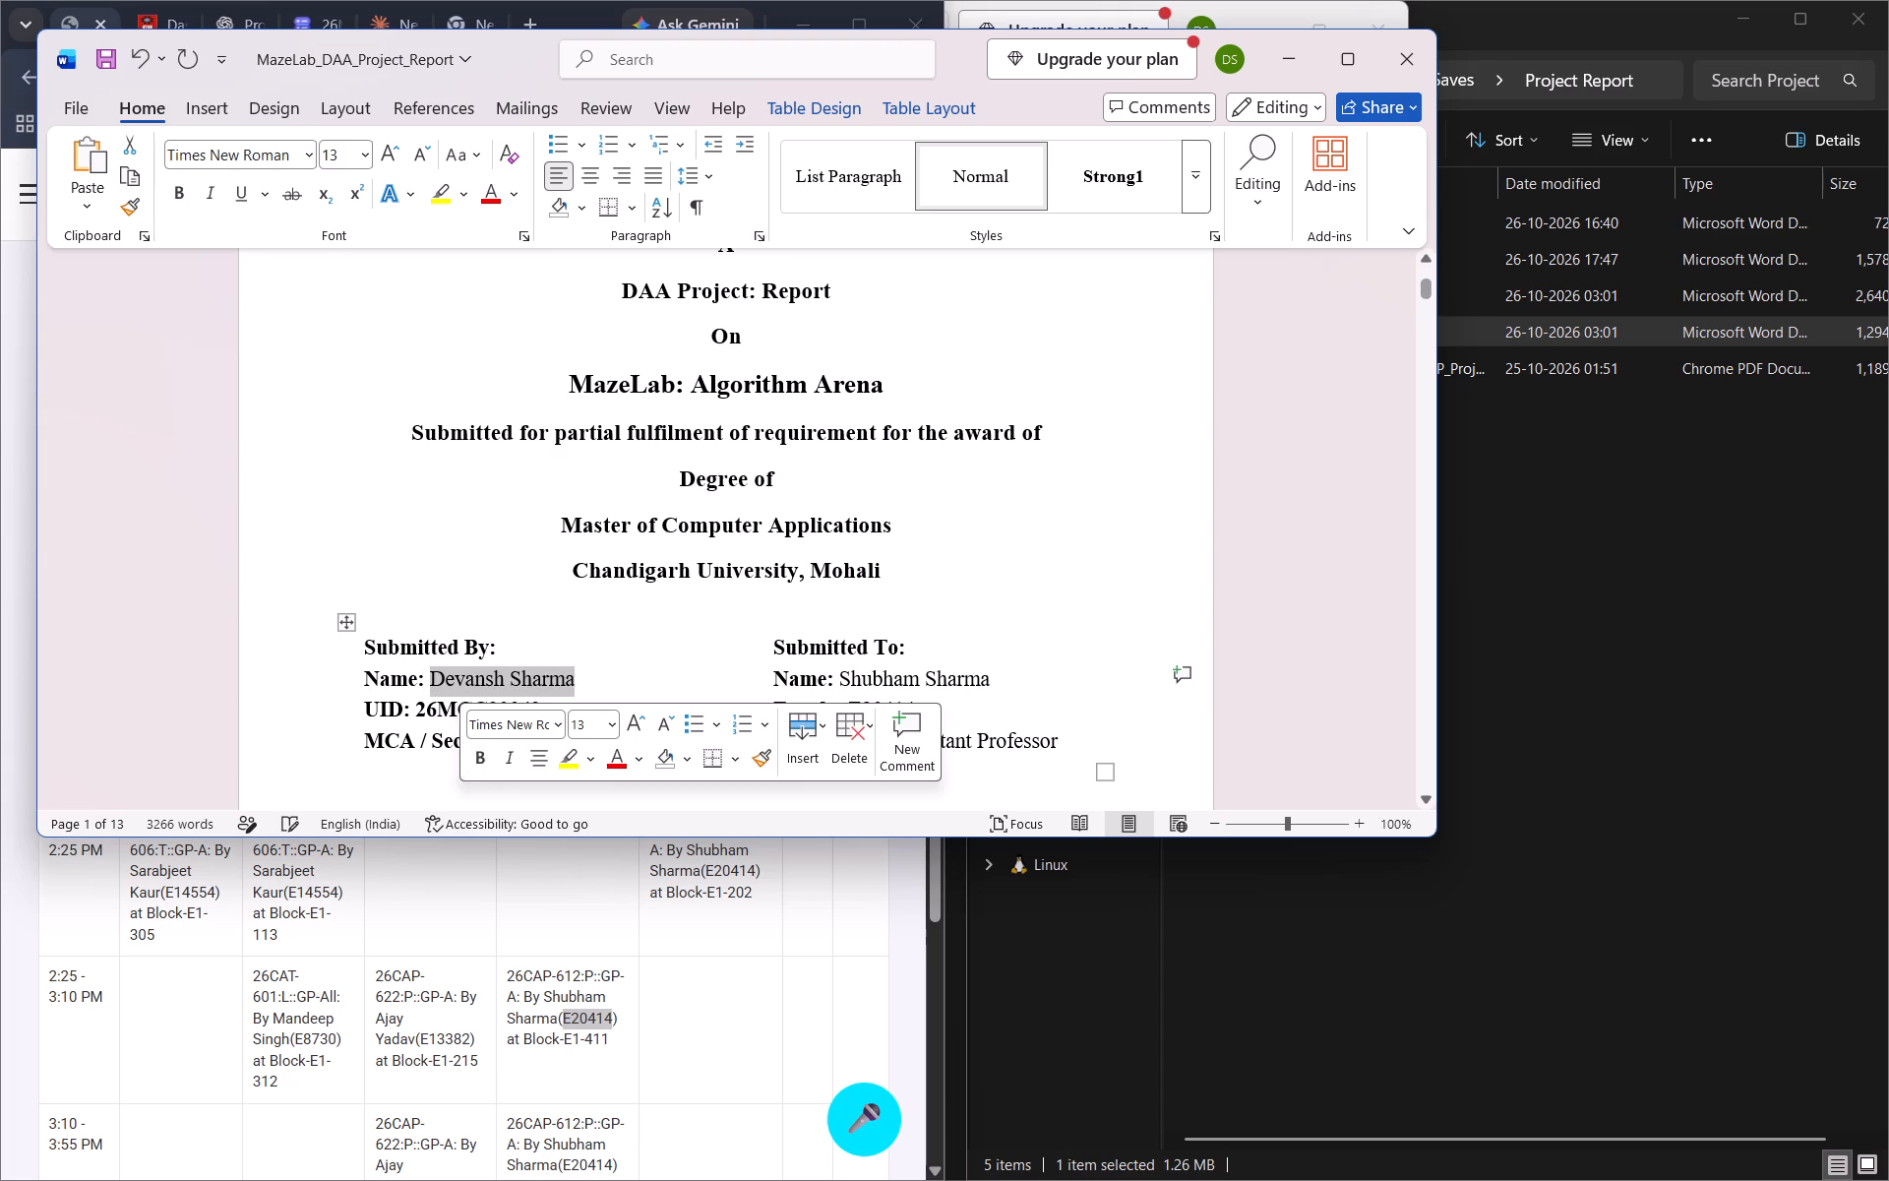
click(443, 708)
drag(557, 709, 547, 713)
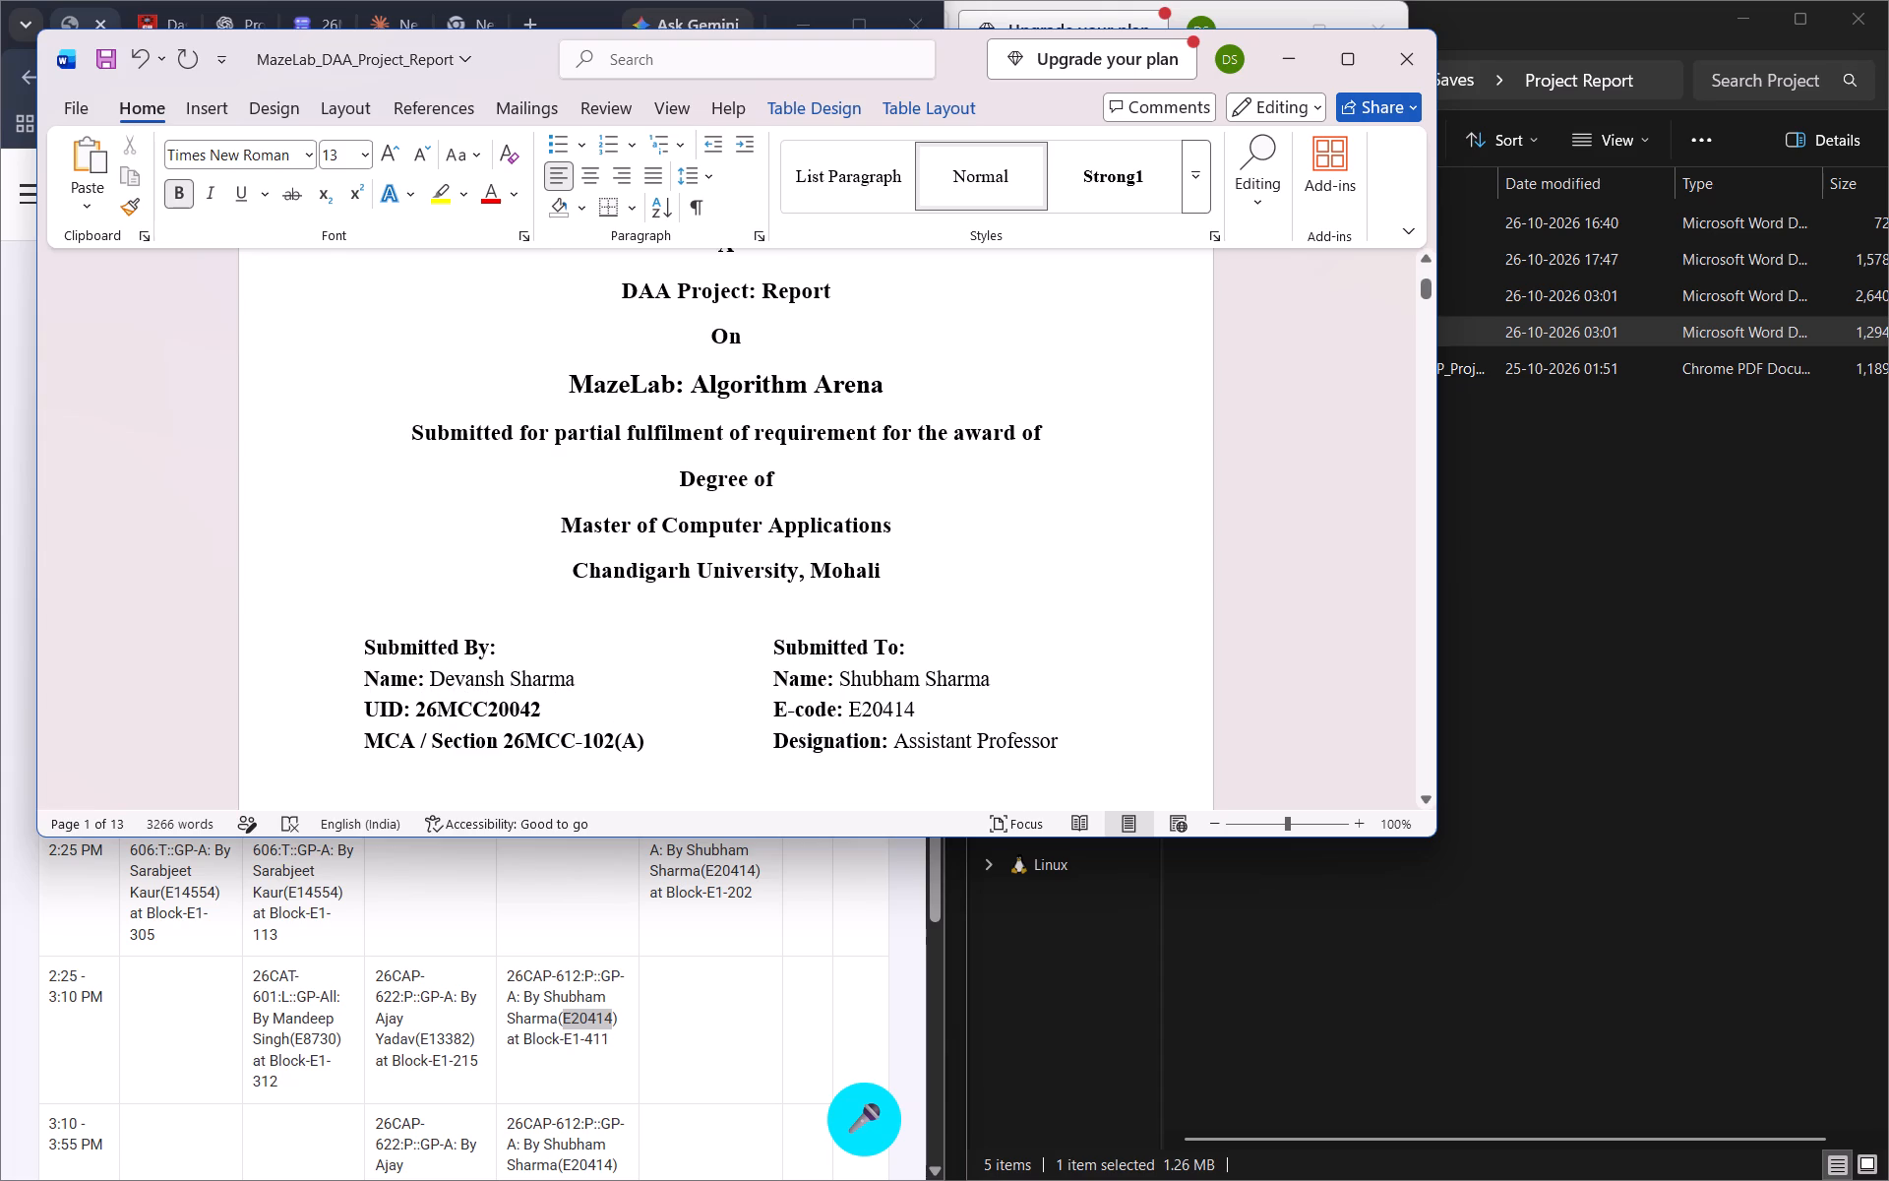
drag(547, 713, 418, 719)
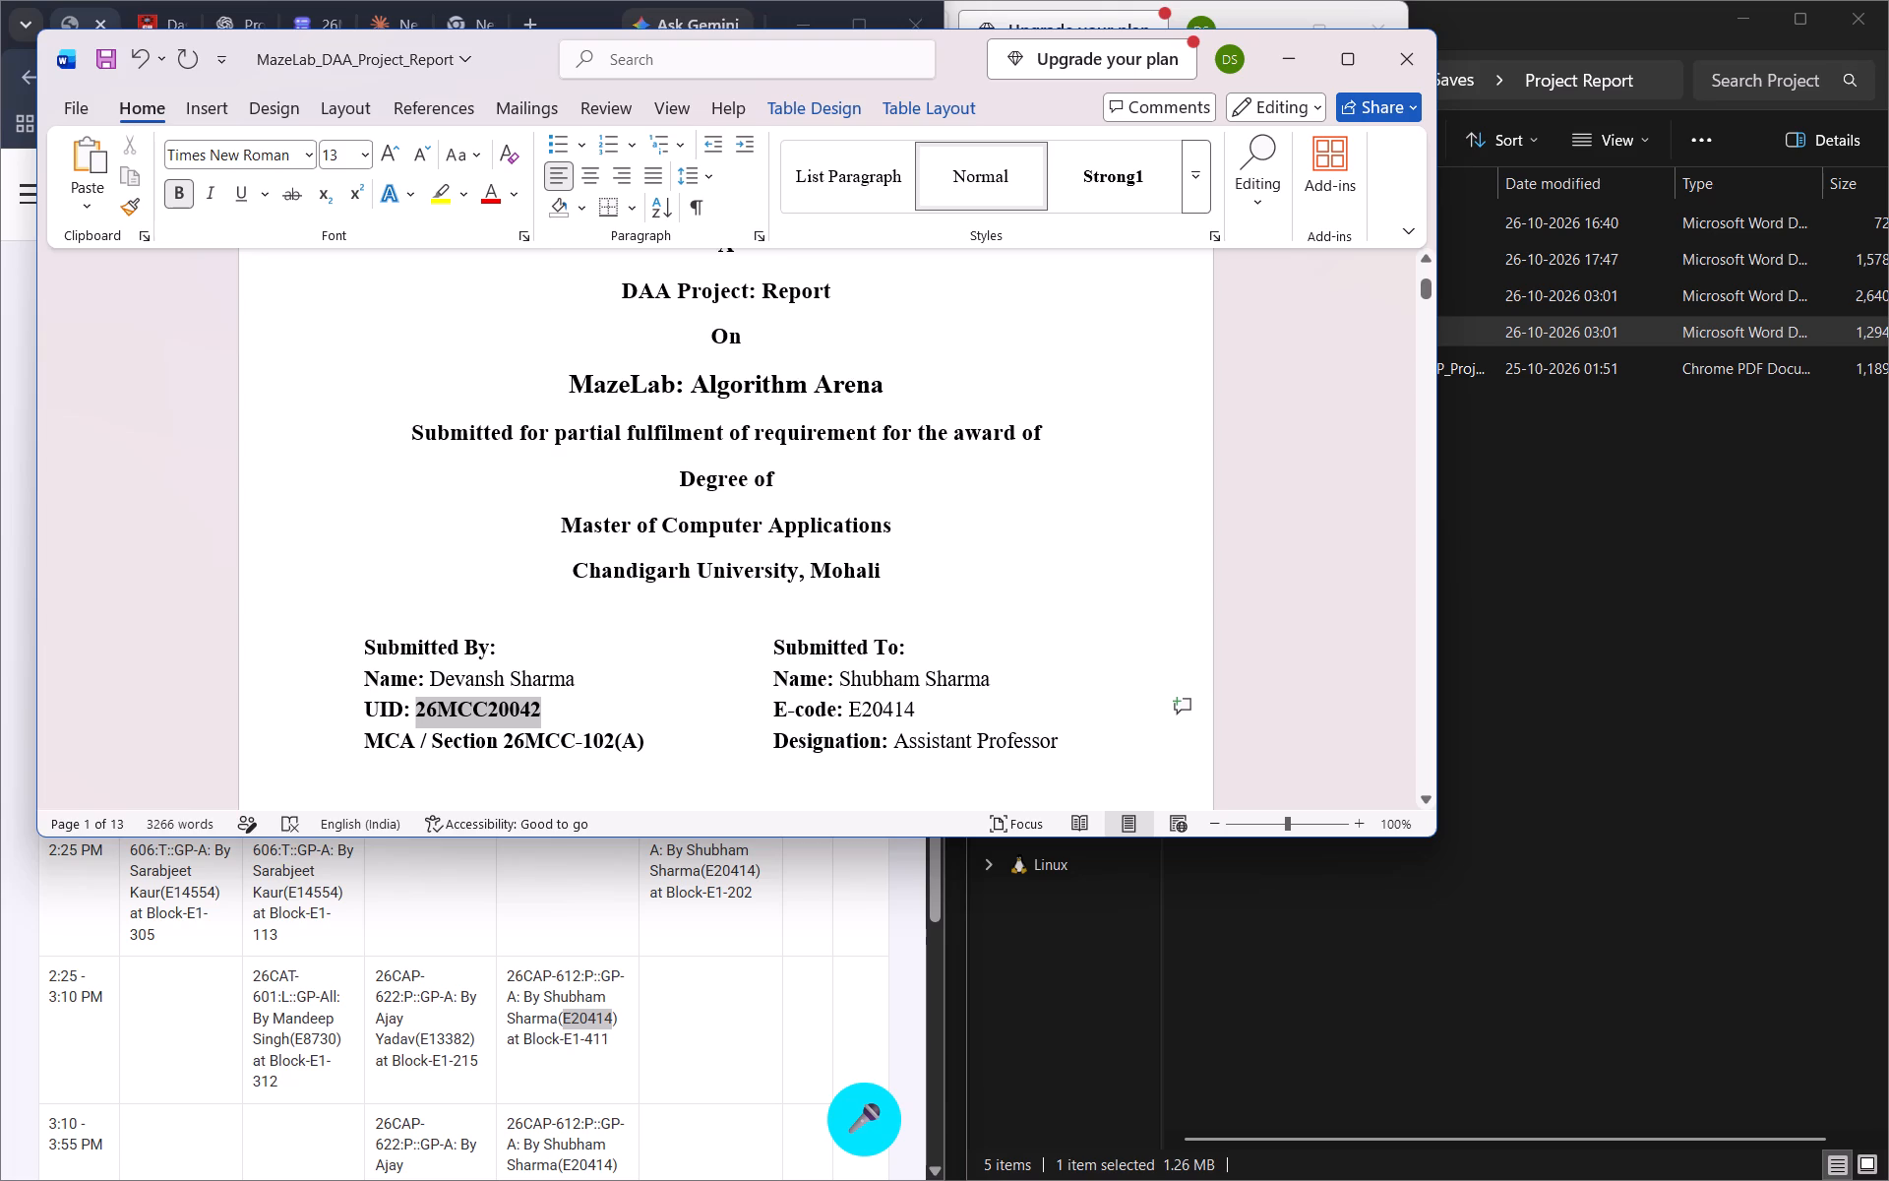
drag(418, 719, 417, 720)
click(437, 799)
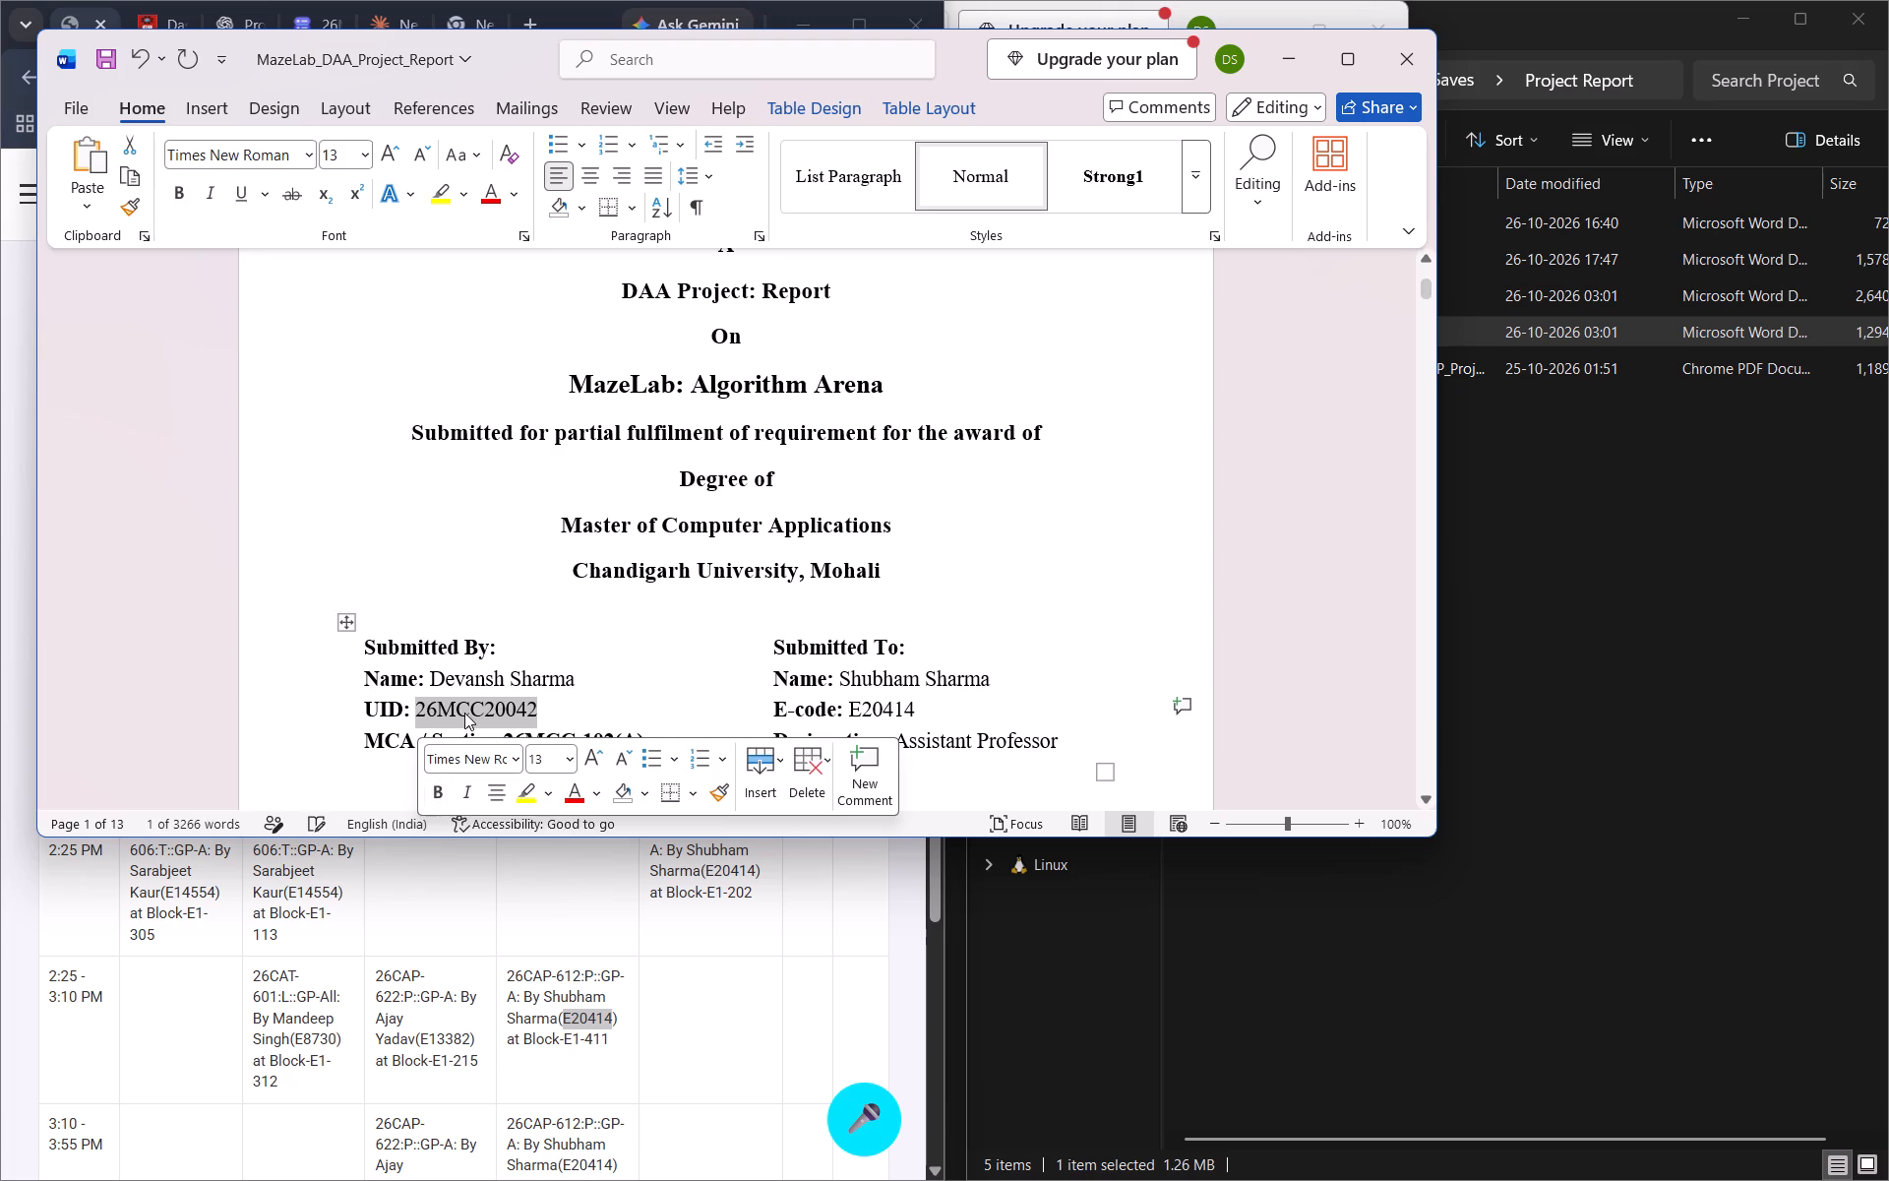
click(487, 688)
drag(662, 749, 485, 750)
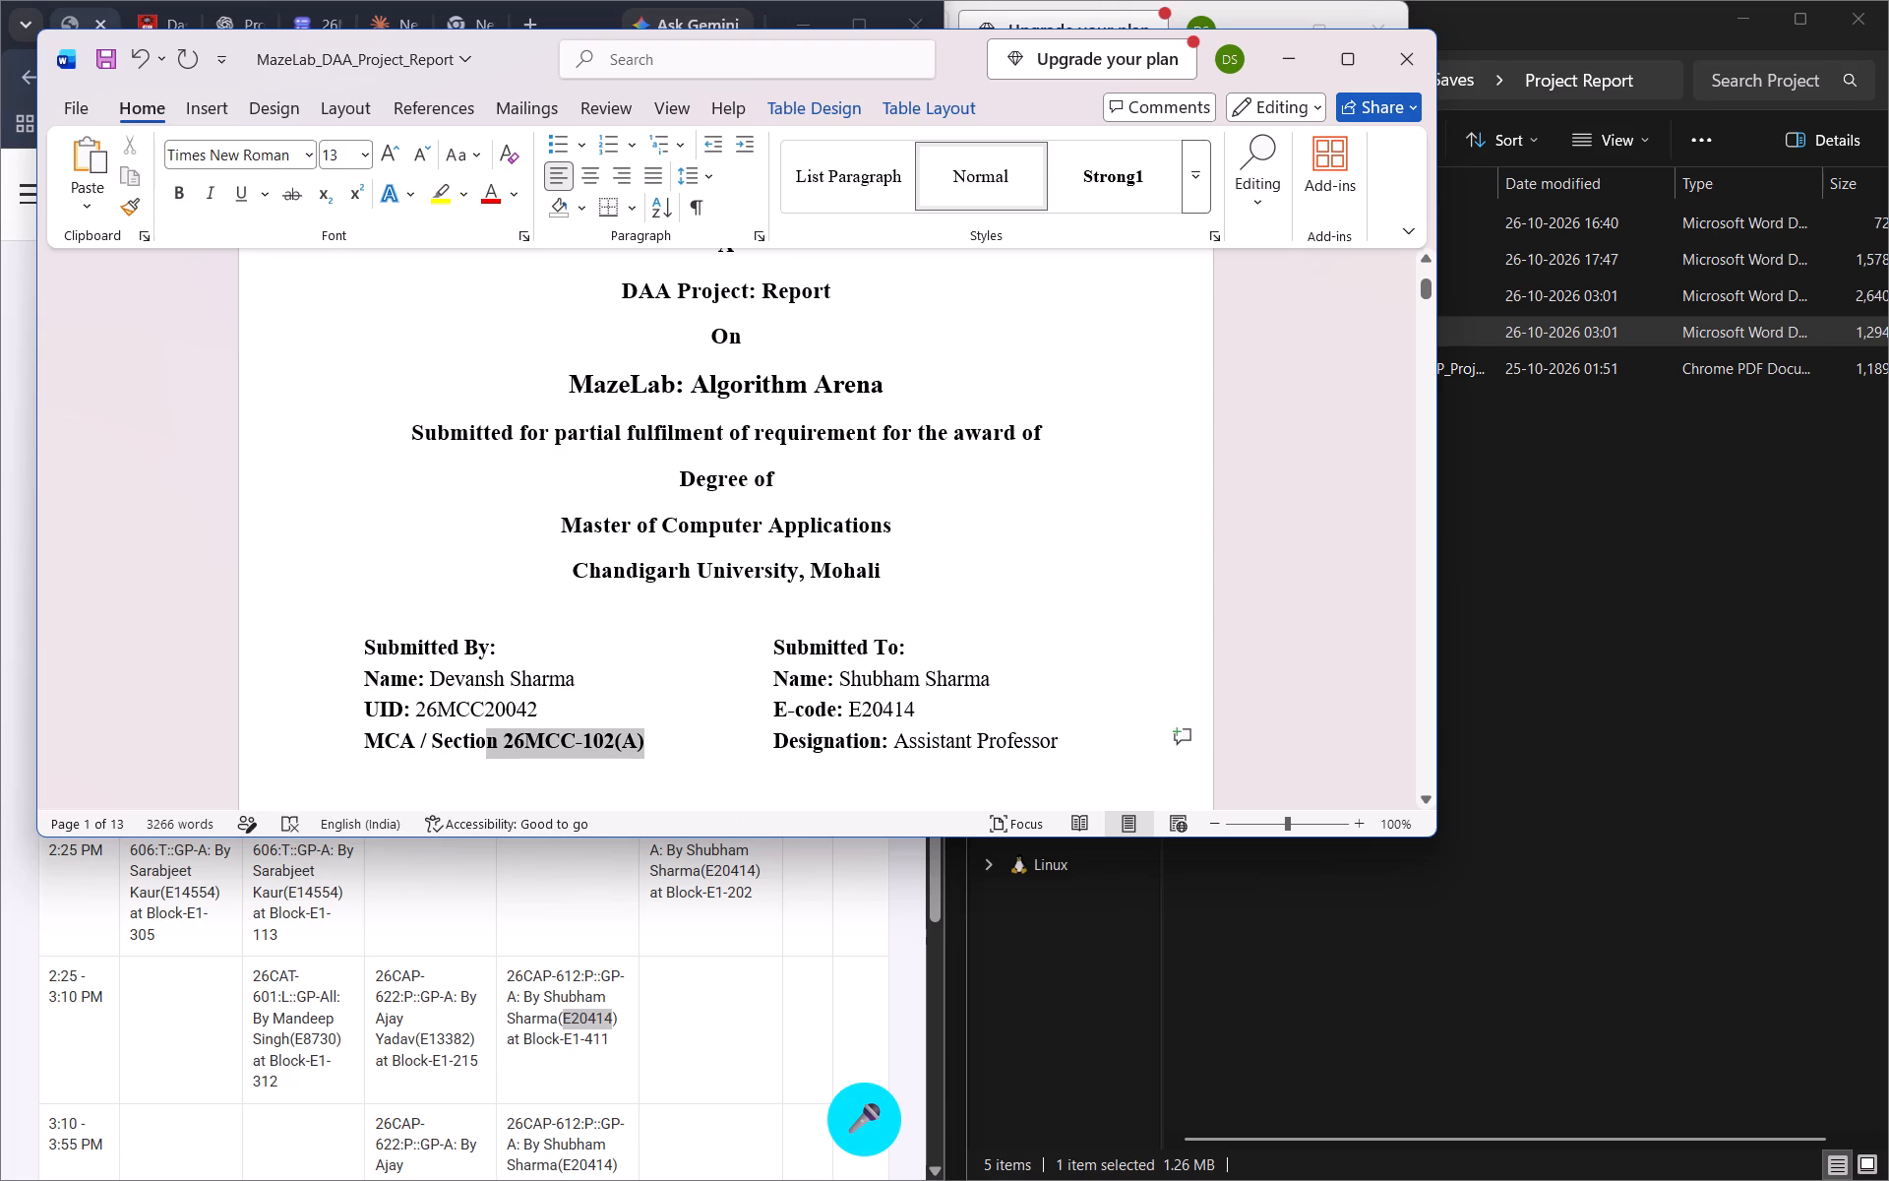
drag(485, 750, 505, 747)
click(510, 701)
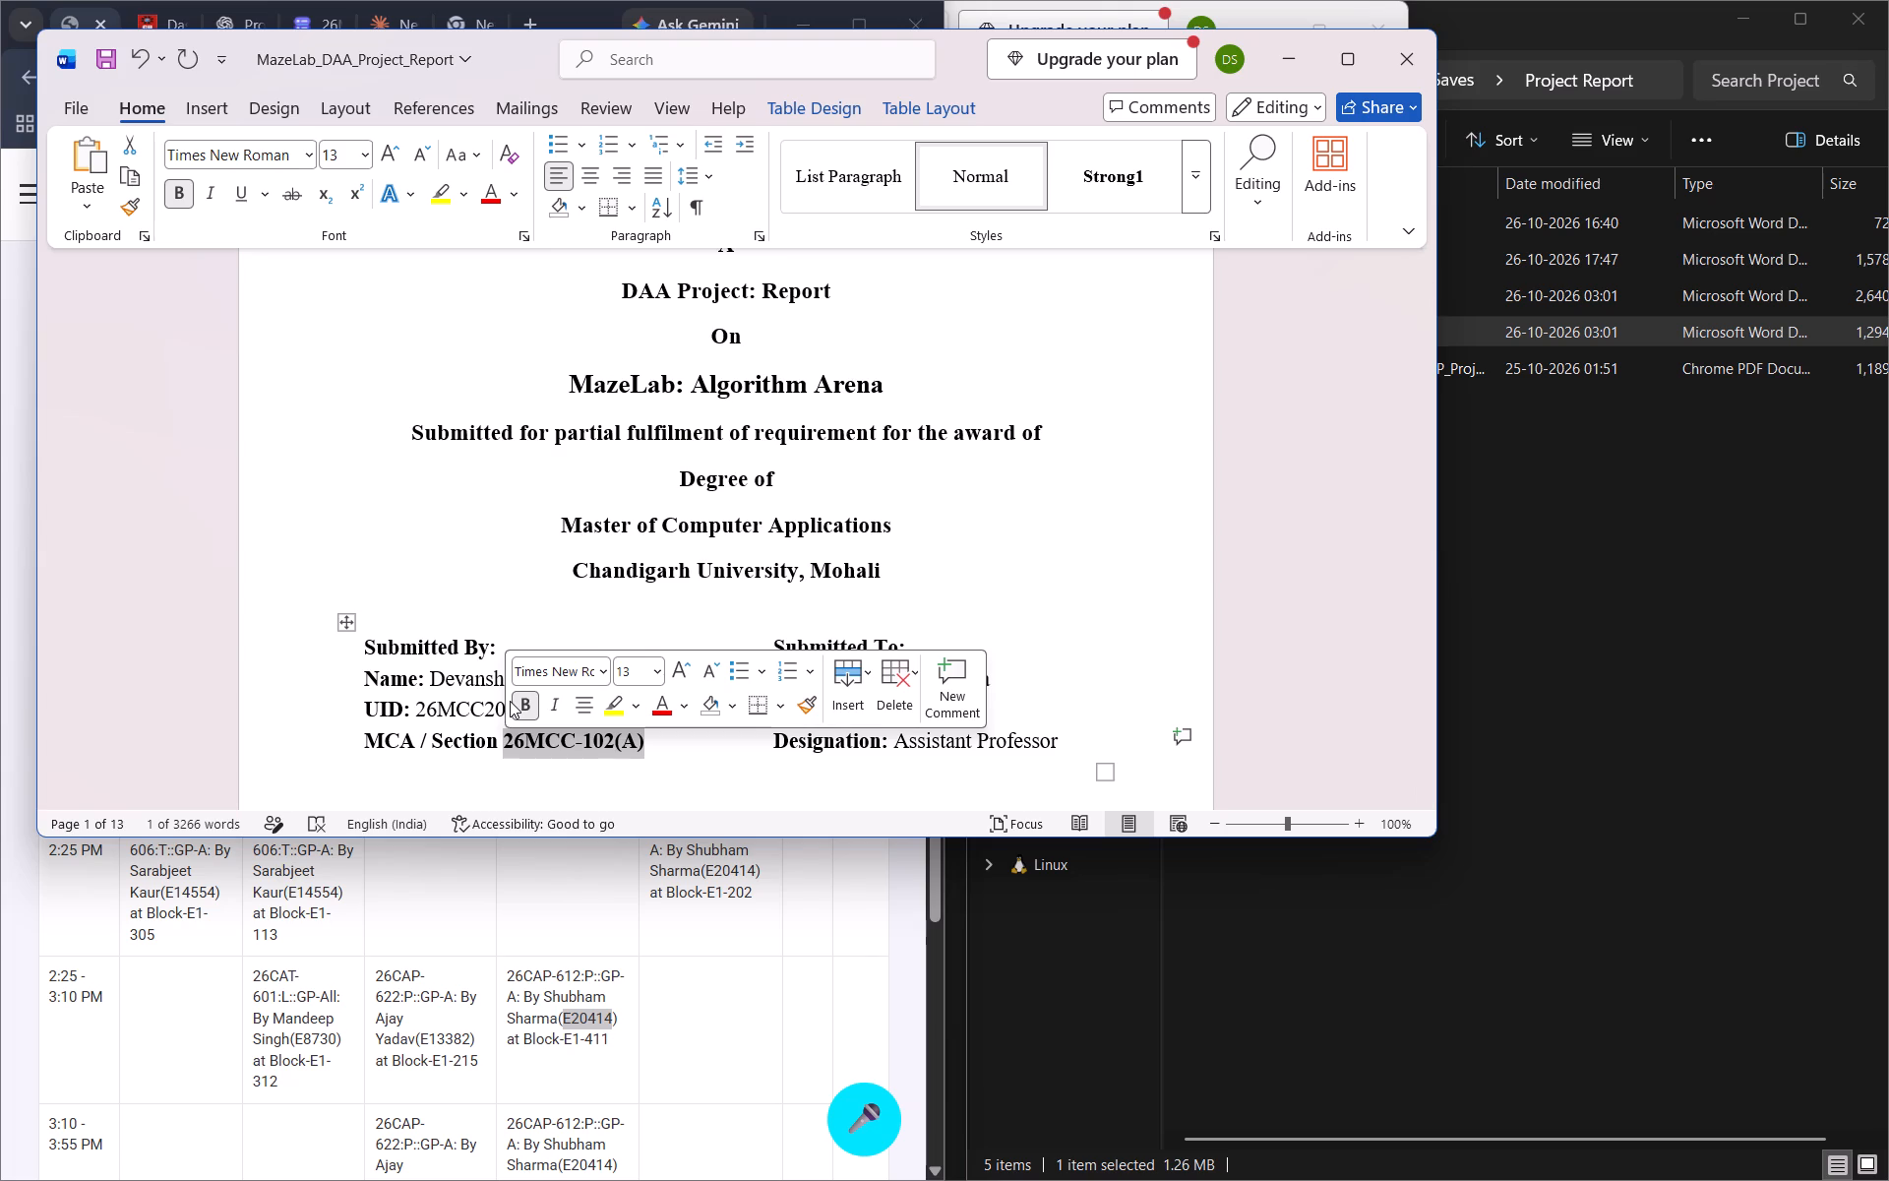
click(519, 704)
Add ":-" after the "MCA / Section" label on the DAA cover and delete the space before 26MCC-102(A).
click(497, 739)
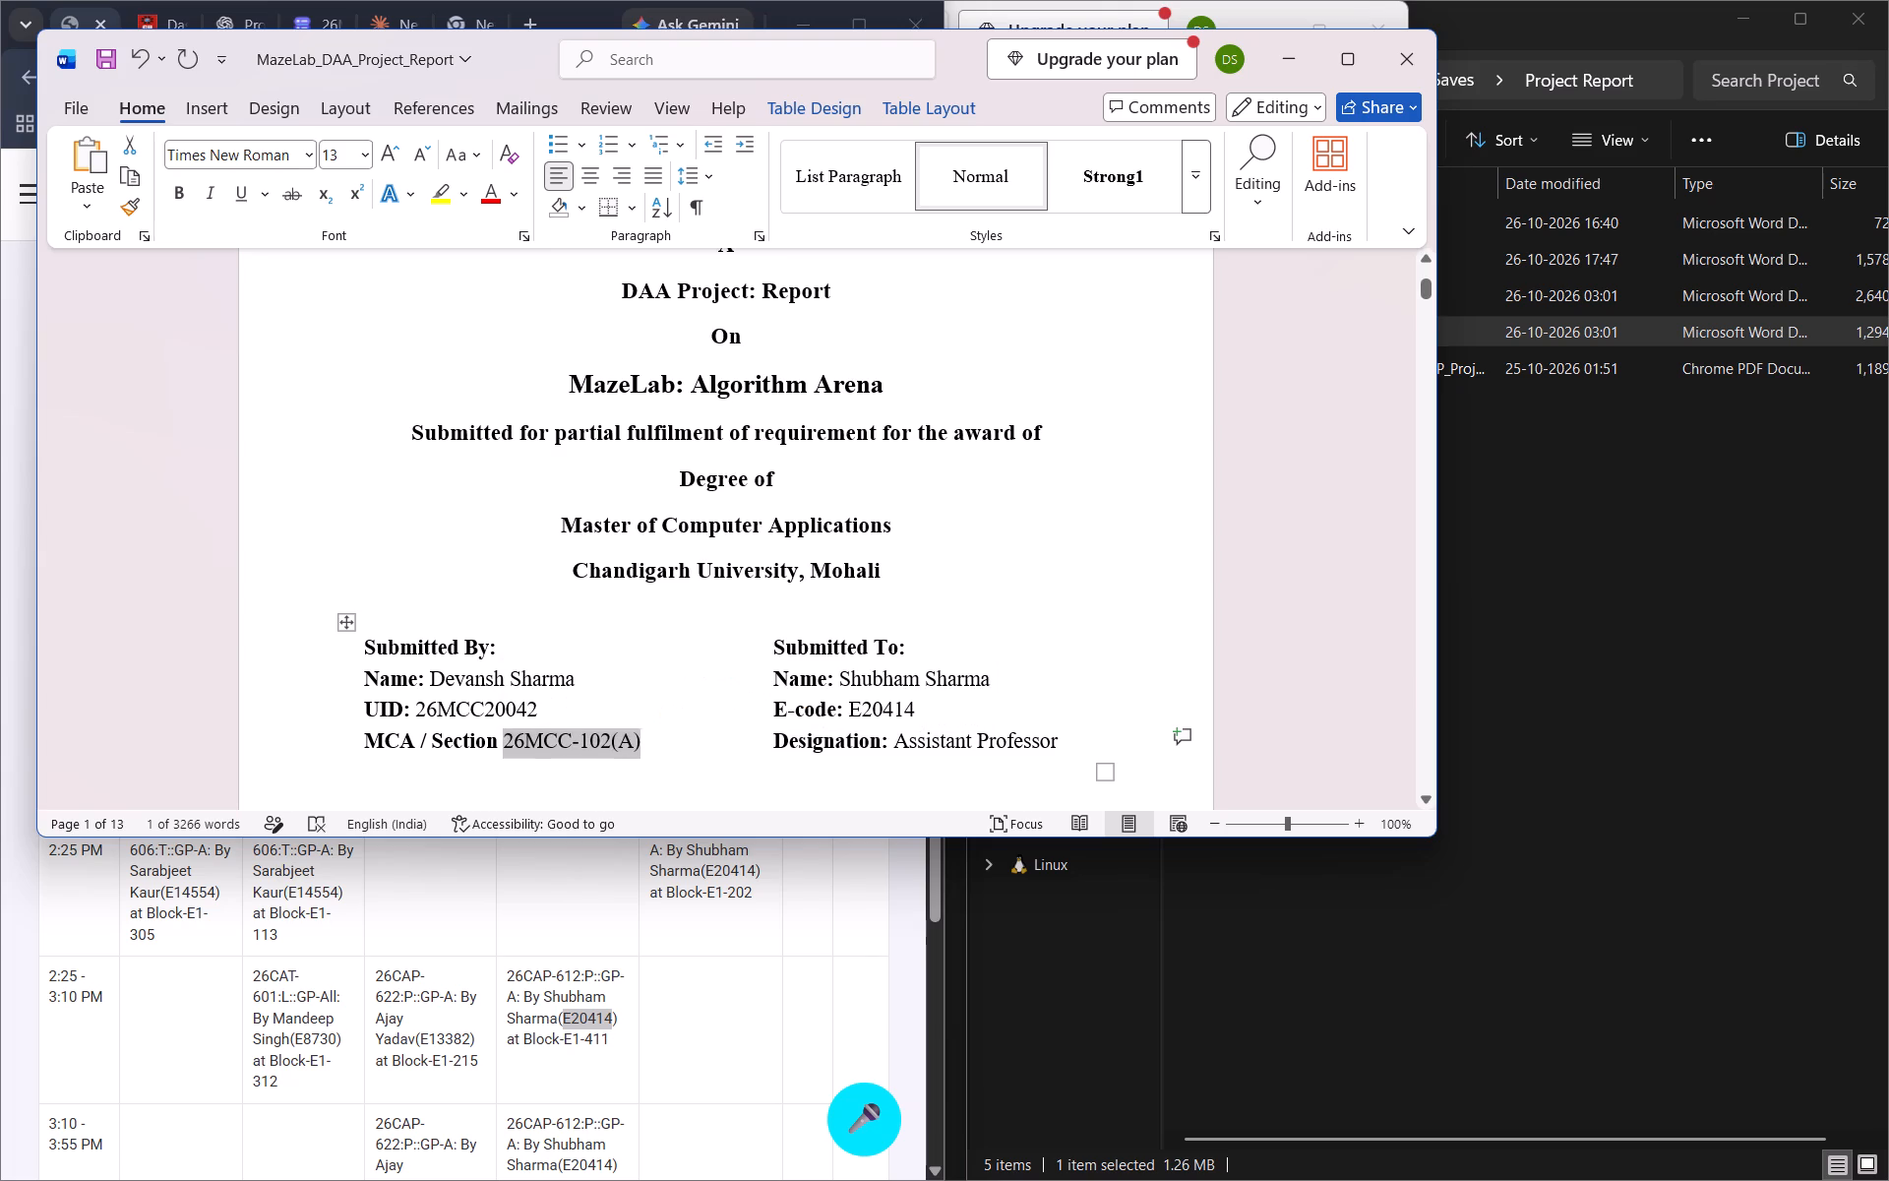
text(:-)
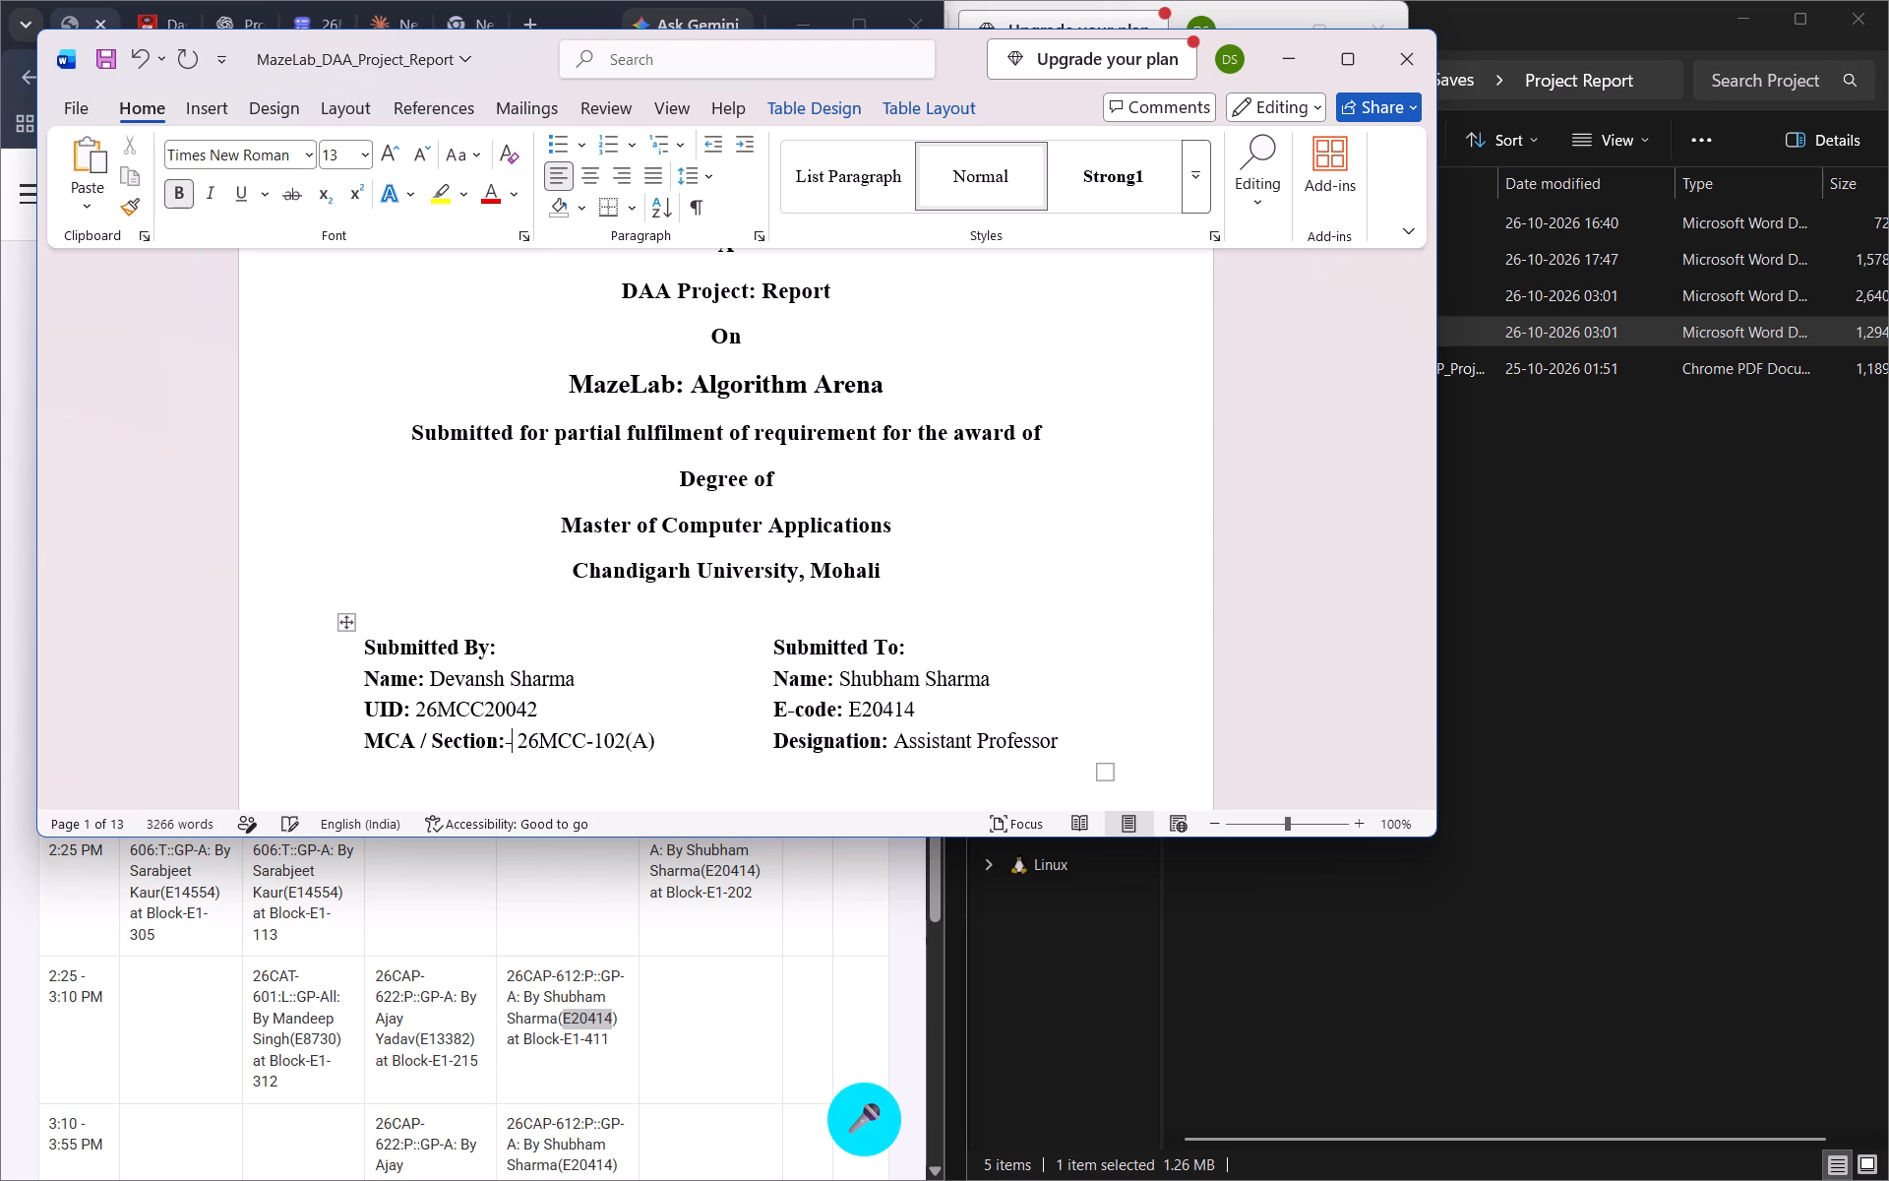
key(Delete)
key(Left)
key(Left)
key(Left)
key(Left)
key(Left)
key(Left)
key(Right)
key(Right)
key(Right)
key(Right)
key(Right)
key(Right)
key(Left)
Replace the hyphen after the "MCA / Section:" label on the DAA cover with a single space before 26MCC-102(A).
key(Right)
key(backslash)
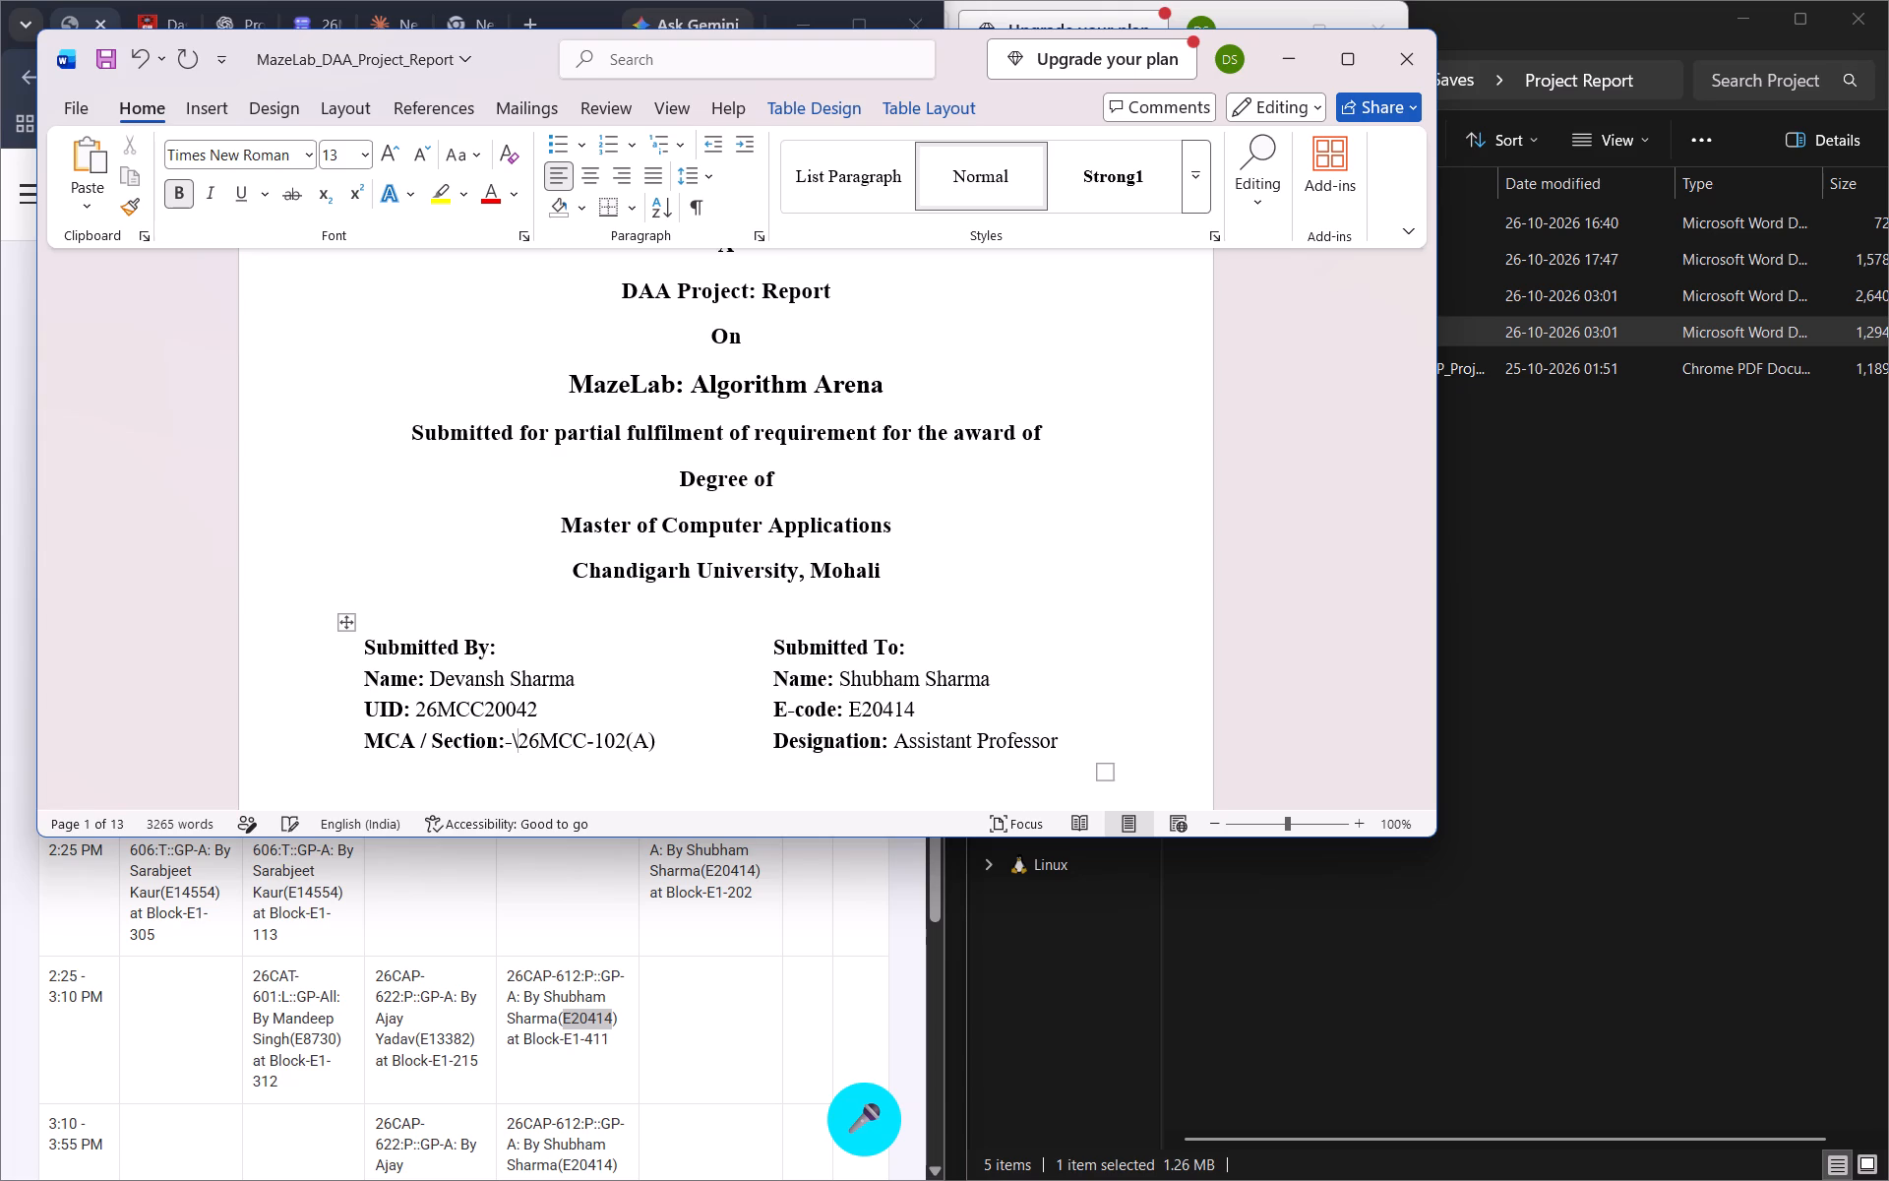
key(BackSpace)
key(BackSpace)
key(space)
Delete "MCA / " from the section label under Submitted By so that it reads "Section:".
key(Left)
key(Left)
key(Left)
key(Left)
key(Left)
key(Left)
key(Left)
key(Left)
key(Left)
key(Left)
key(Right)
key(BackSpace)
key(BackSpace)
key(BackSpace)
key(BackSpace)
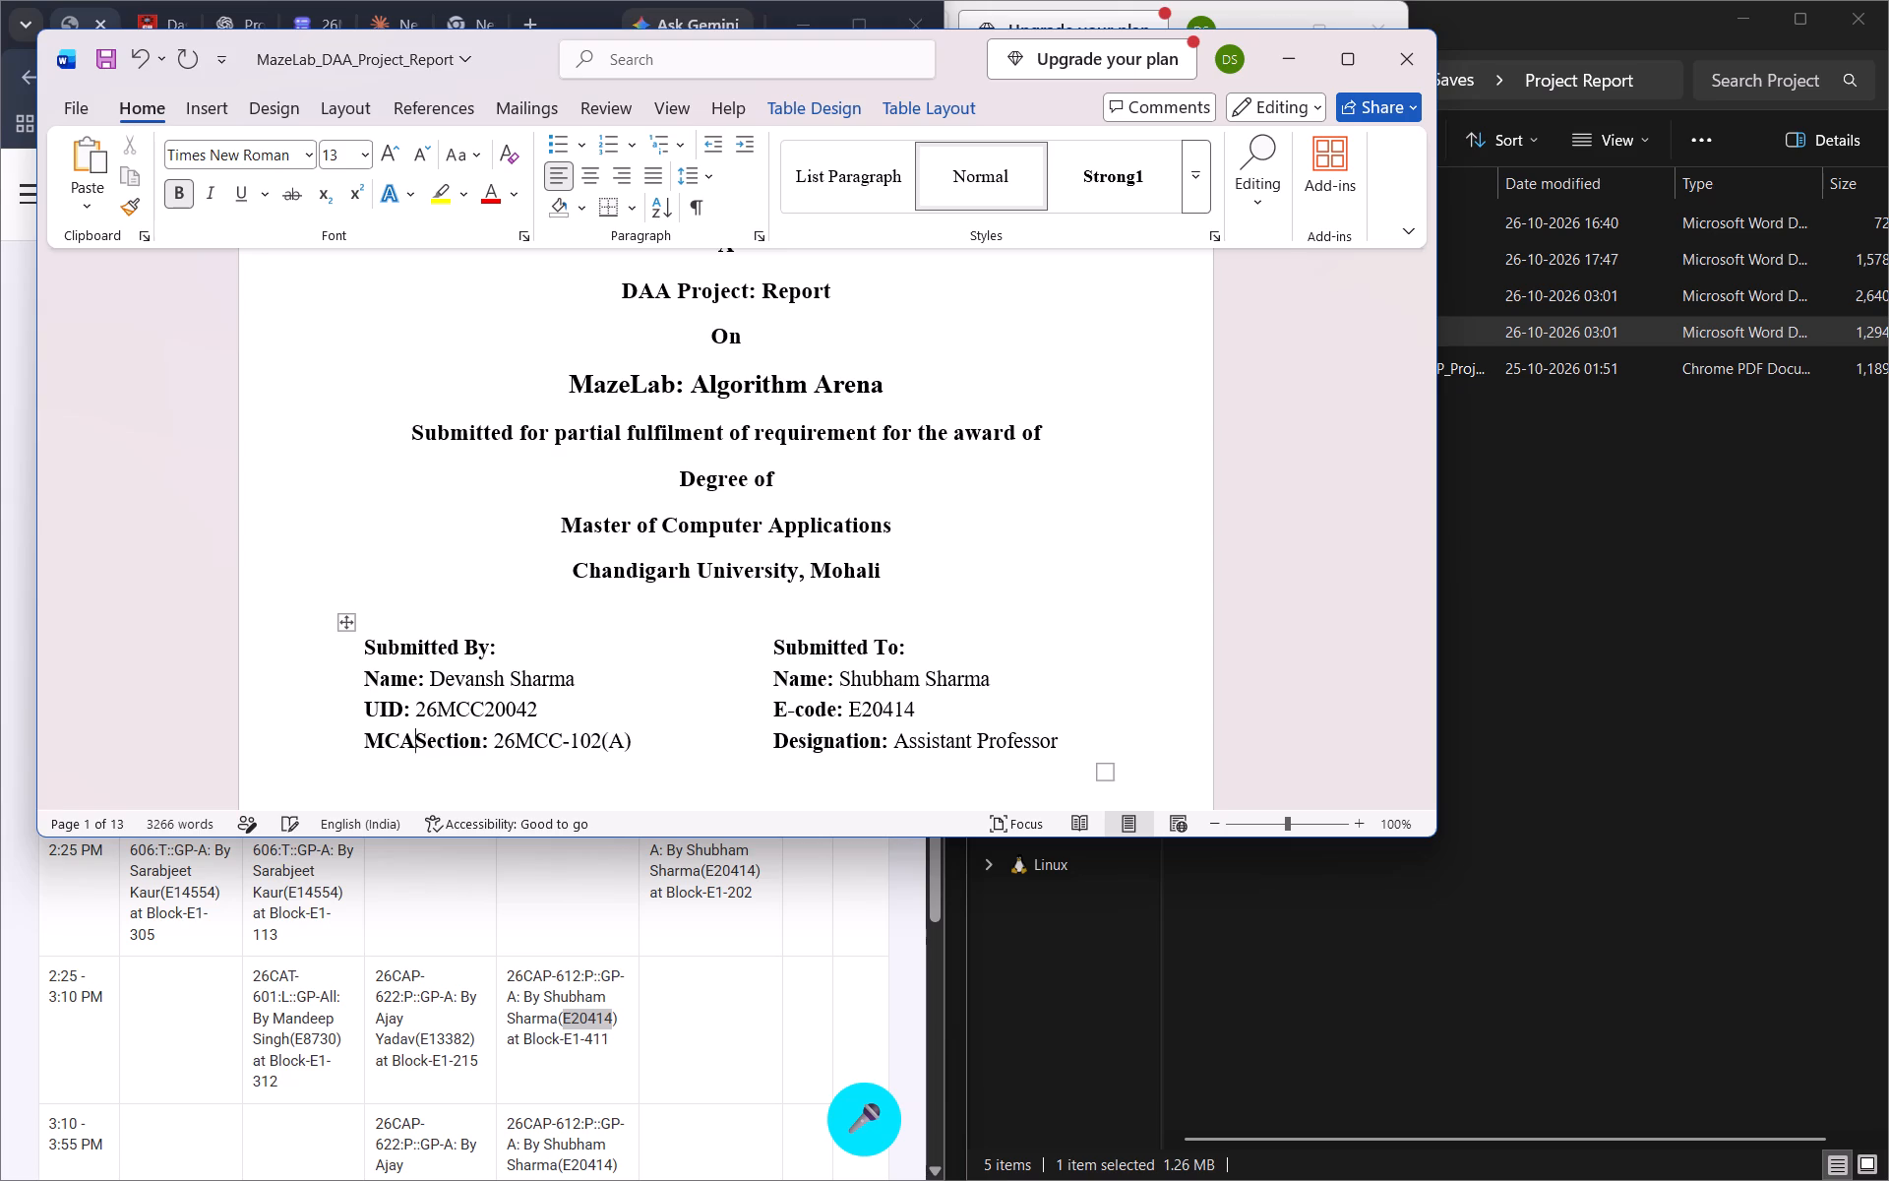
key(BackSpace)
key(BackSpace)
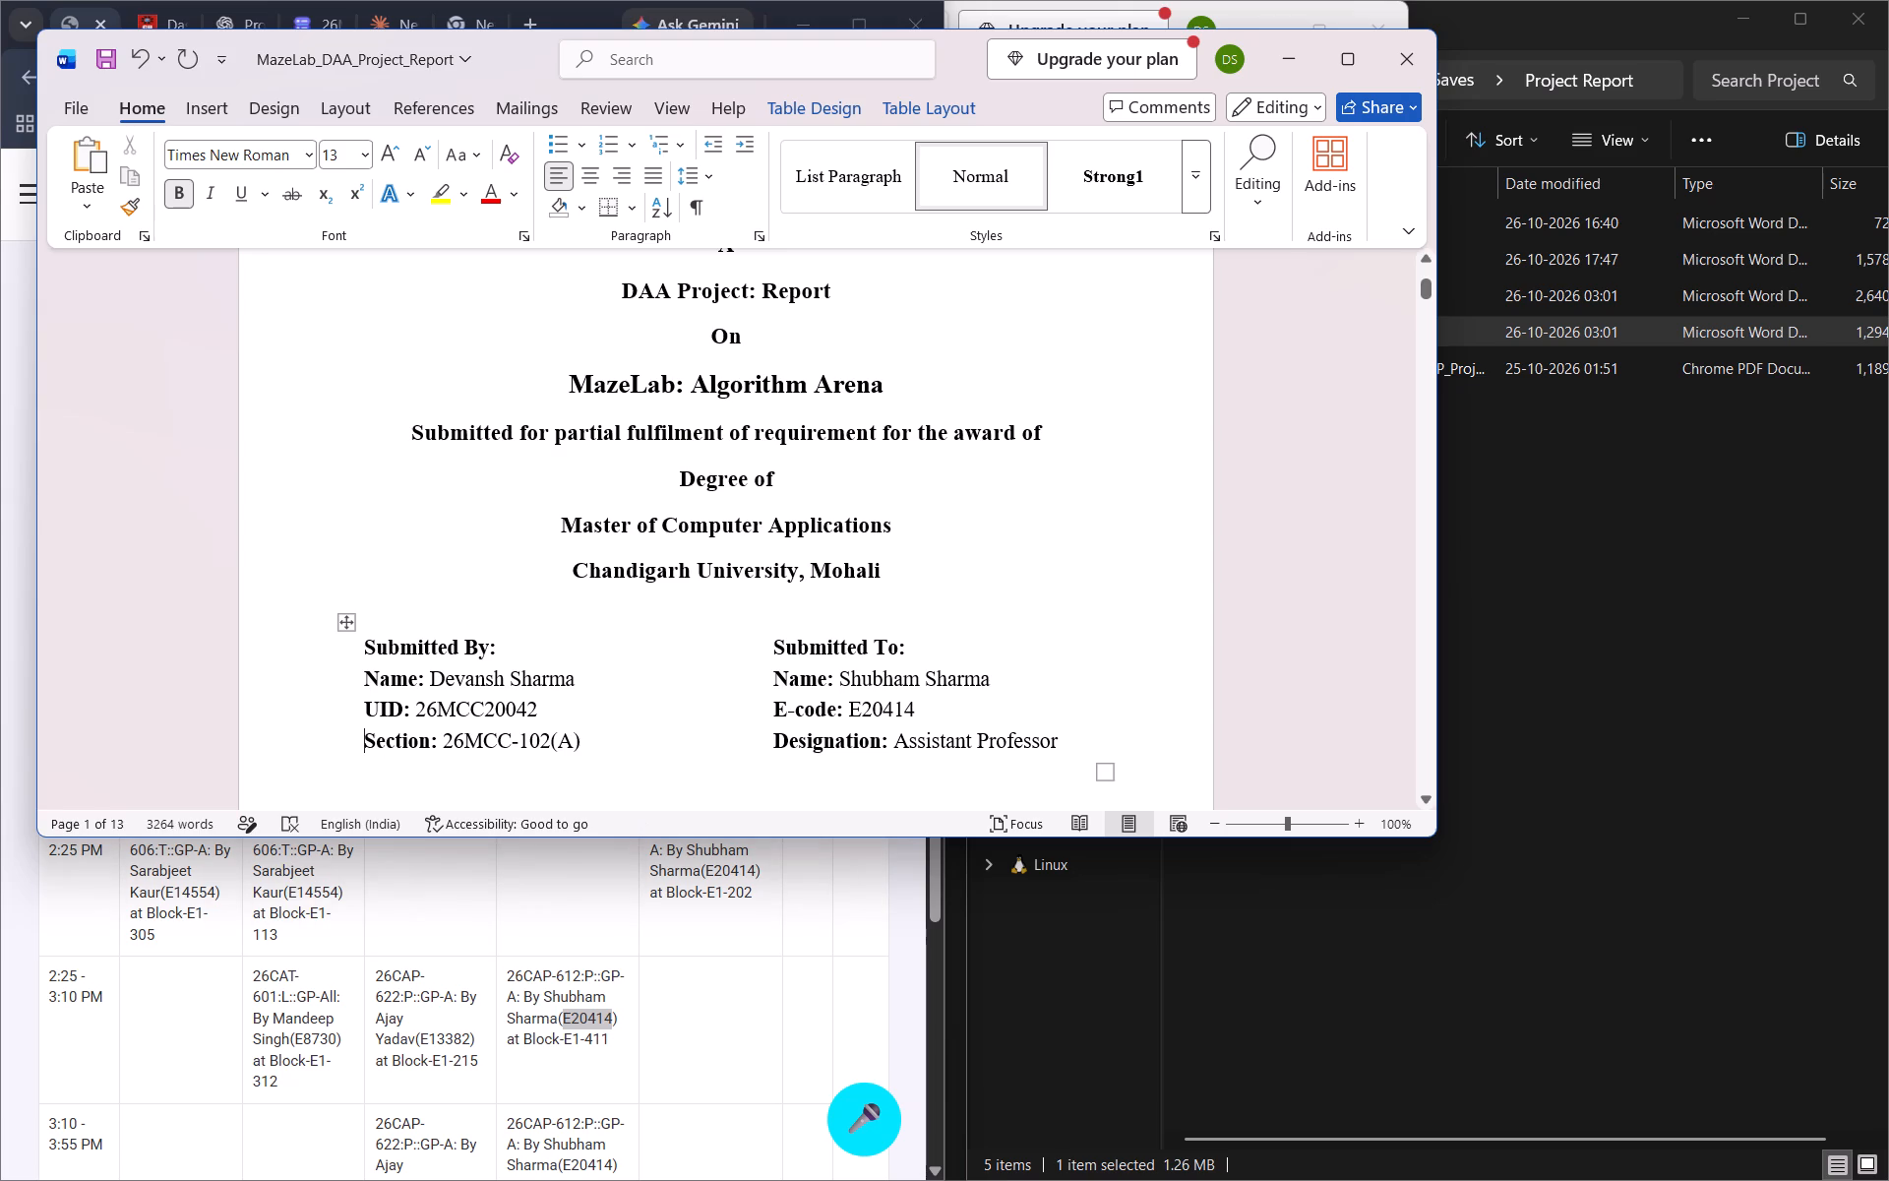
Open MazeLab_AIP_Project_Report from the Project Report folder and move its window so the DAA cover stays partly accessible behind it.
scroll(893, 688, down, 3)
scroll(893, 688, up, 1)
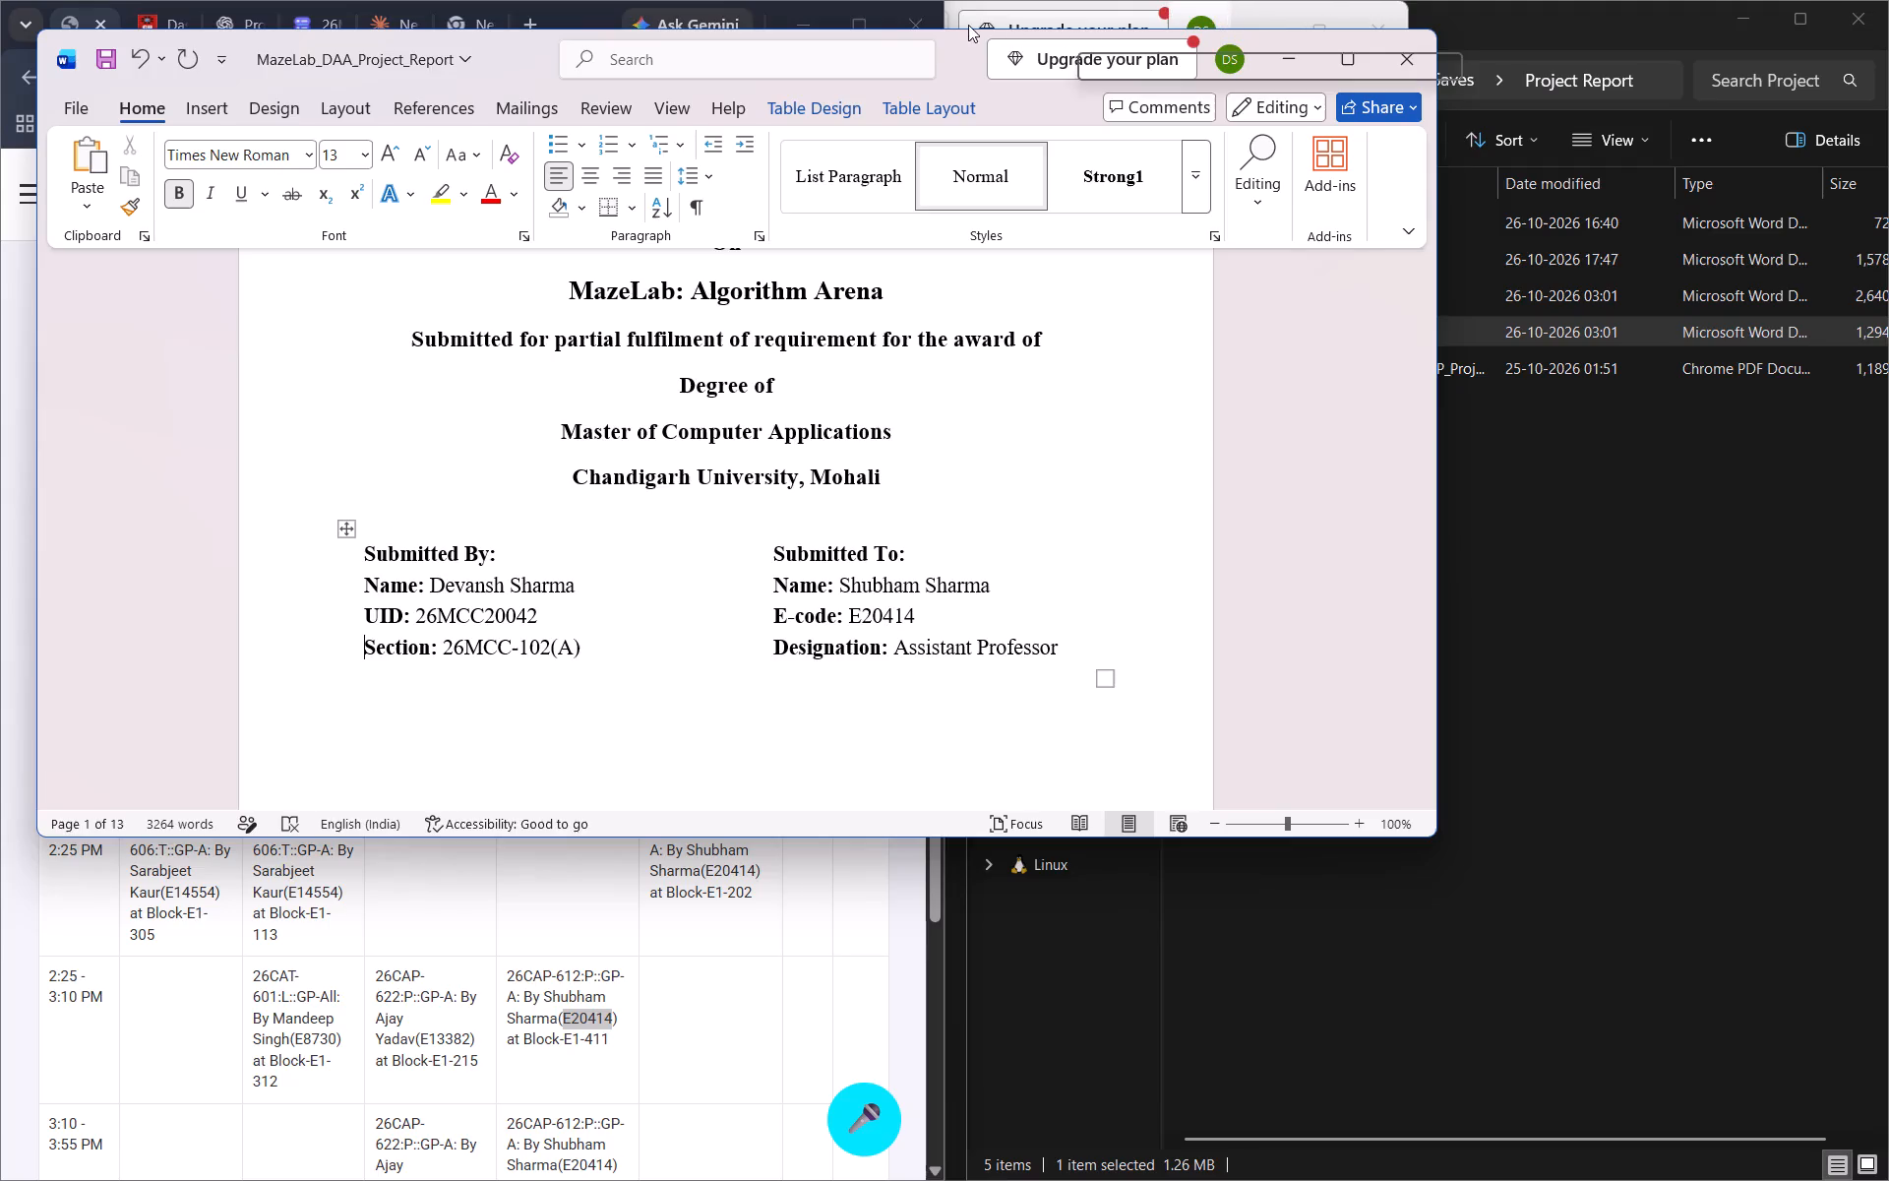
click(1363, 2)
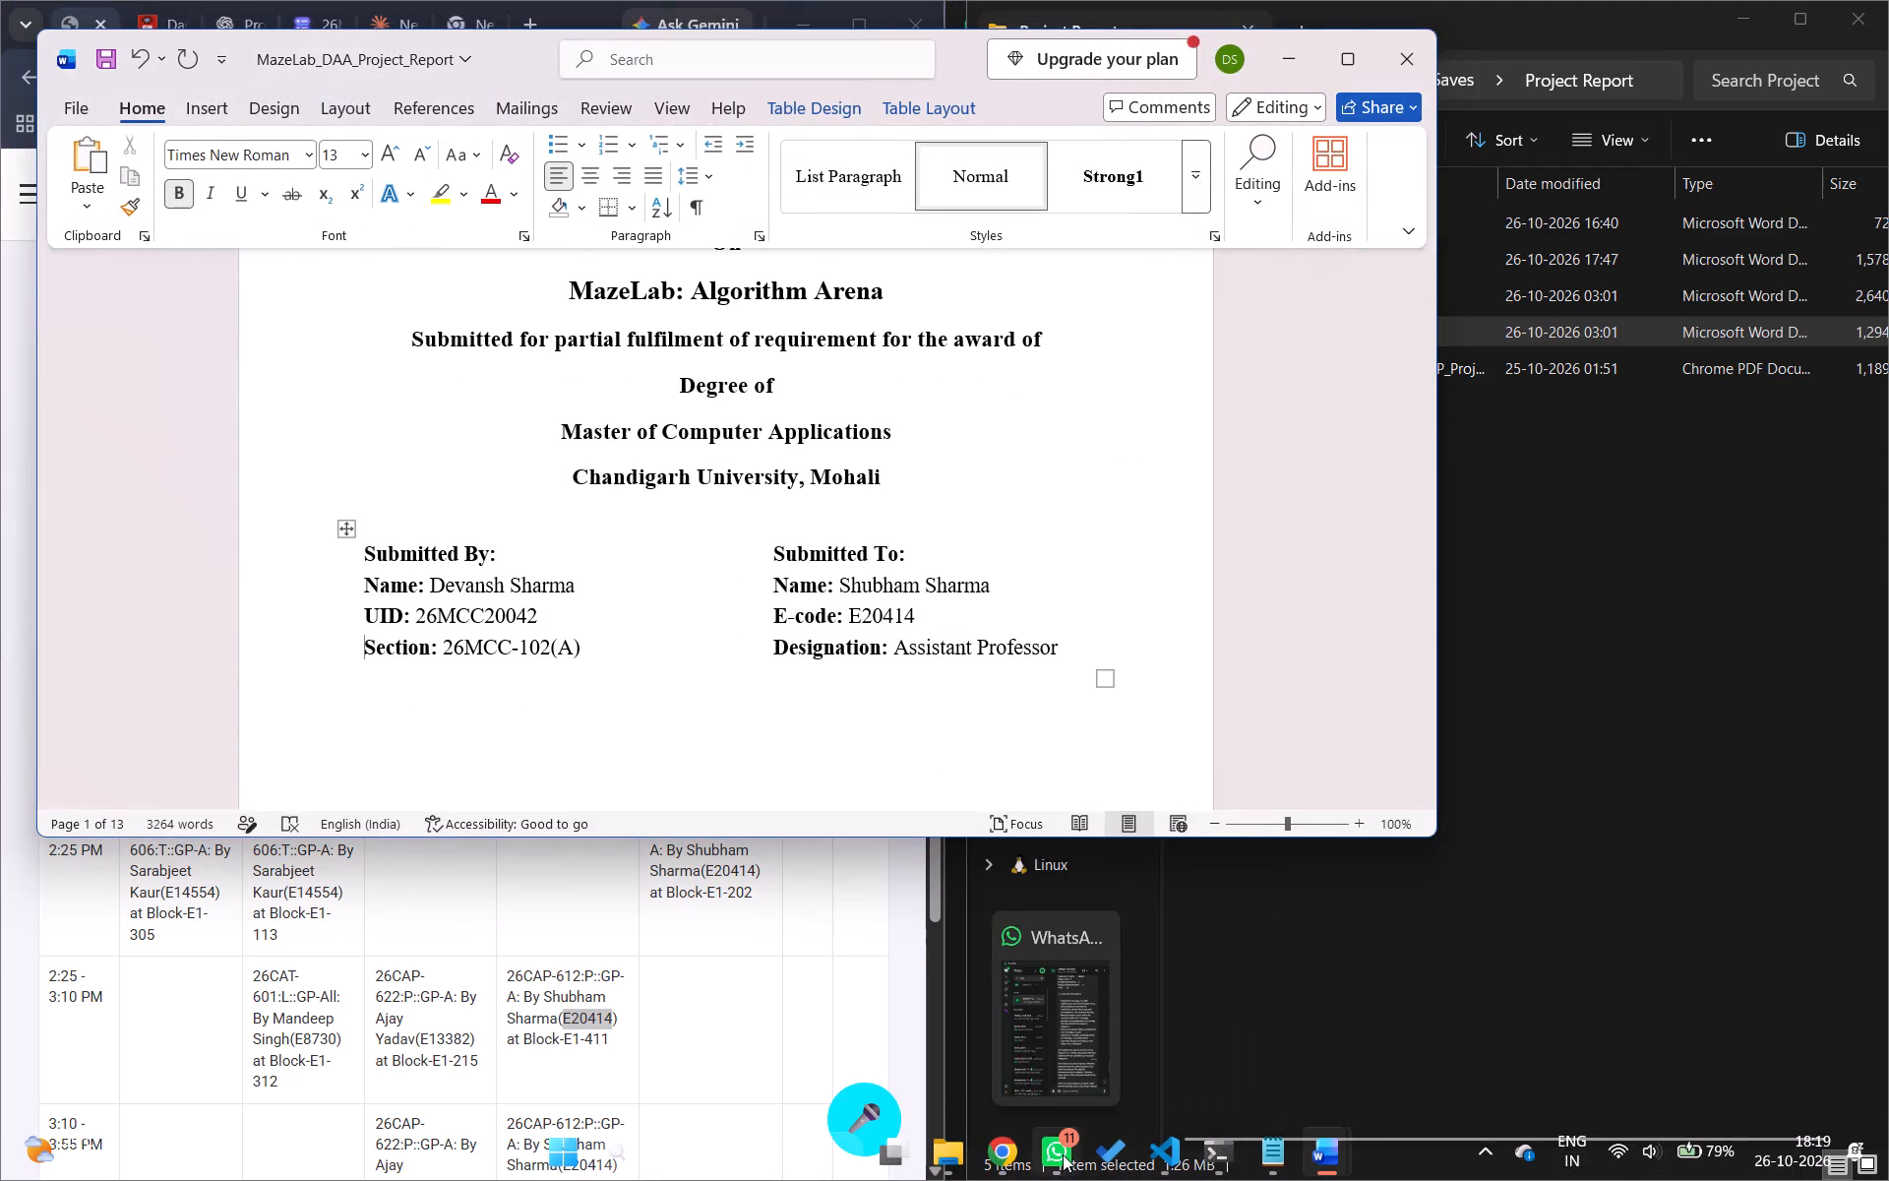
click(939, 1164)
drag(1283, 315, 1275, 302)
double_click(1275, 302)
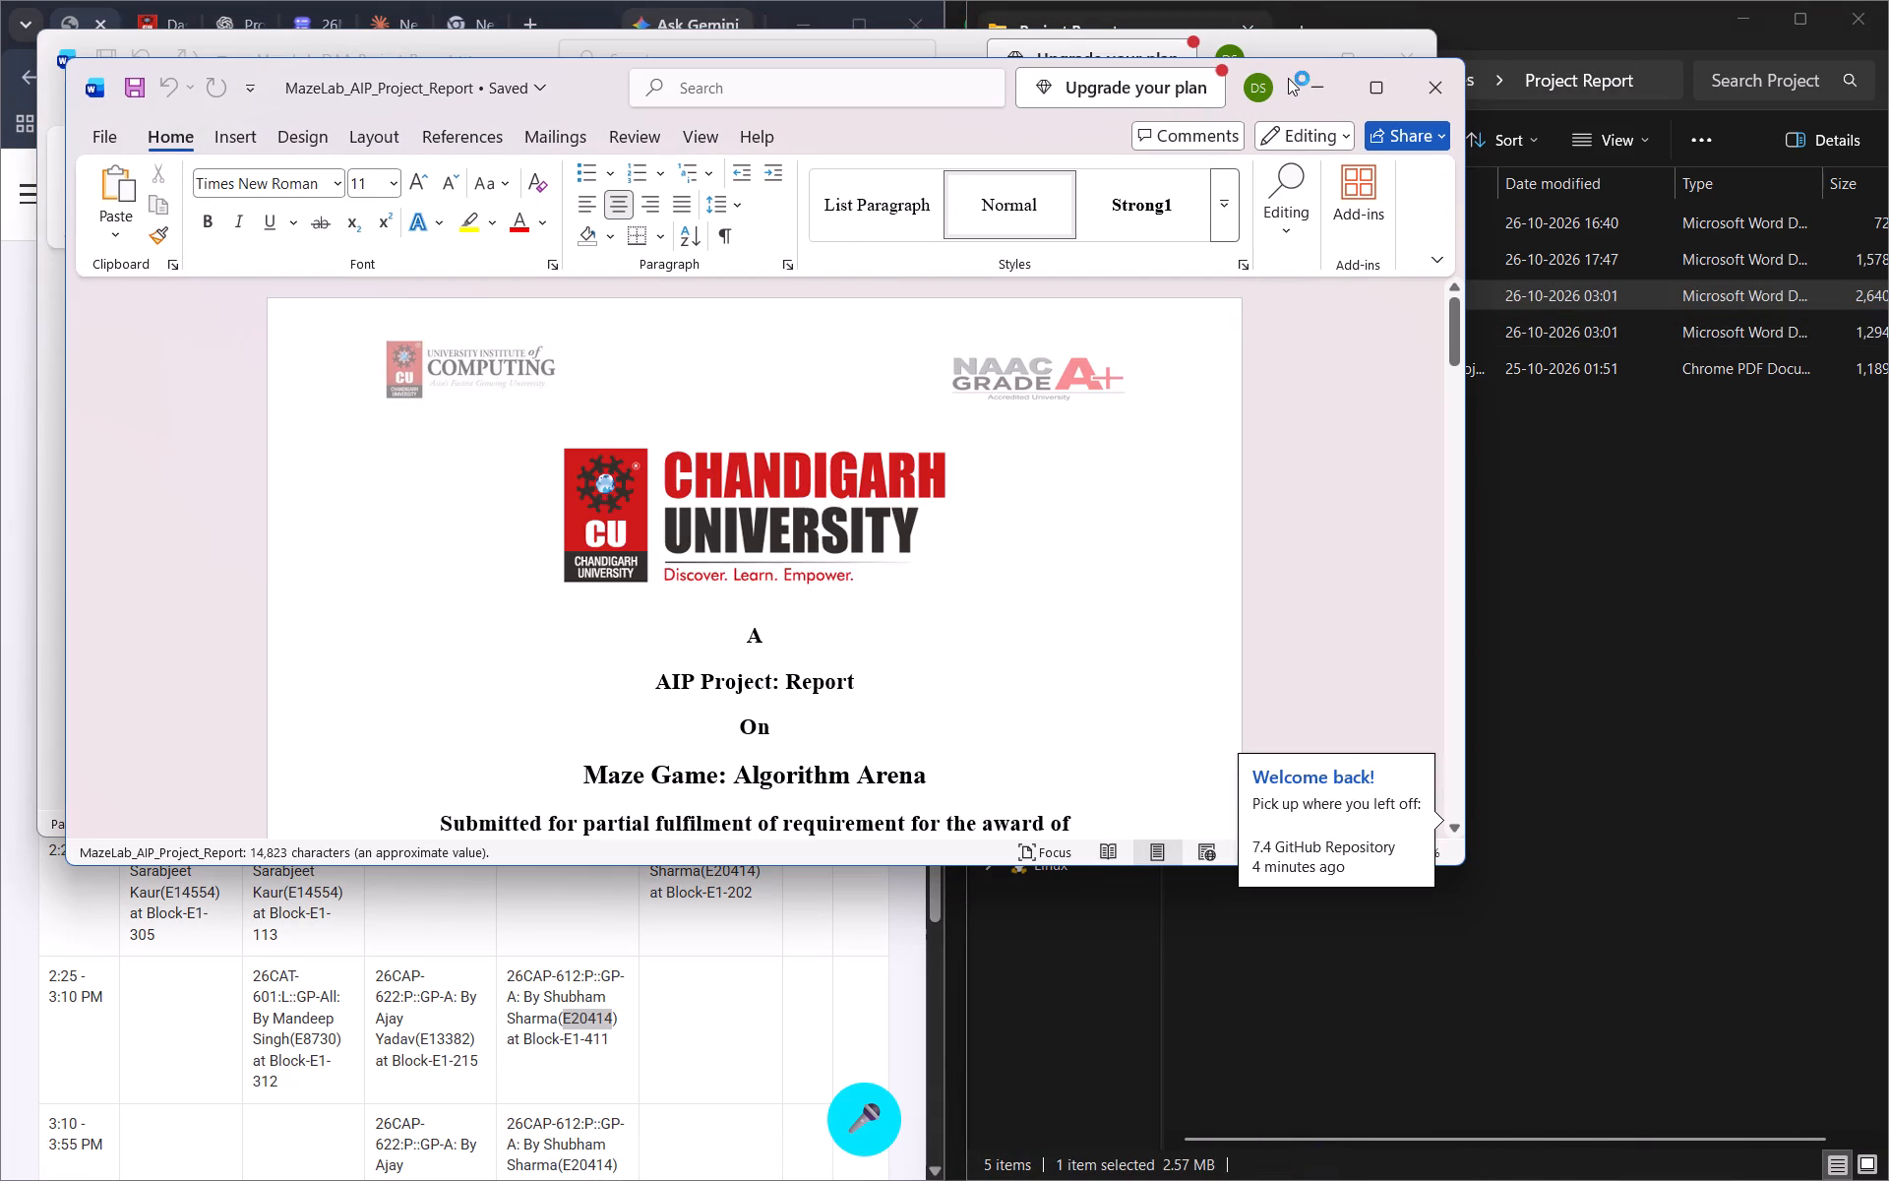
drag(589, 86, 633, 391)
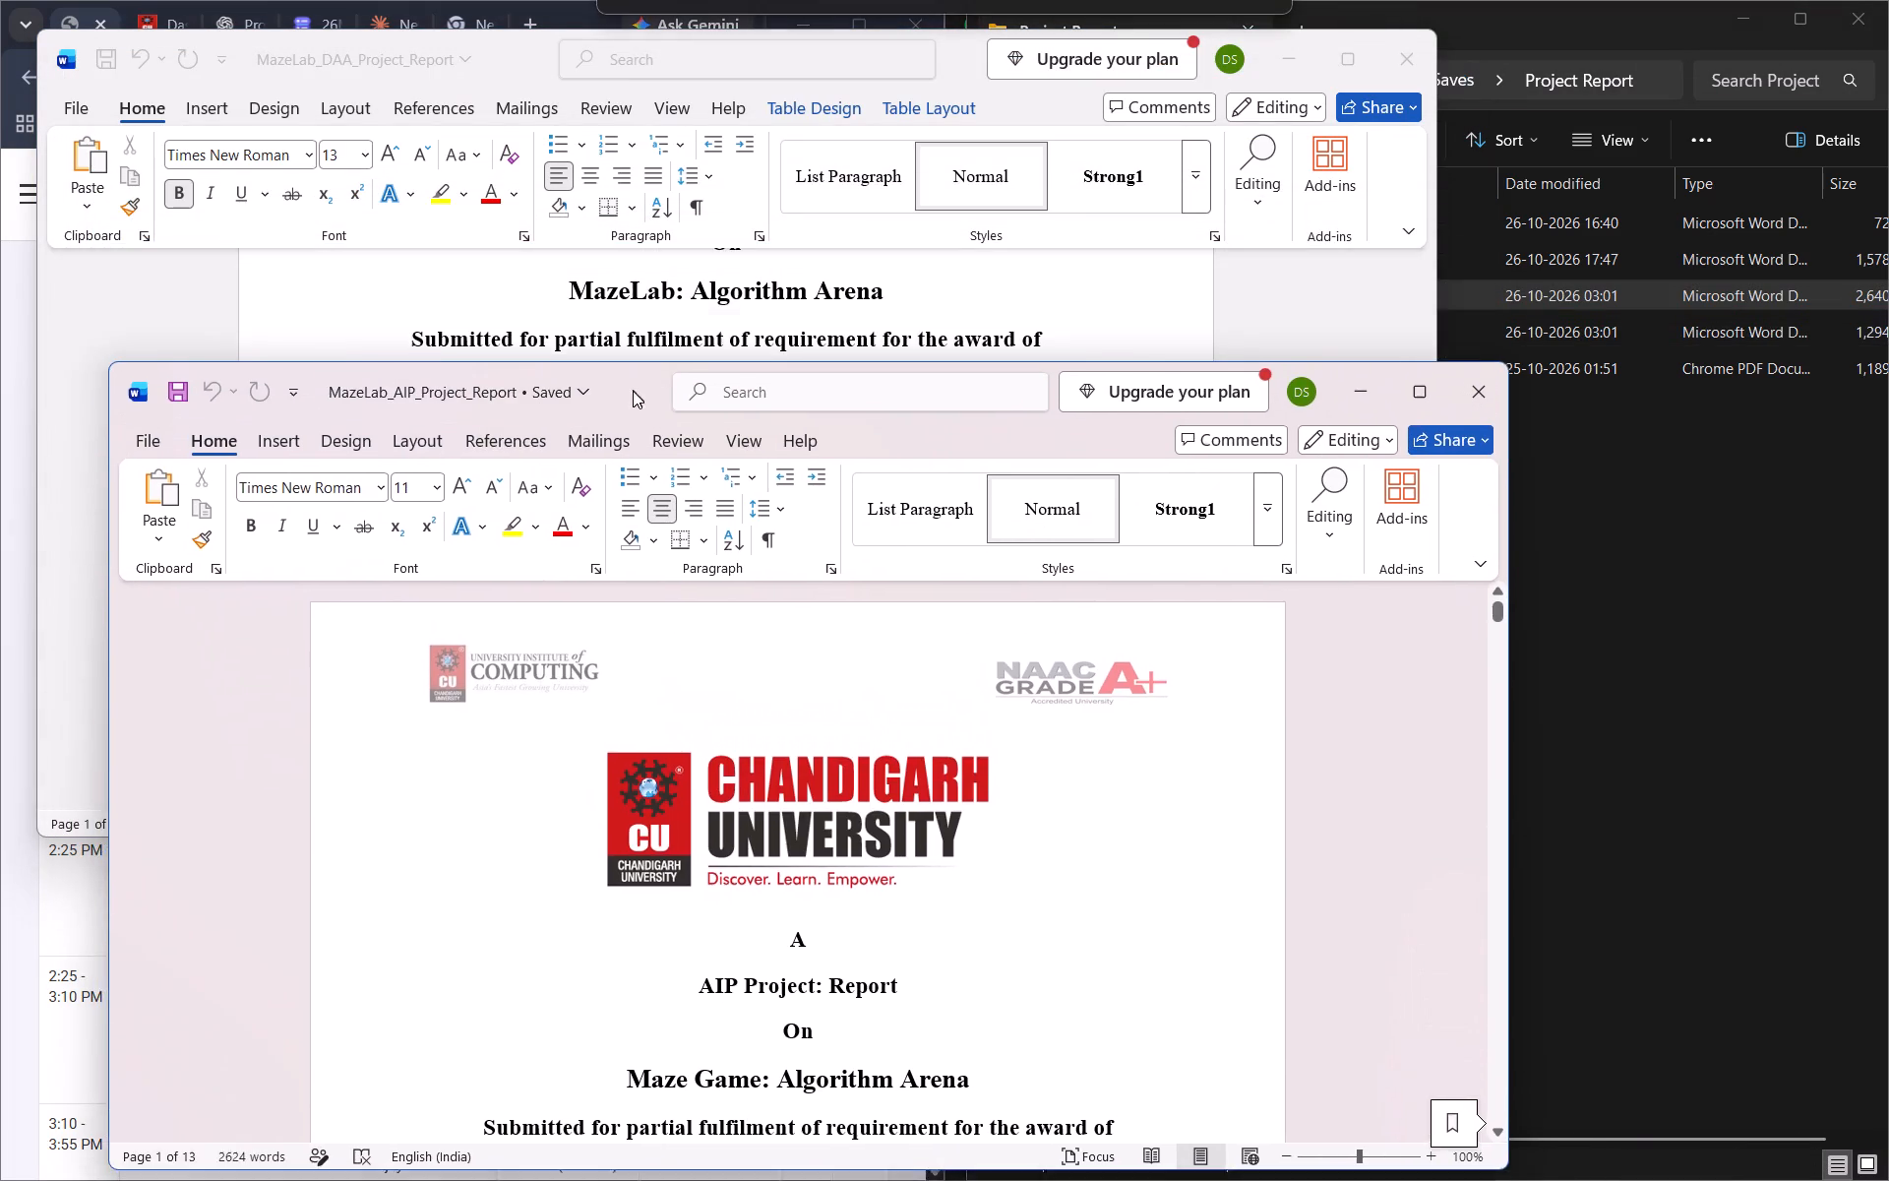
drag(633, 391, 1015, 150)
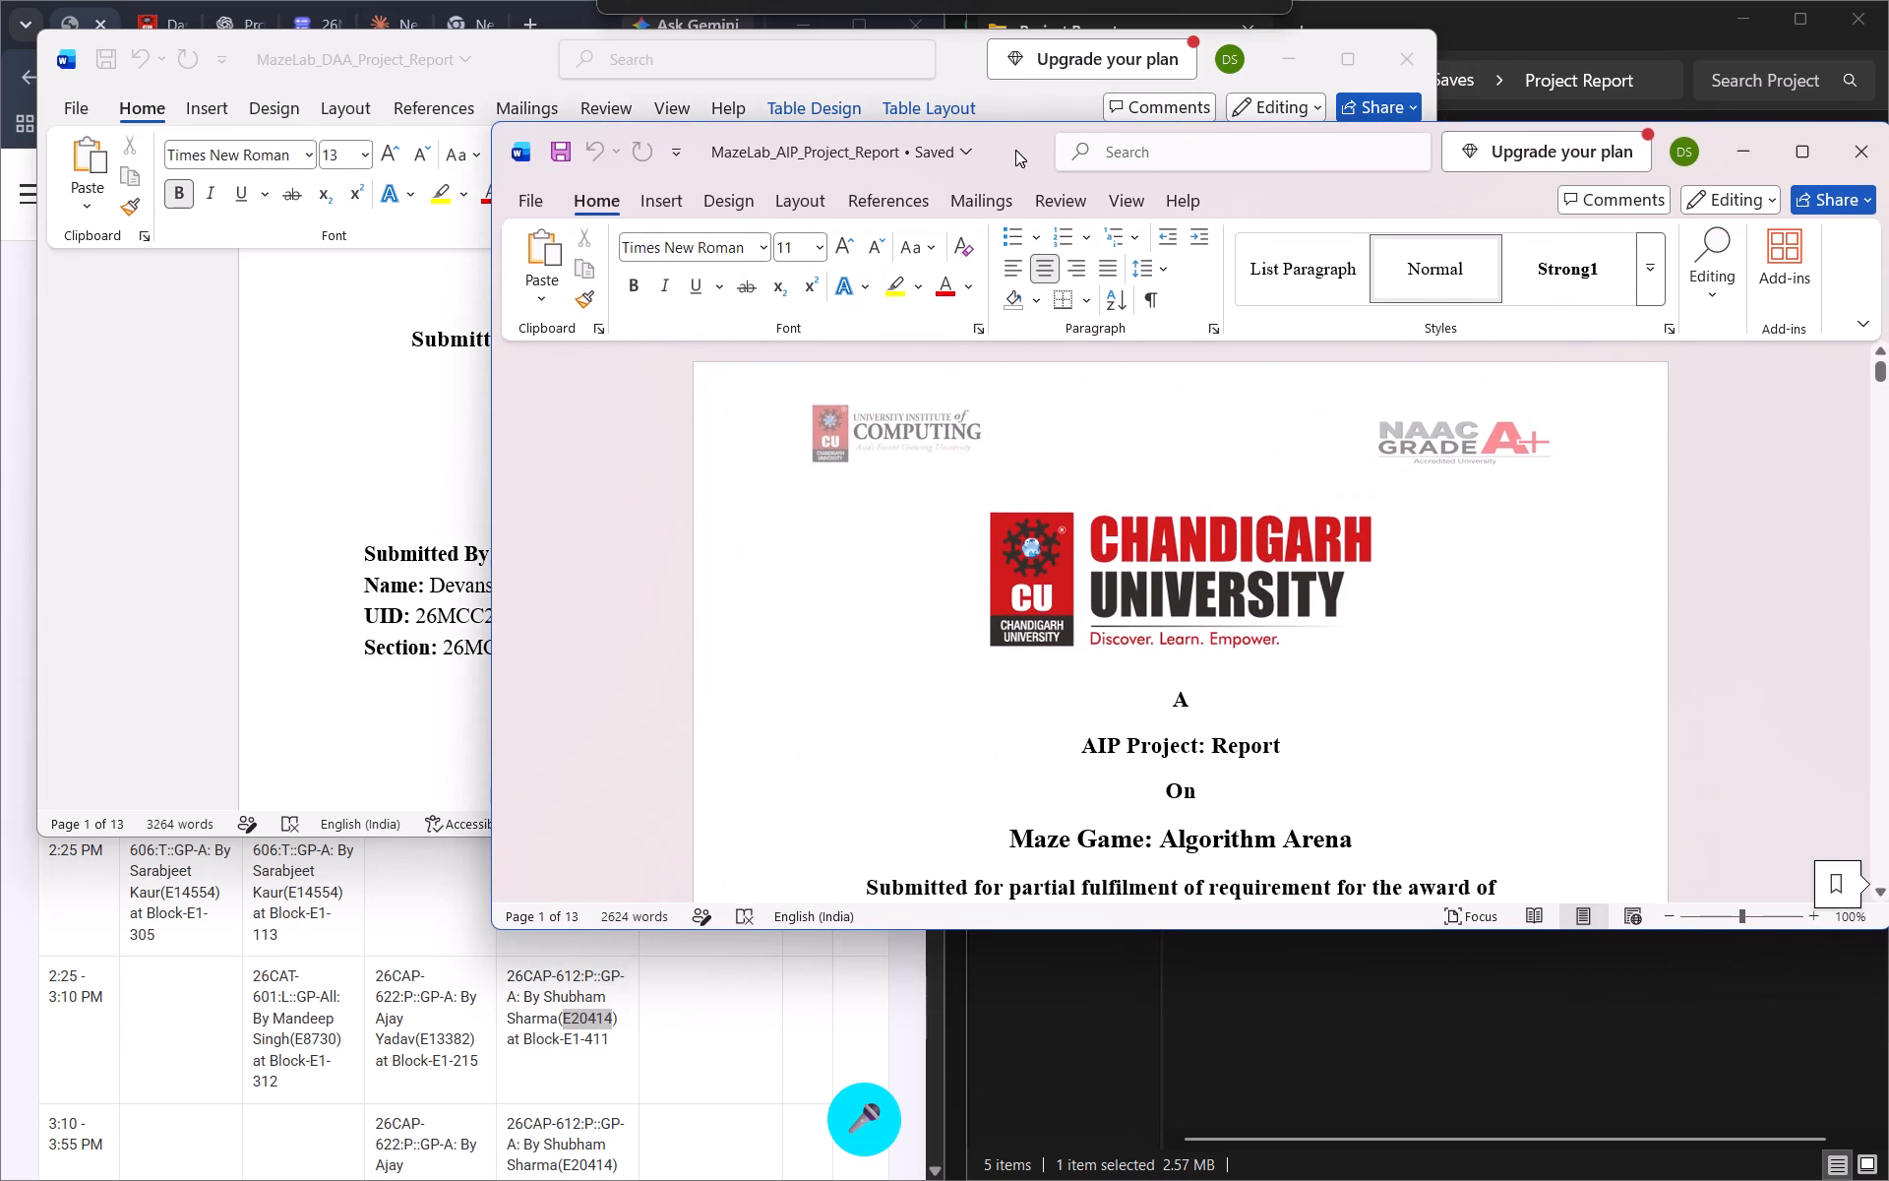
Copy "(Cloud Computing and DevOps)" from the AIP cover's degree line to the end of "Master of Computer Applications" on the DAA cover.
scroll(948, 628, down, 2)
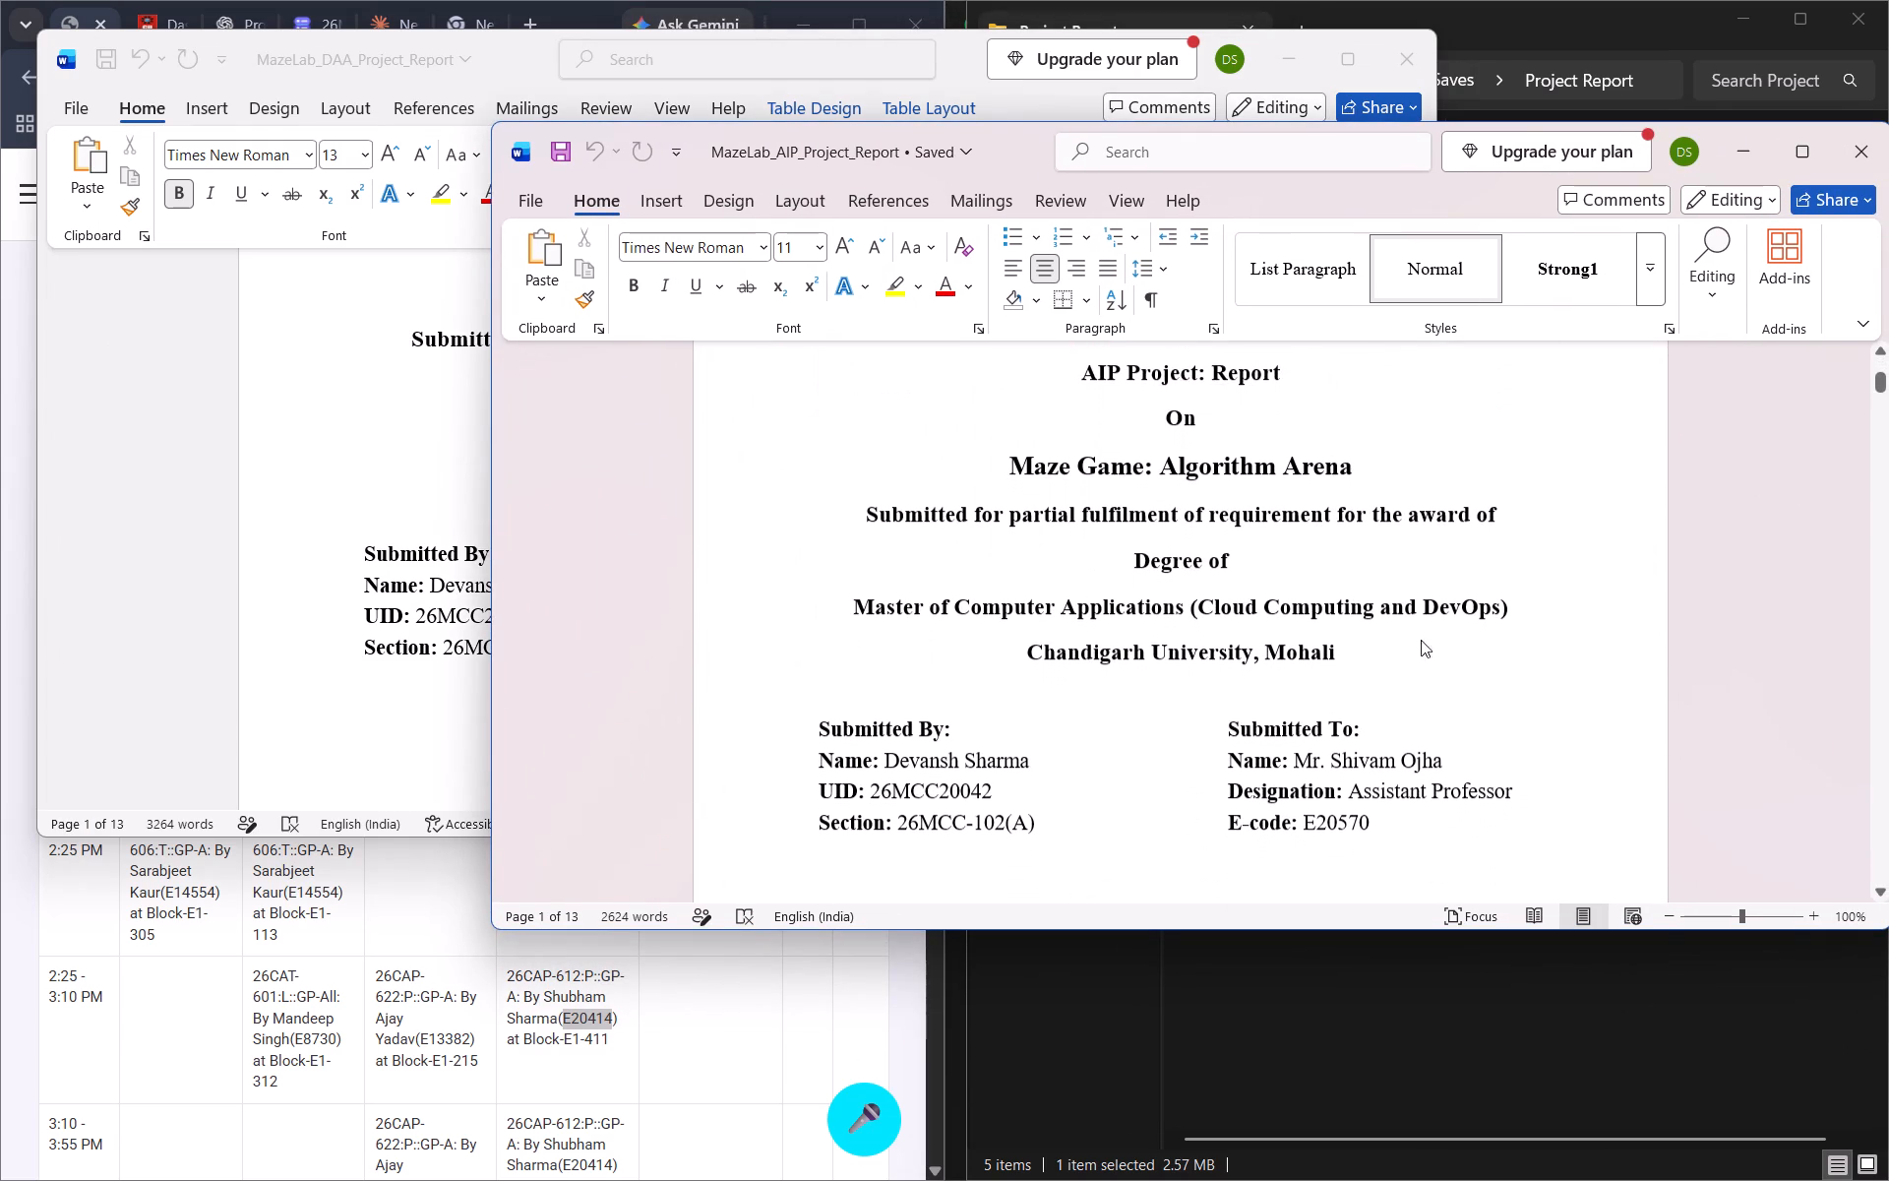
drag(1517, 606, 1414, 605)
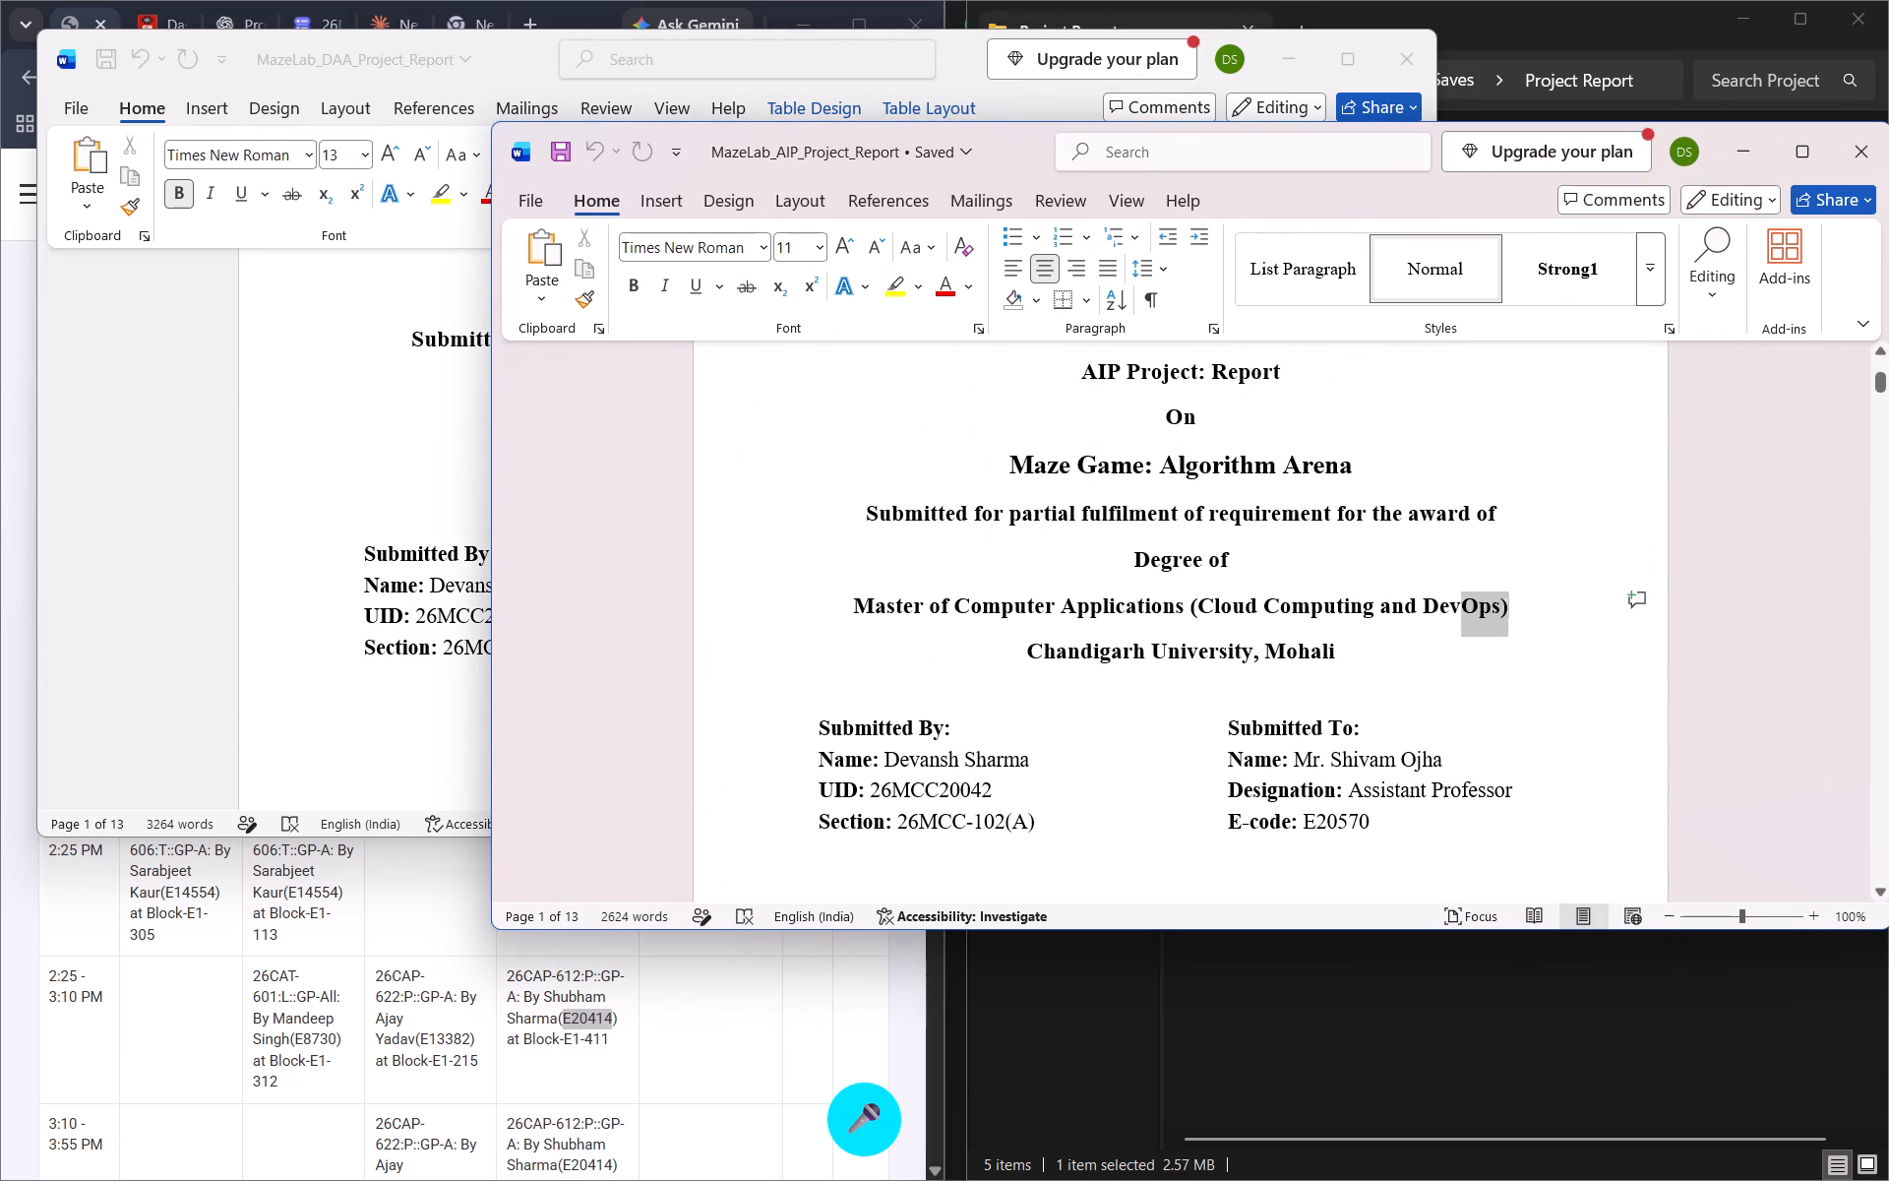
drag(1414, 605, 1317, 602)
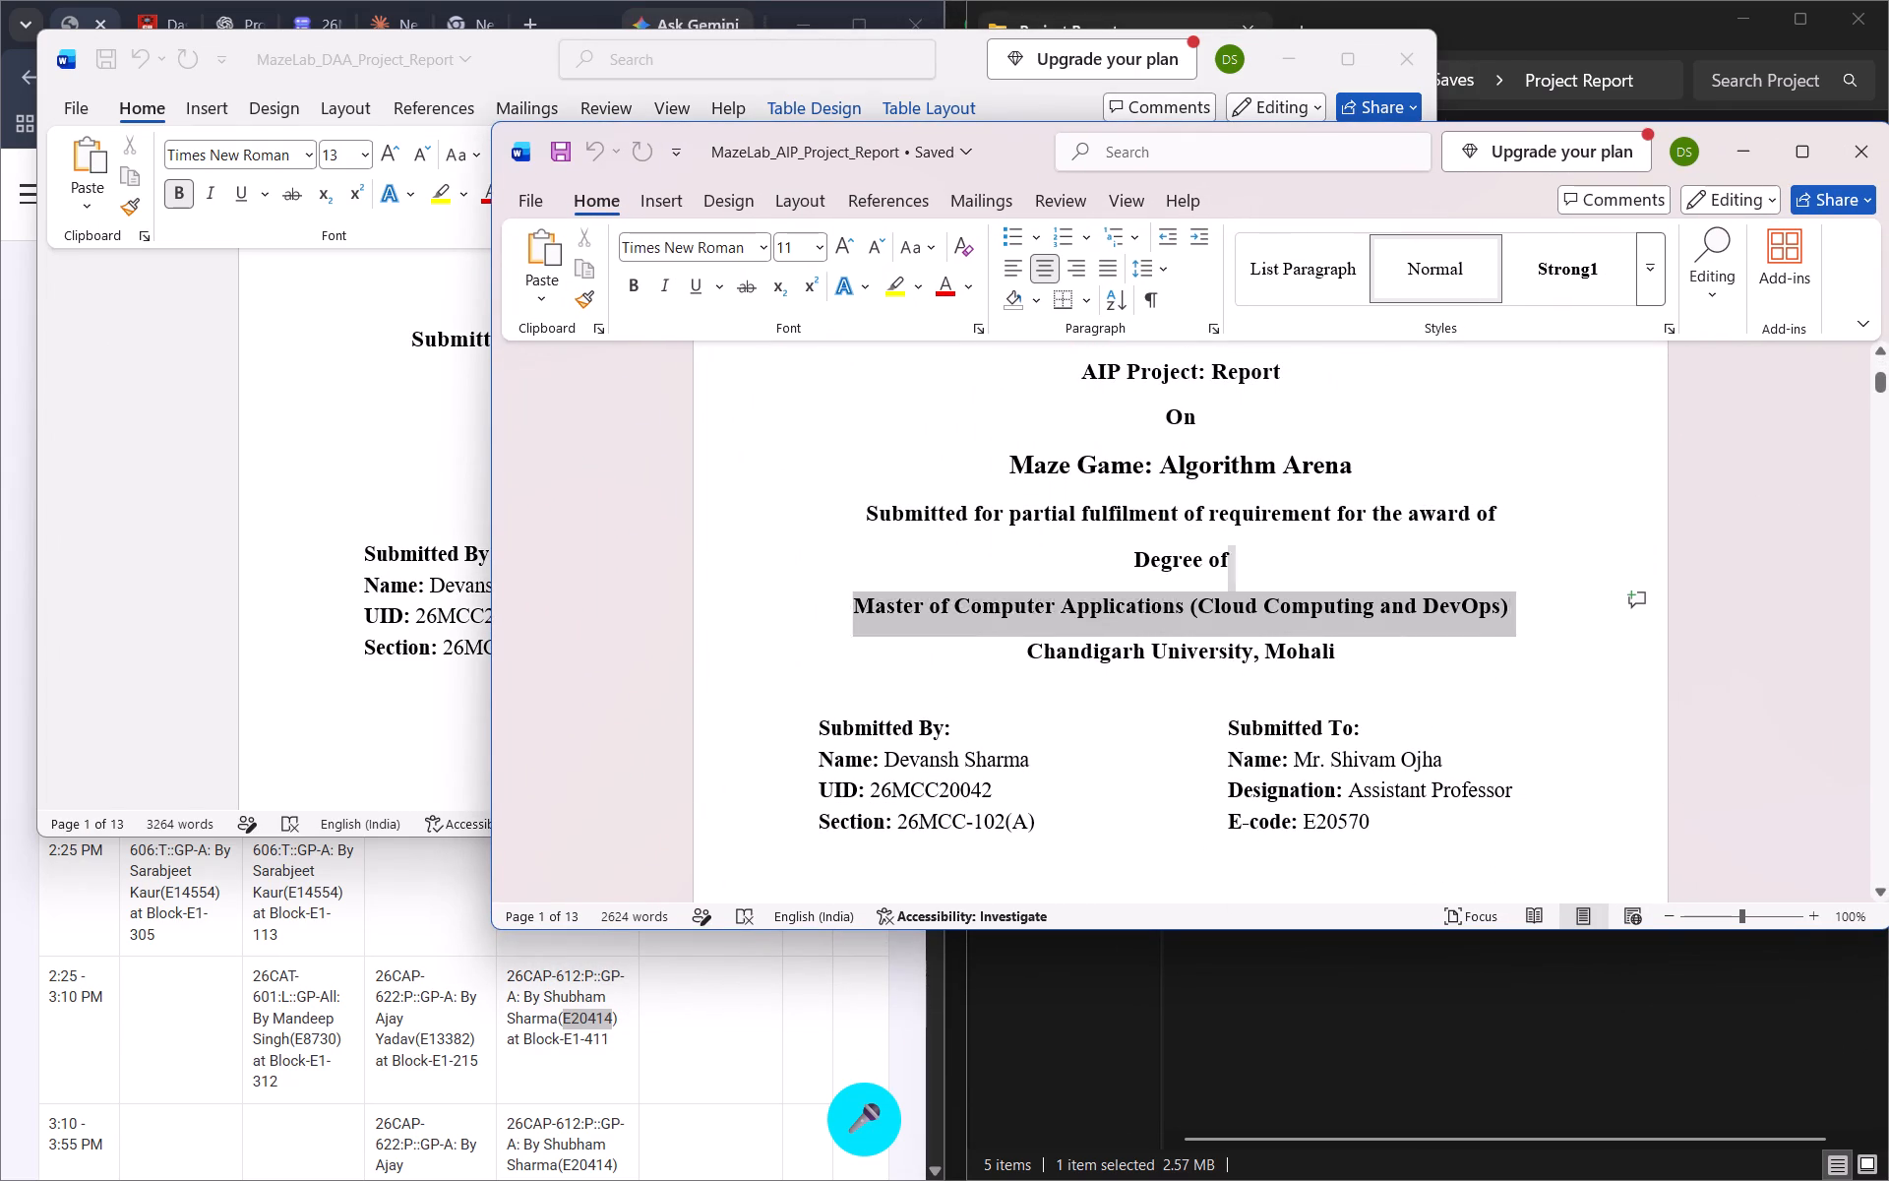
drag(1317, 602, 1198, 616)
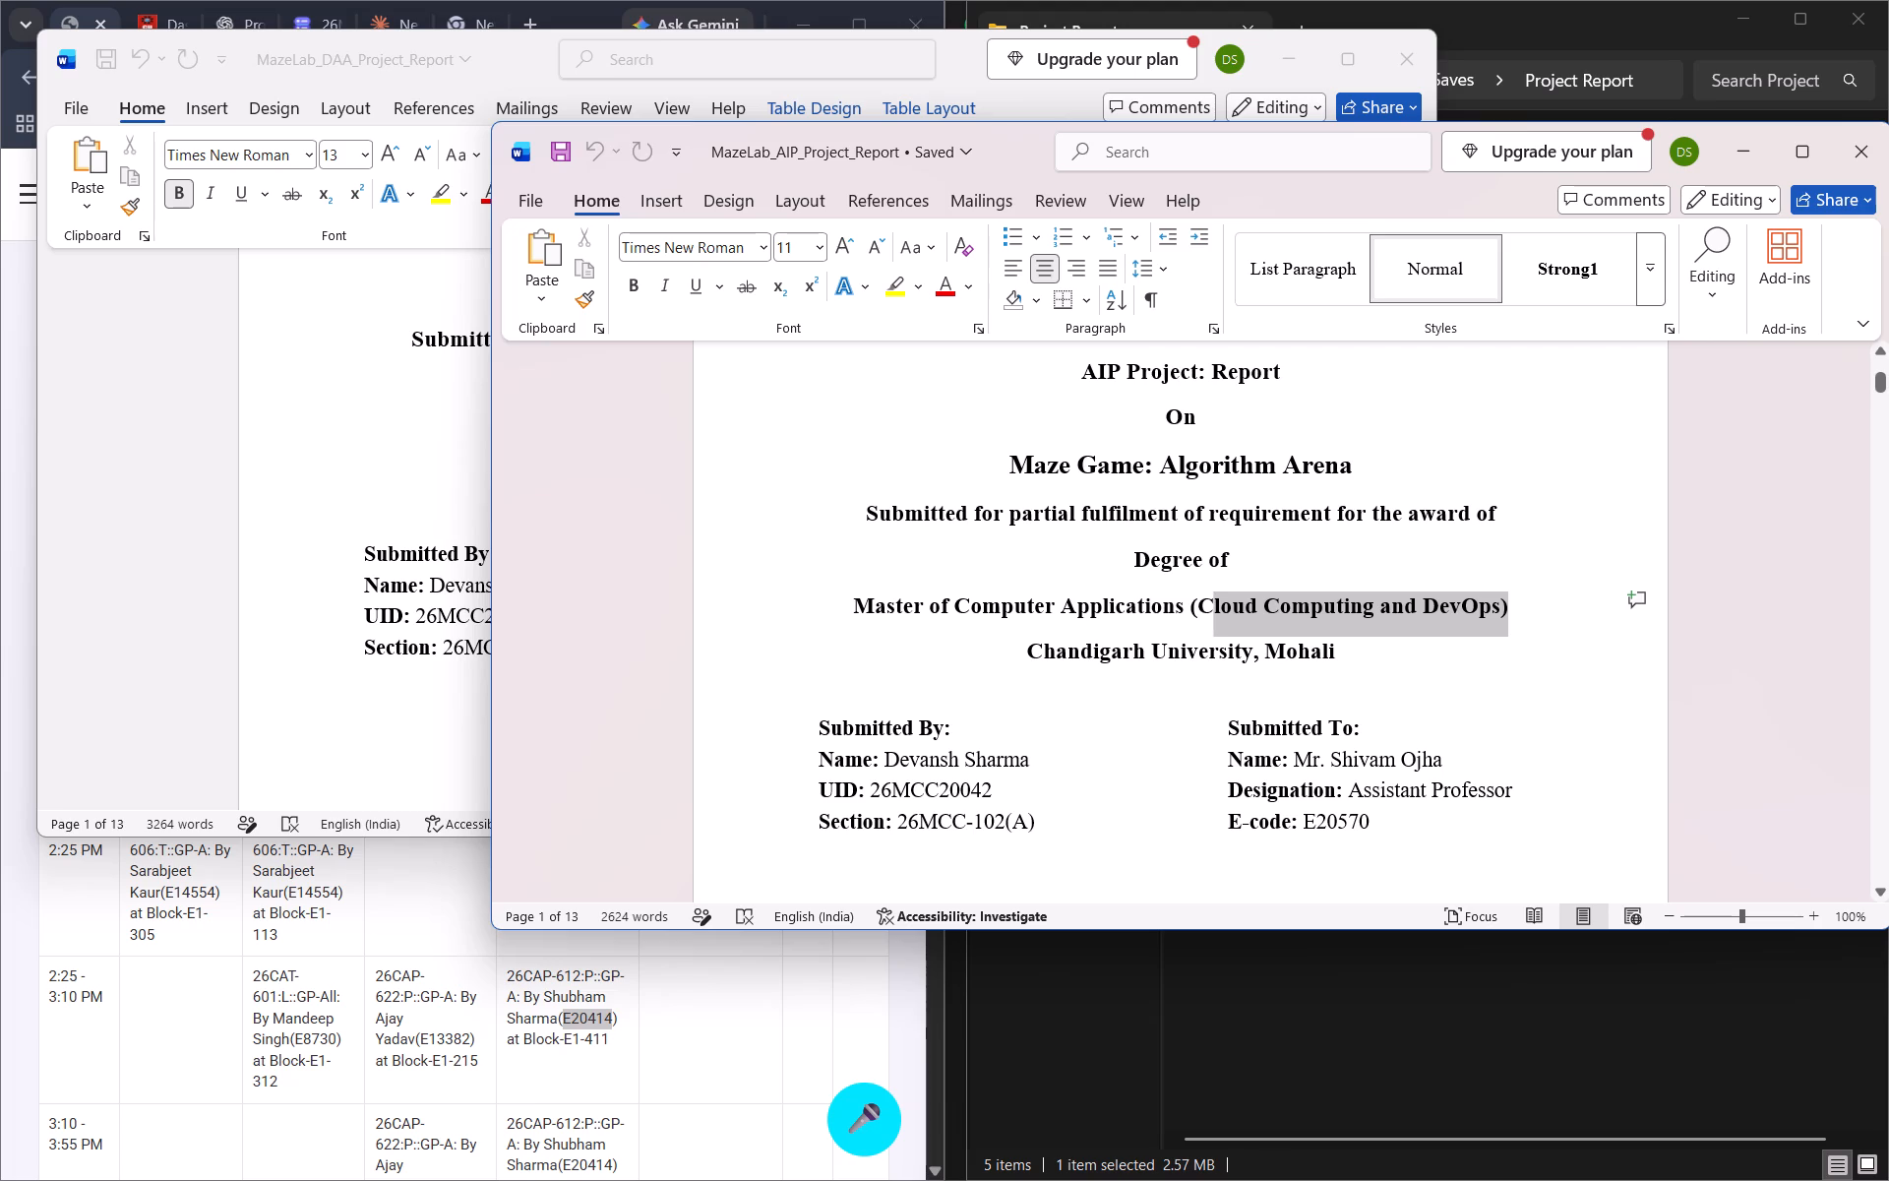
drag(1198, 616, 1190, 616)
key(ctrl+c)
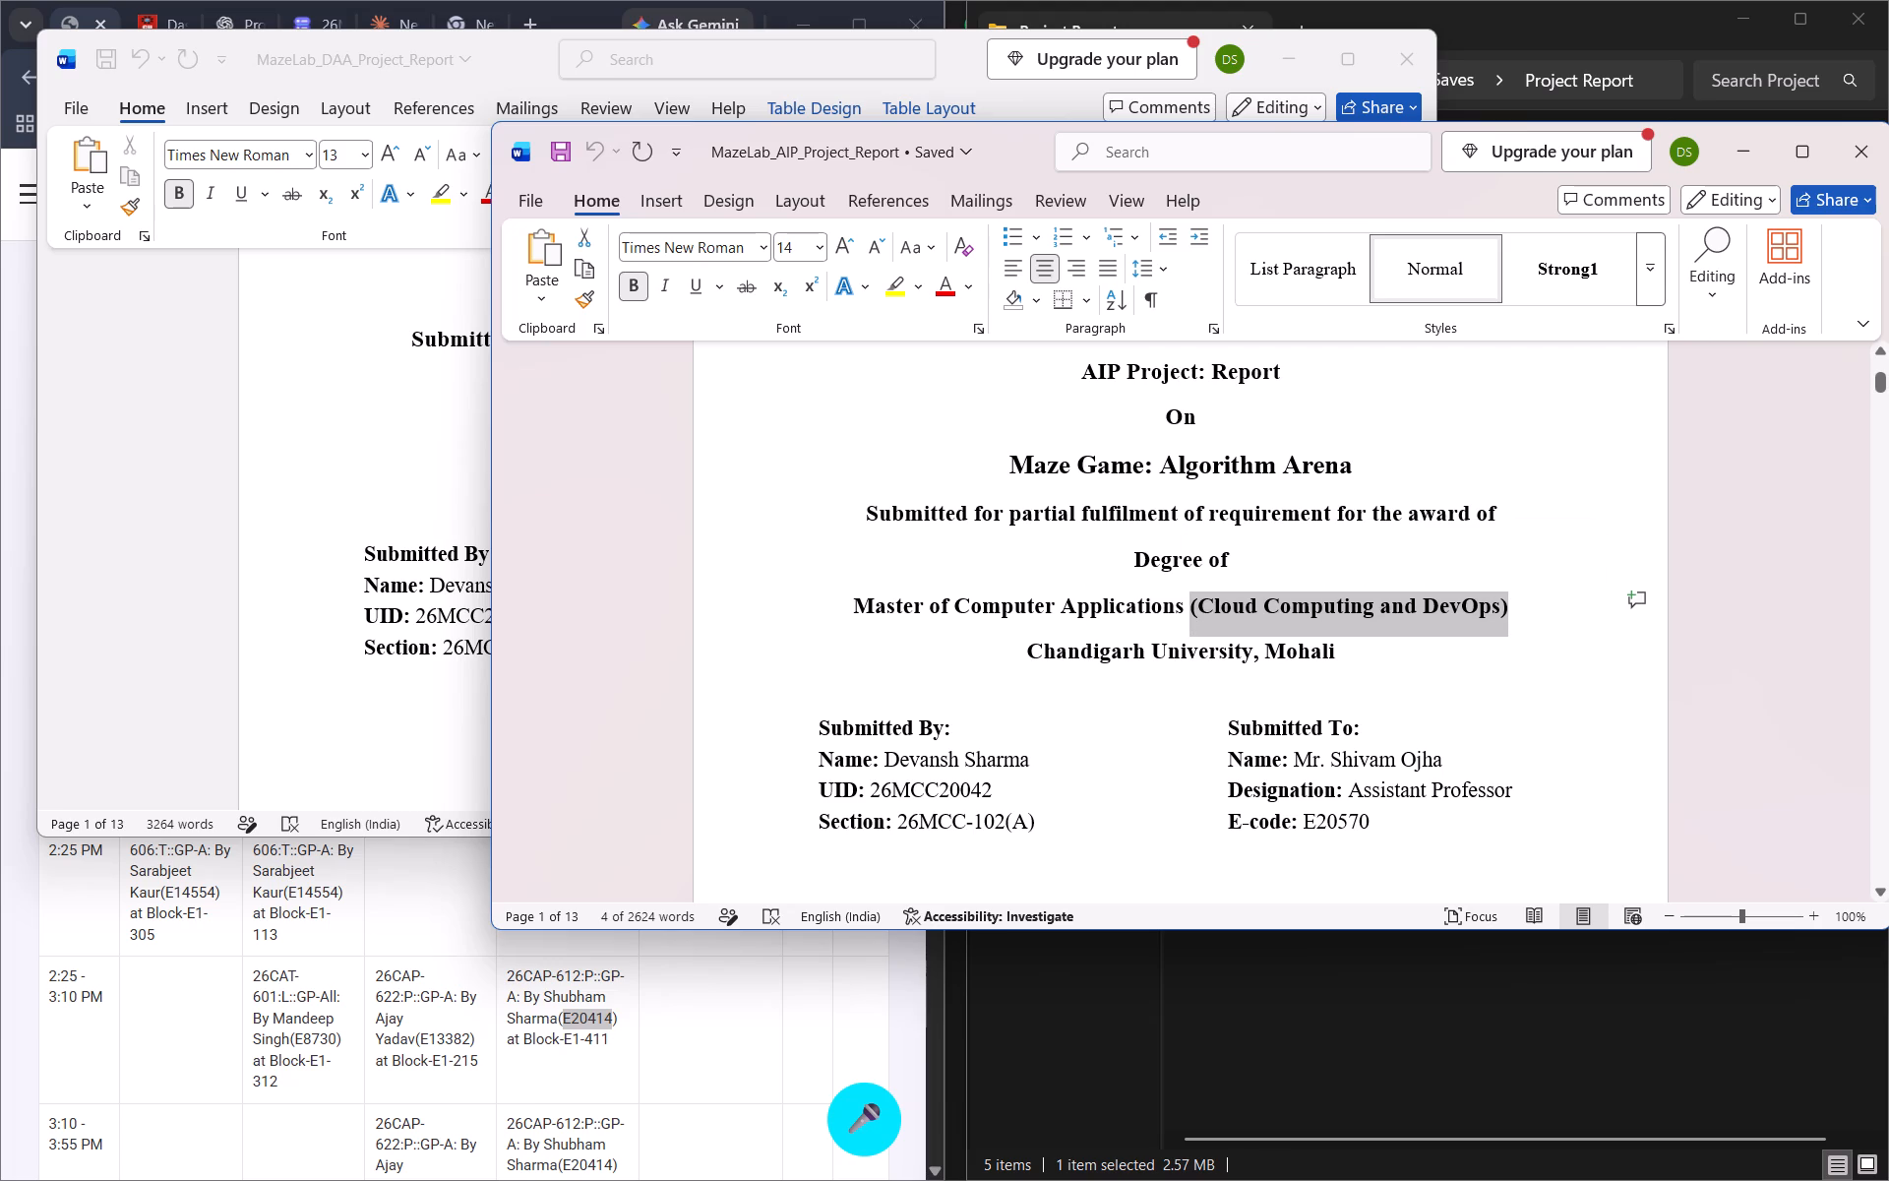
click(402, 493)
click(909, 432)
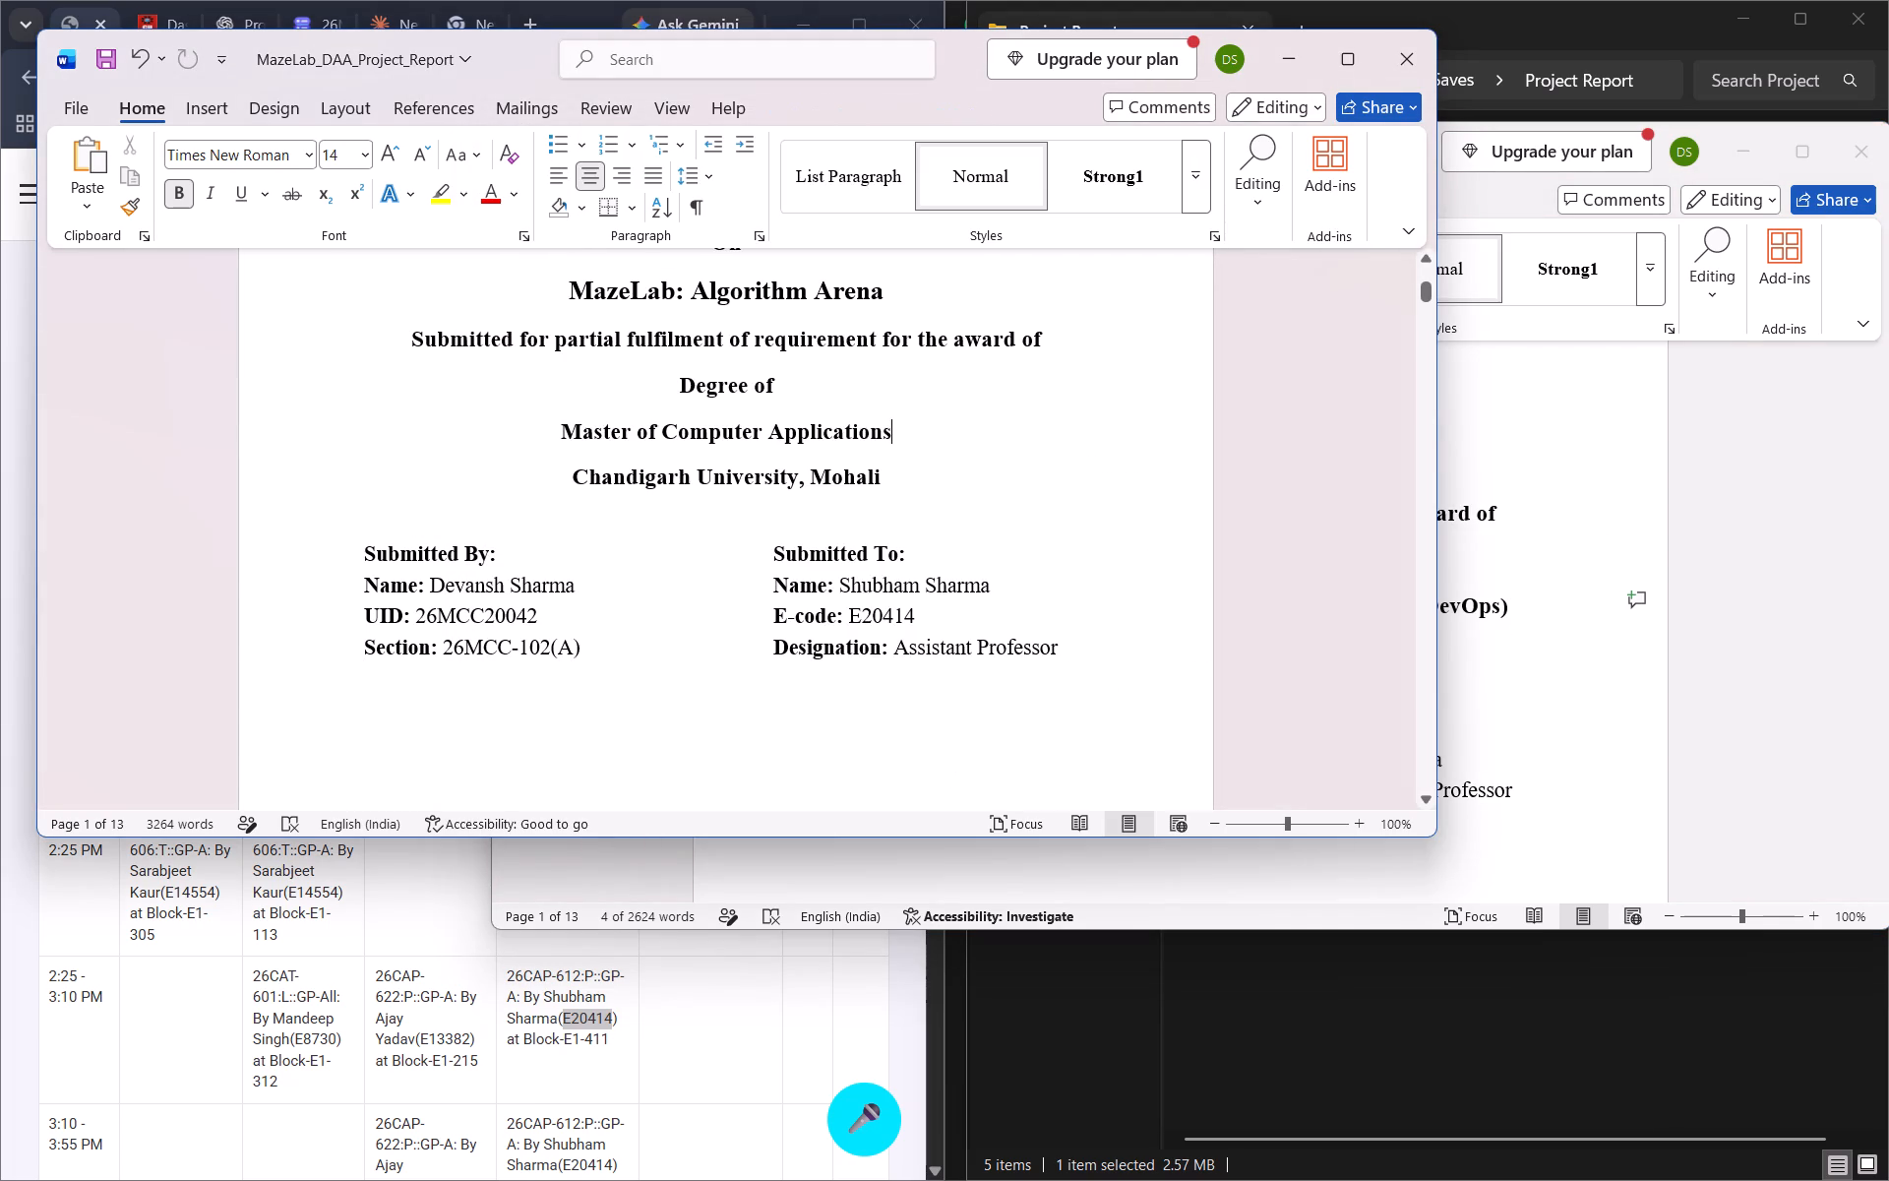
Paste "(Cloud Computing and DevOps)" after "Master of Computer Applications" on the DAA cover, separated by a space.
key(space)
key(ctrl+v)
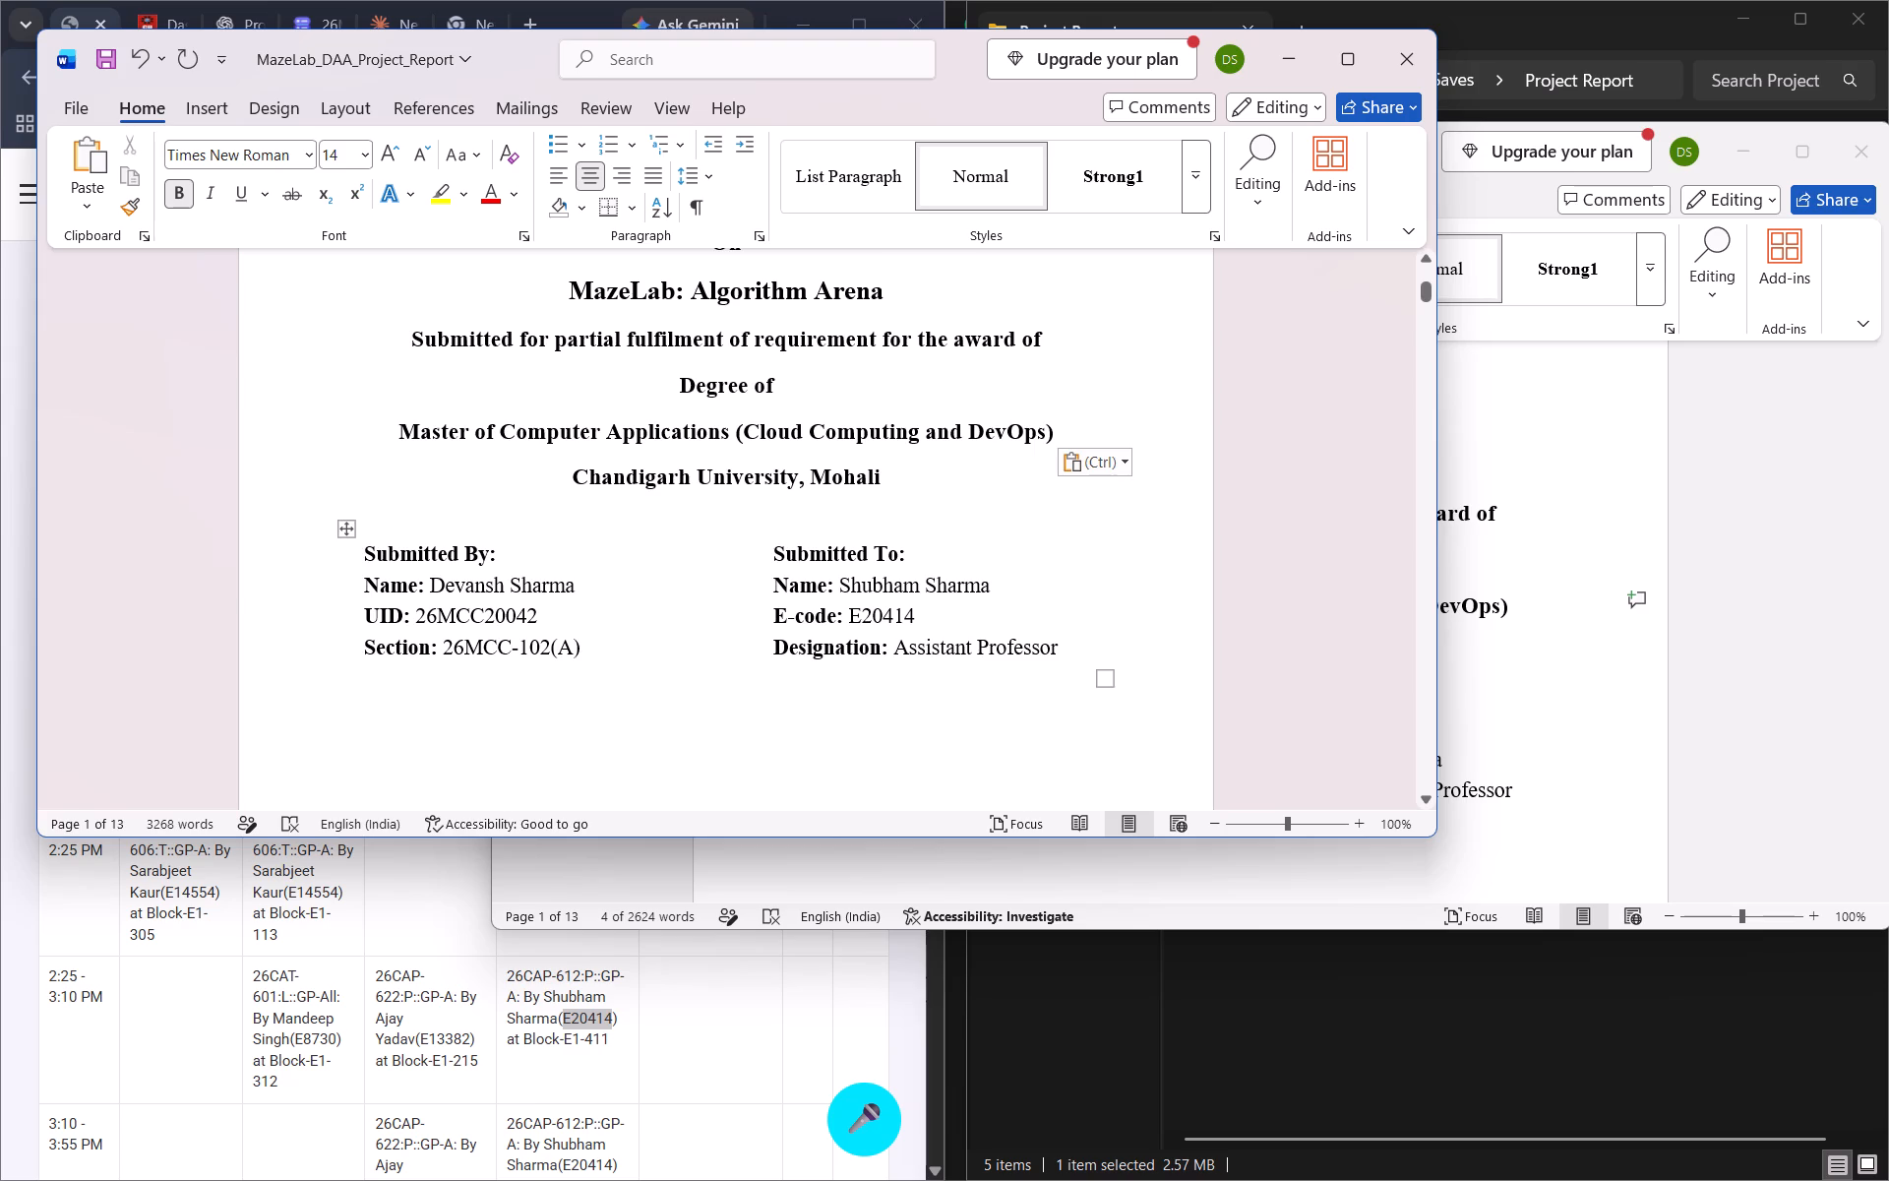
Delete the entire "MazeLab: Algorithm Arena • DAA Project Report" footer line, including its page number, from Section 2 of the DAA report.
scroll(905, 649, down, 8)
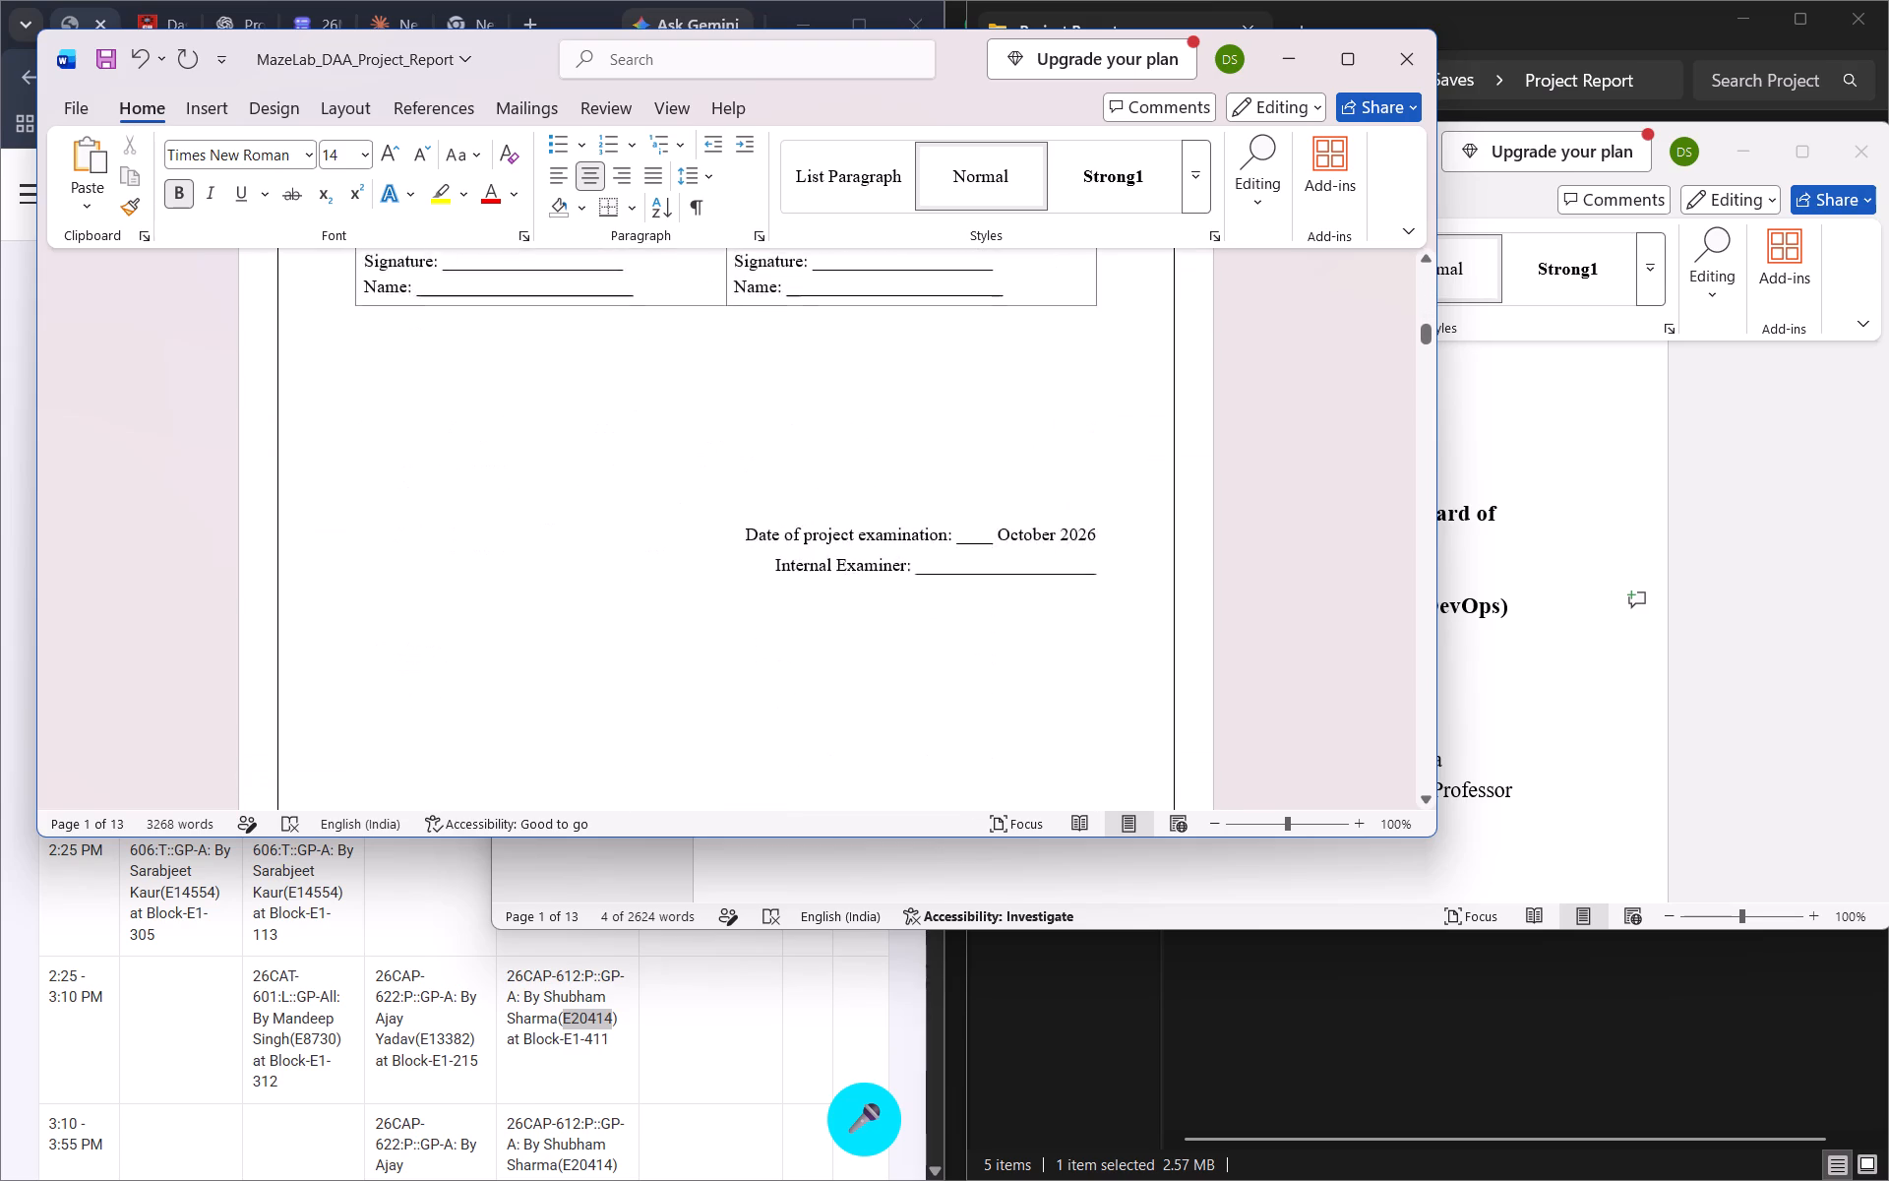
scroll(905, 649, down, 2)
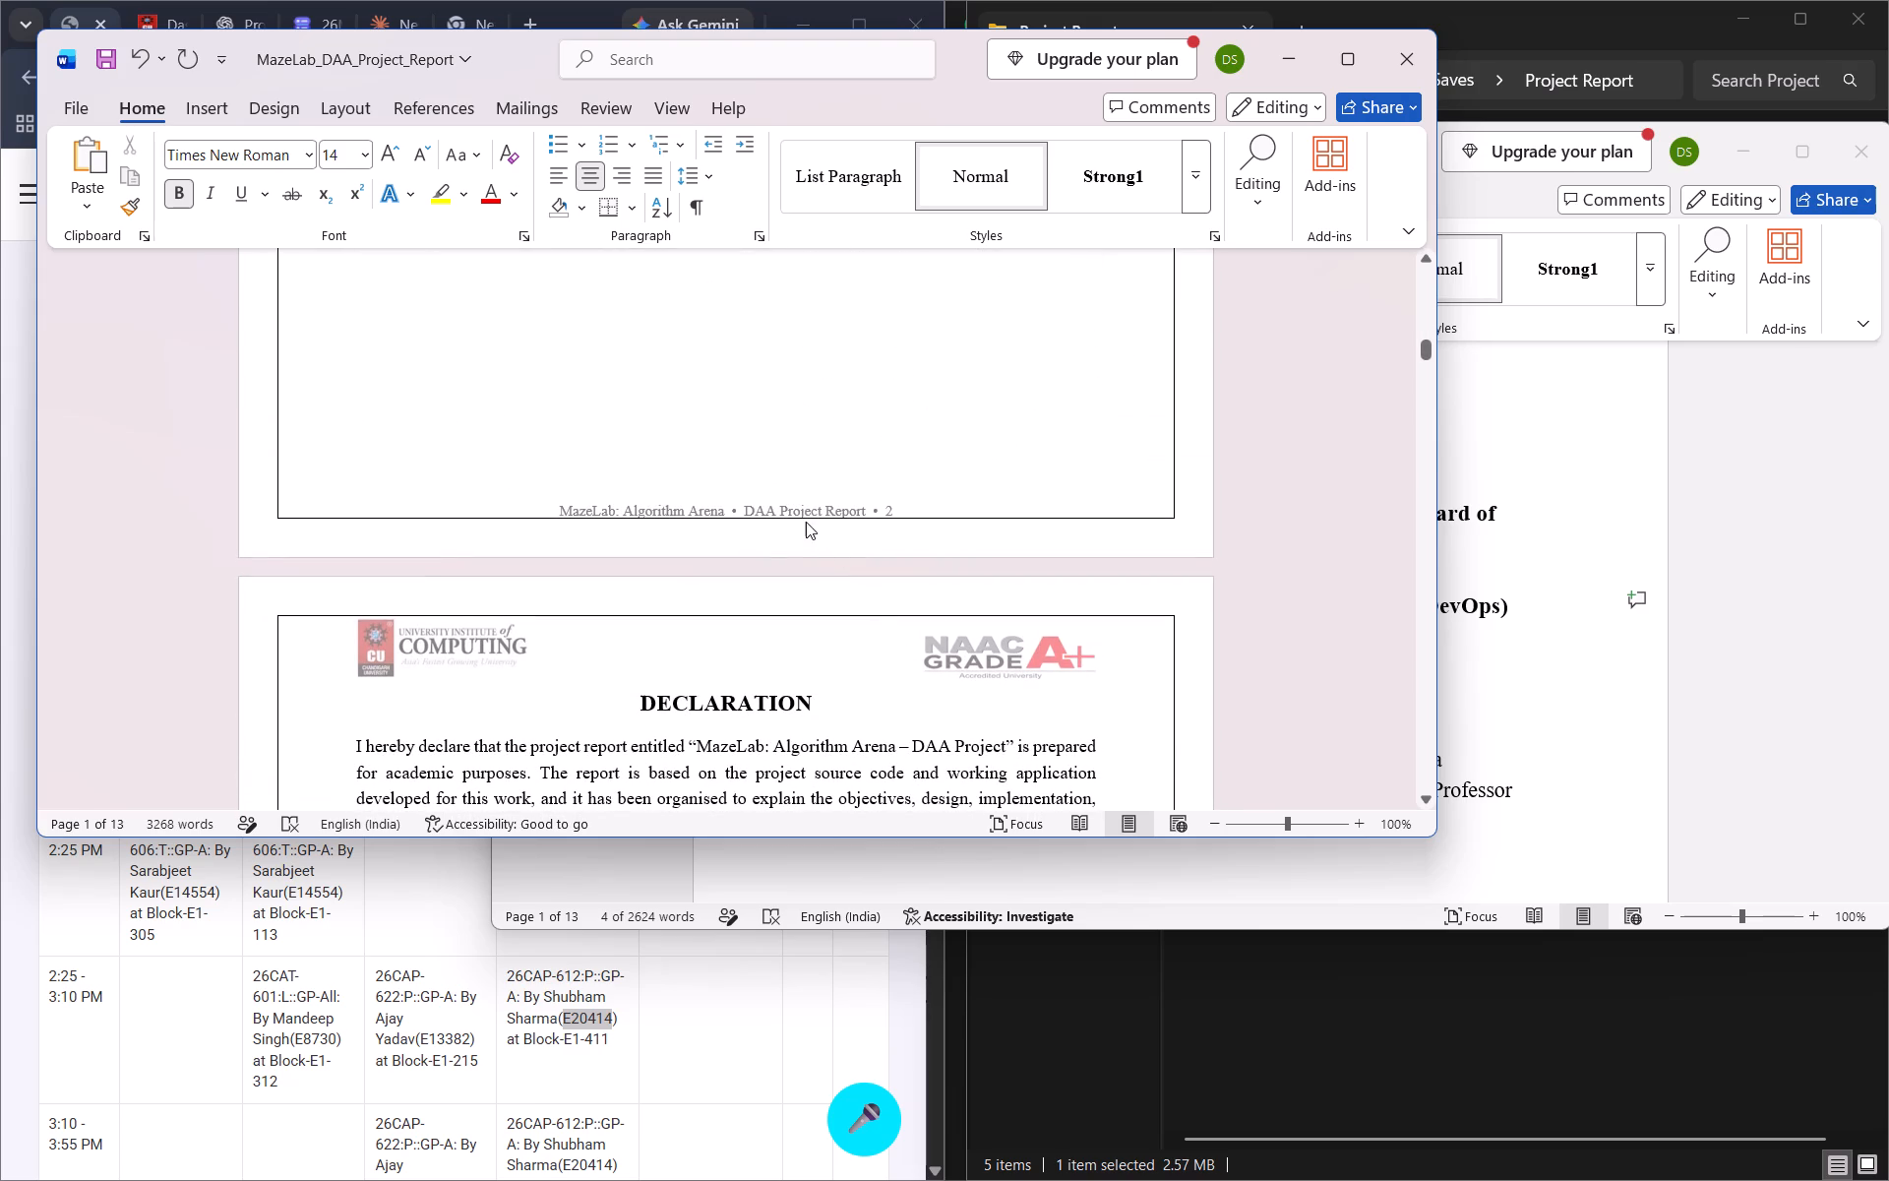
double_click(777, 507)
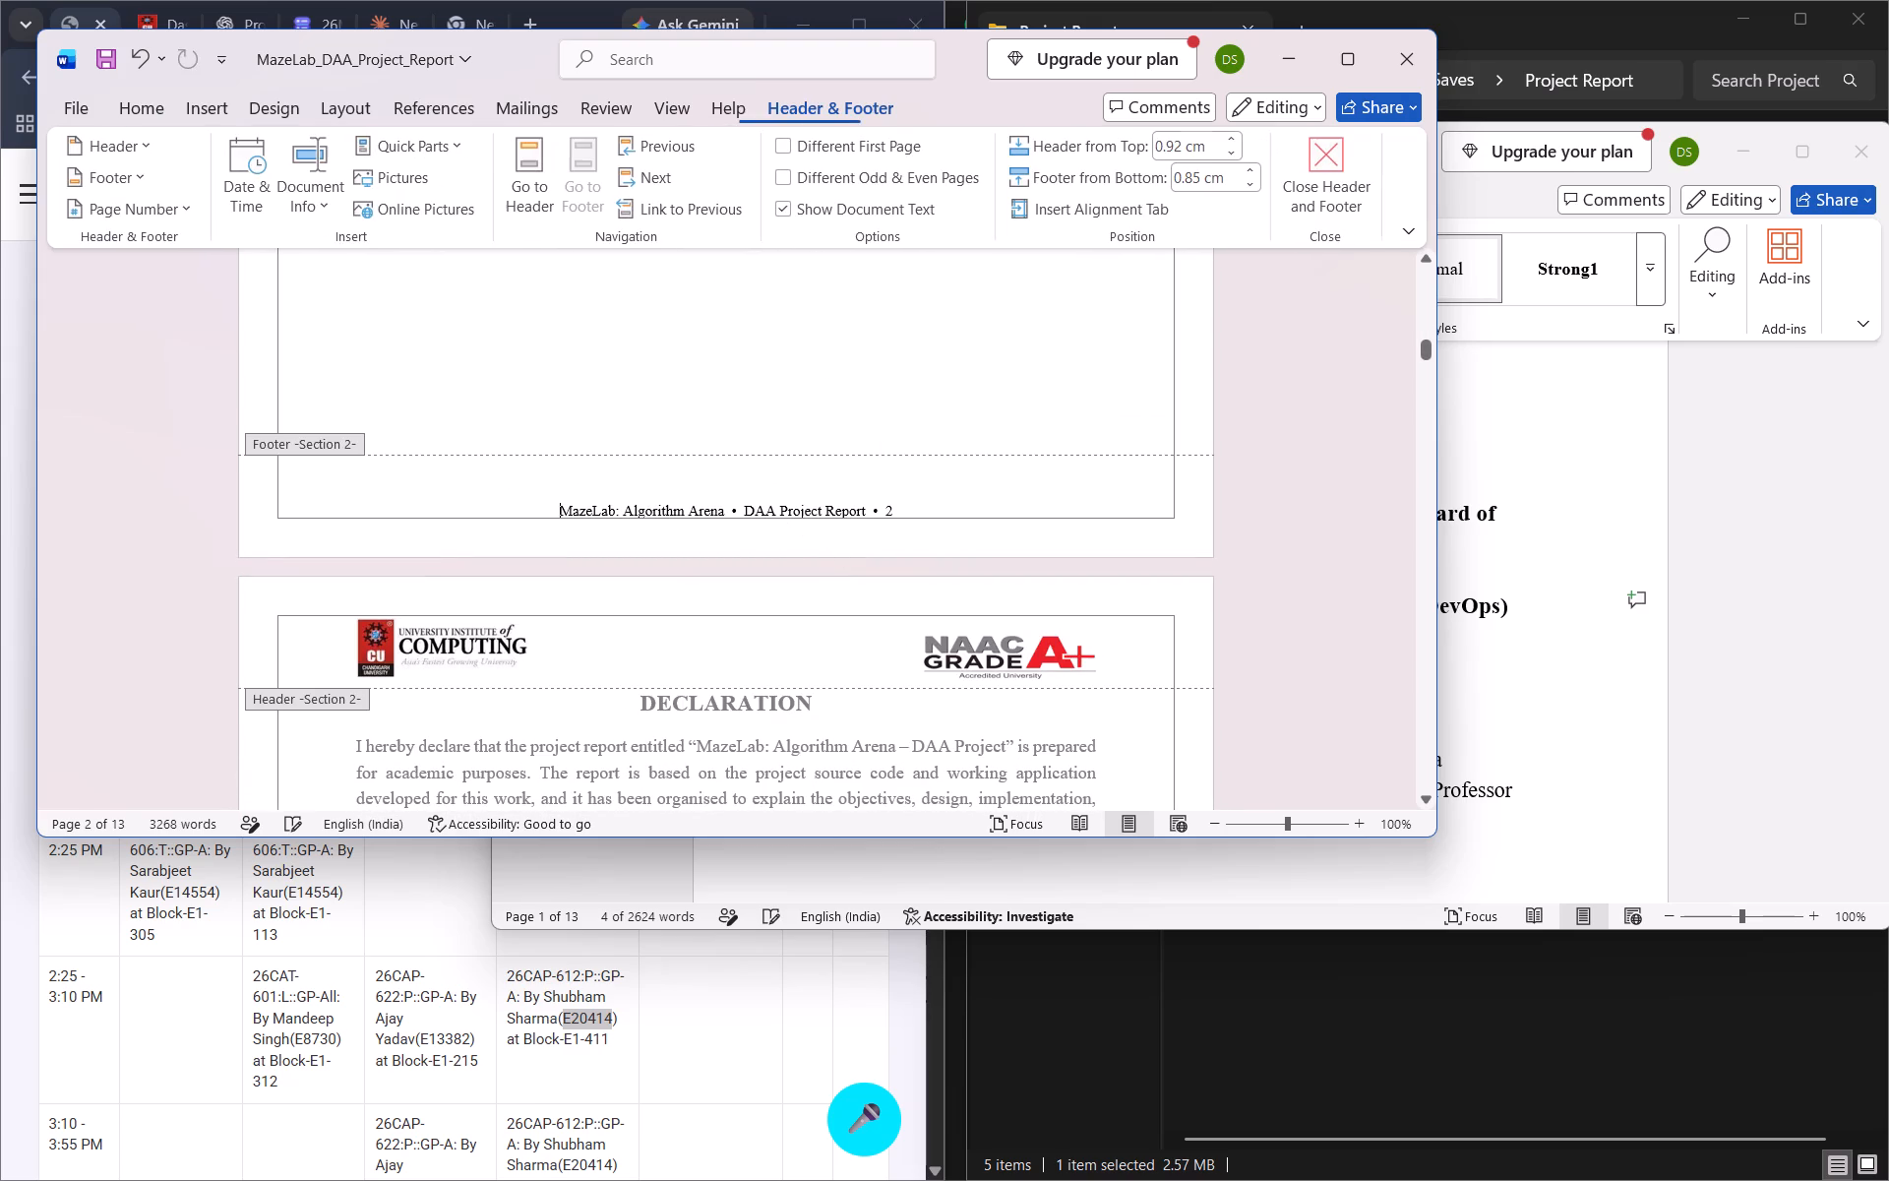
double_click(777, 507)
double_click(777, 507)
click(777, 507)
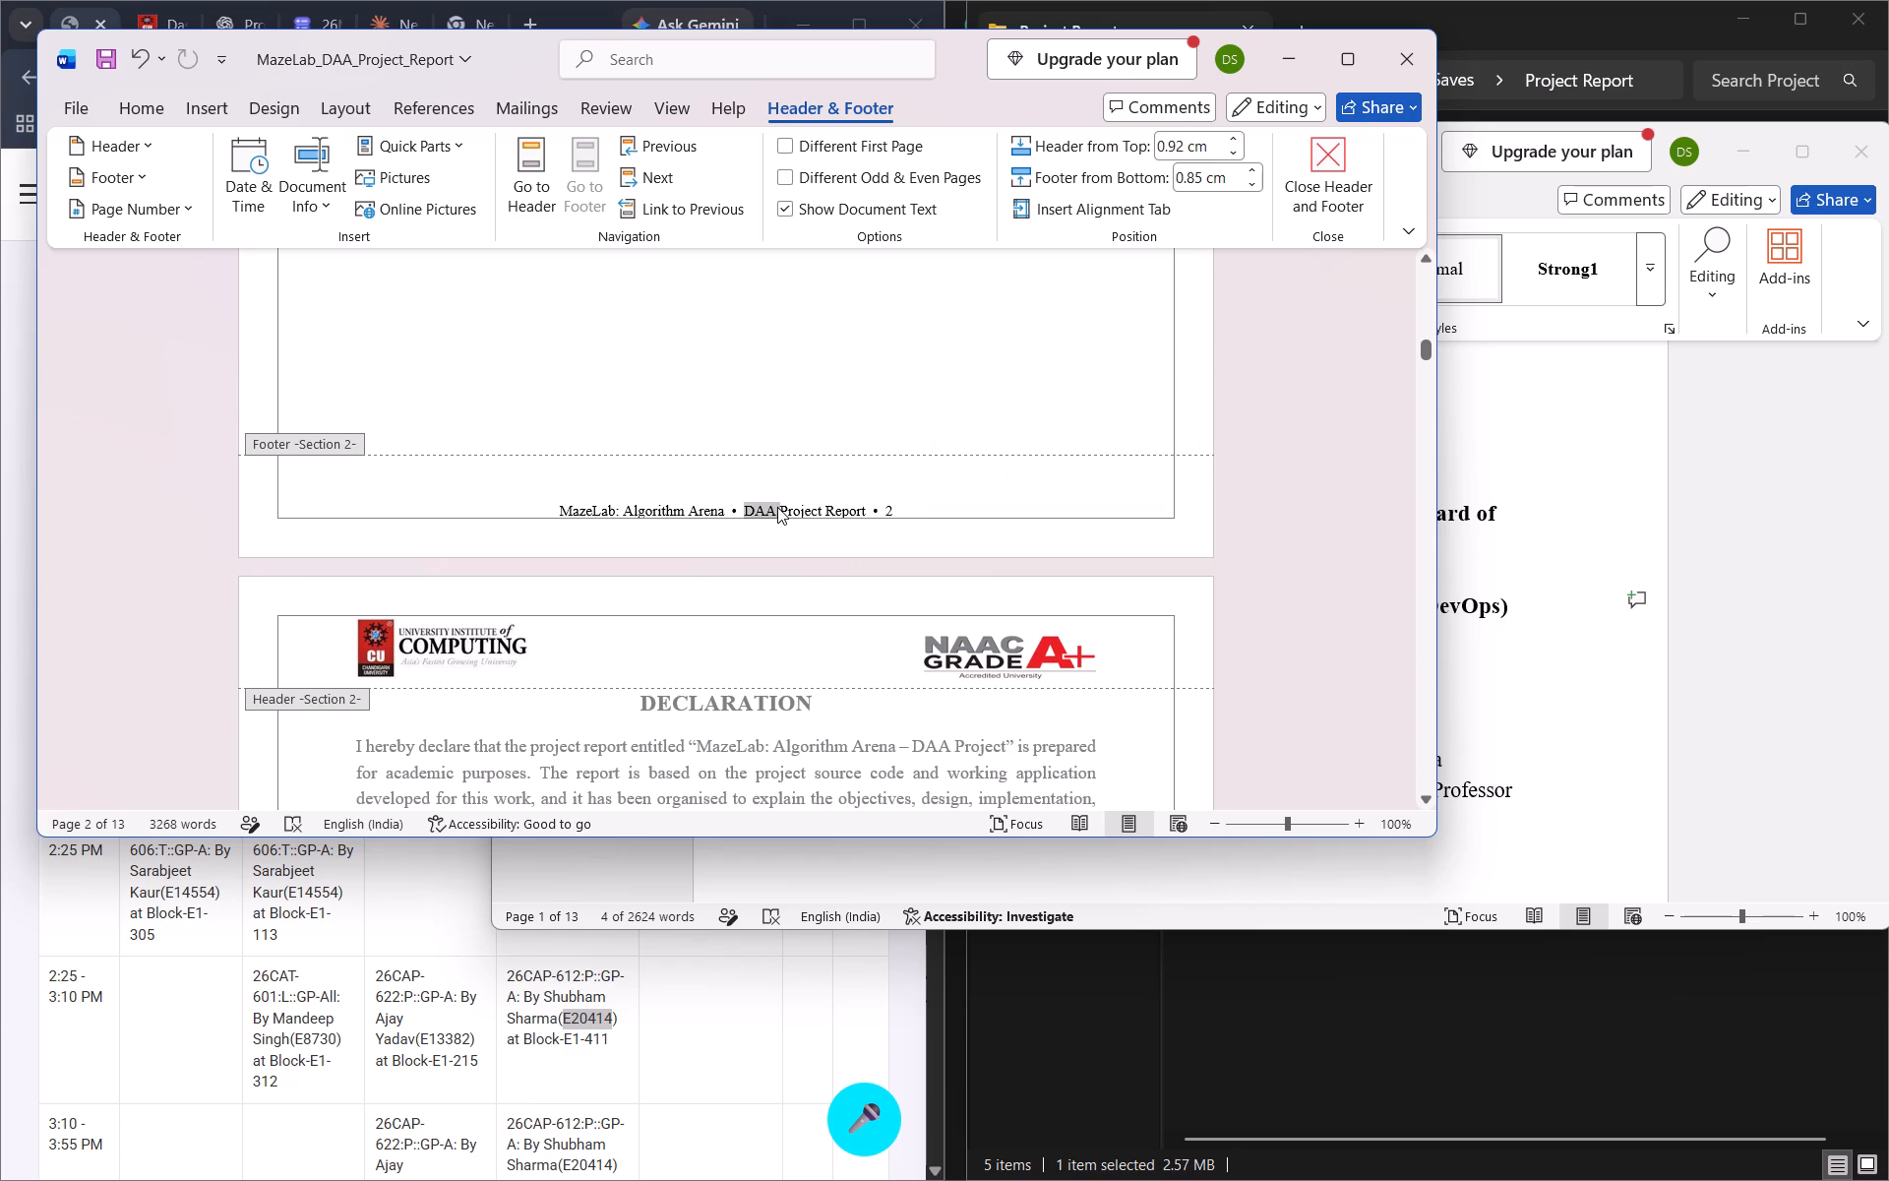
click(777, 507)
triple_click(777, 507)
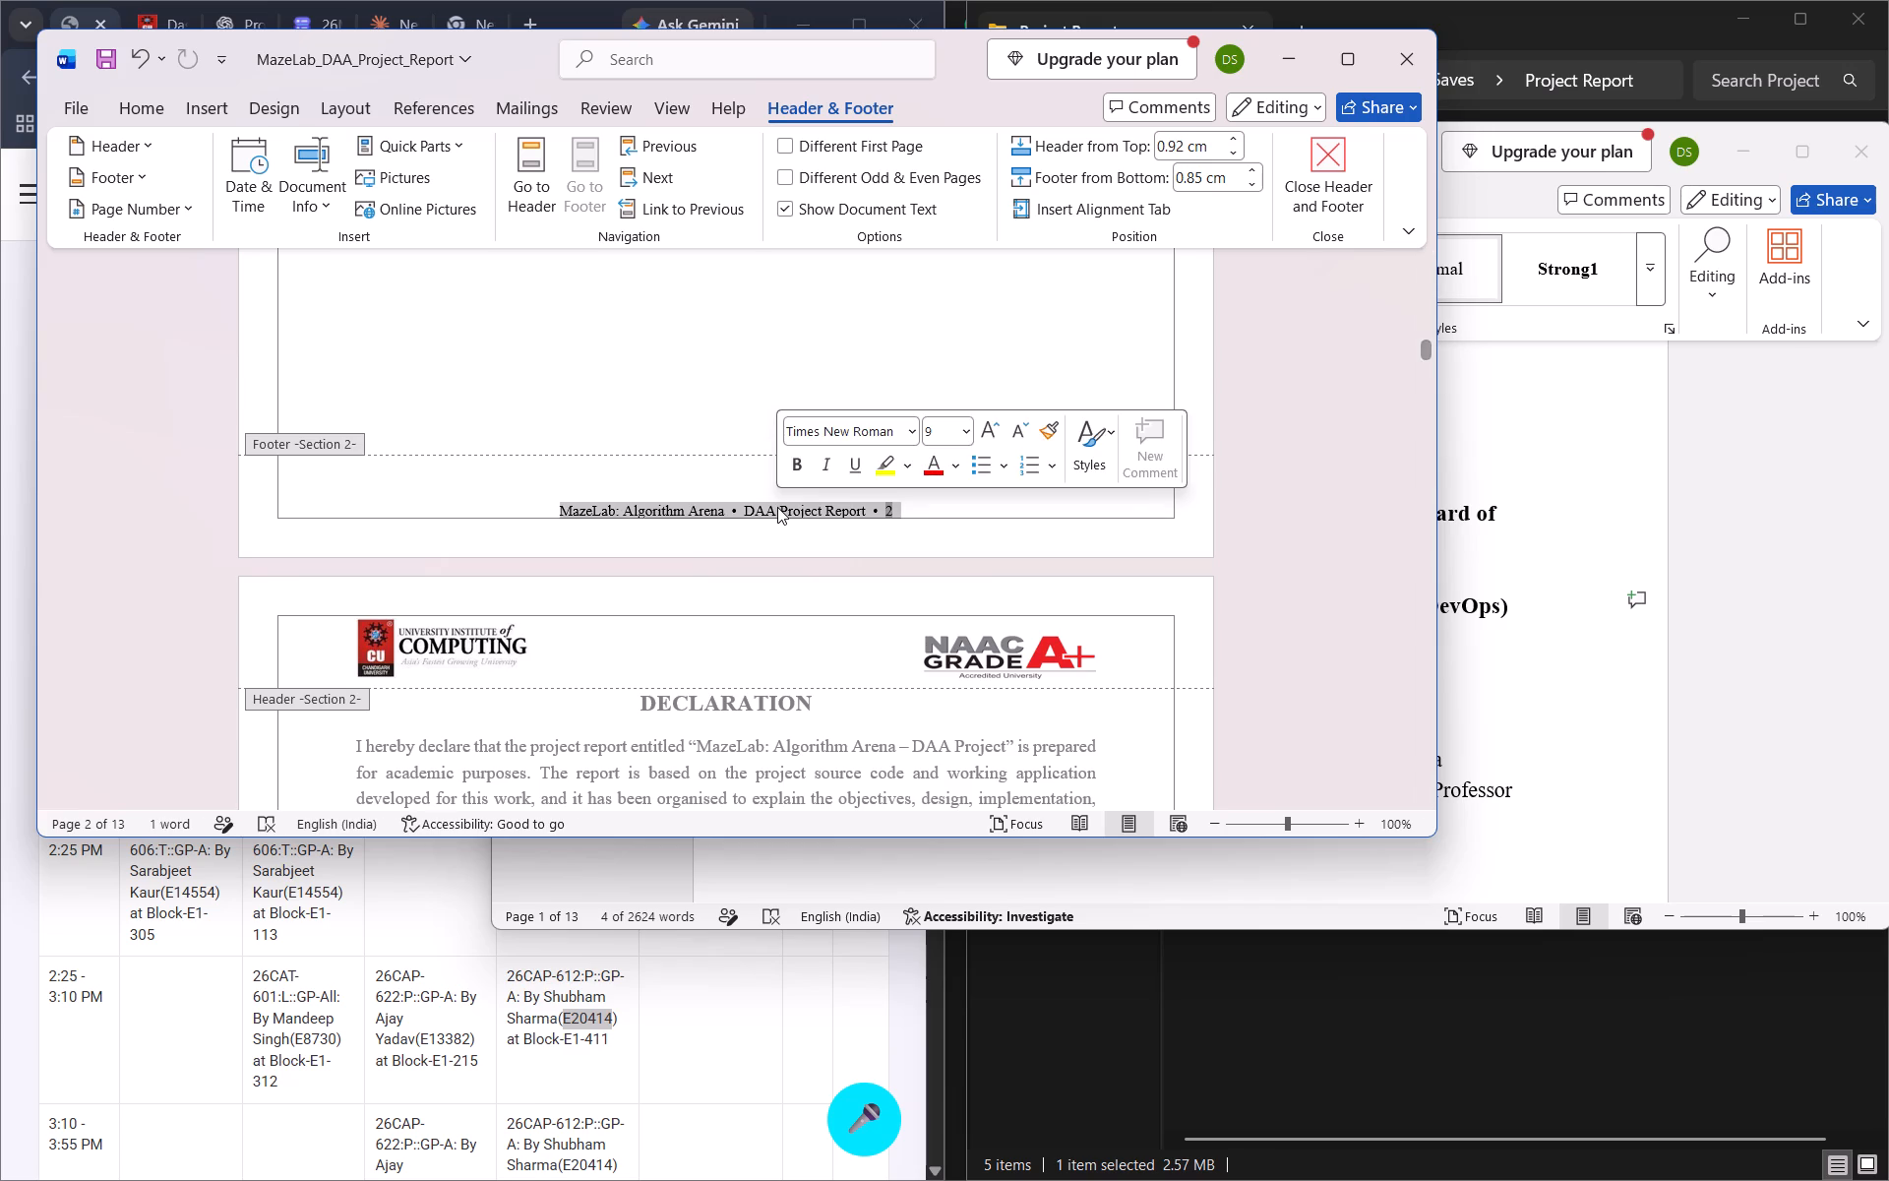
key(BackSpace)
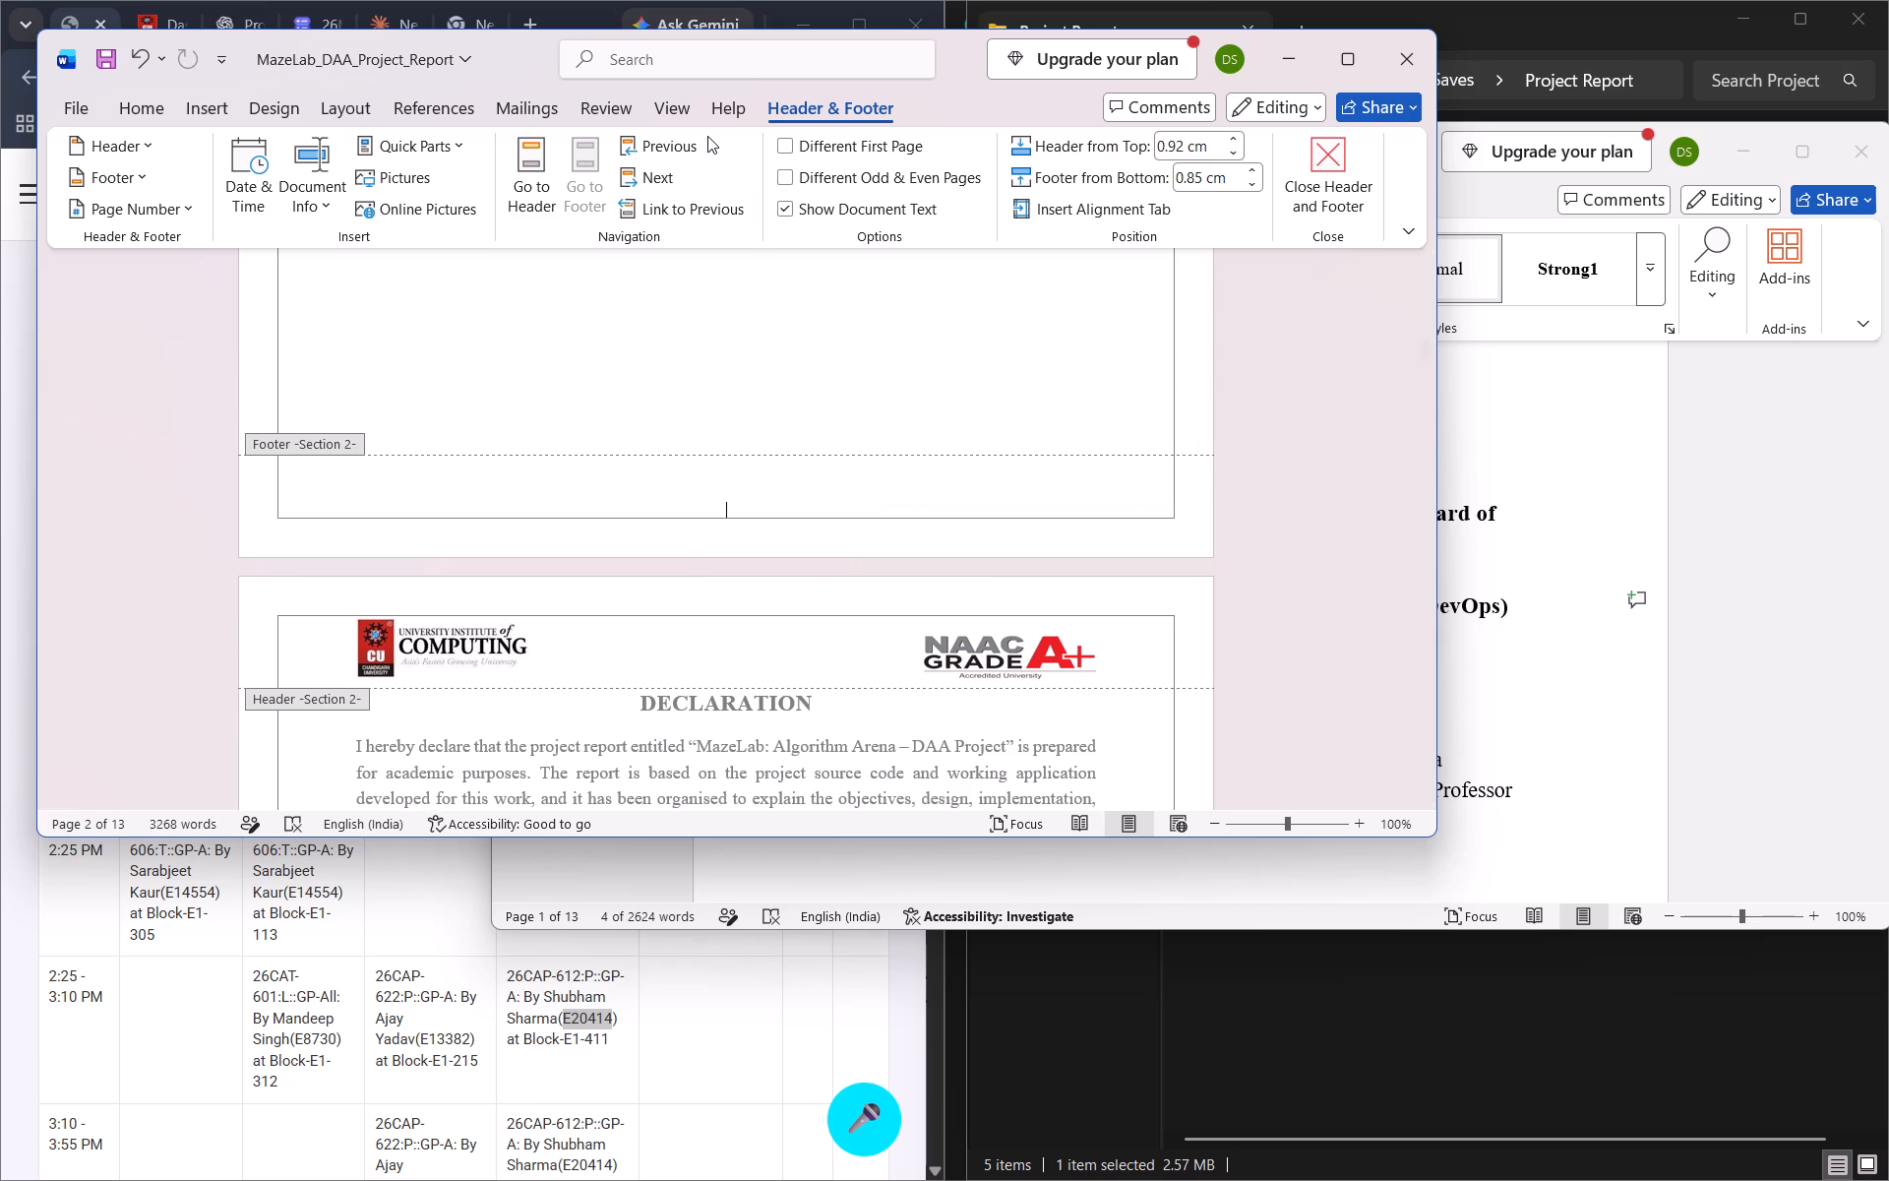
Insert the built-in Grid page-number footer in Section 2 of the DAA report.
click(699, 55)
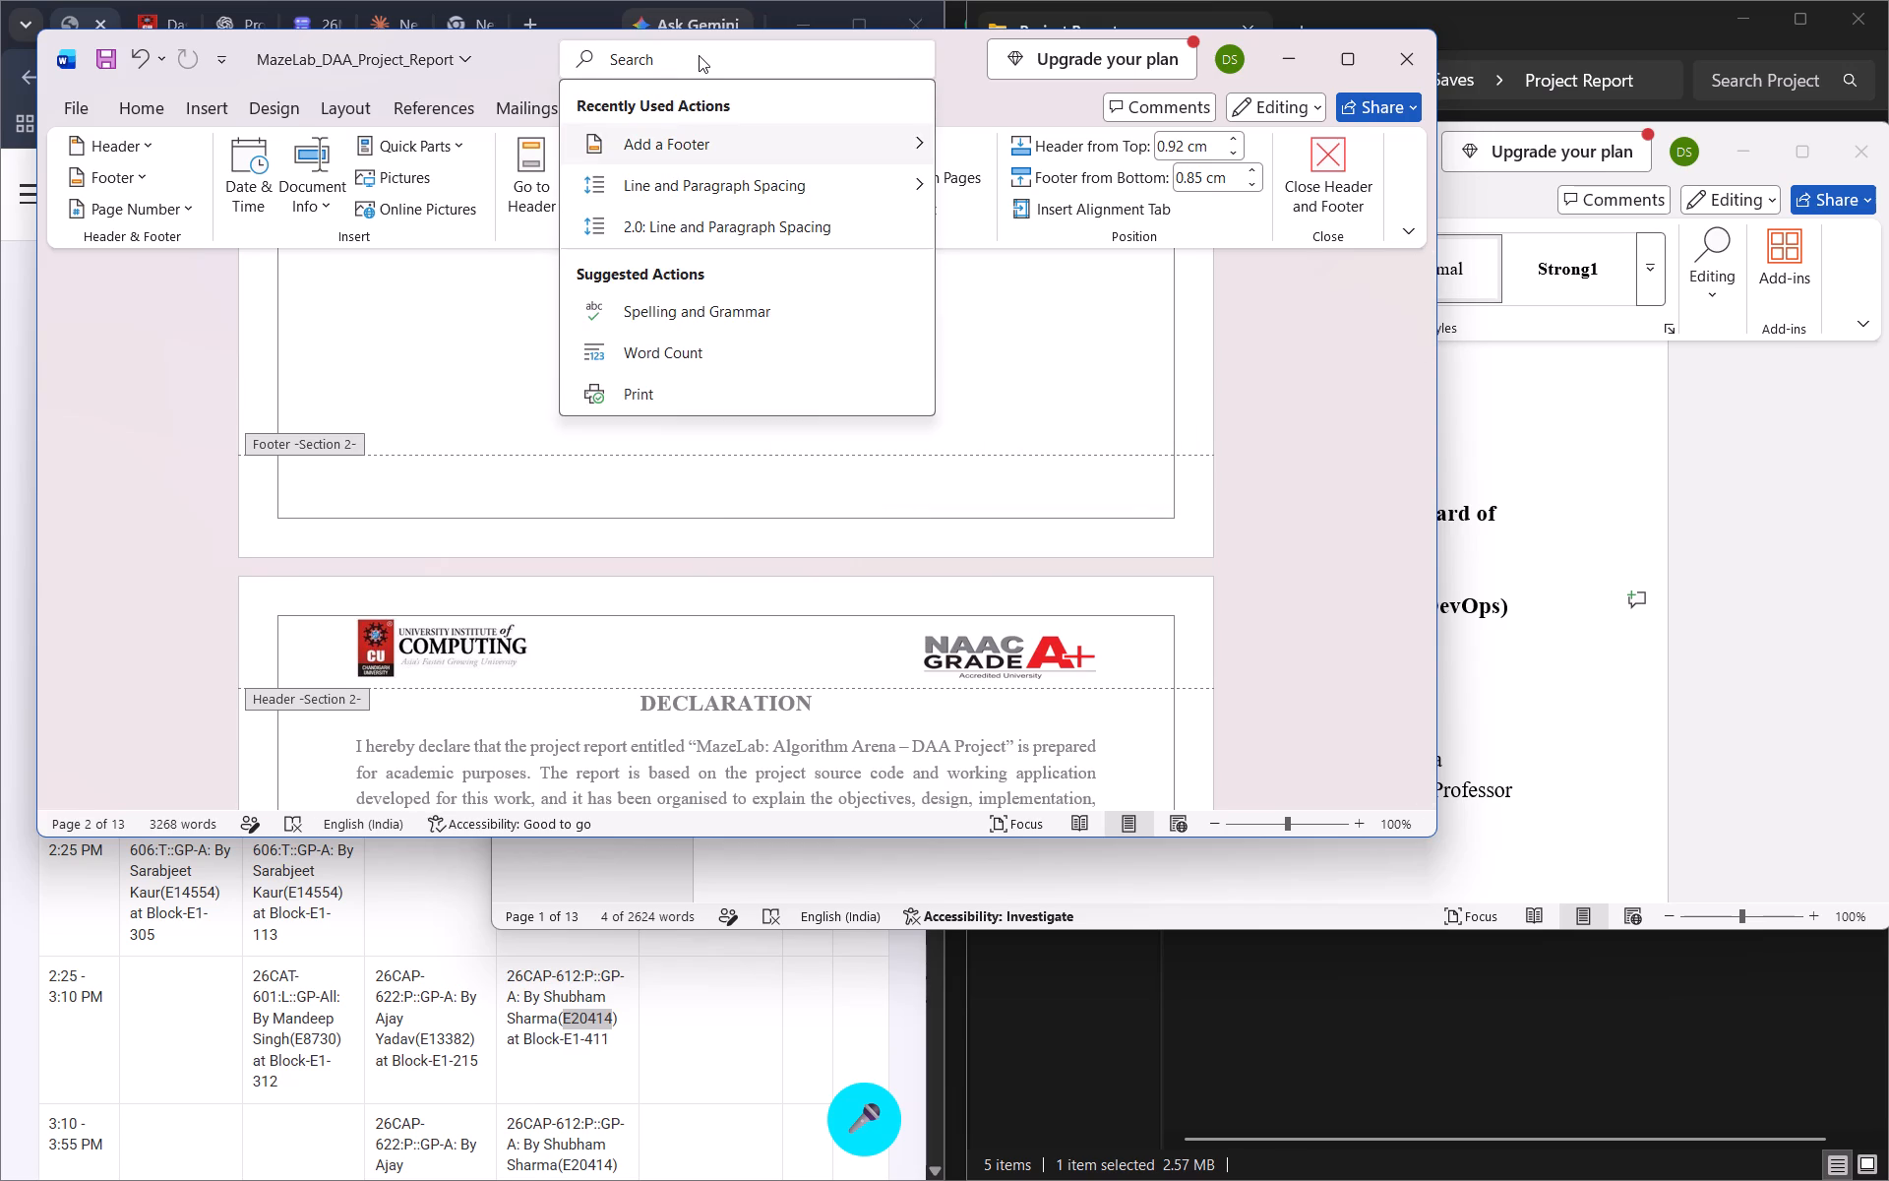
text(foot)
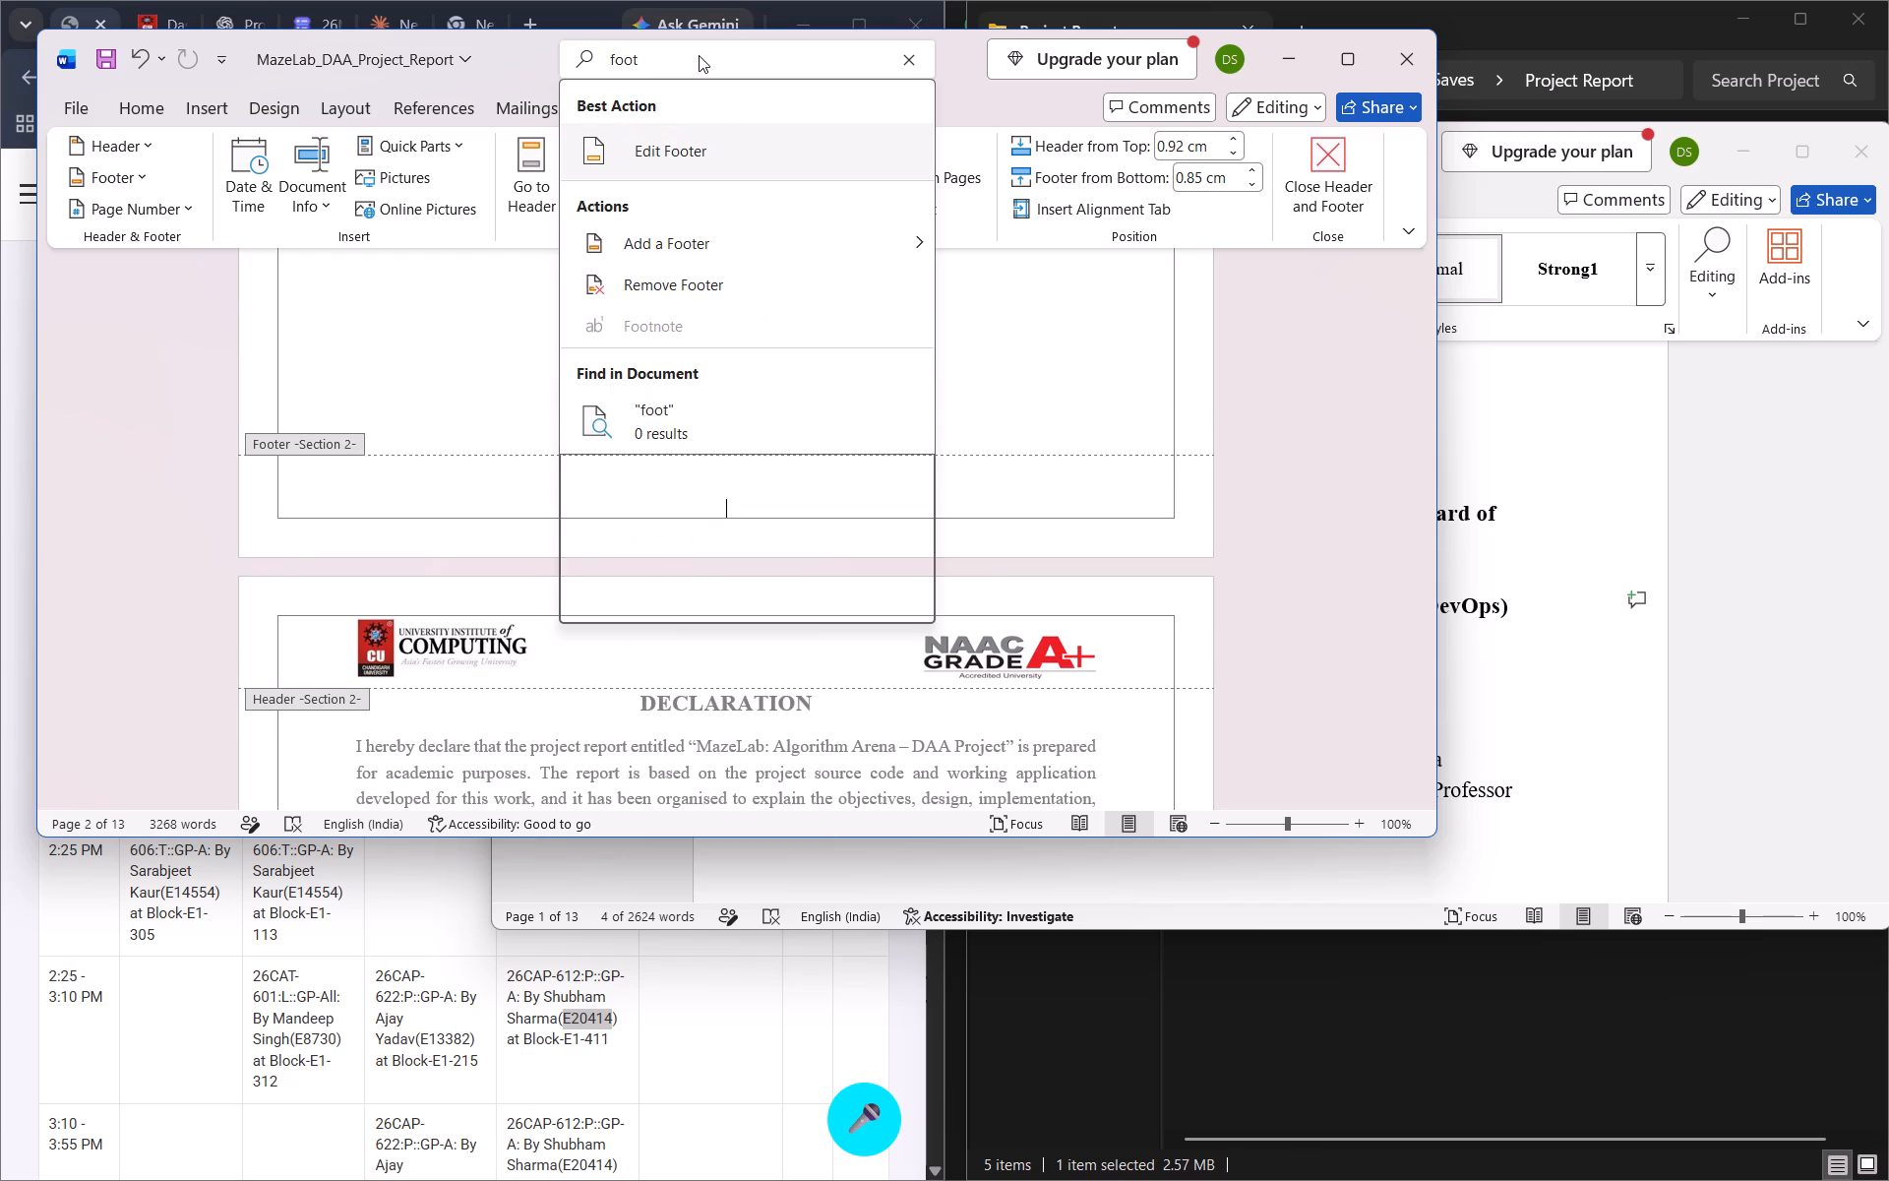
click(708, 251)
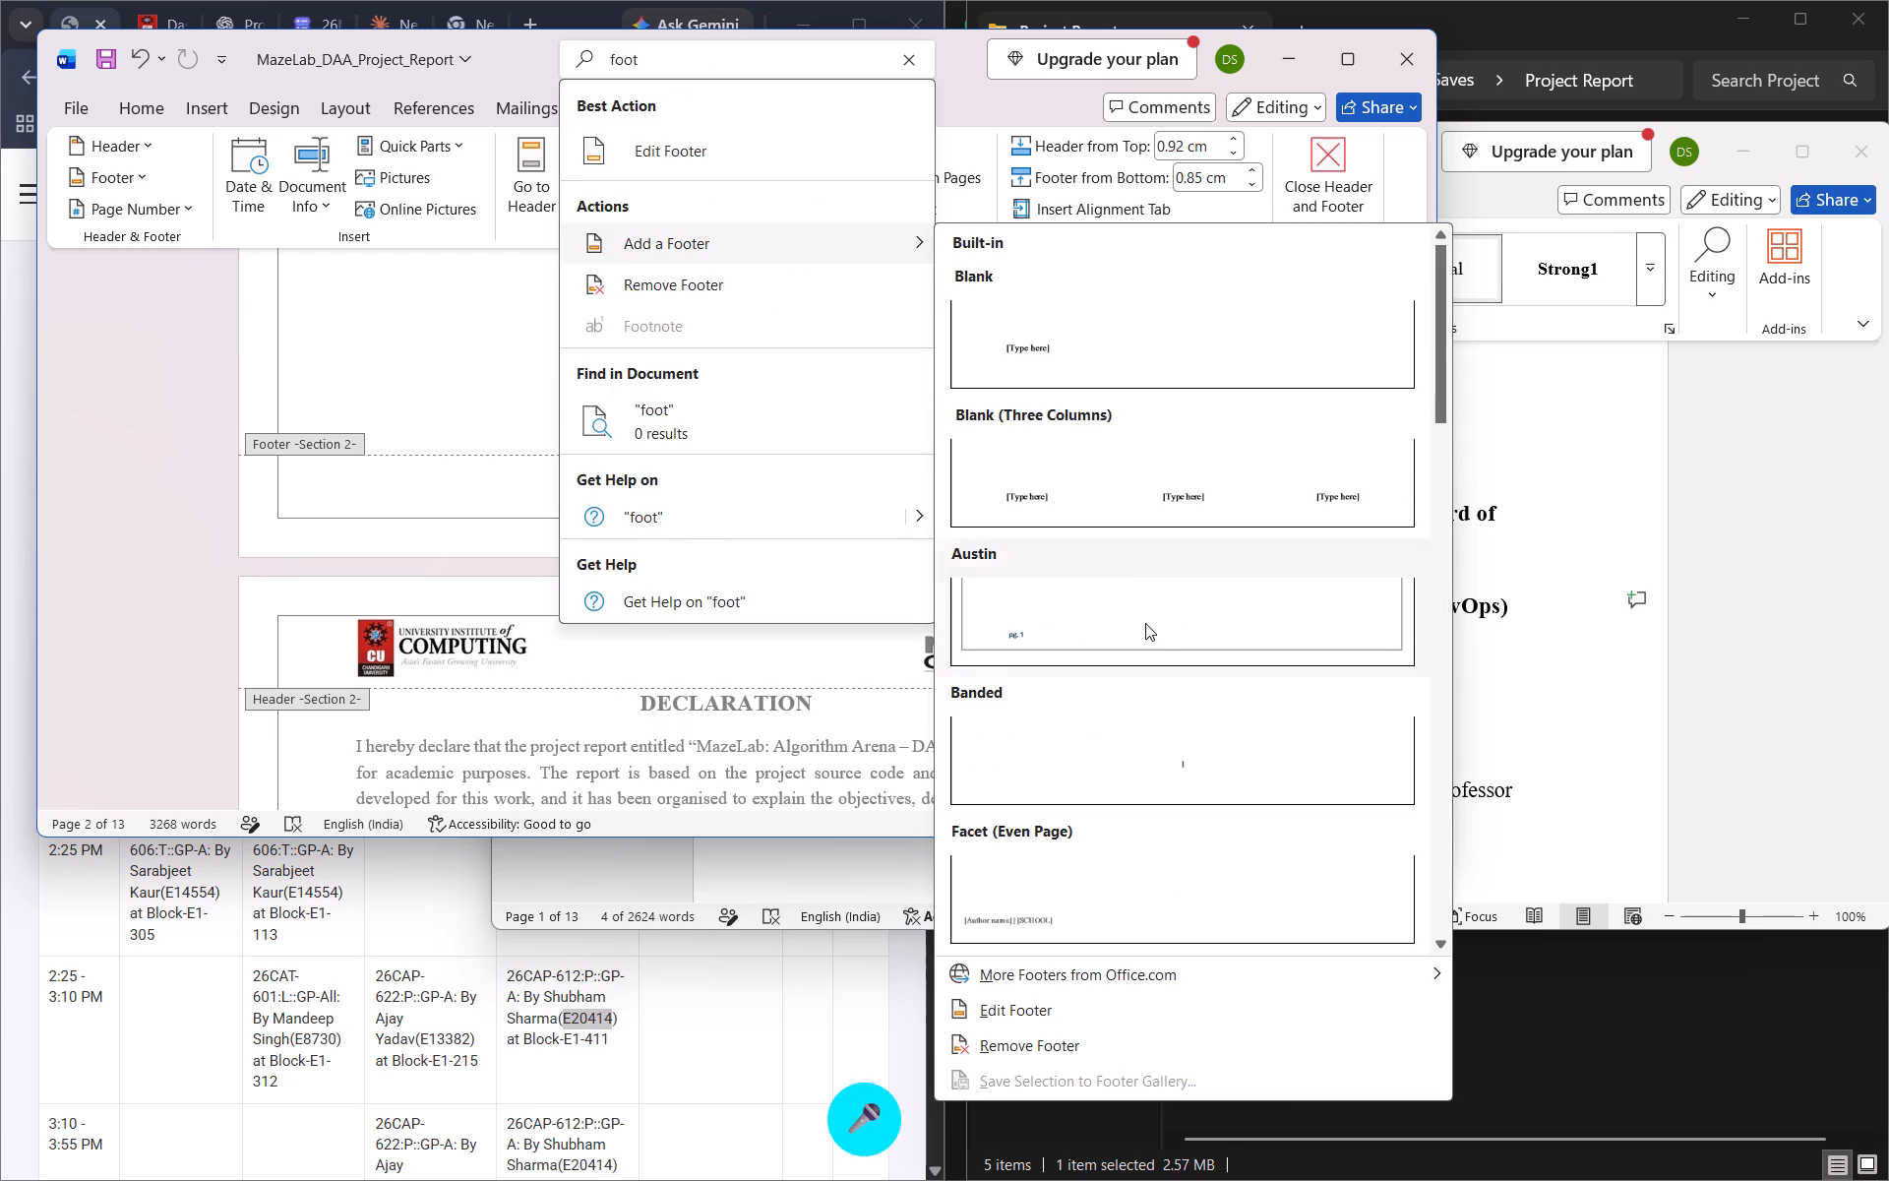
scroll(1193, 733, down, 1)
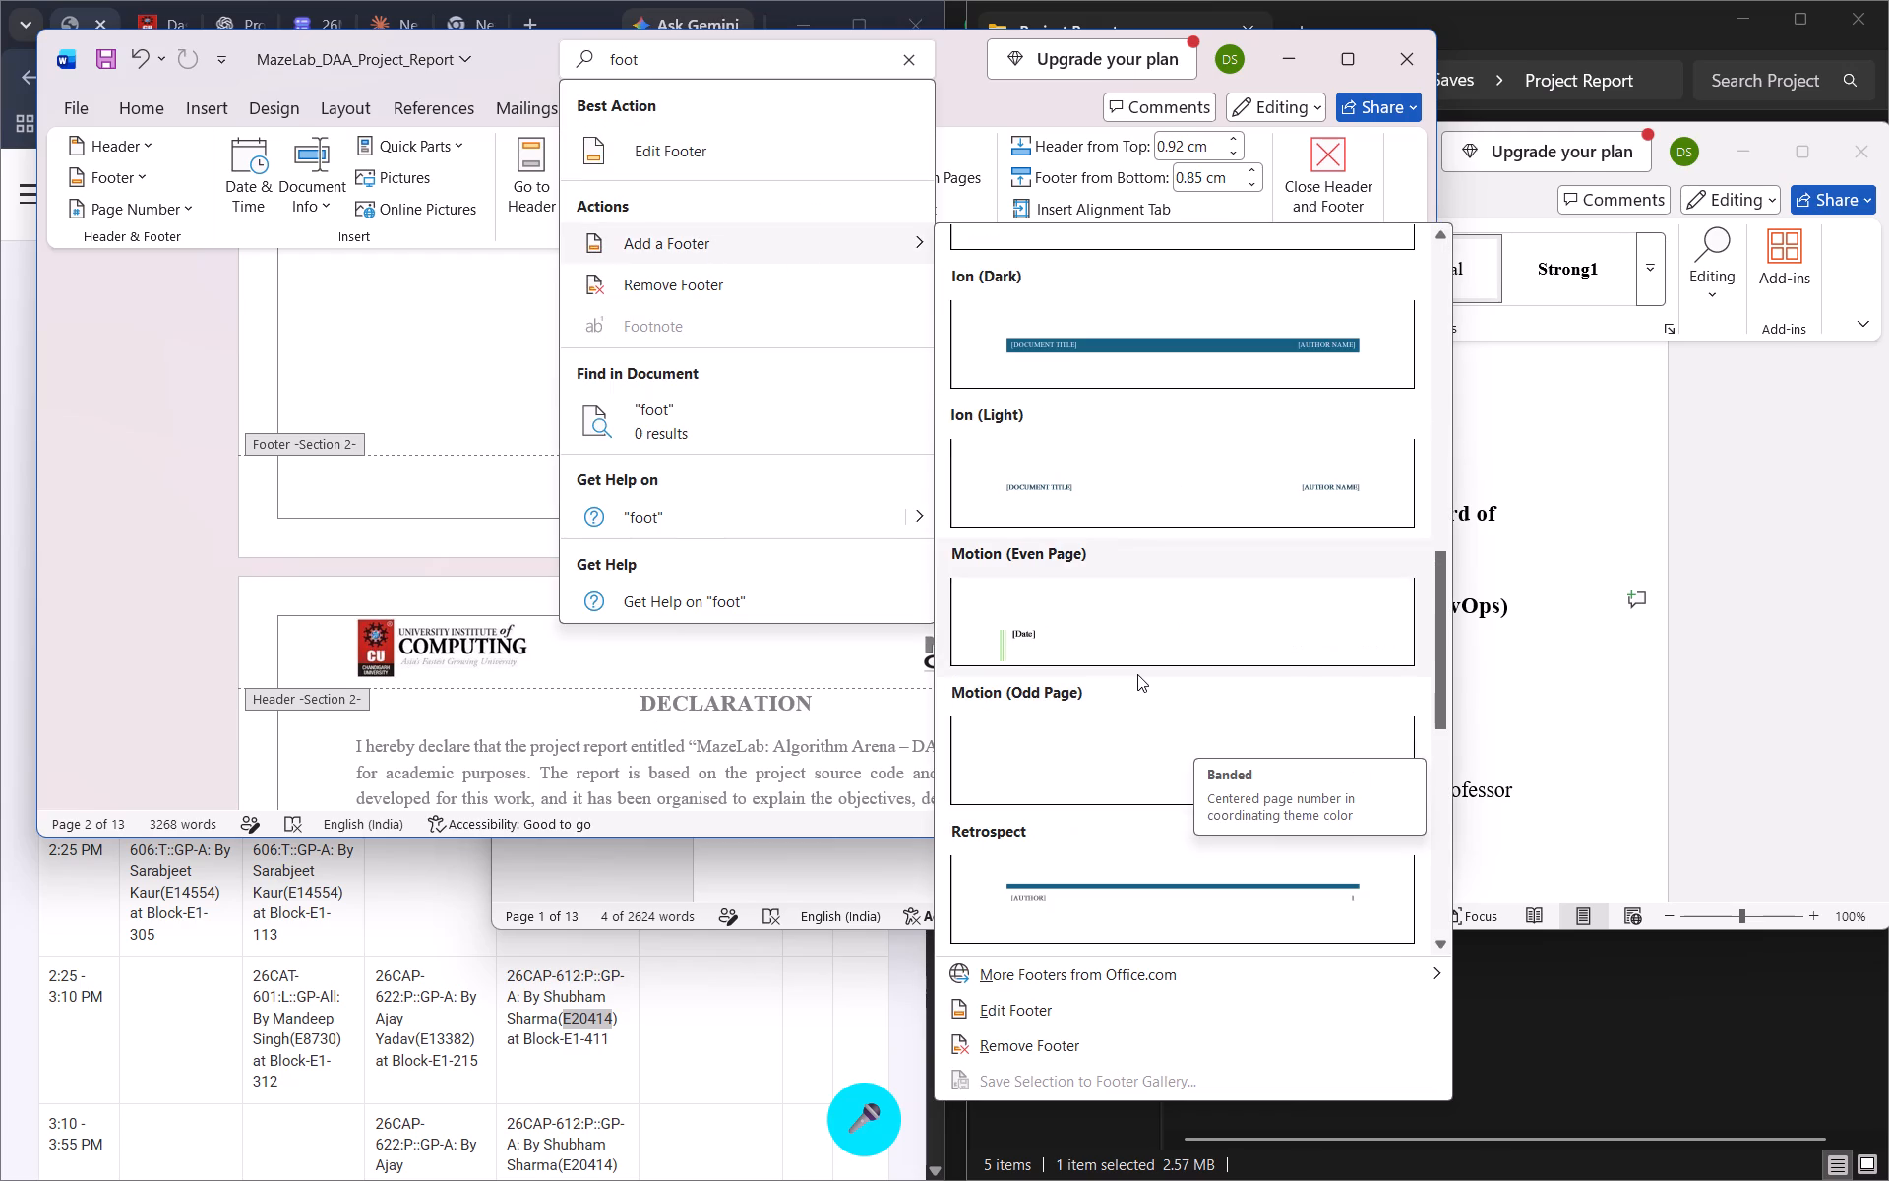
scroll(1137, 674, down, 1)
scroll(1137, 674, up, 2)
drag(1137, 674, 879, 682)
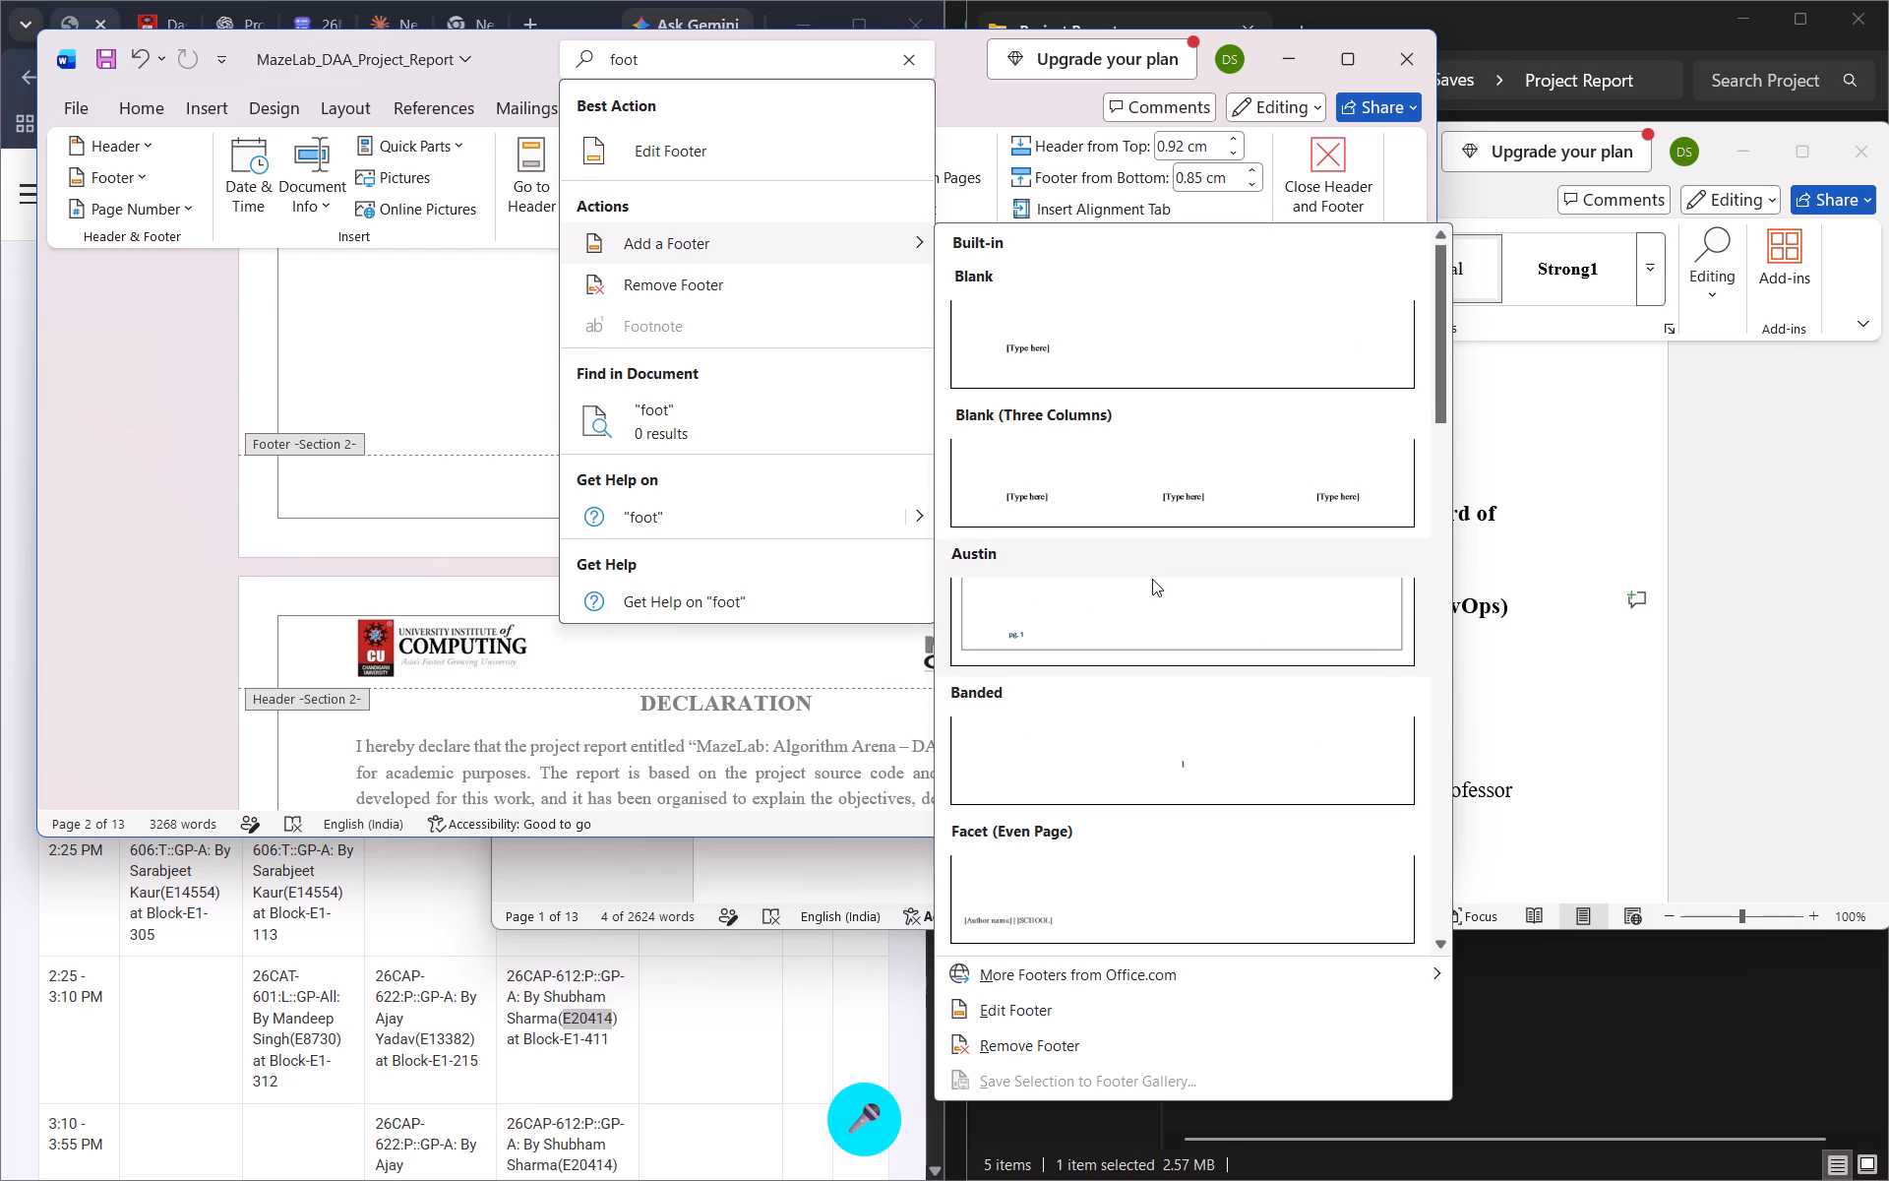
scroll(1152, 579, up, 2)
scroll(1152, 579, down, 1)
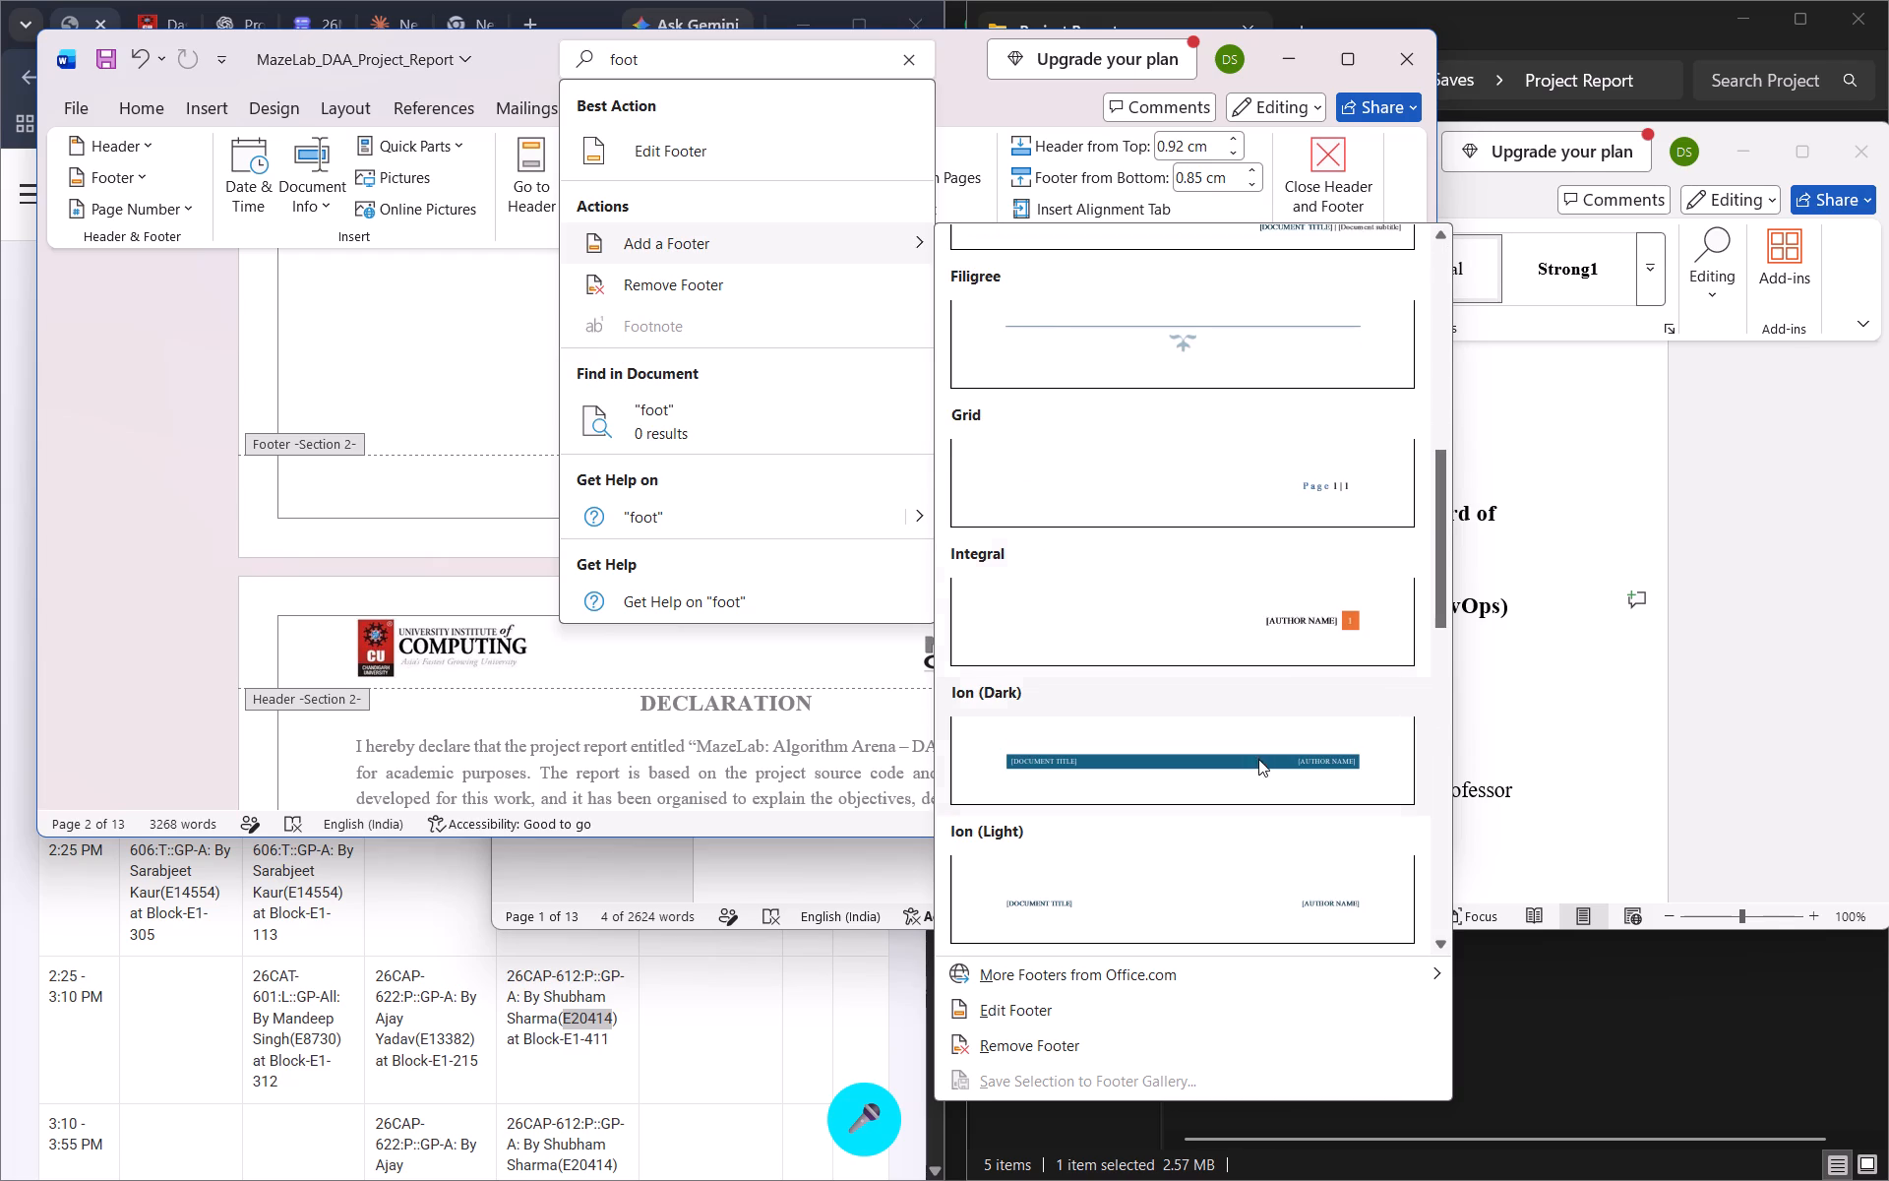
click(1294, 502)
Save the DAA report and leave footer editing to return to the Bonafide Certificate's body text.
scroll(1060, 590, up, 5)
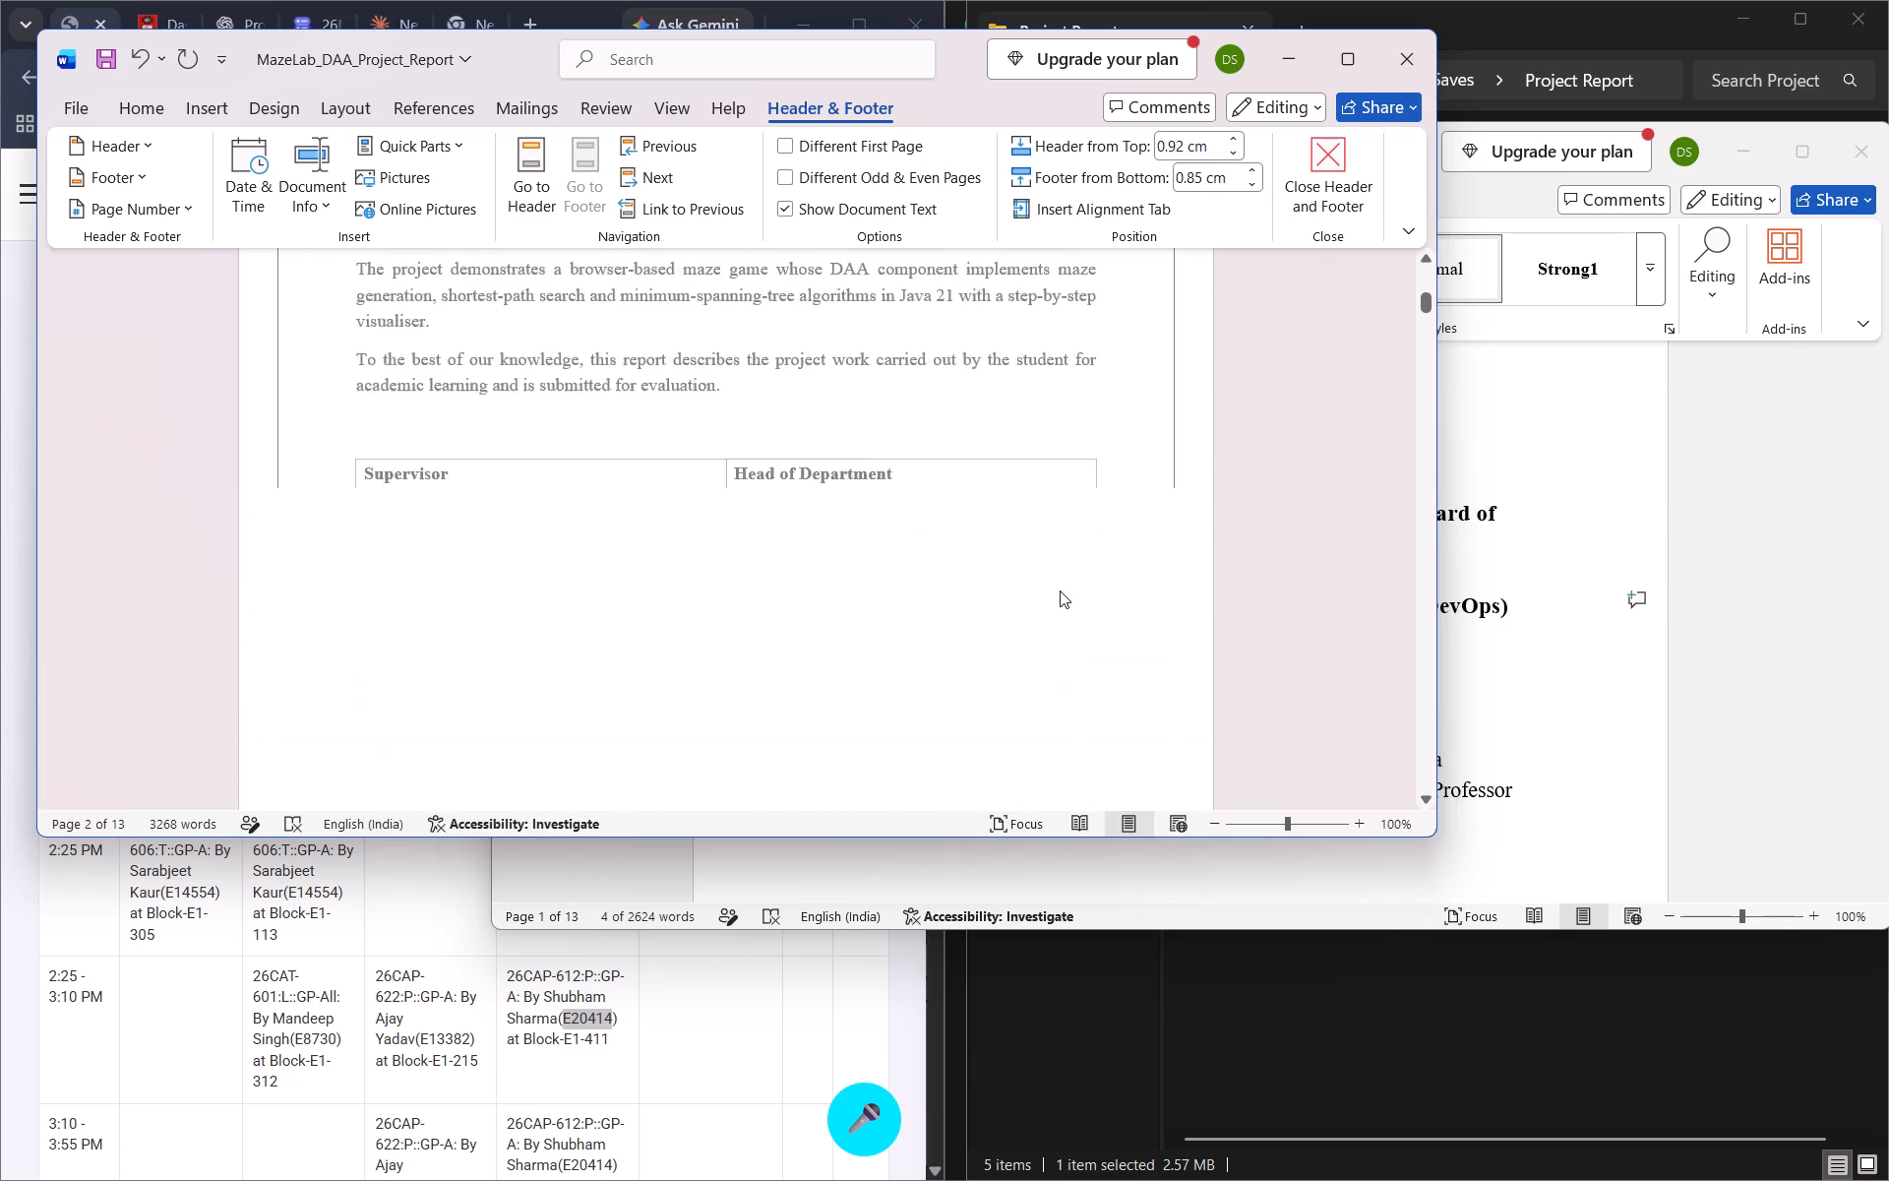
scroll(1060, 590, up, 2)
scroll(1060, 590, down, 1)
scroll(1060, 590, up, 1)
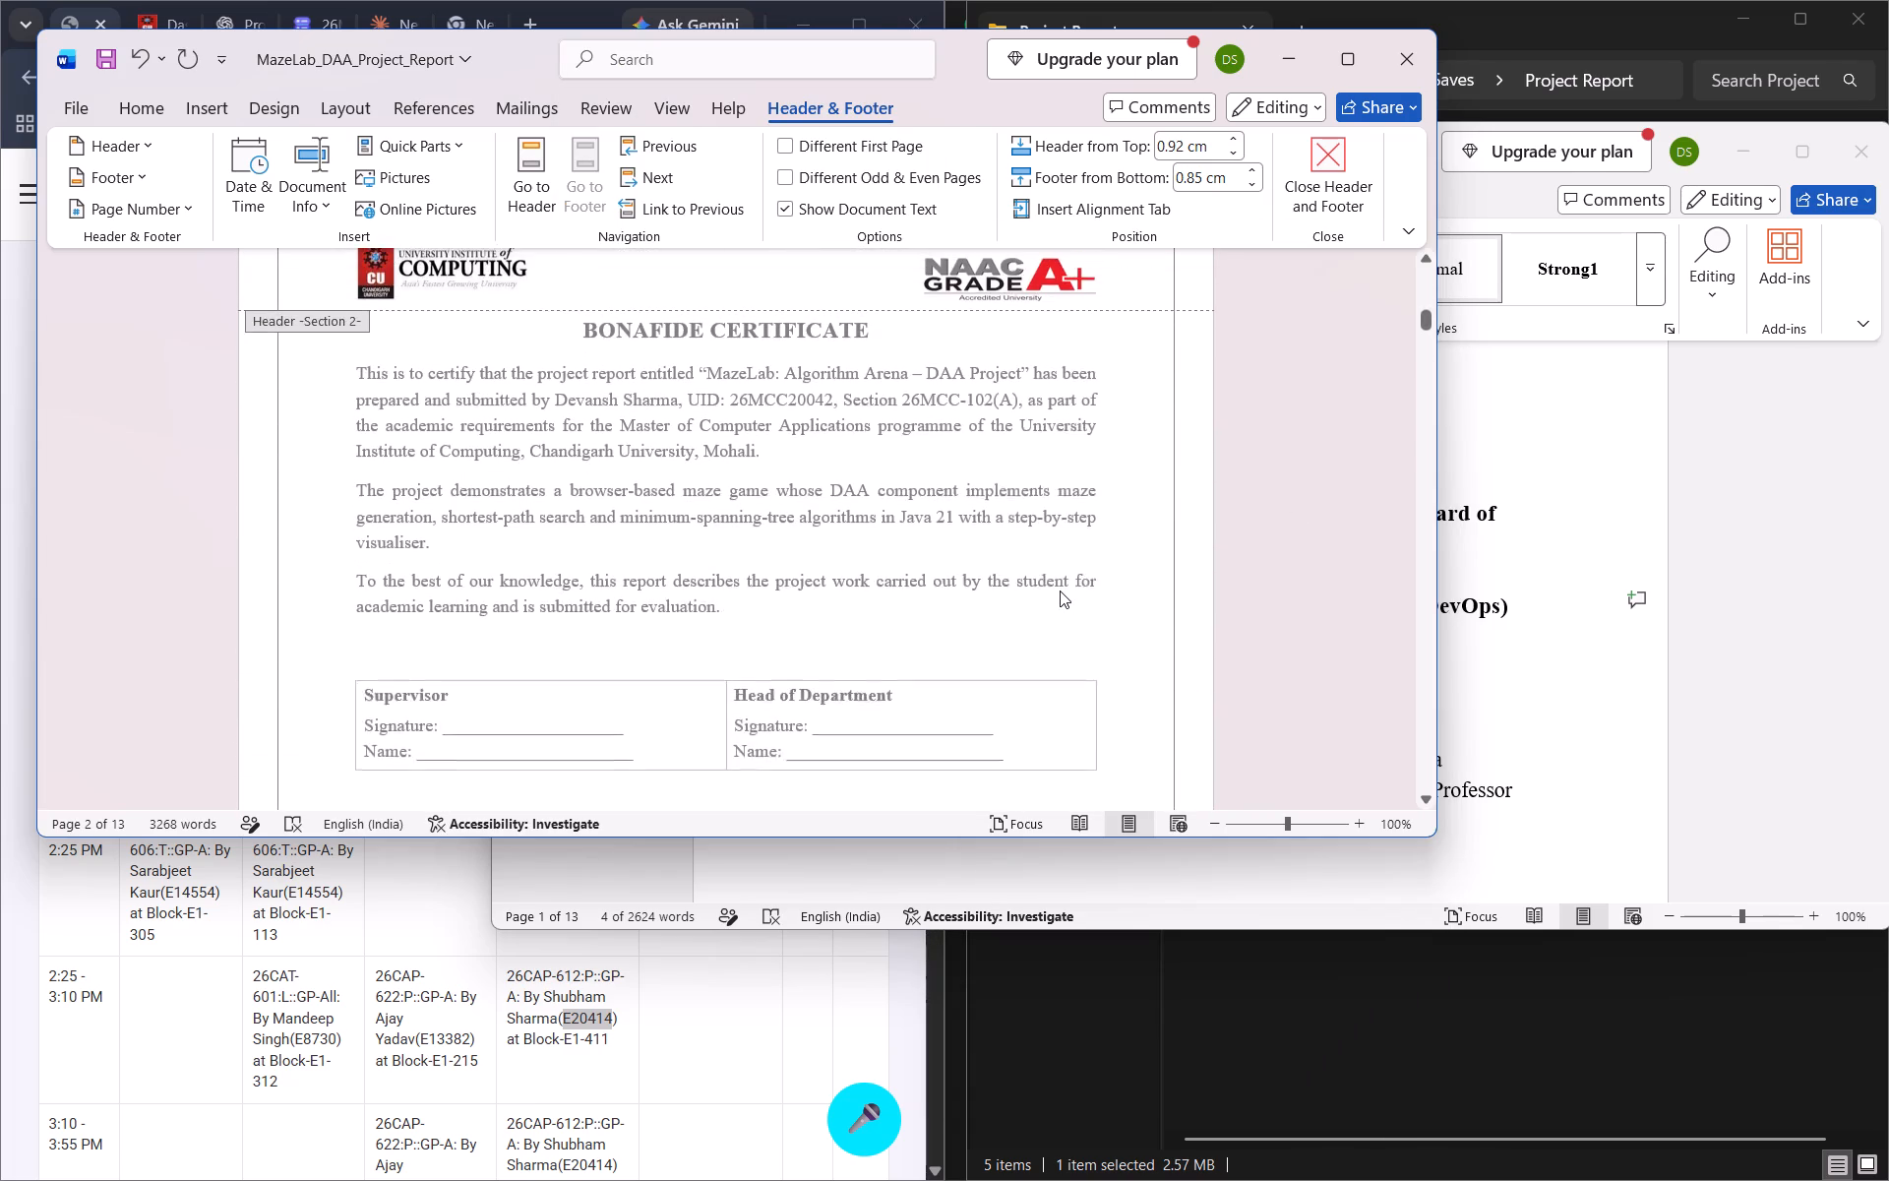
scroll(1060, 590, up, 2)
scroll(1060, 590, down, 1)
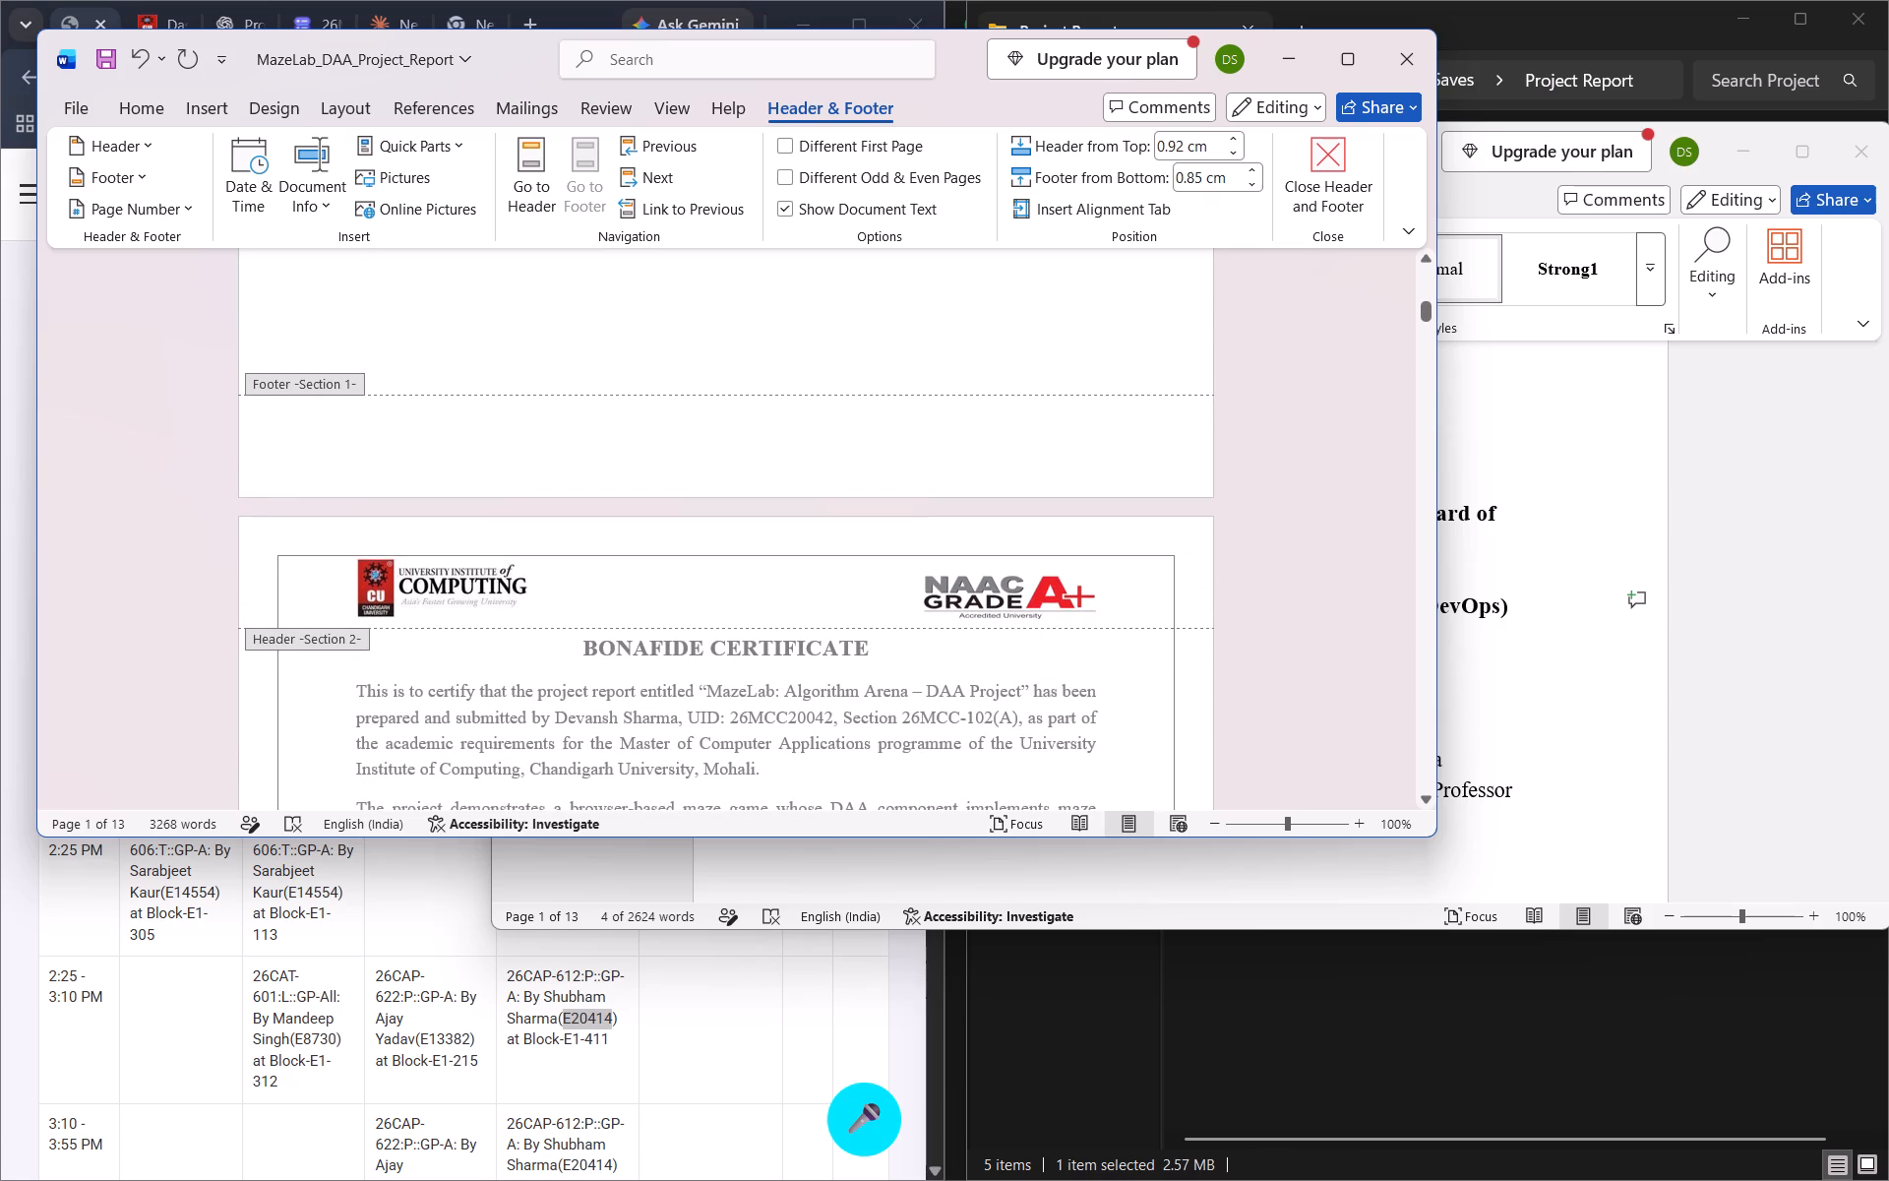
scroll(1060, 590, down, 1)
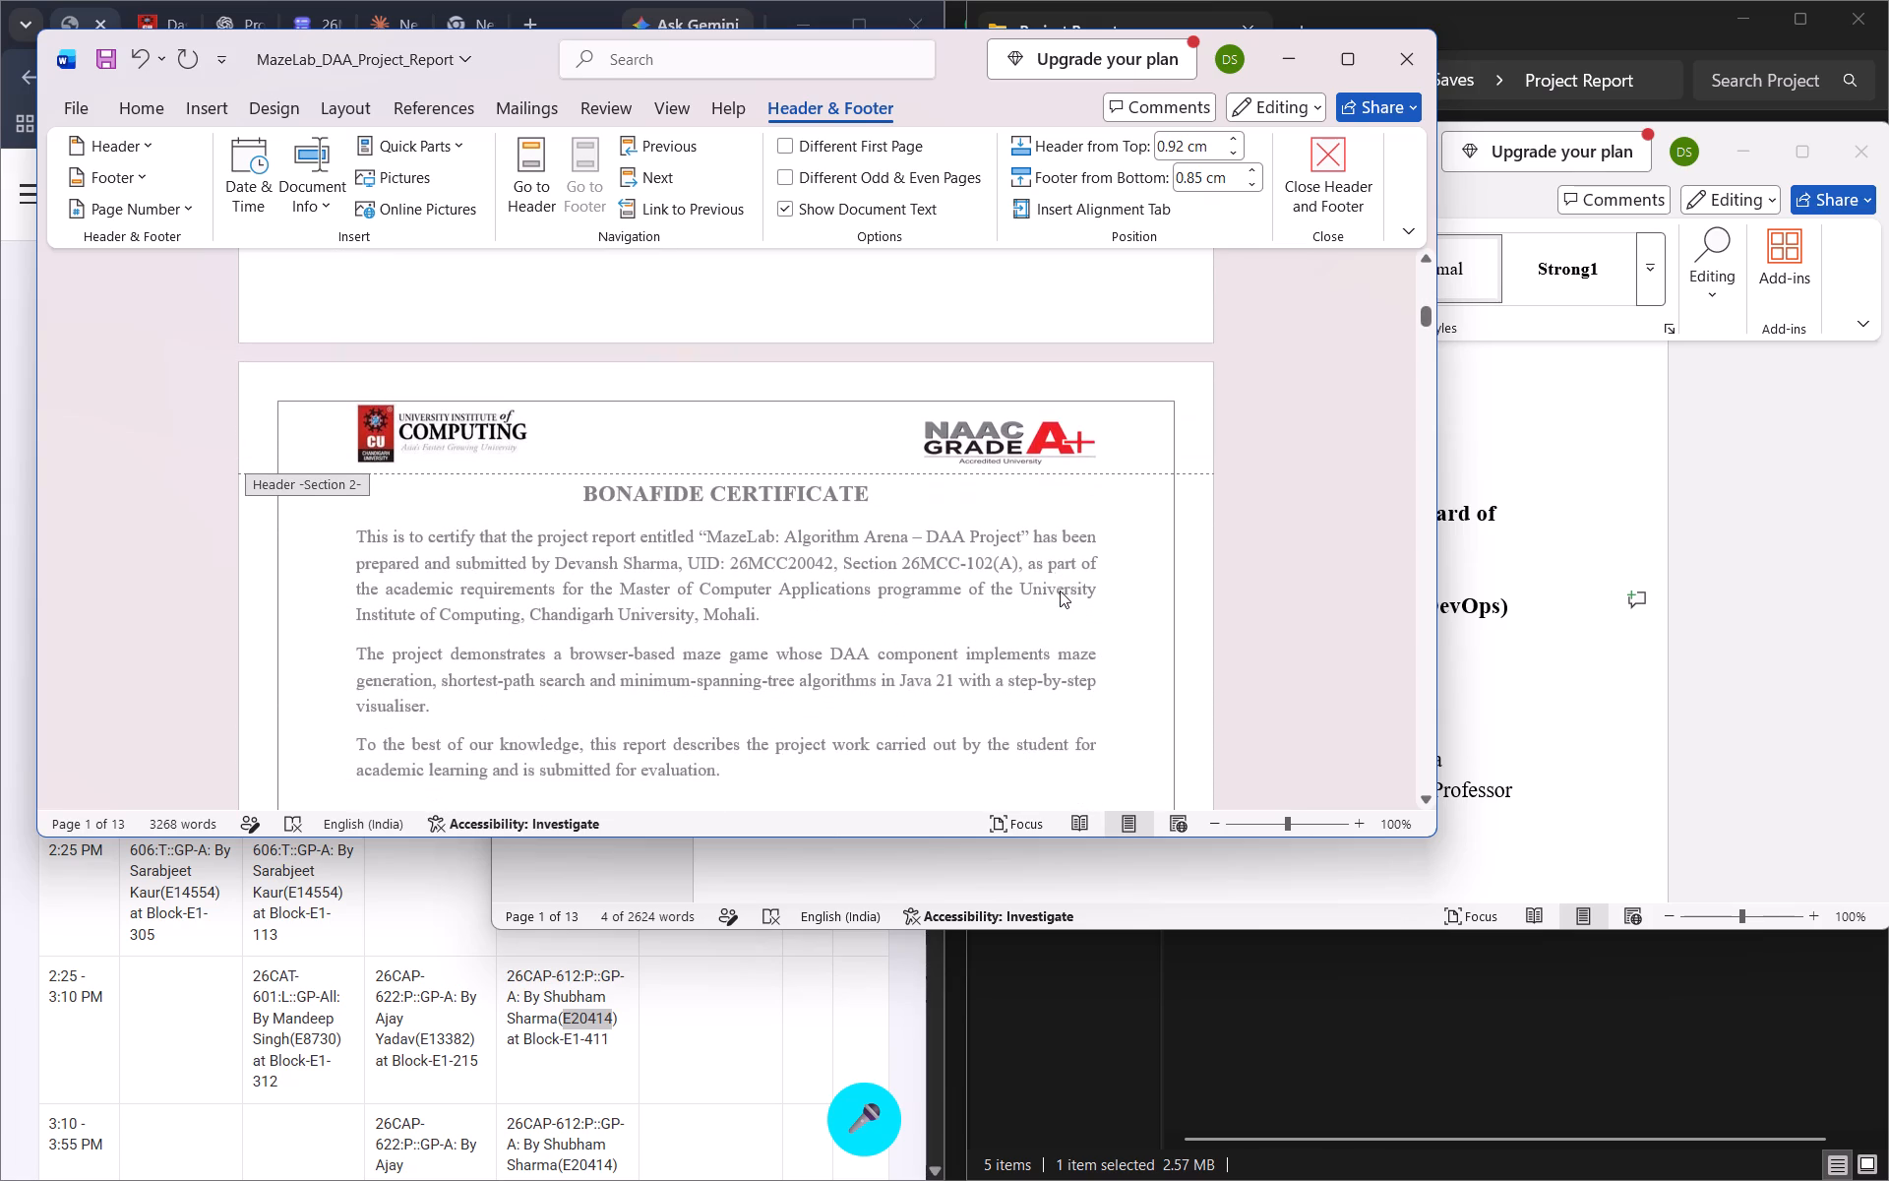
scroll(1060, 590, down, 2)
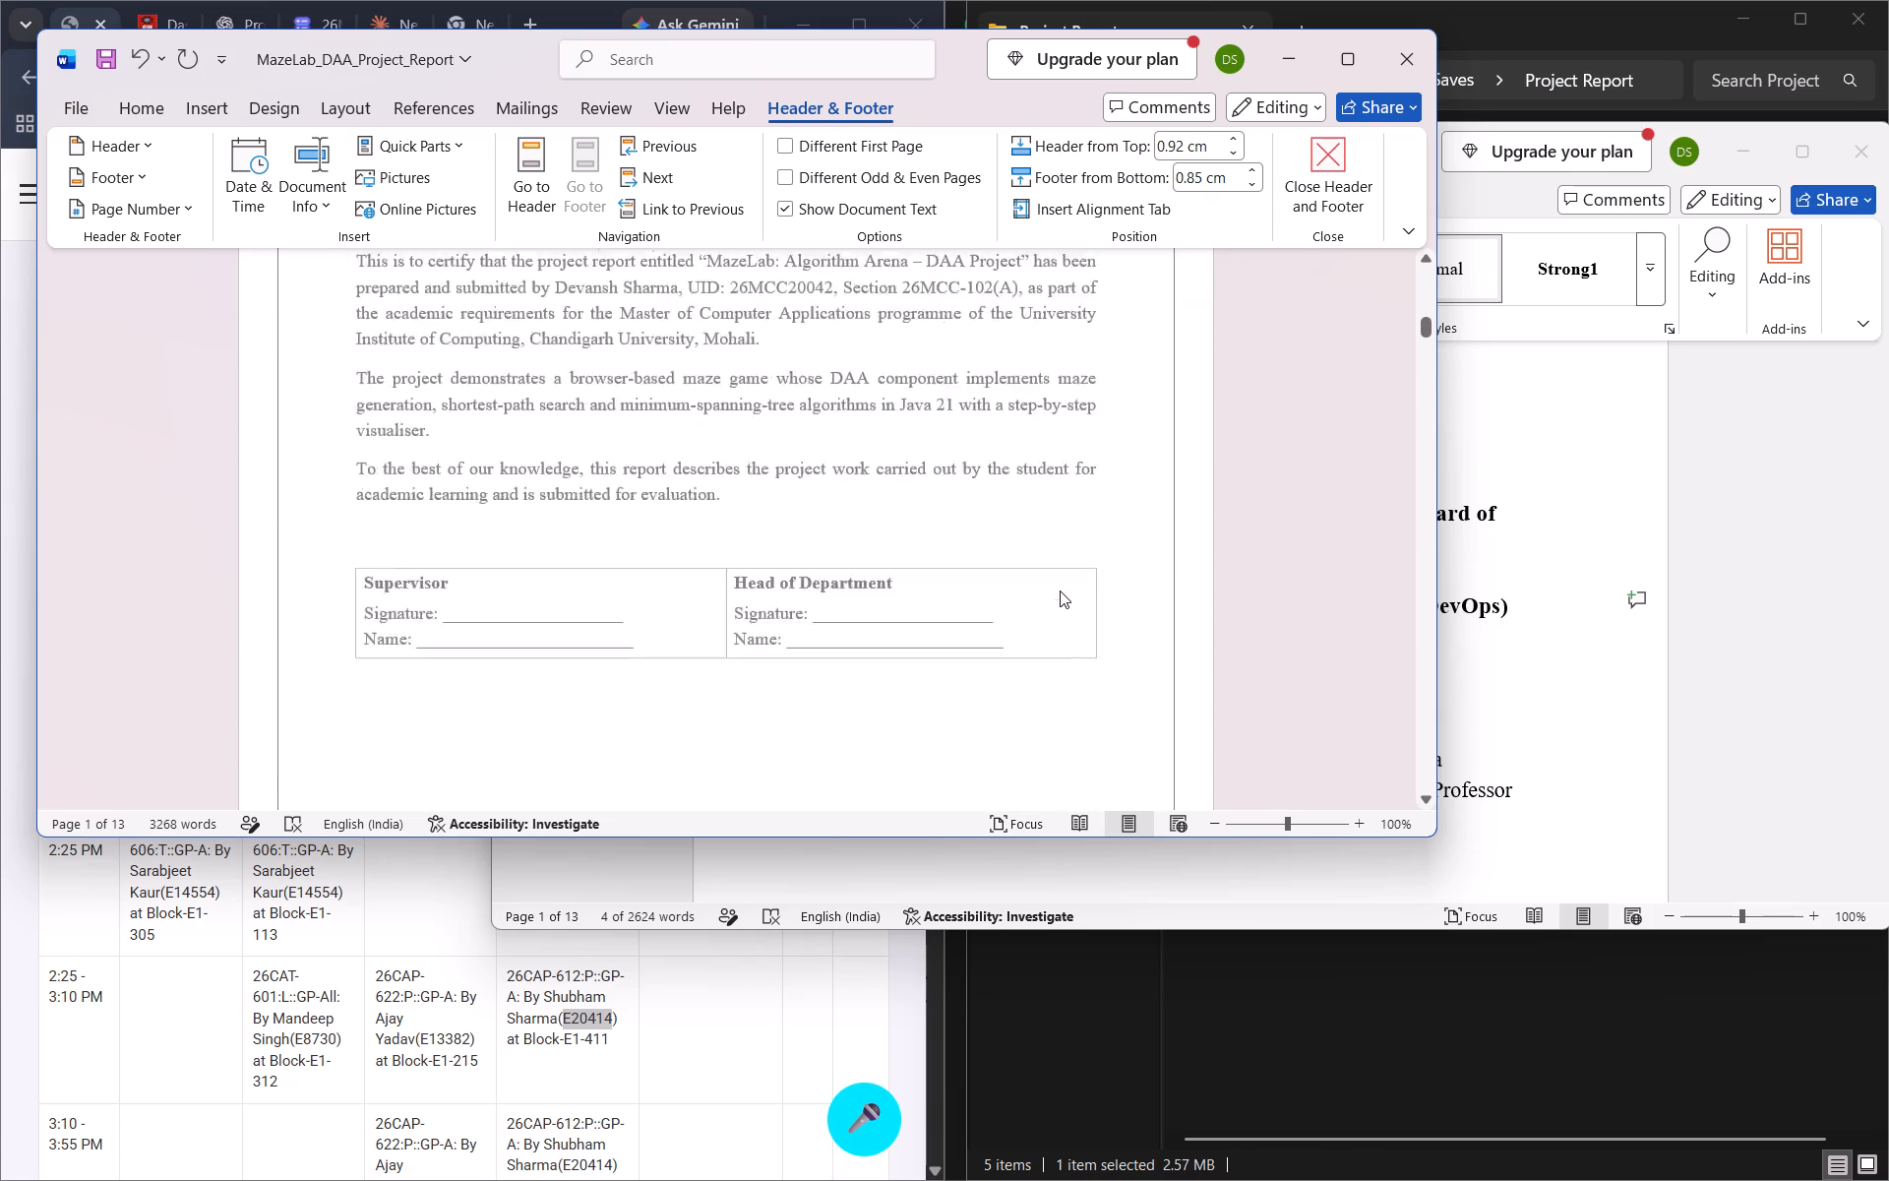
scroll(1060, 590, down, 2)
key(ctrl+s)
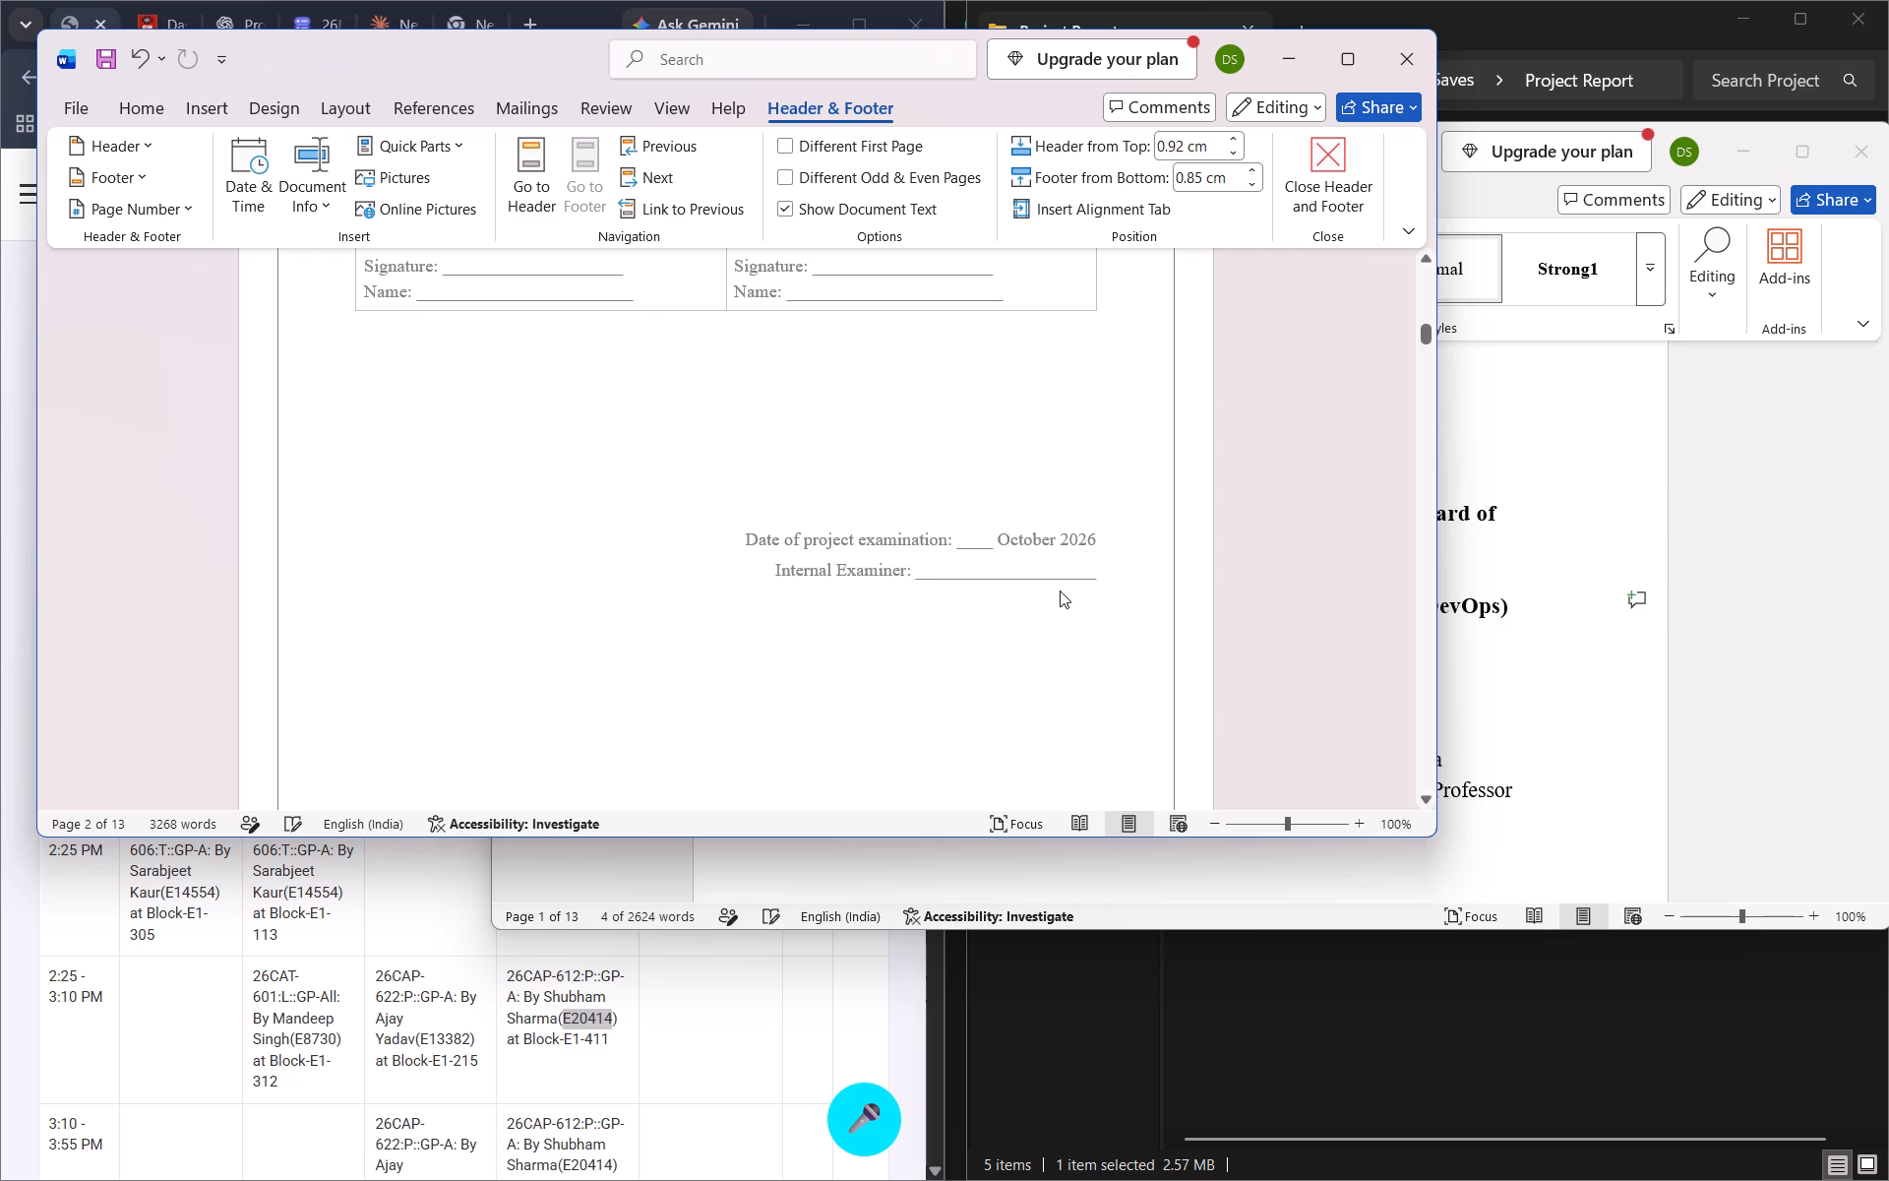
click(1060, 590)
double_click(1060, 590)
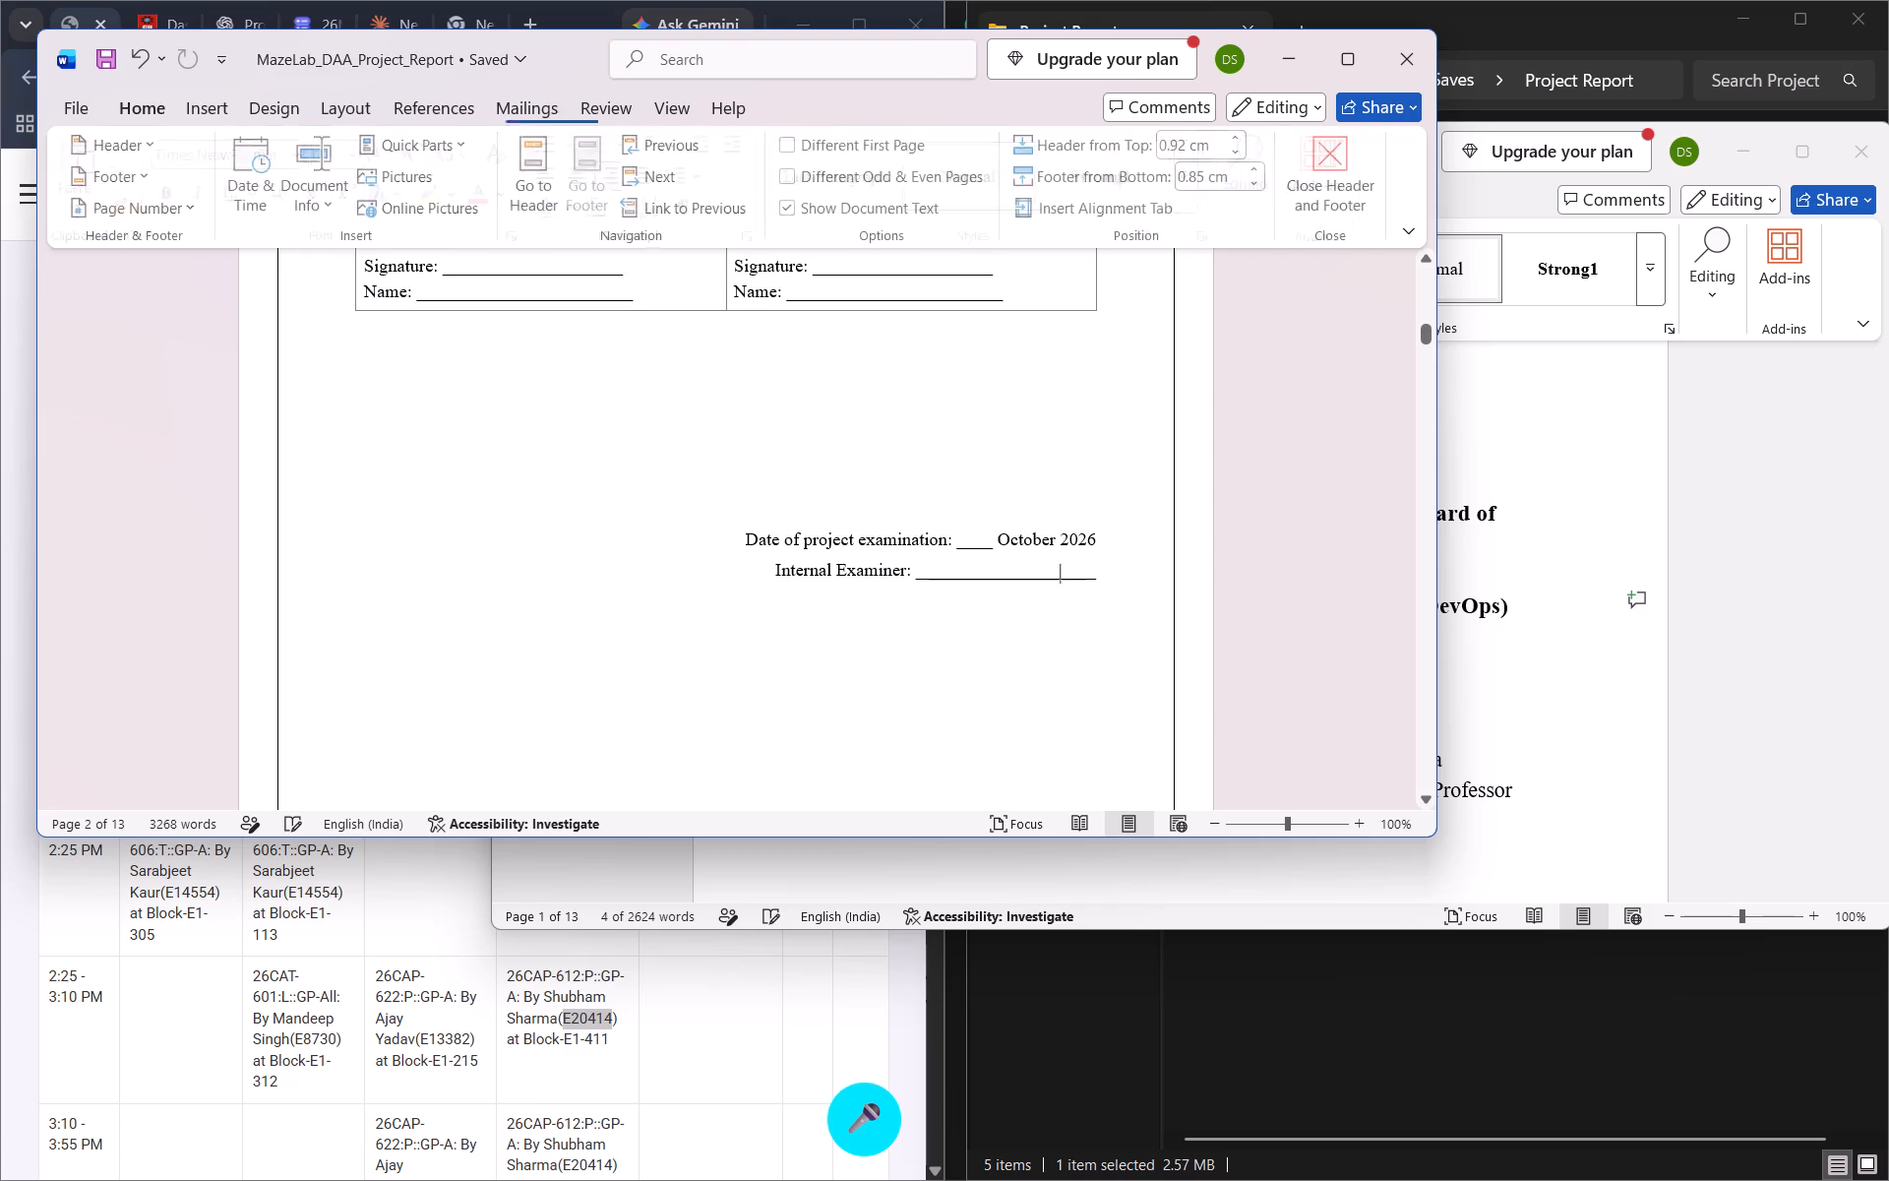
Delete "October 2026" from the certificate's project examination date and extend the blank underline to match the Internal Examiner line.
click(1112, 532)
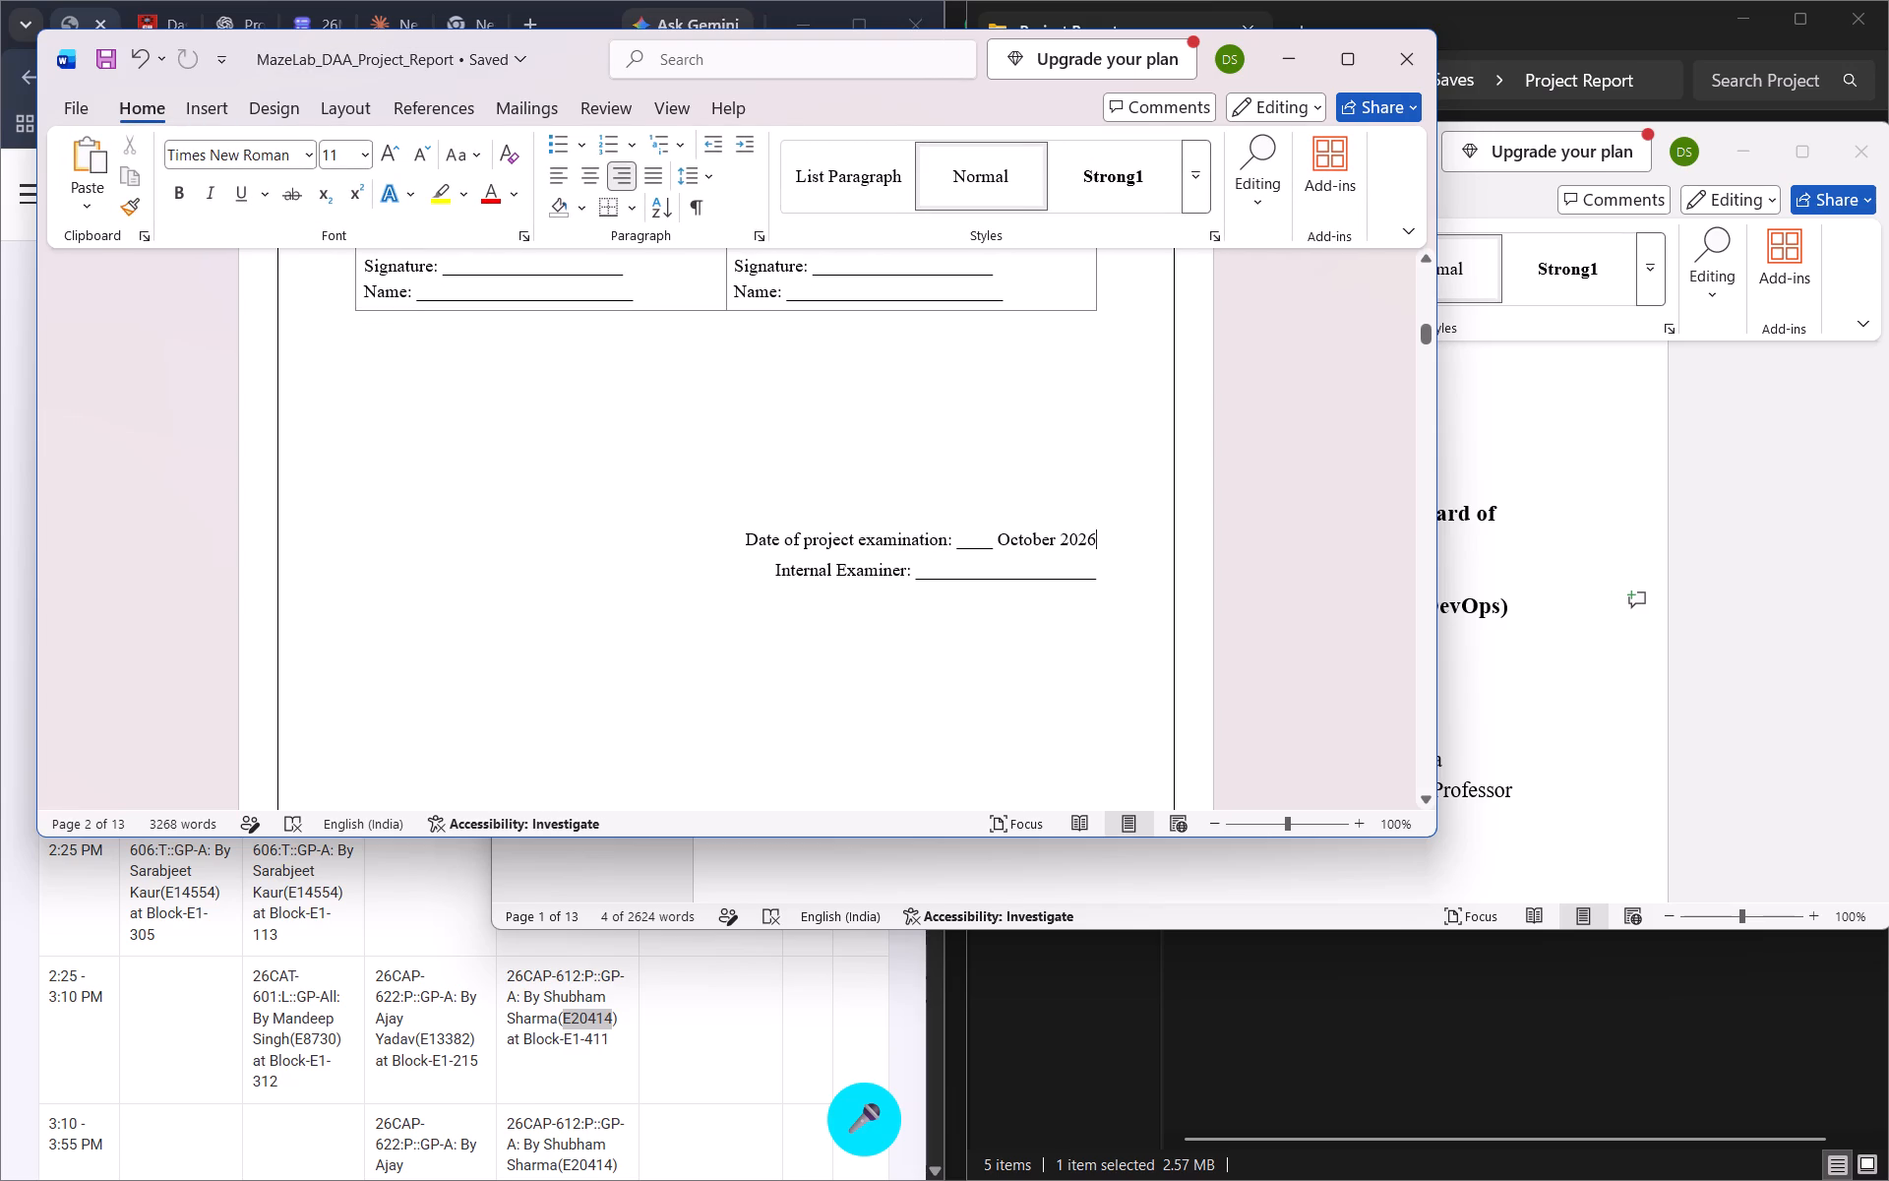
key(BackSpace)
key(BackSpace)
key(BackSpace)
key(BackSpace)
key(BackSpace)
key(BackSpace)
key(BackSpace)
key(BackSpace)
key(BackSpace)
key(BackSpace)
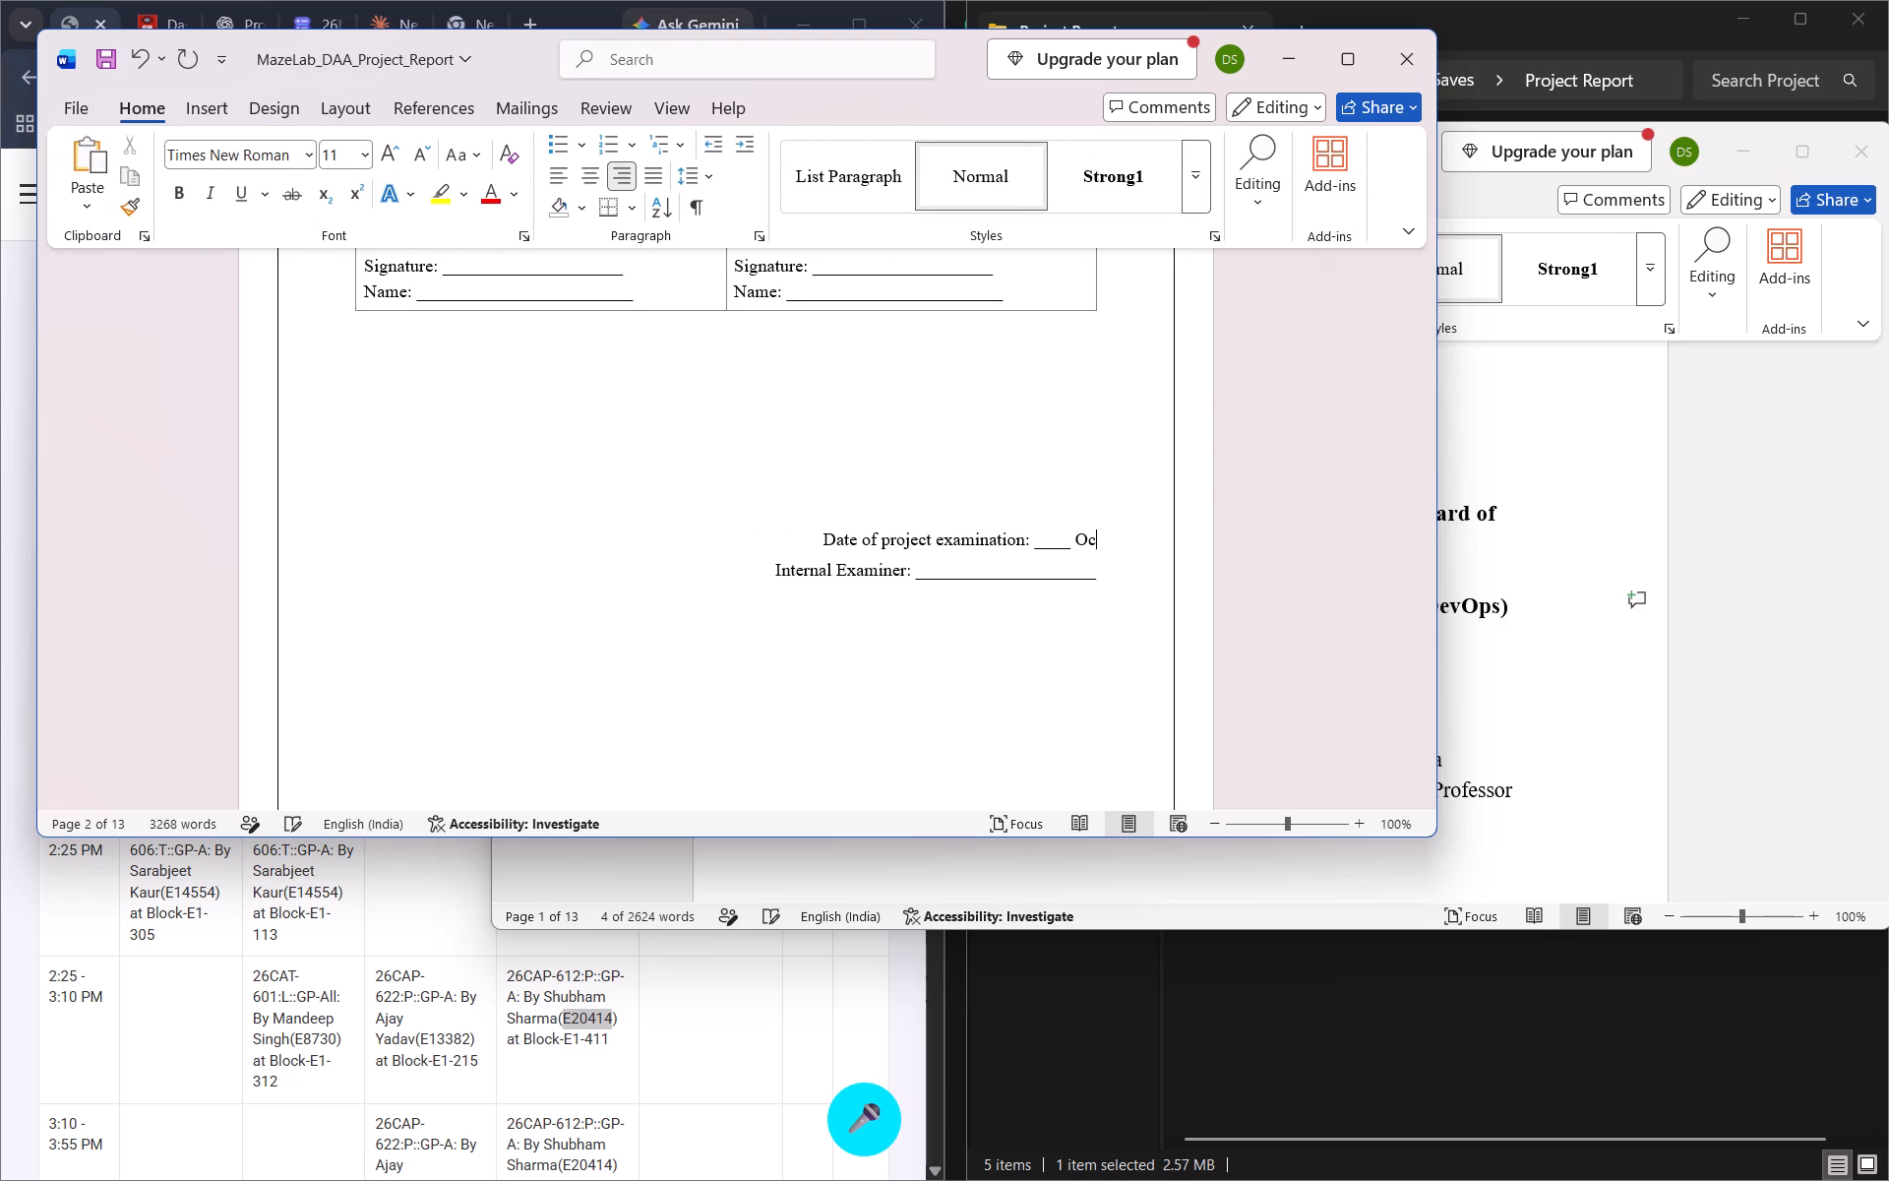
key(BackSpace)
key(BackSpace)
key(BackSpace)
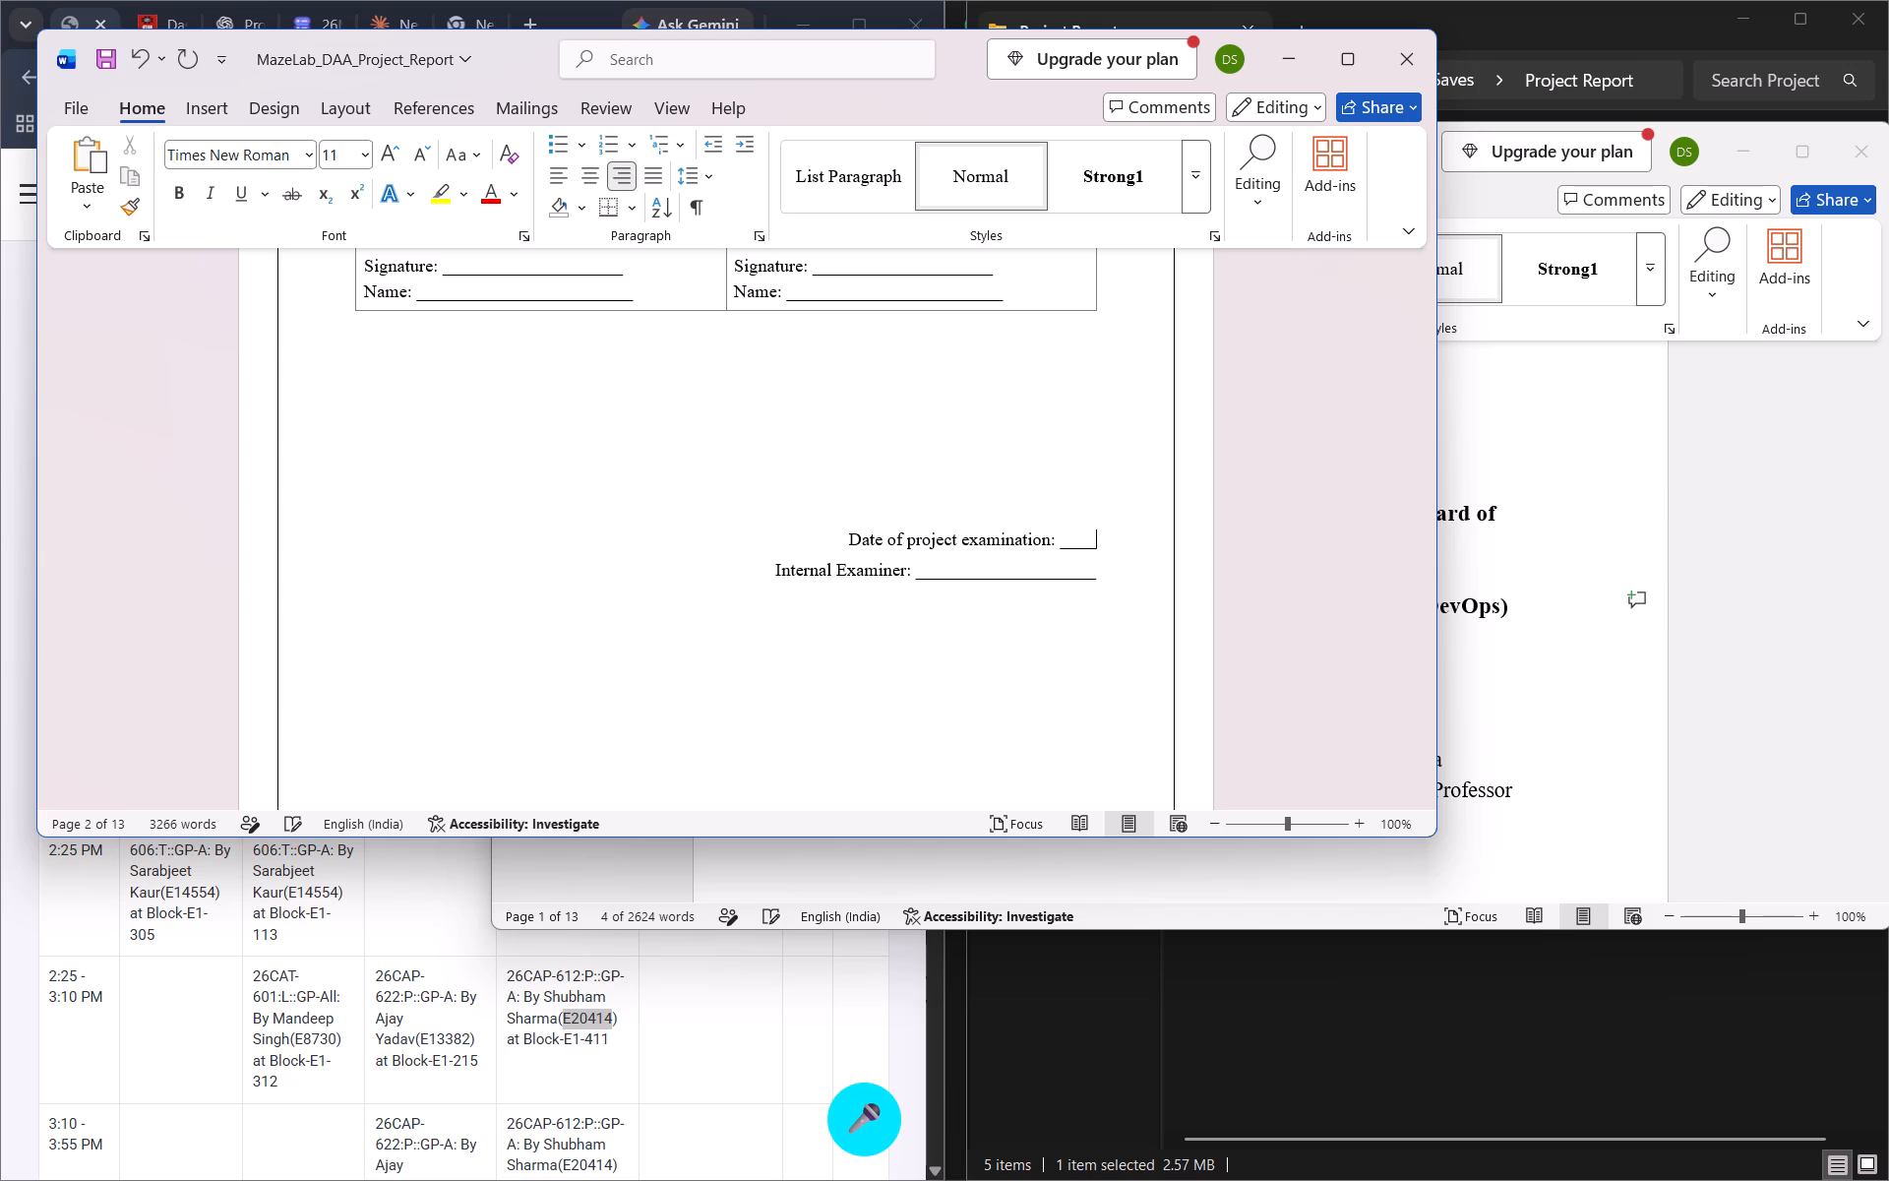
text(________________)
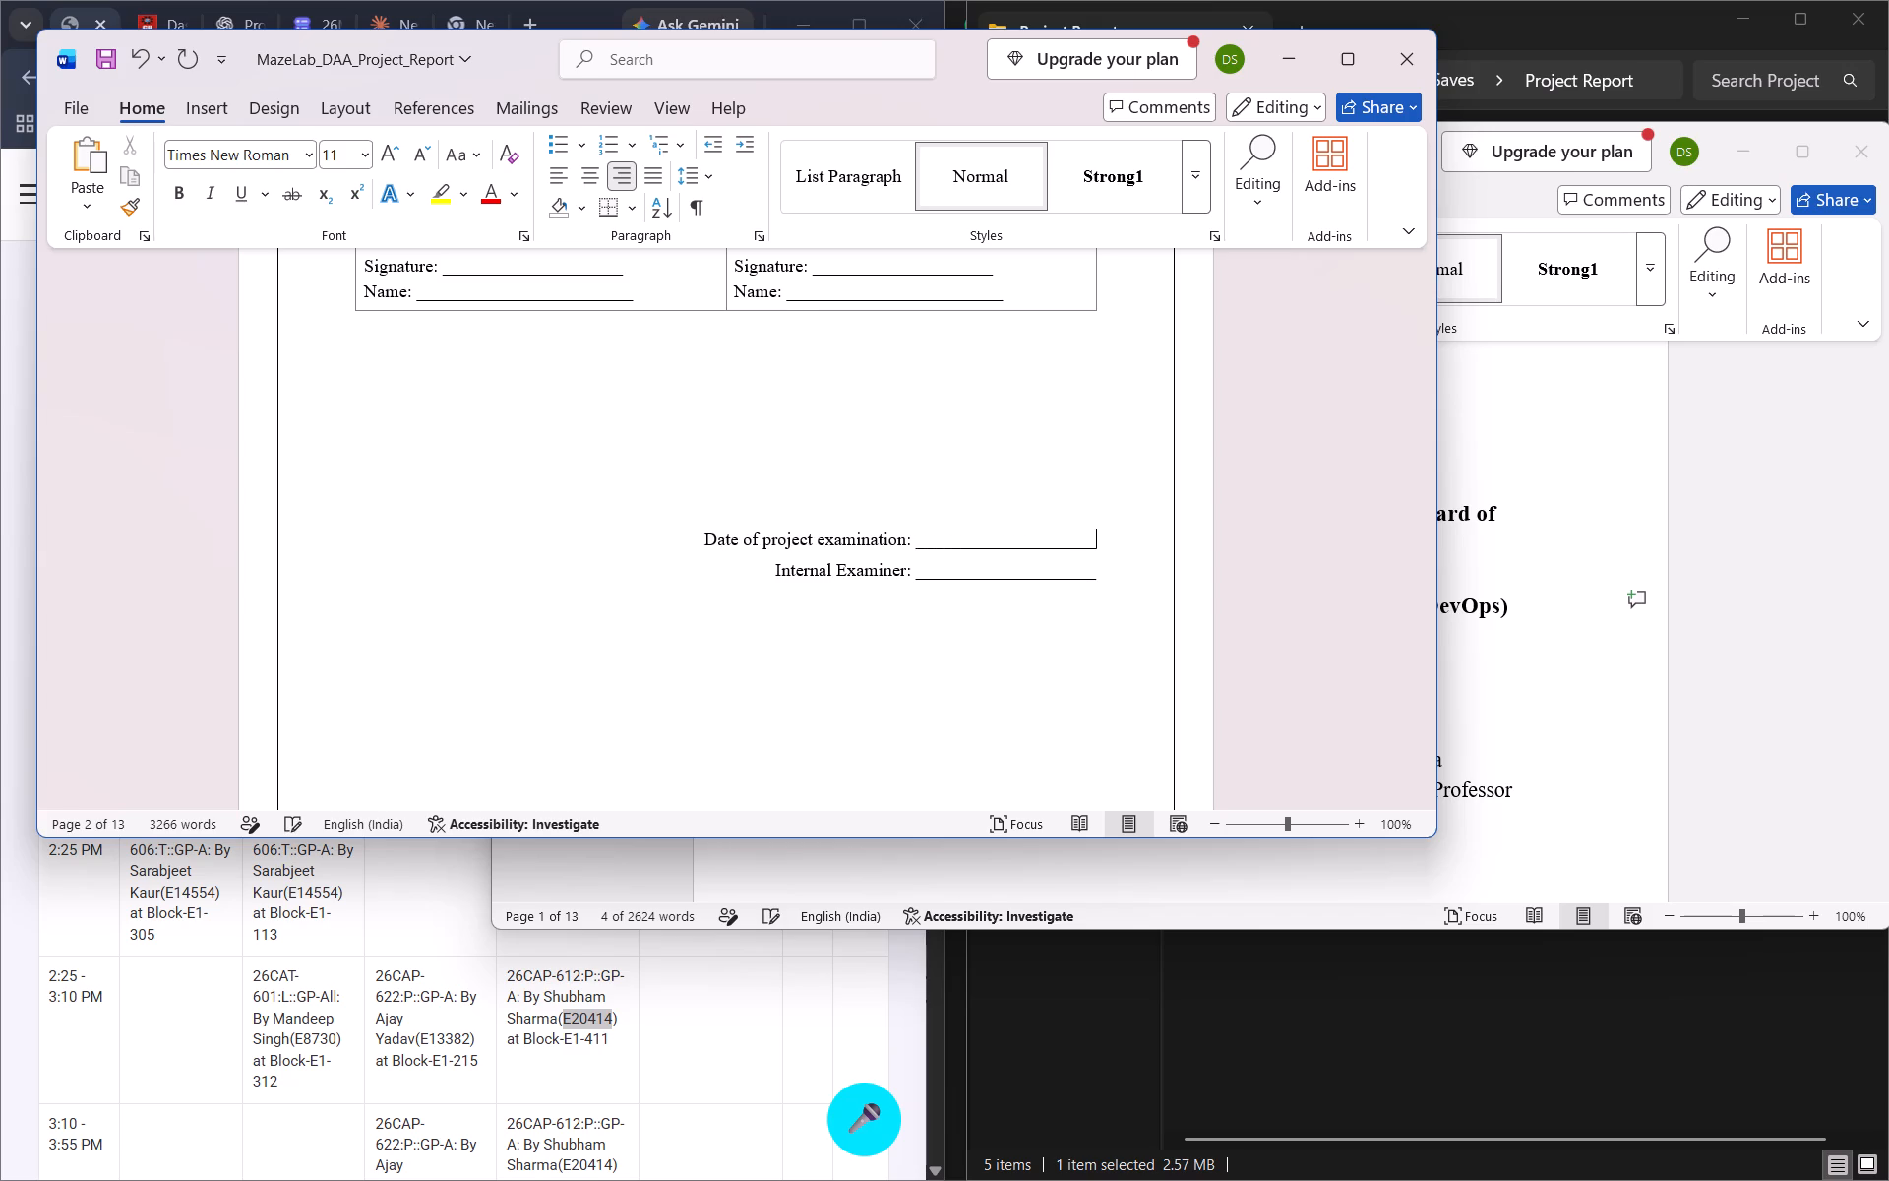
key(BackSpace)
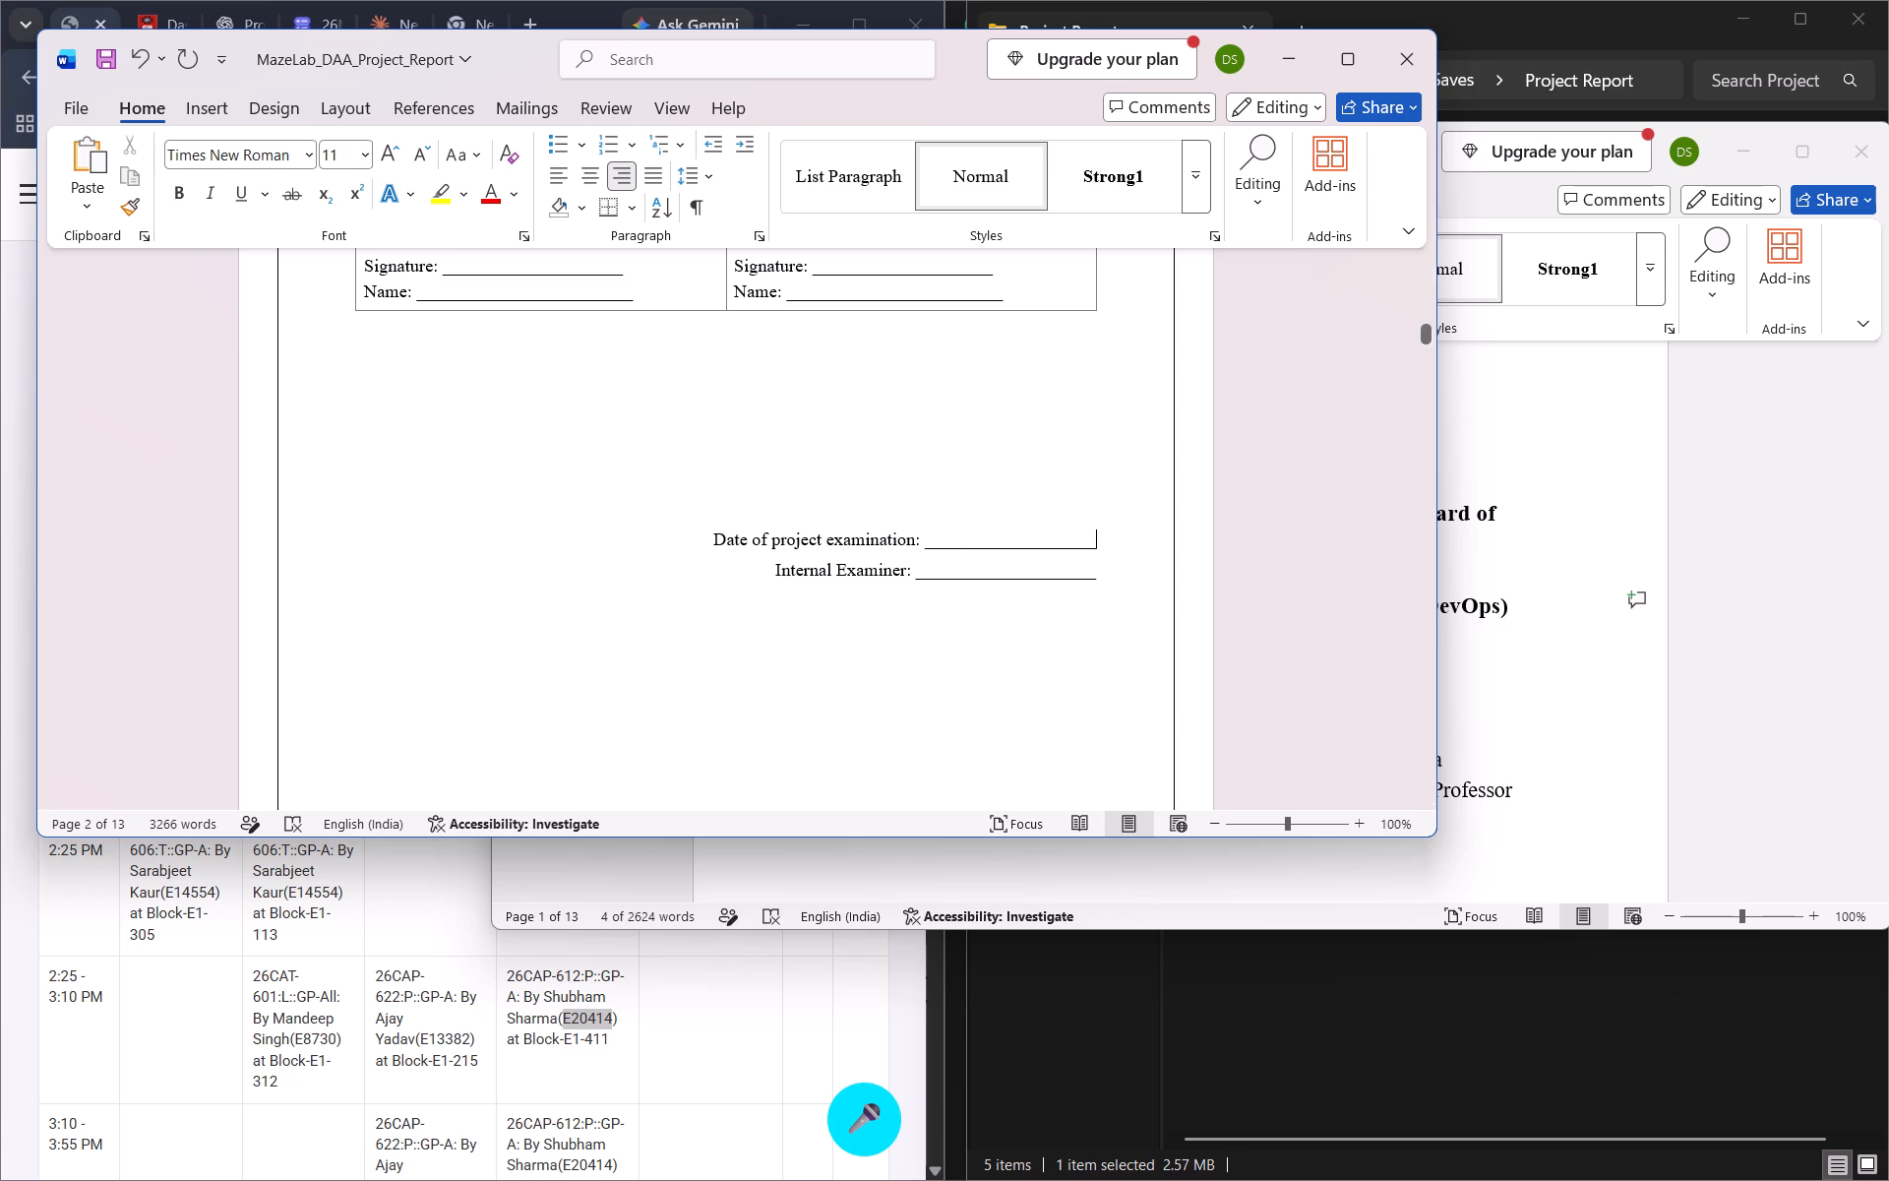
key(shift+underscore)
click(1056, 653)
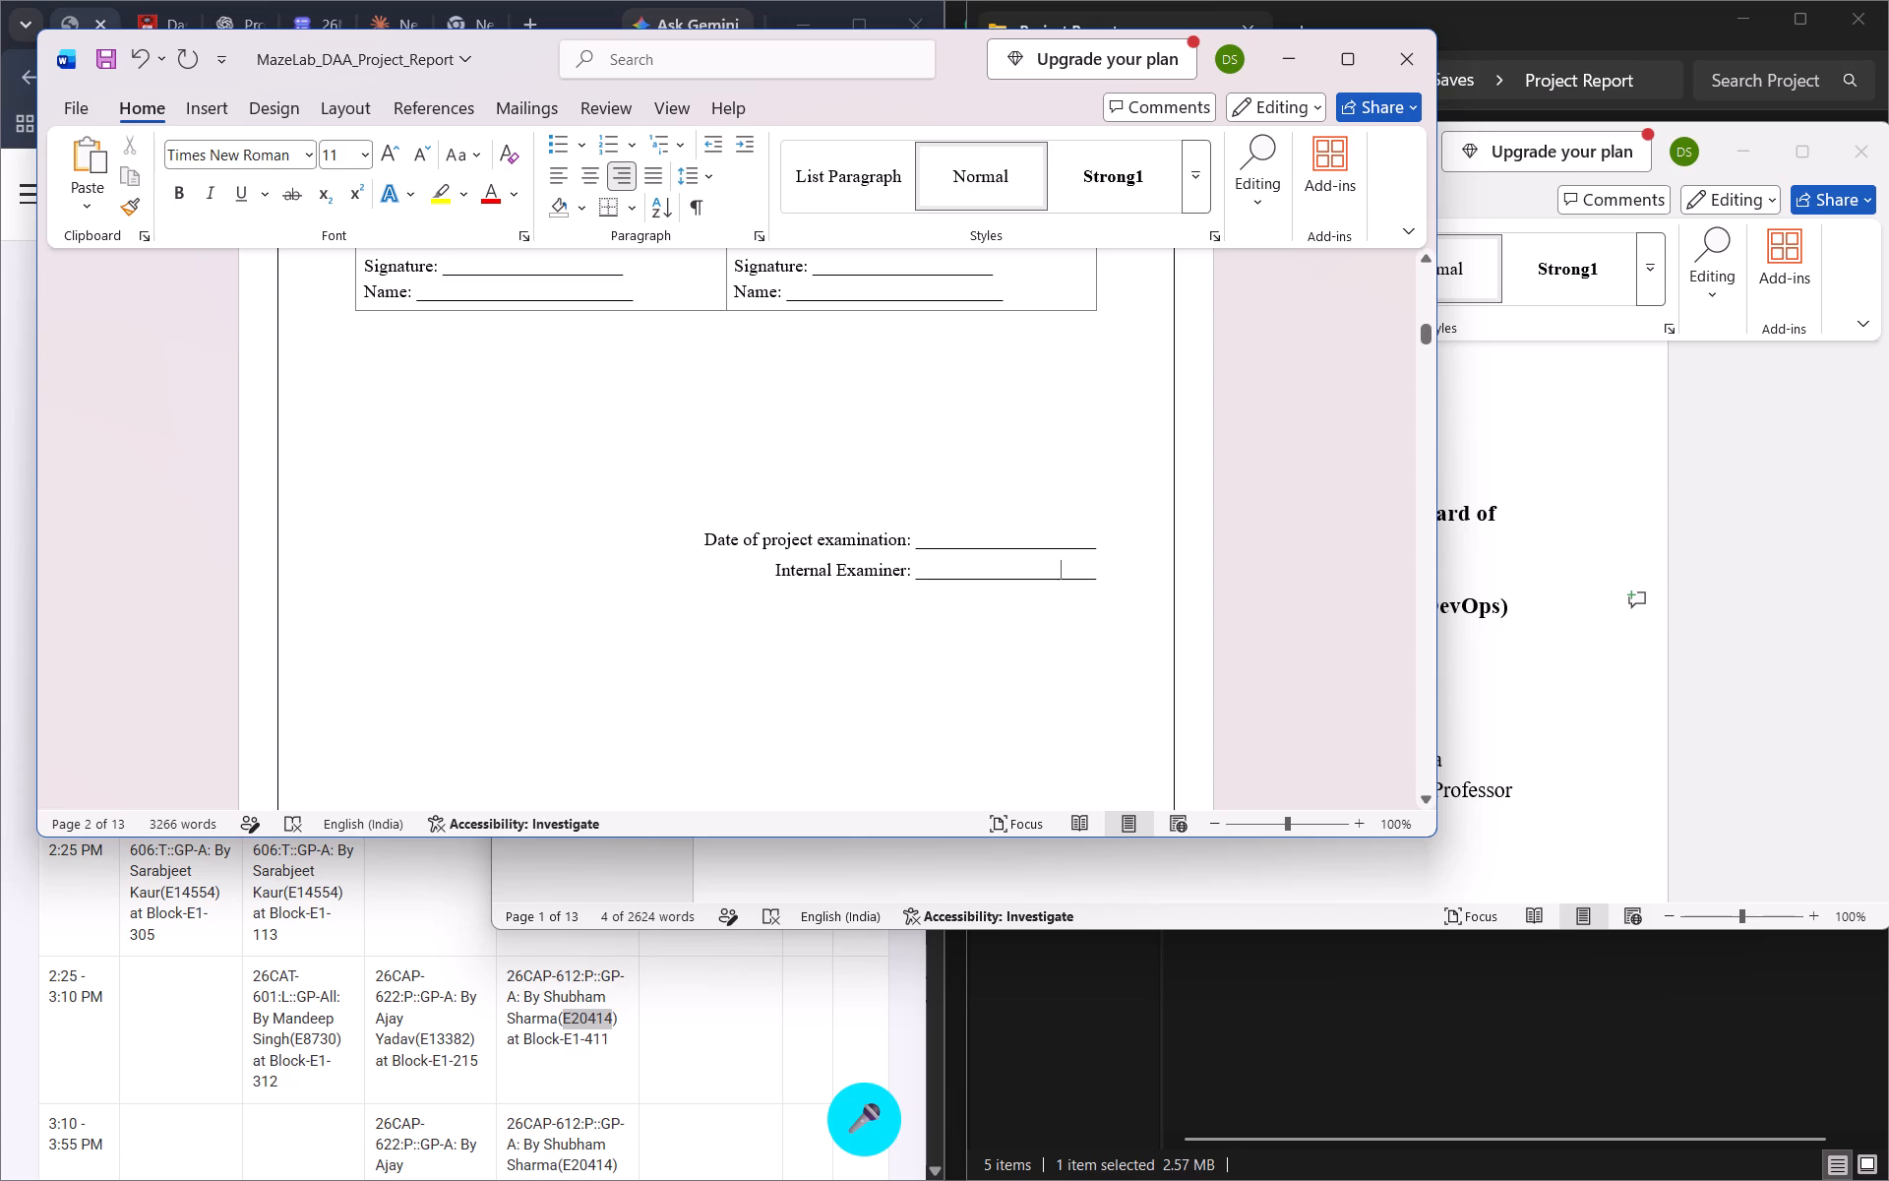
Review the DAA report's cover and front-matter pages, checking the certificate, declaration and page-number footers.
scroll(936, 466, up, 4)
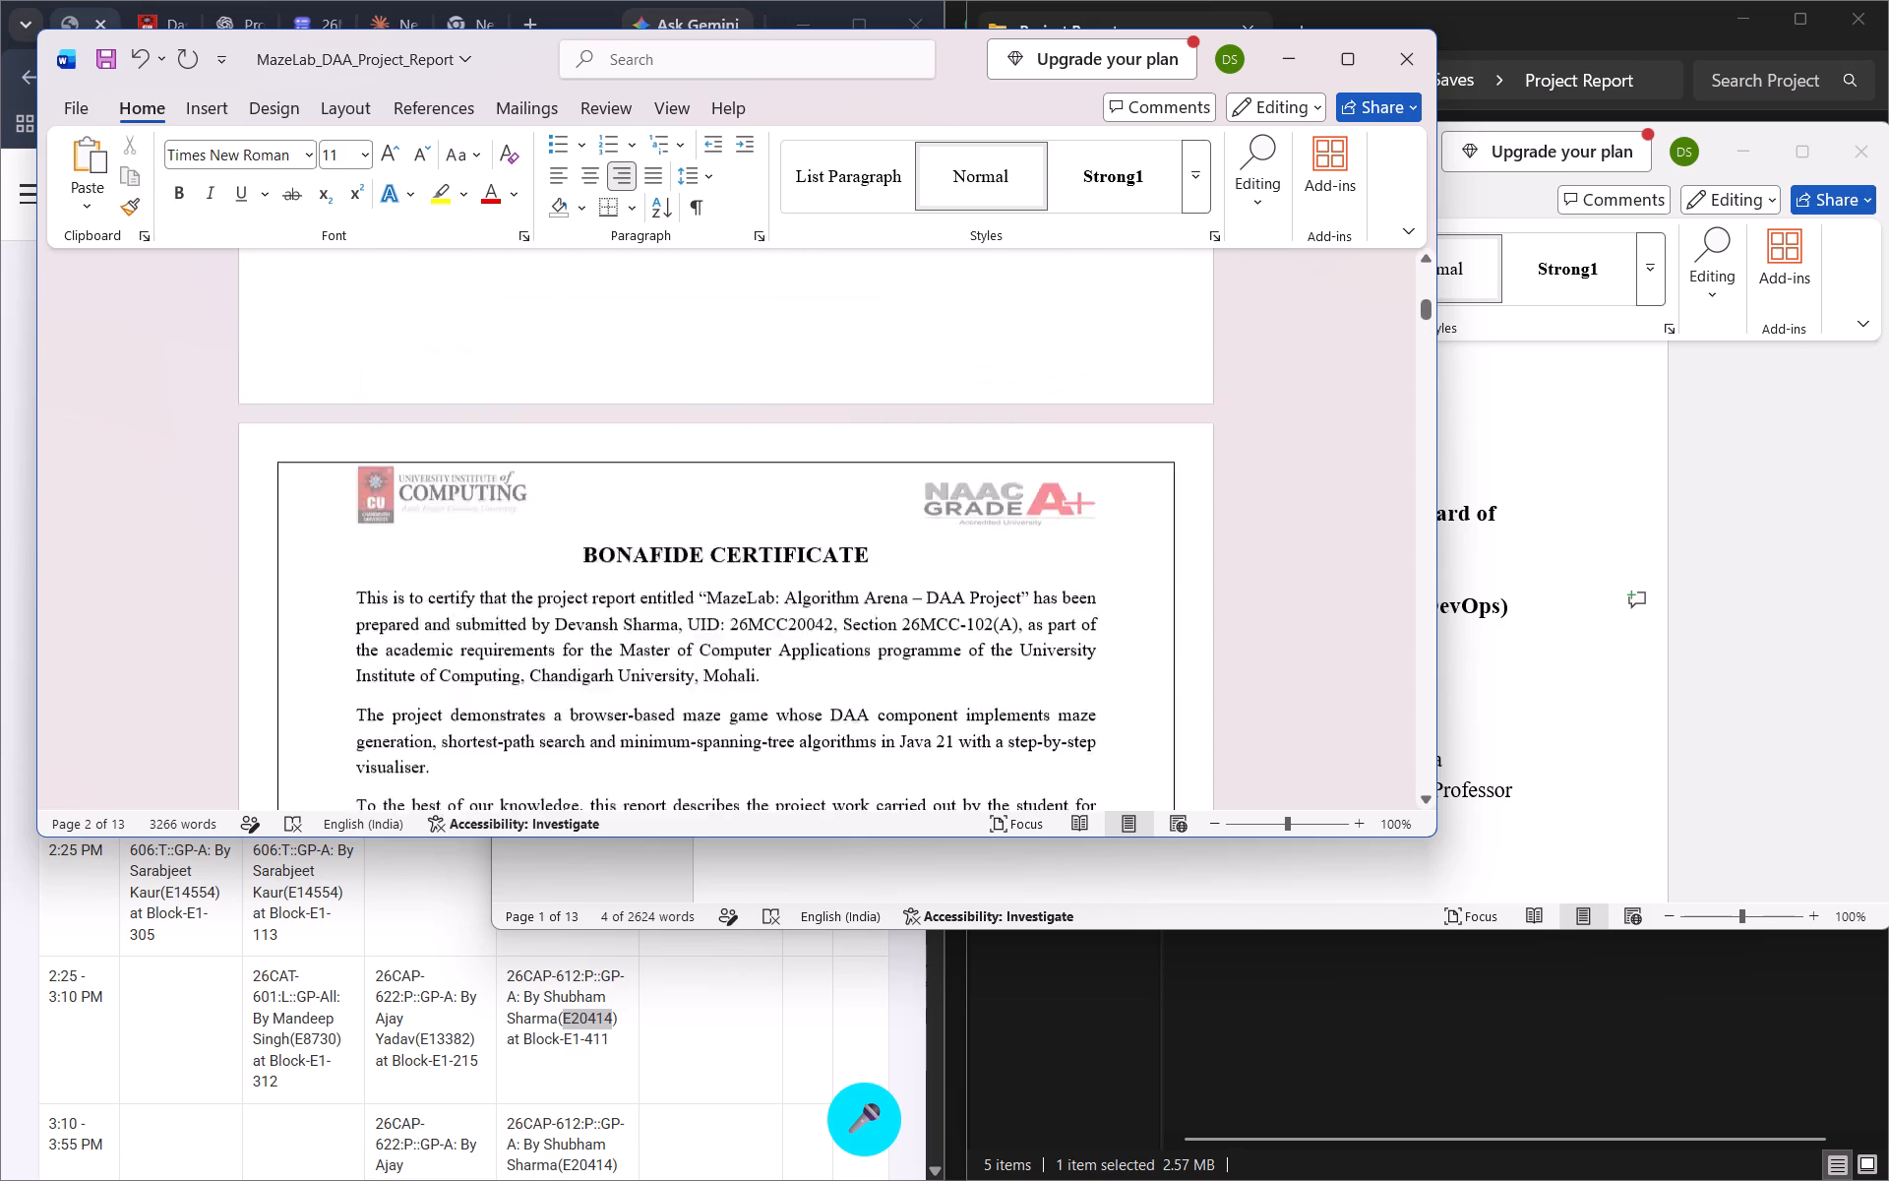
scroll(936, 466, up, 6)
scroll(936, 466, down, 3)
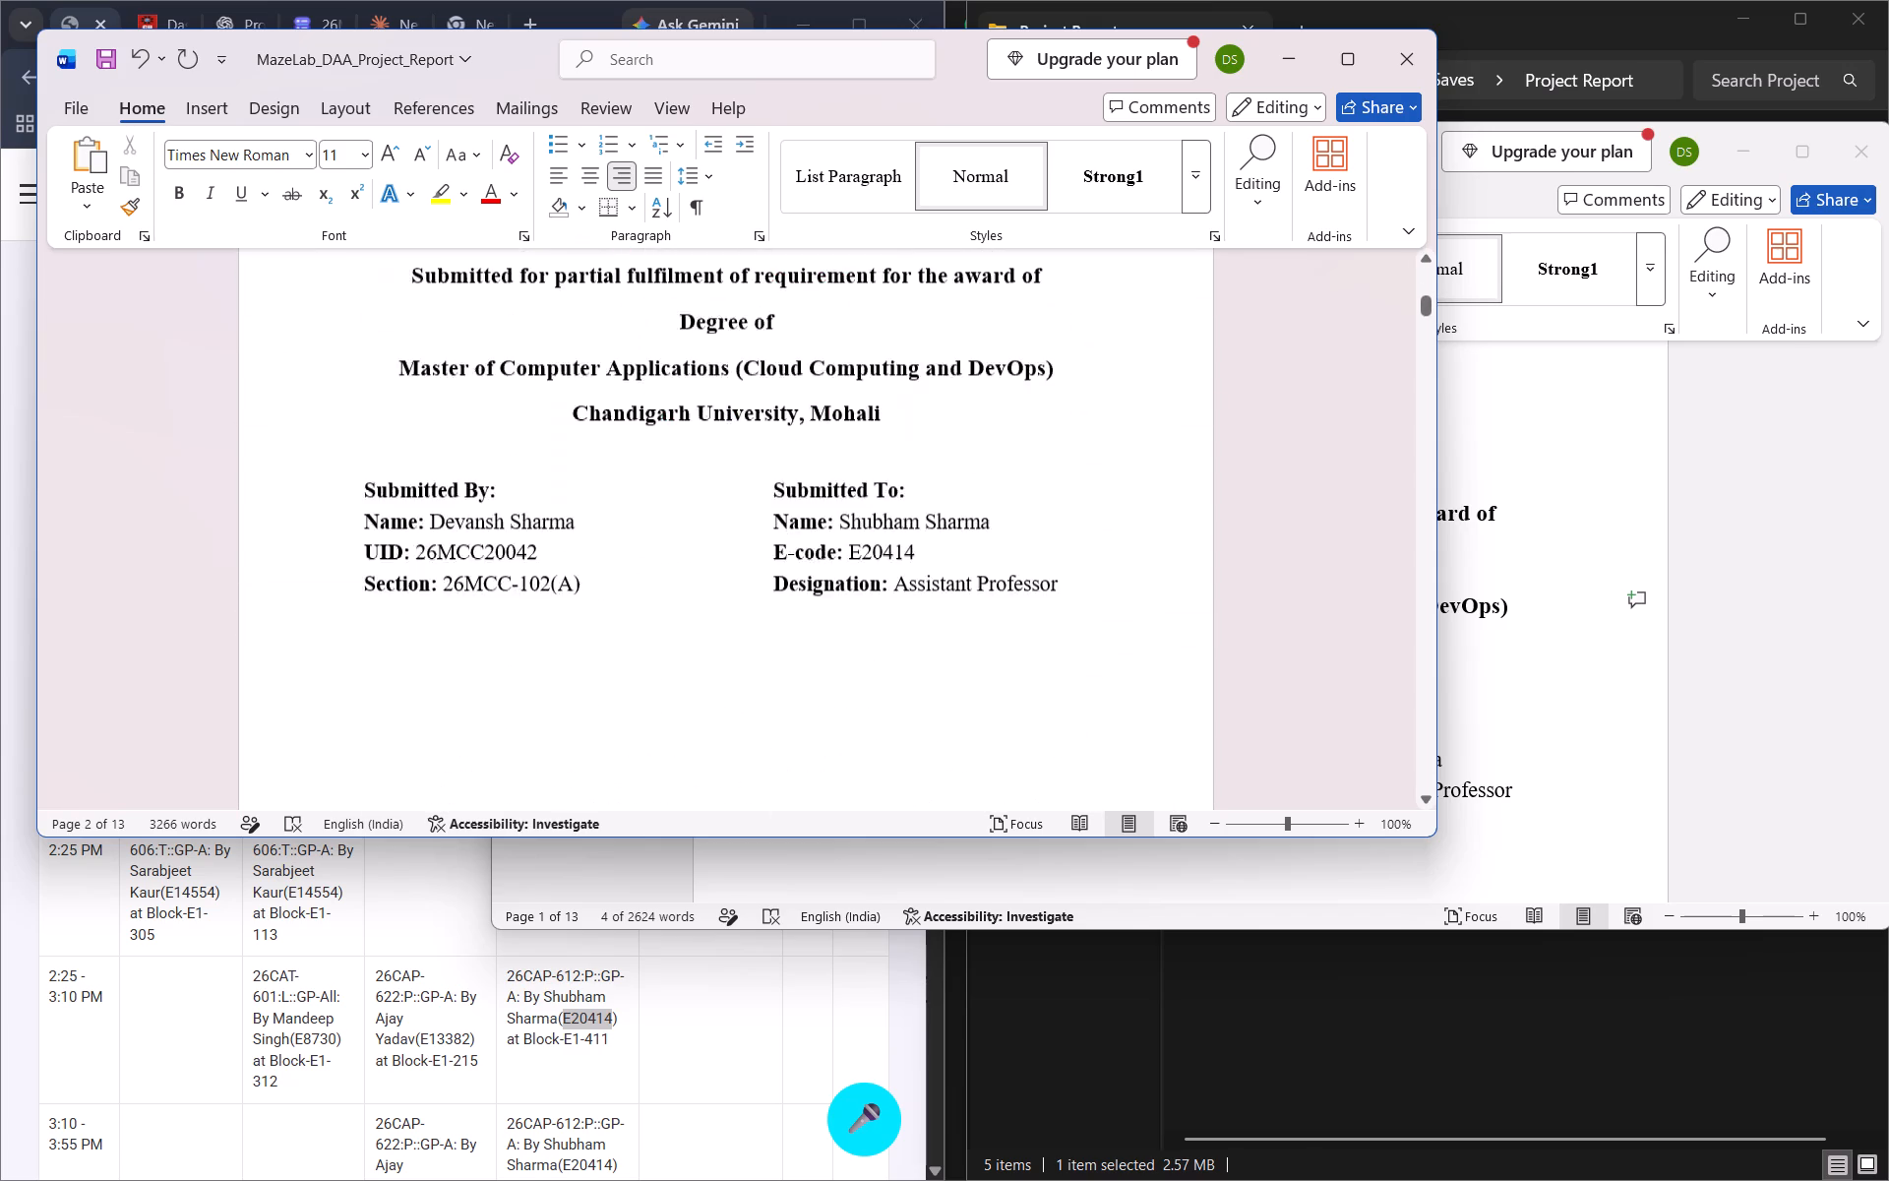
scroll(936, 466, down, 10)
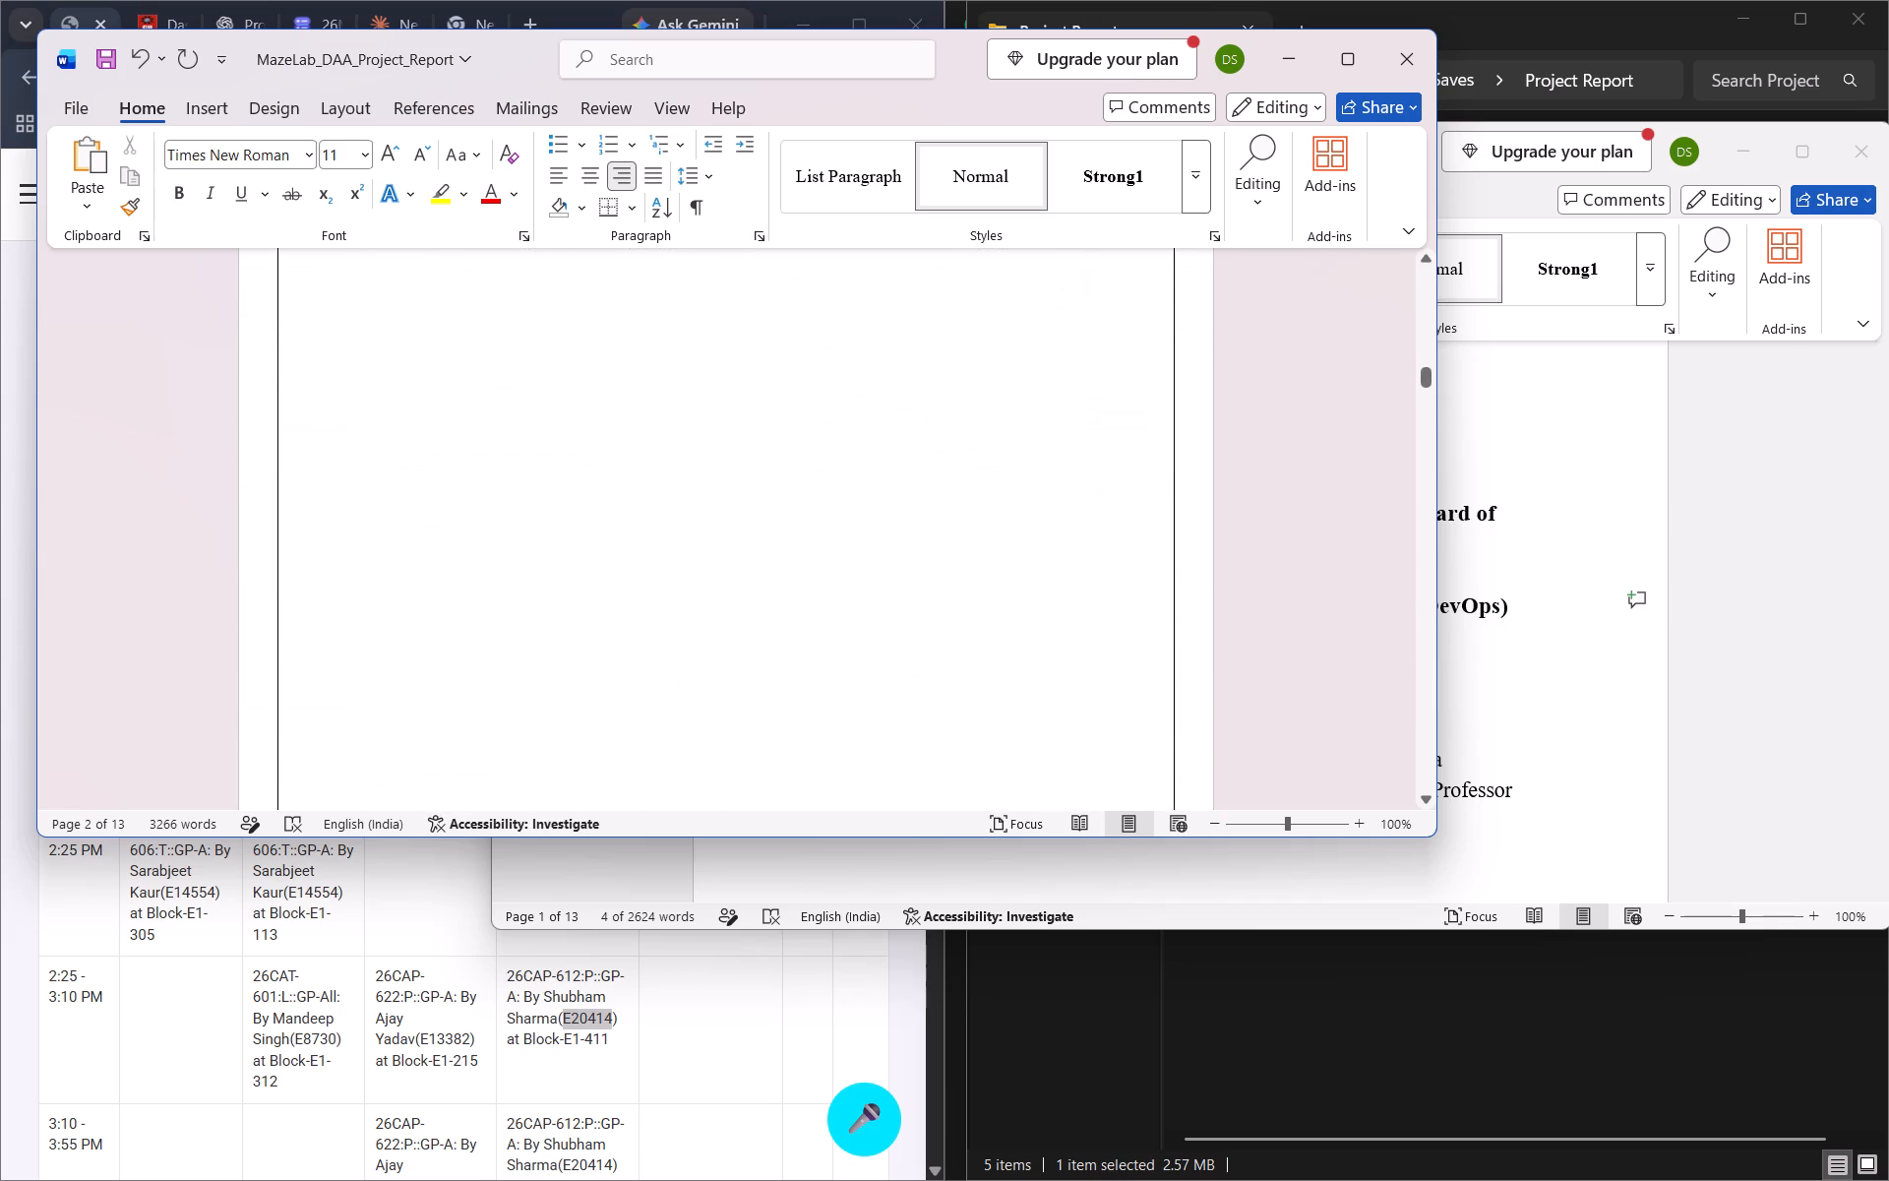
scroll(936, 466, up, 1)
scroll(936, 466, down, 12)
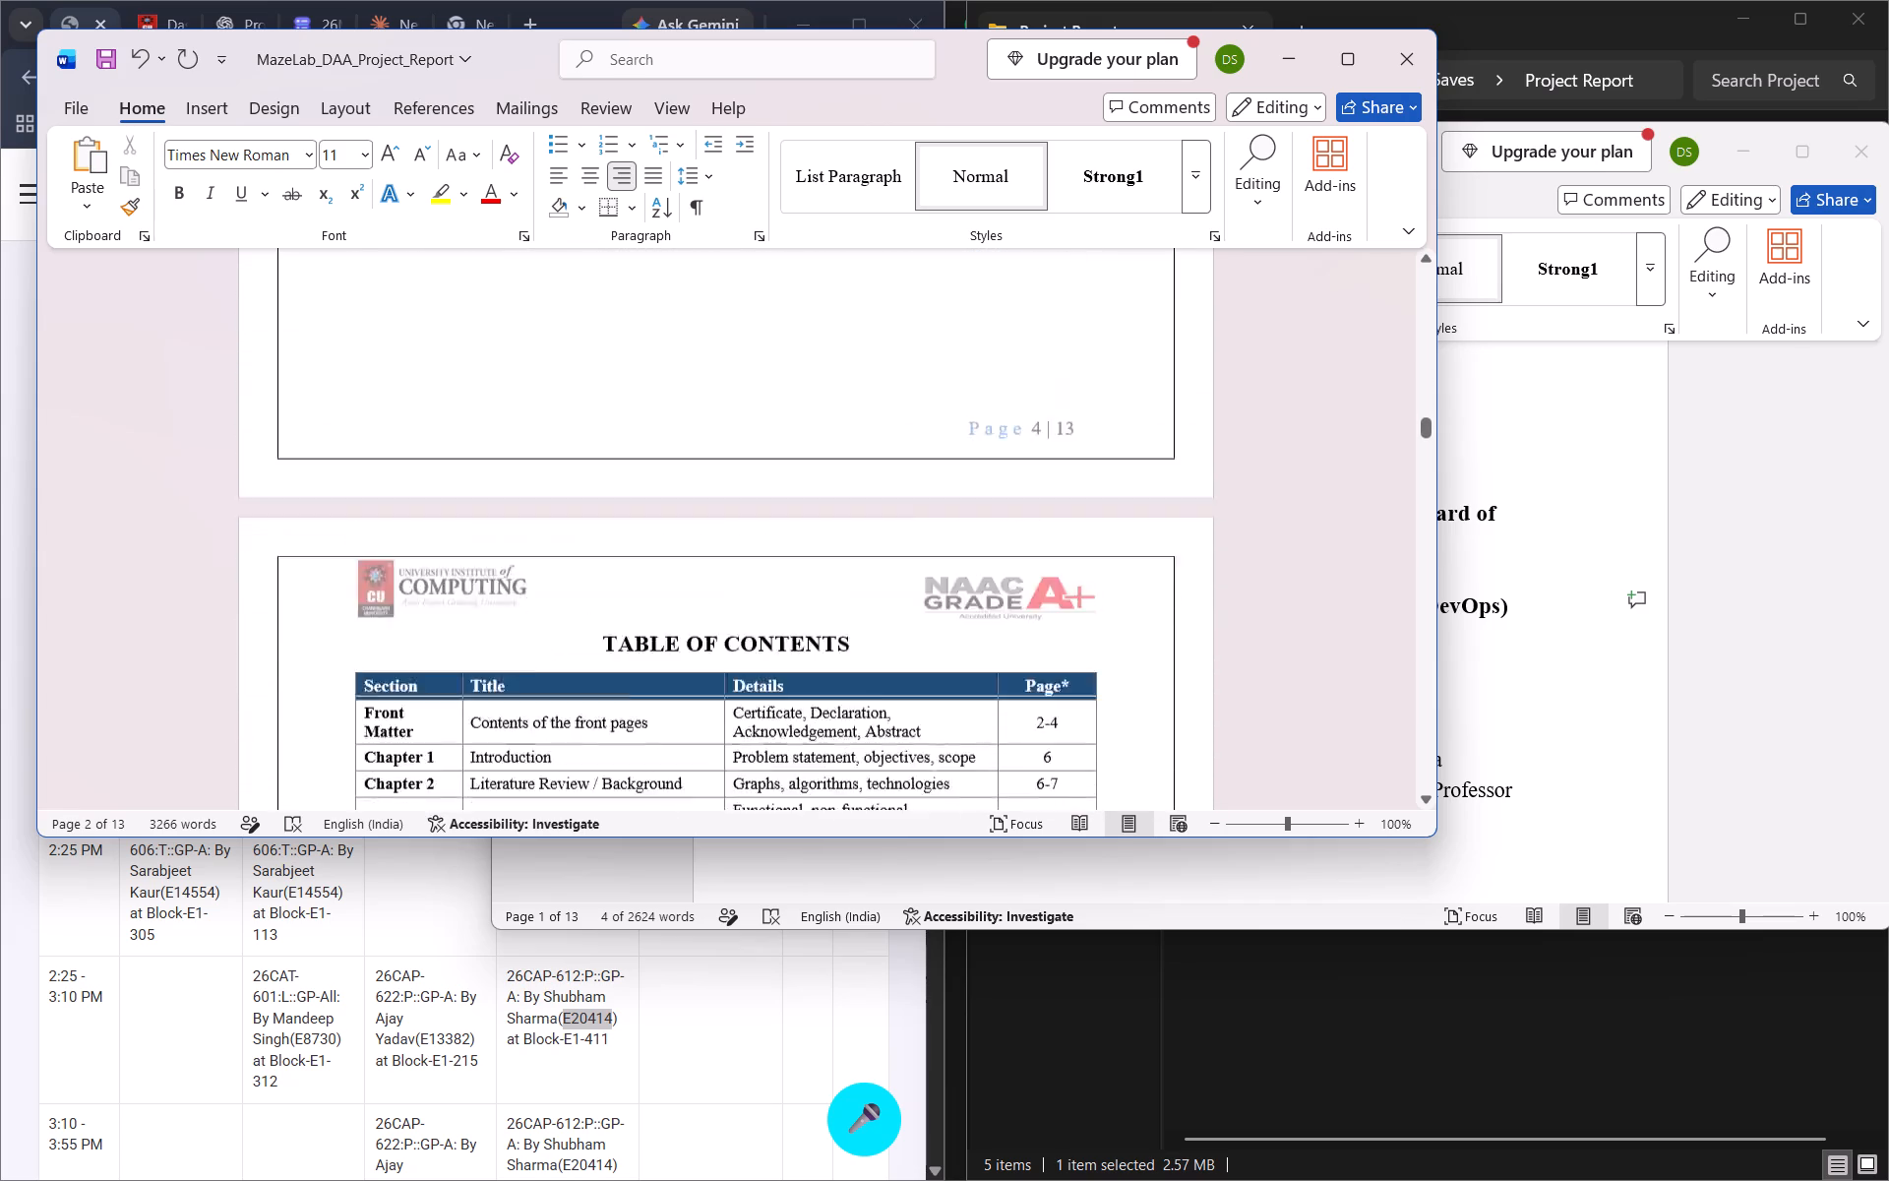
scroll(936, 466, up, 6)
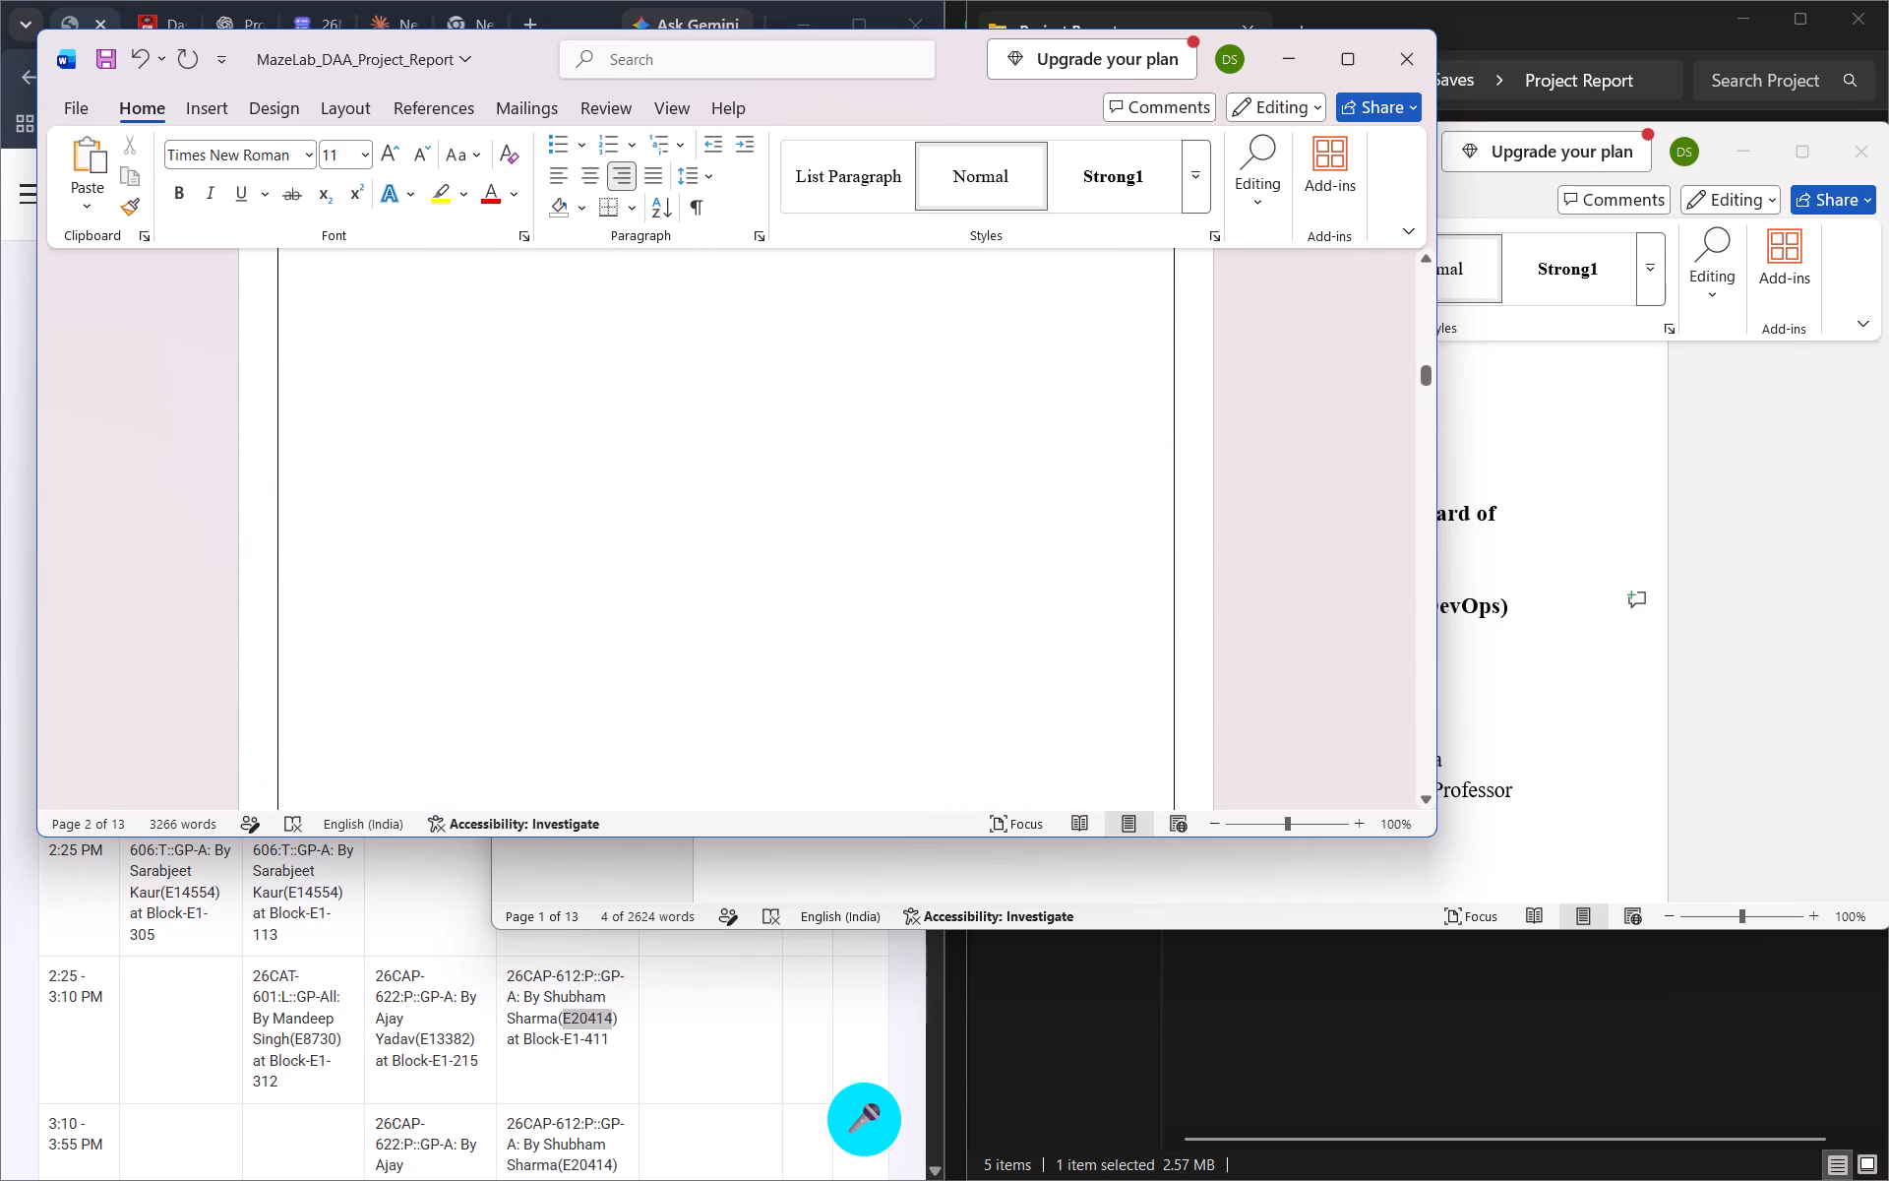
scroll(936, 466, up, 4)
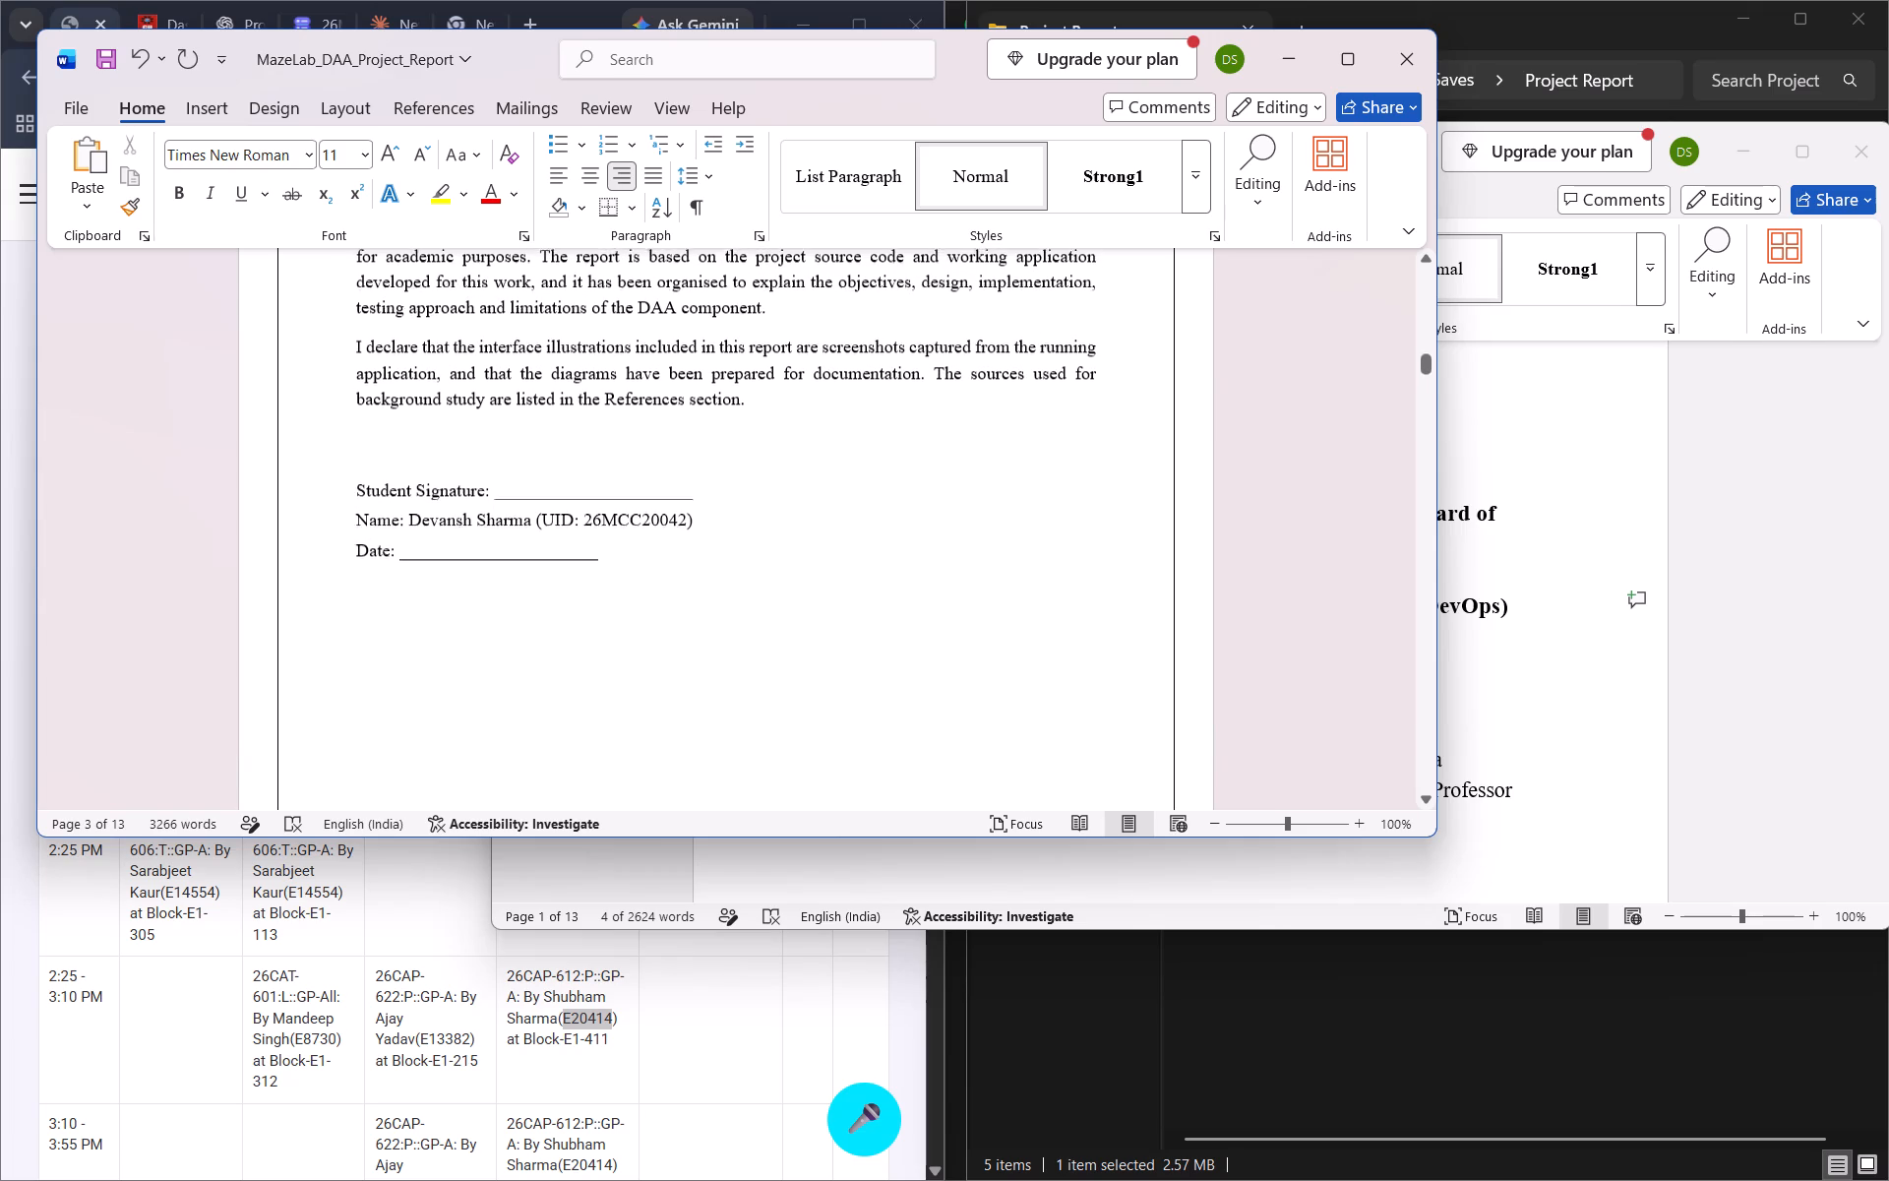
scroll(936, 466, up, 1)
scroll(936, 466, down, 4)
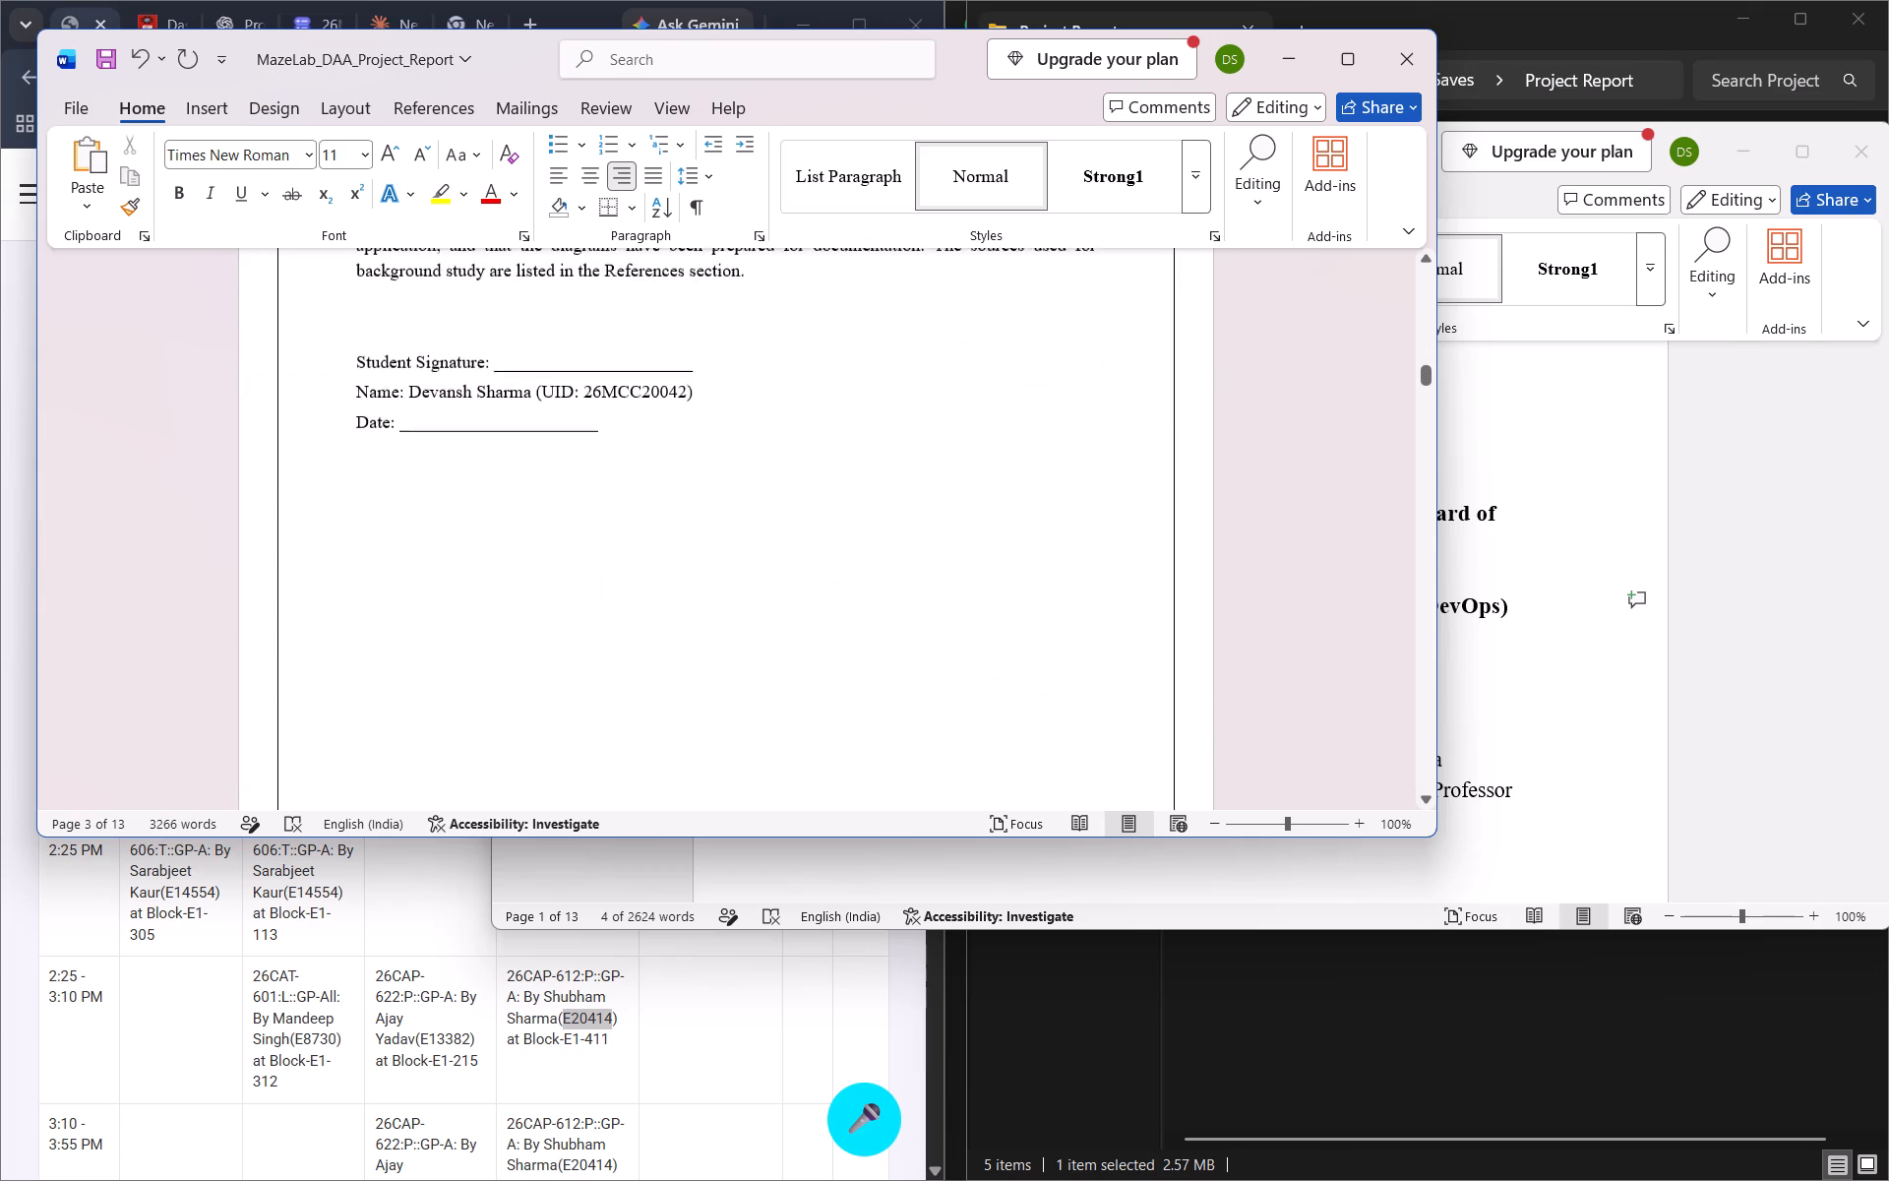
scroll(936, 466, down, 1)
scroll(936, 466, up, 6)
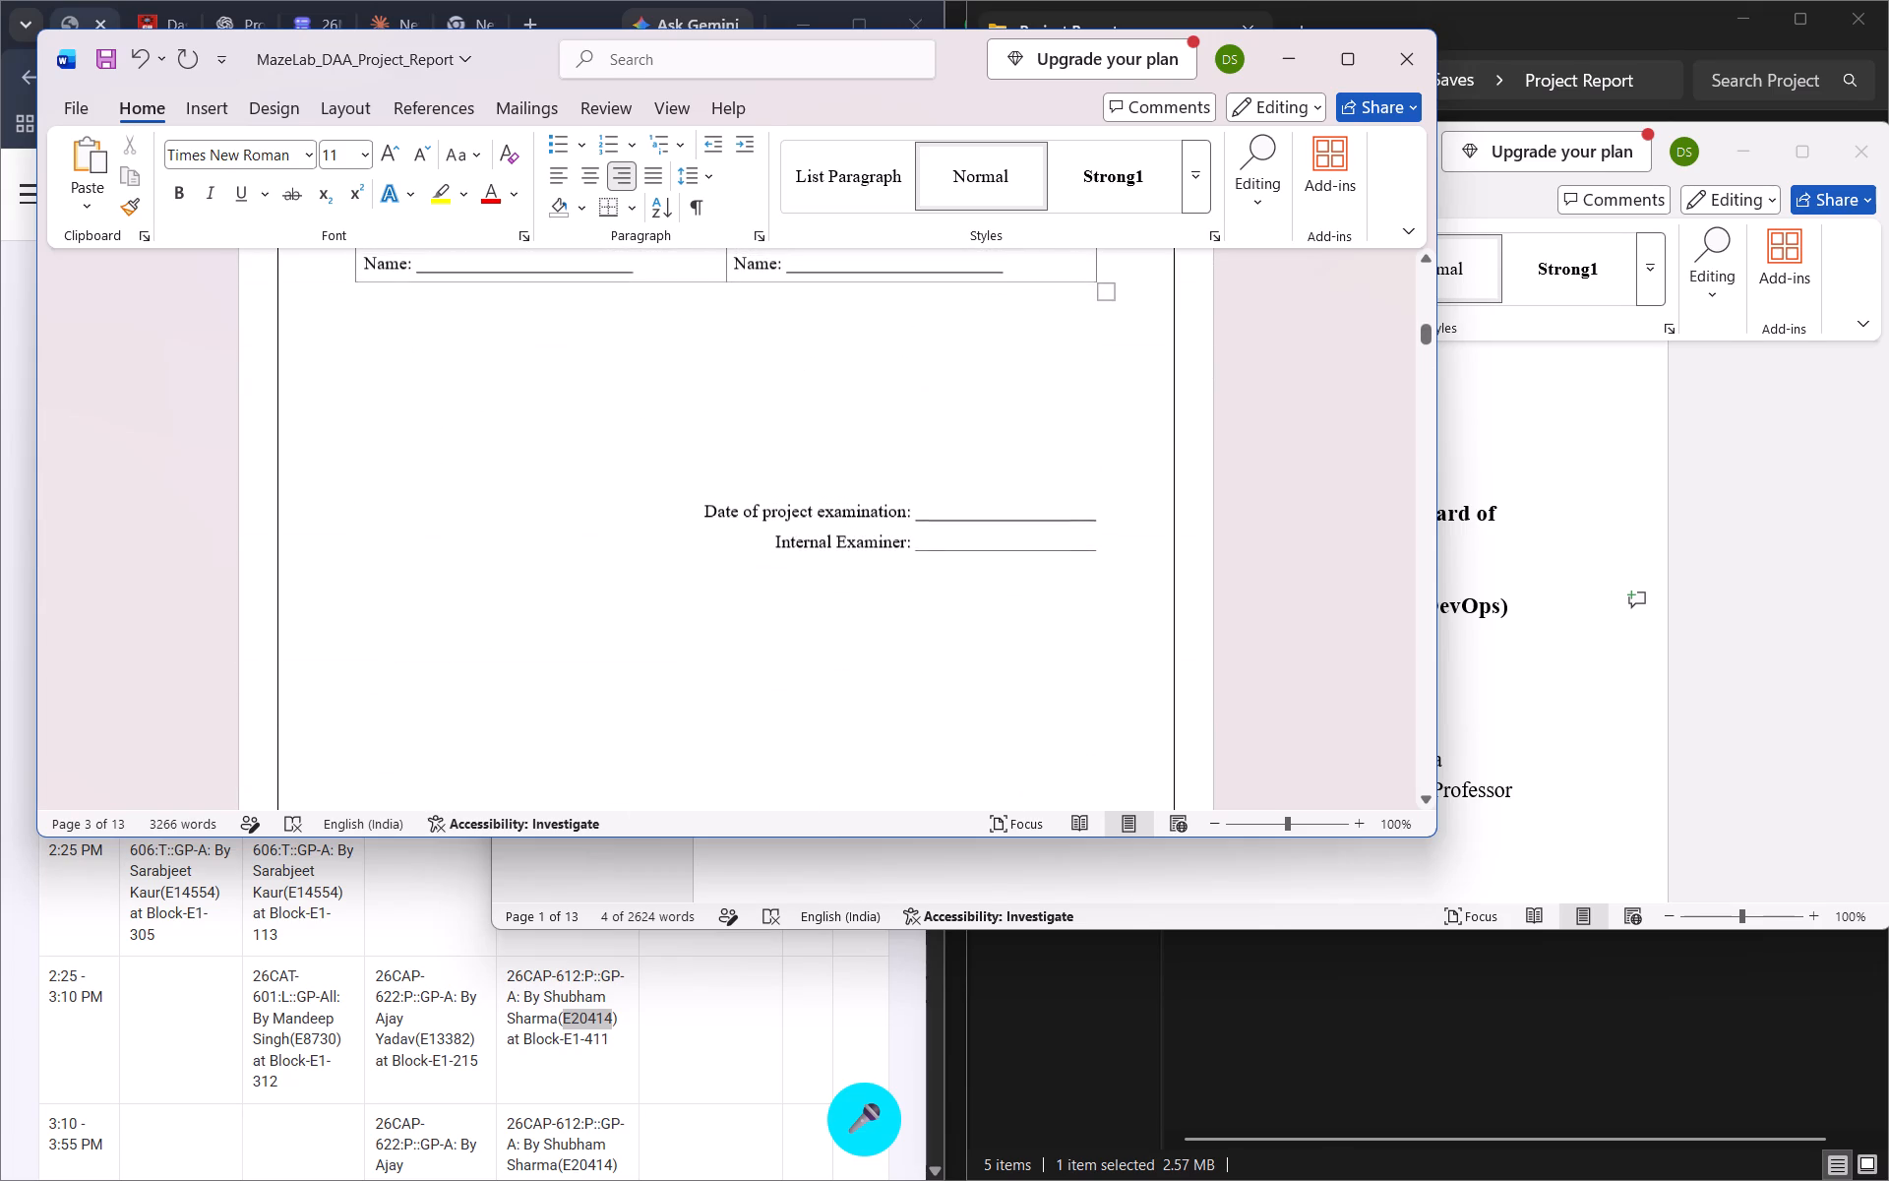
scroll(936, 466, up, 1)
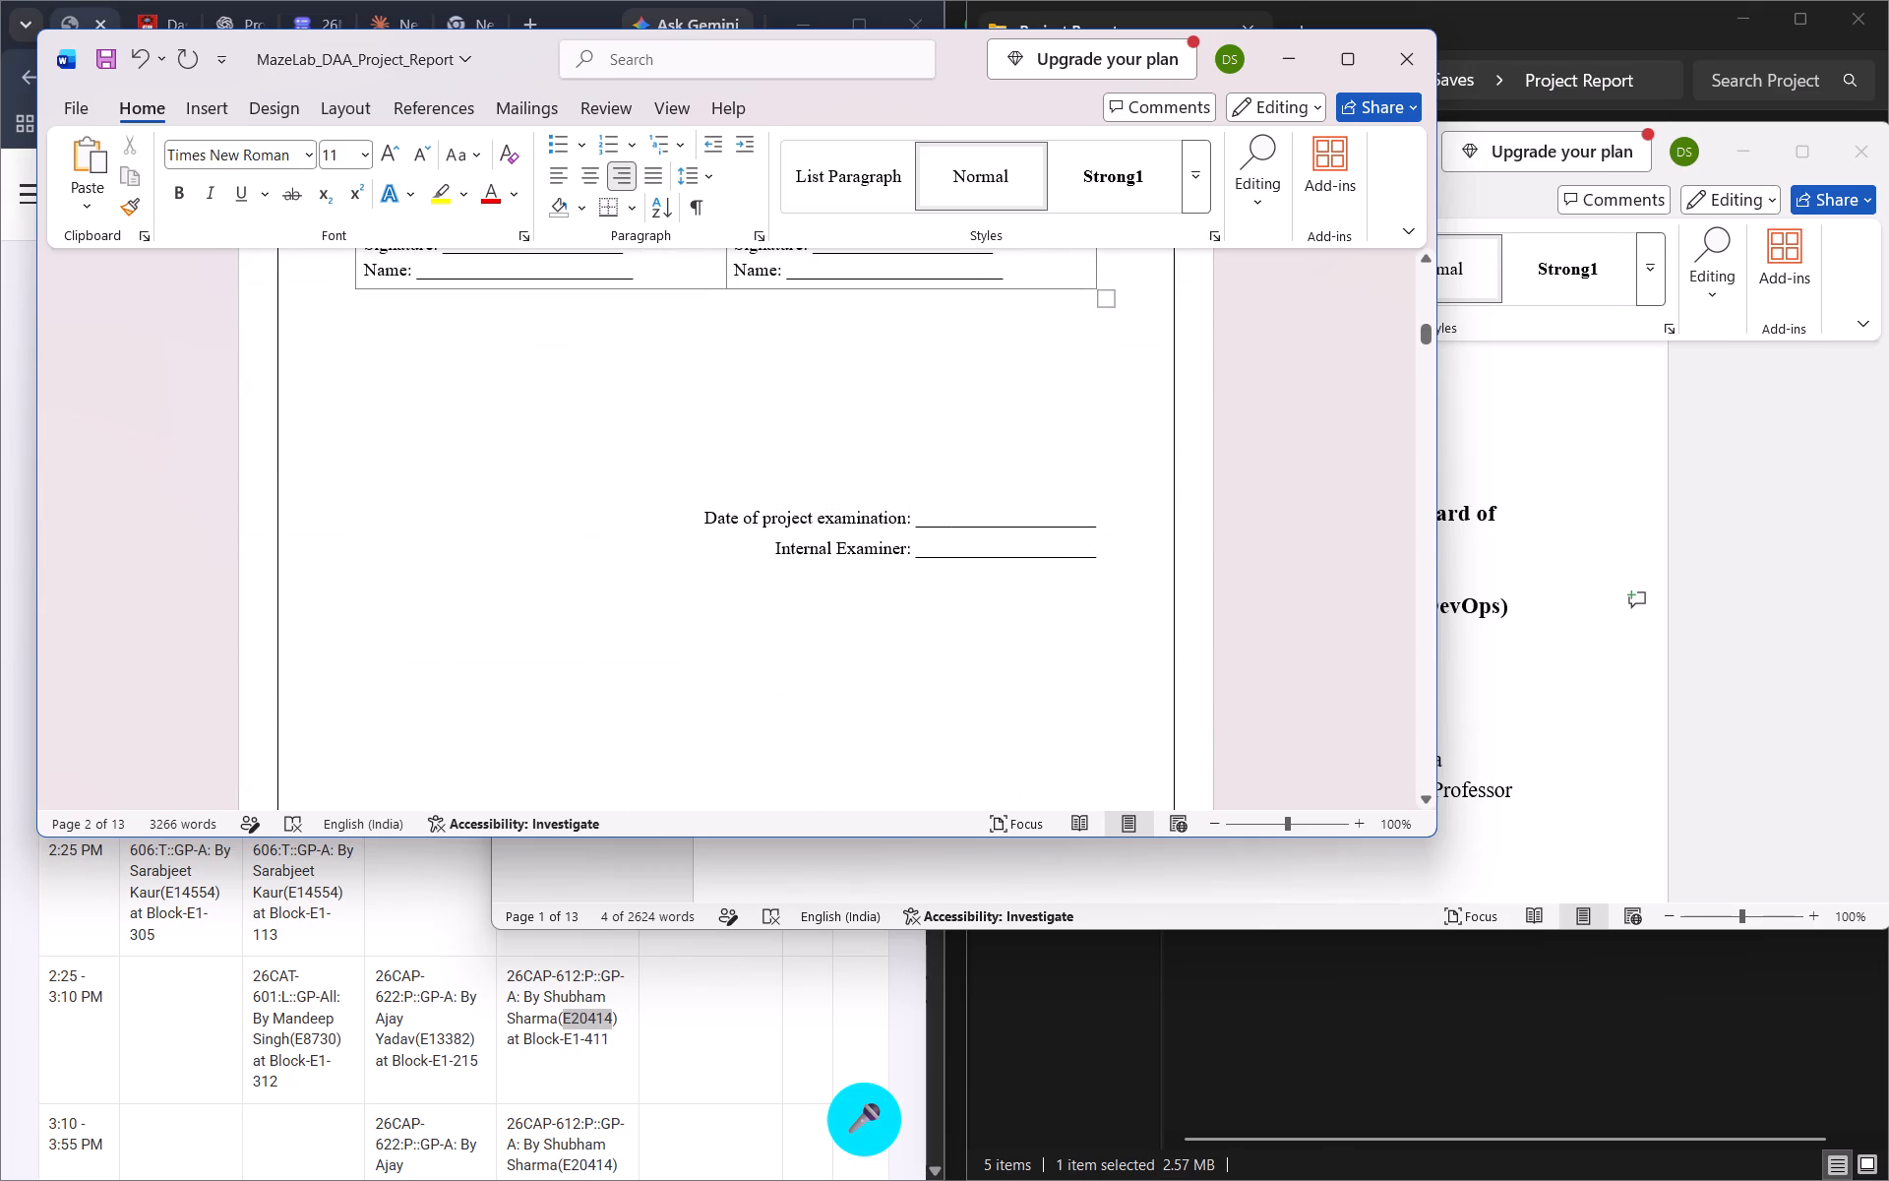
scroll(936, 466, up, 1)
scroll(936, 466, down, 1)
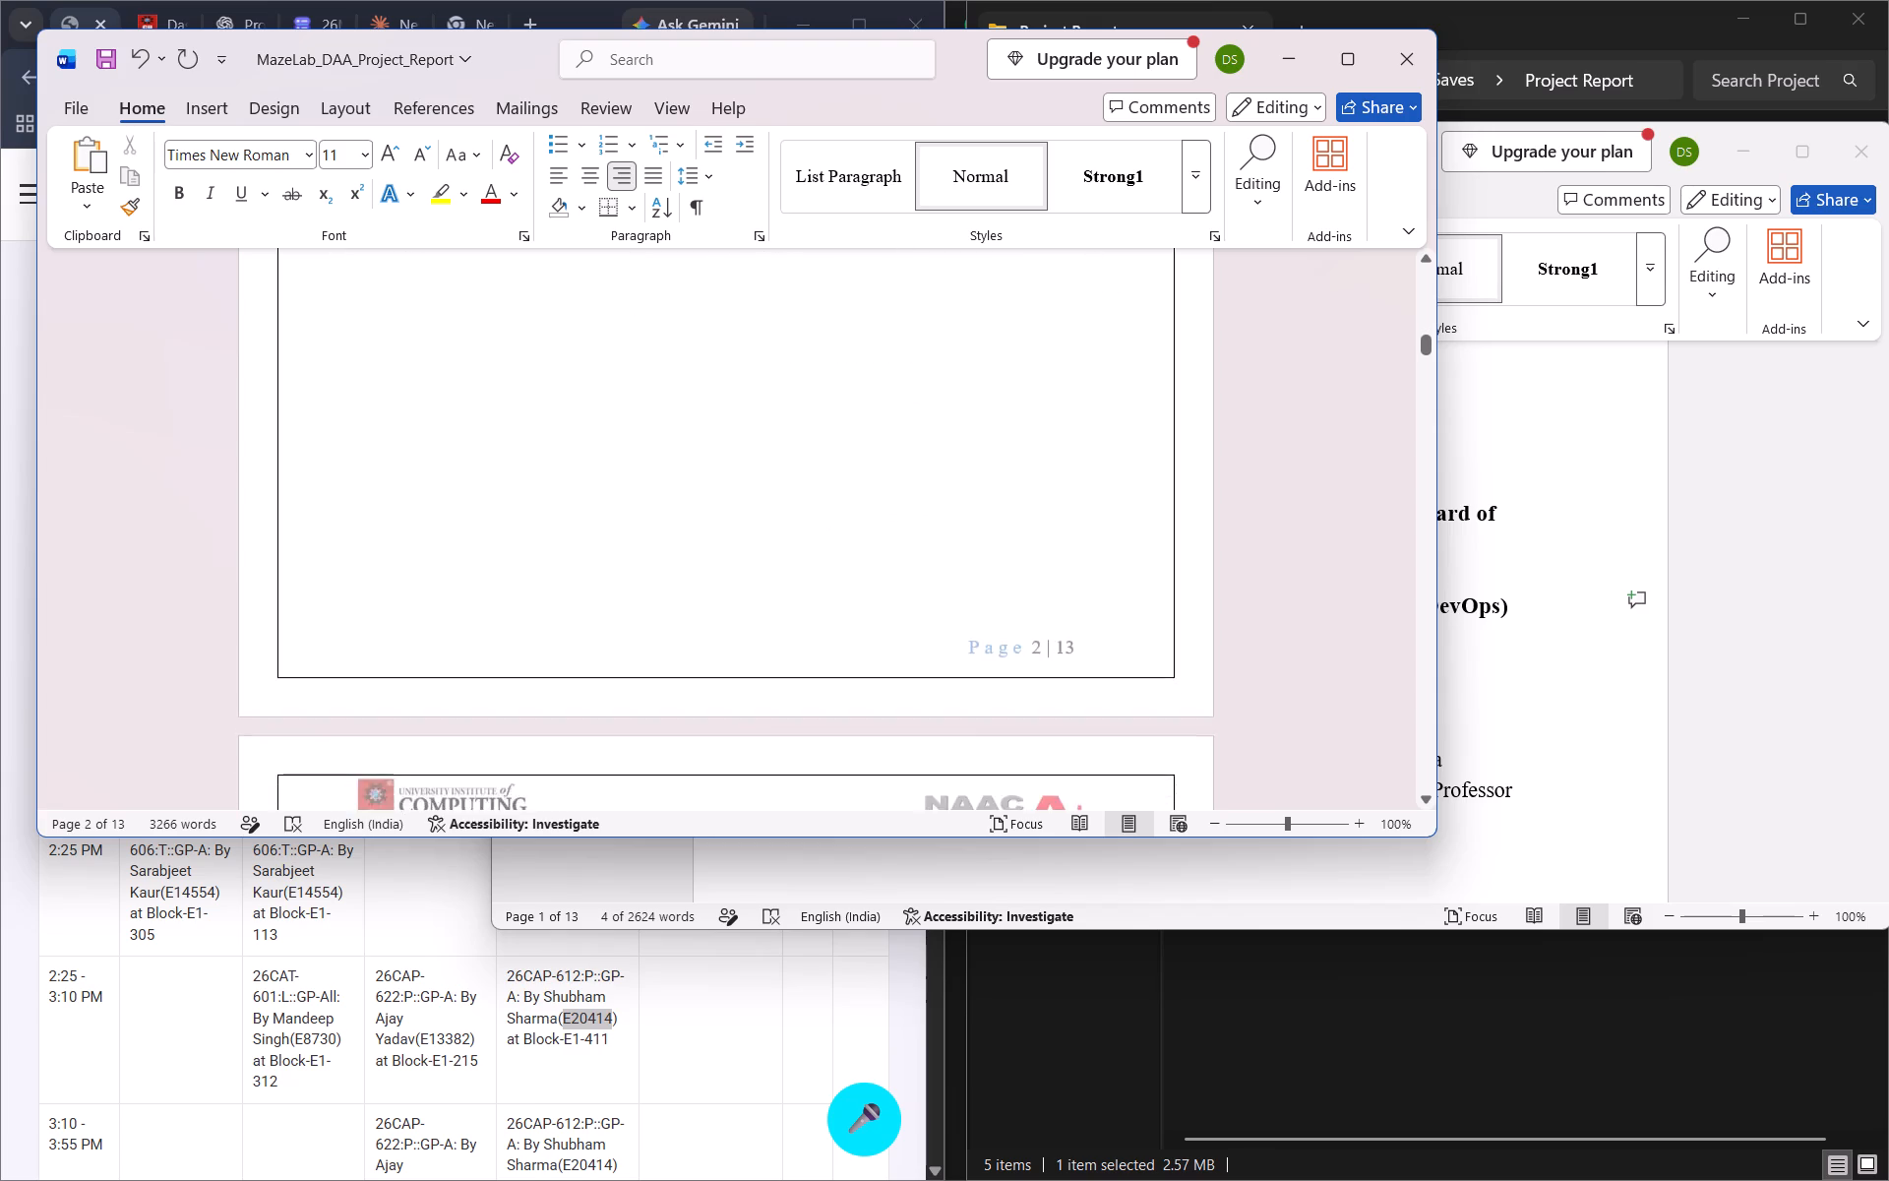